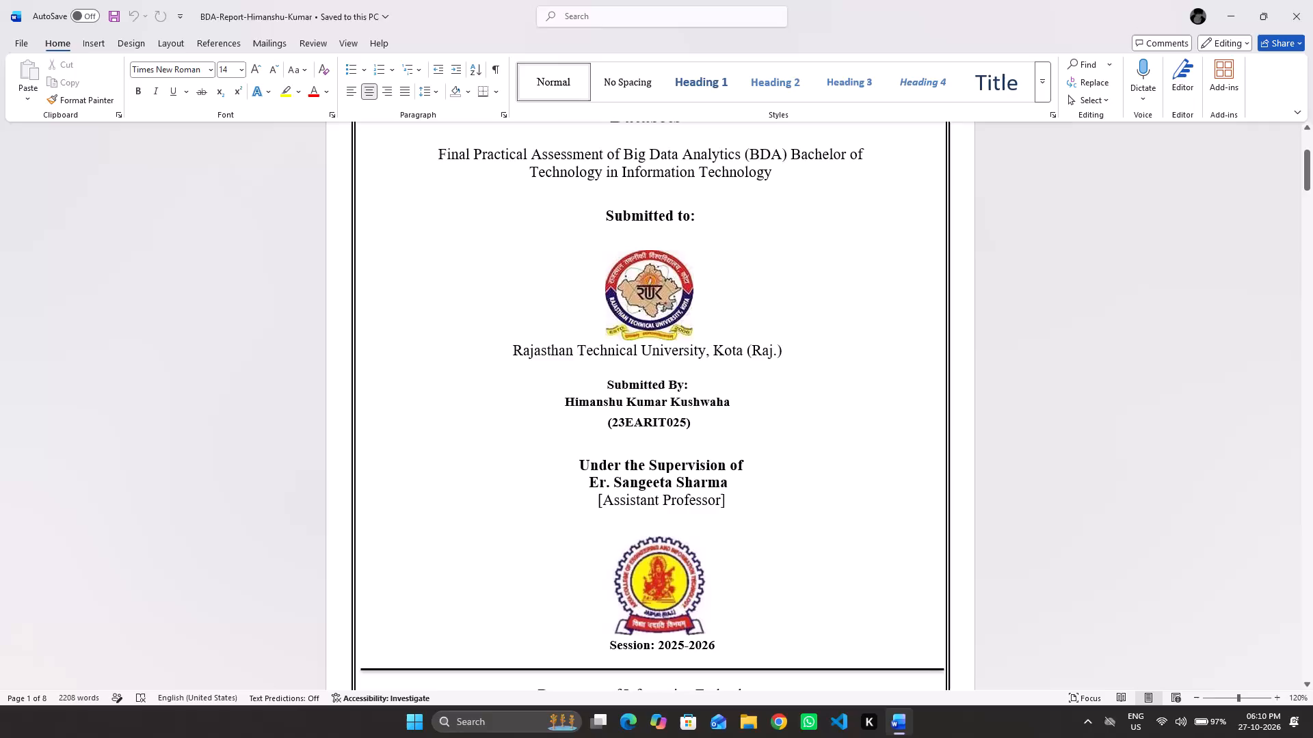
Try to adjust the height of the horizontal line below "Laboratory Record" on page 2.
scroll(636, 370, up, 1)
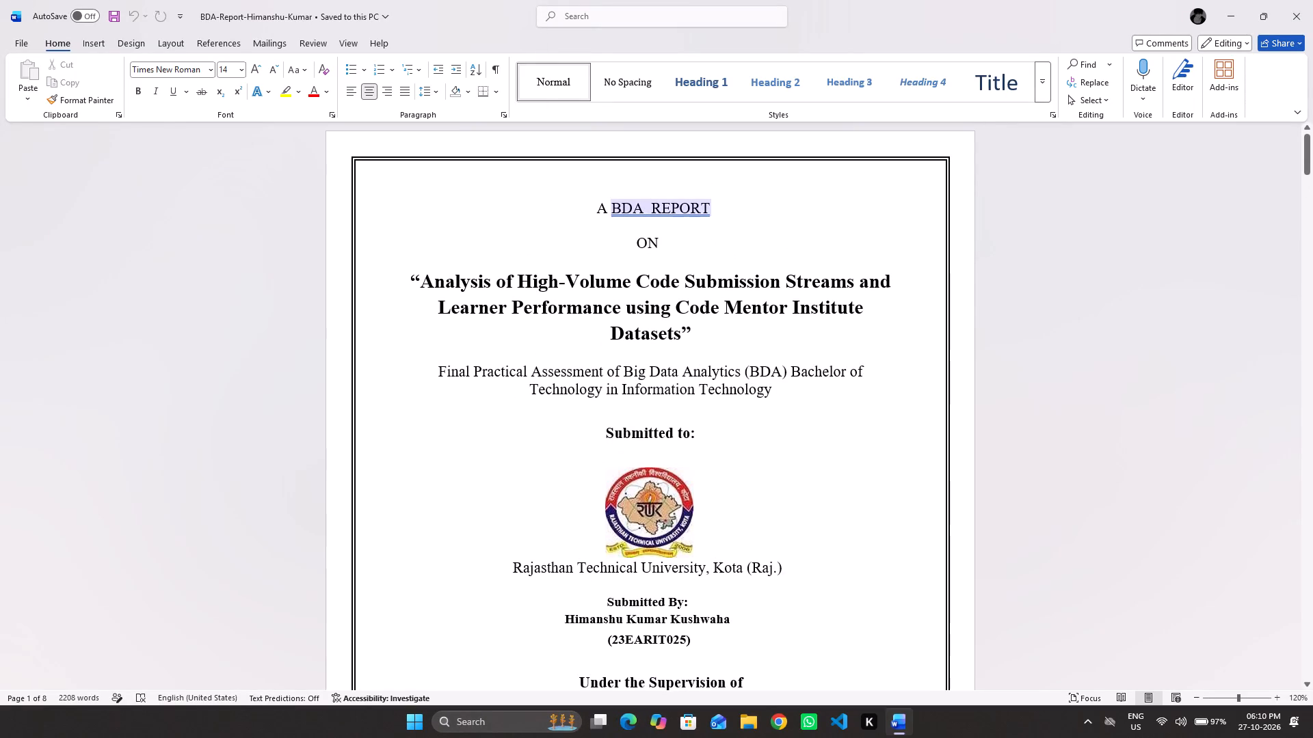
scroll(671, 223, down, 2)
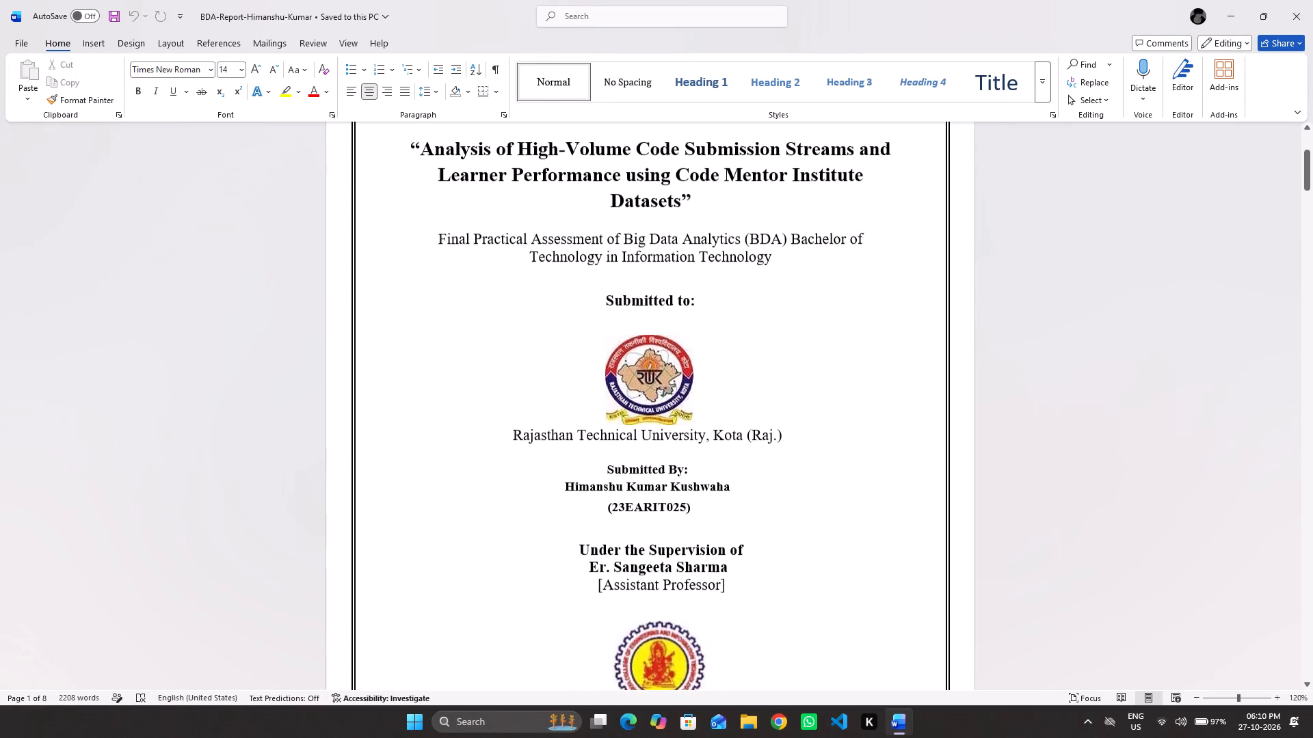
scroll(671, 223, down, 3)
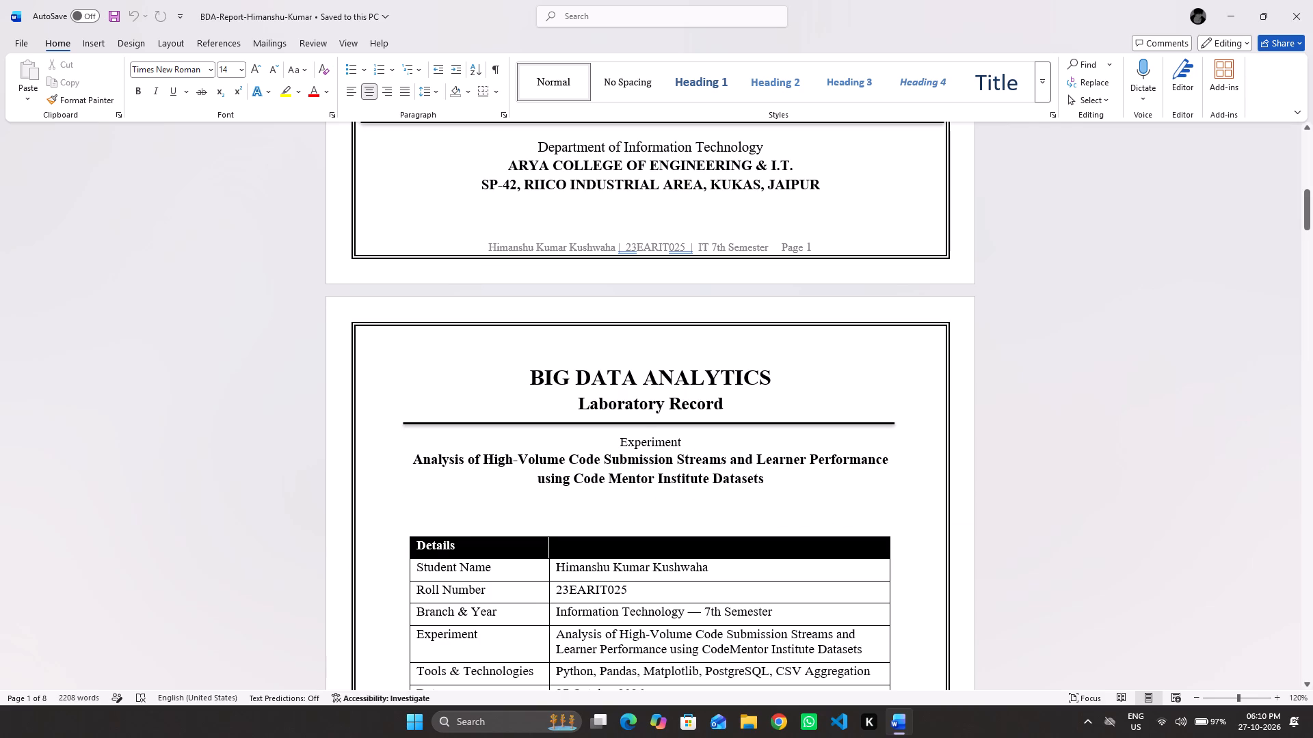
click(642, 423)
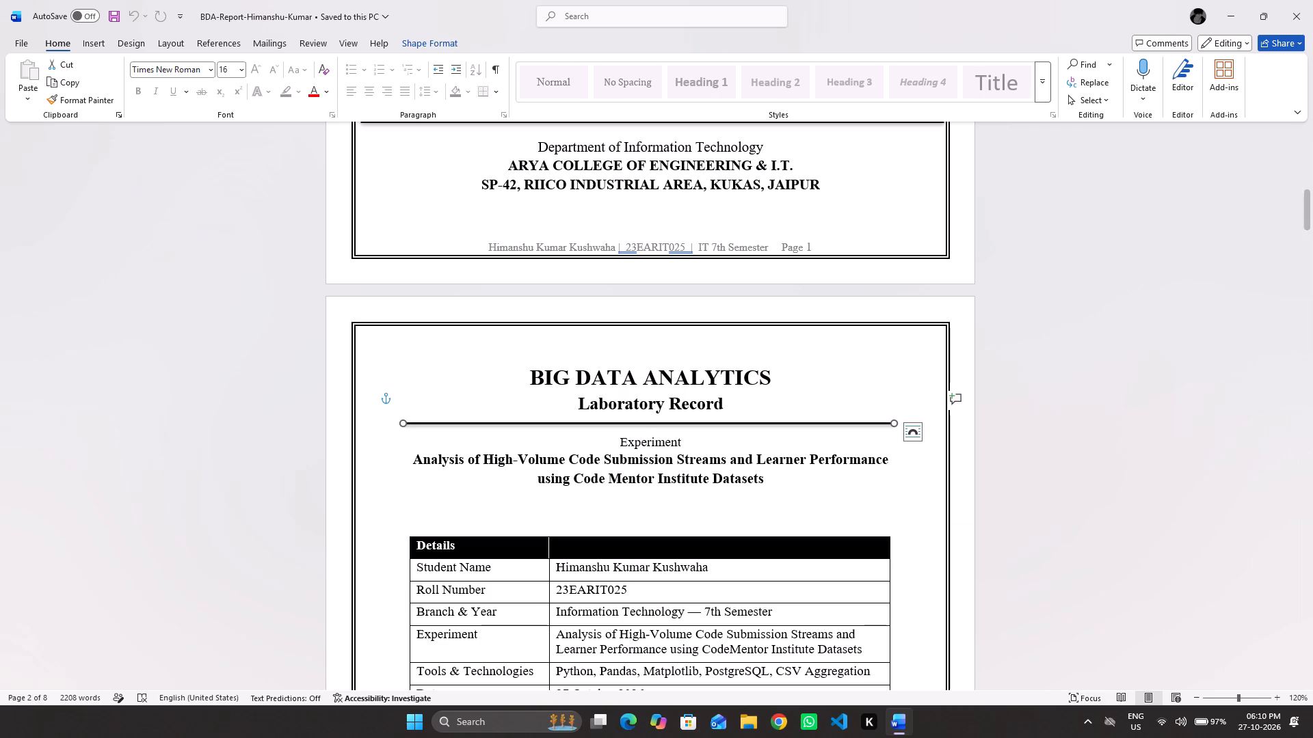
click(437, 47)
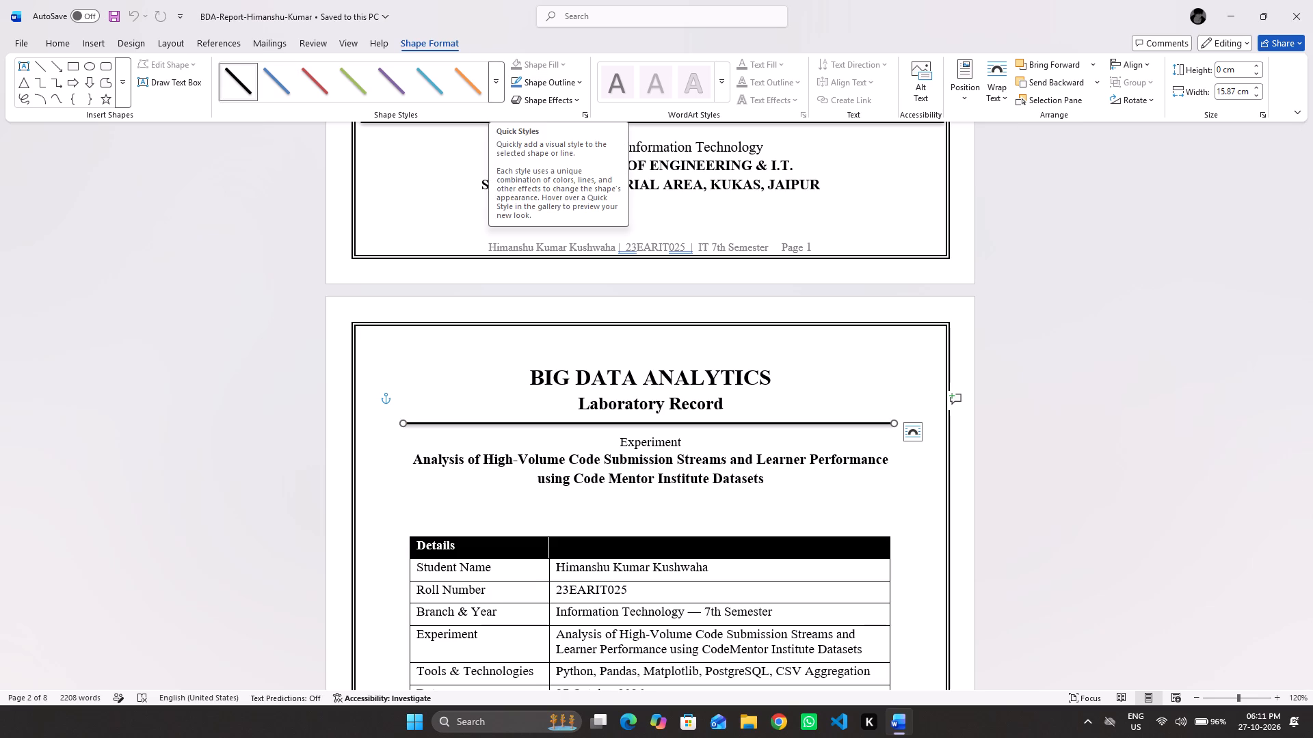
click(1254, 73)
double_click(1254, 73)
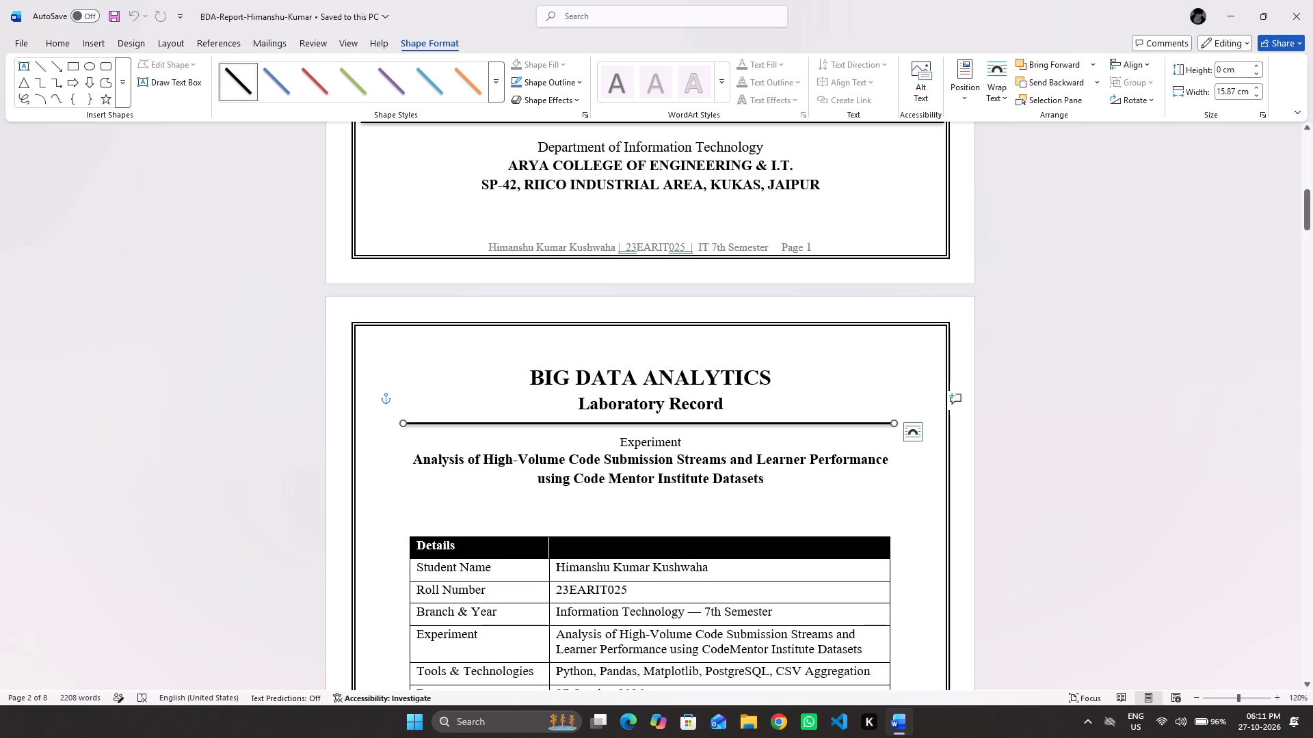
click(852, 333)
Replace the opening line of the cover page, above "ON", with "AN Exprement".
scroll(852, 333, up, 3)
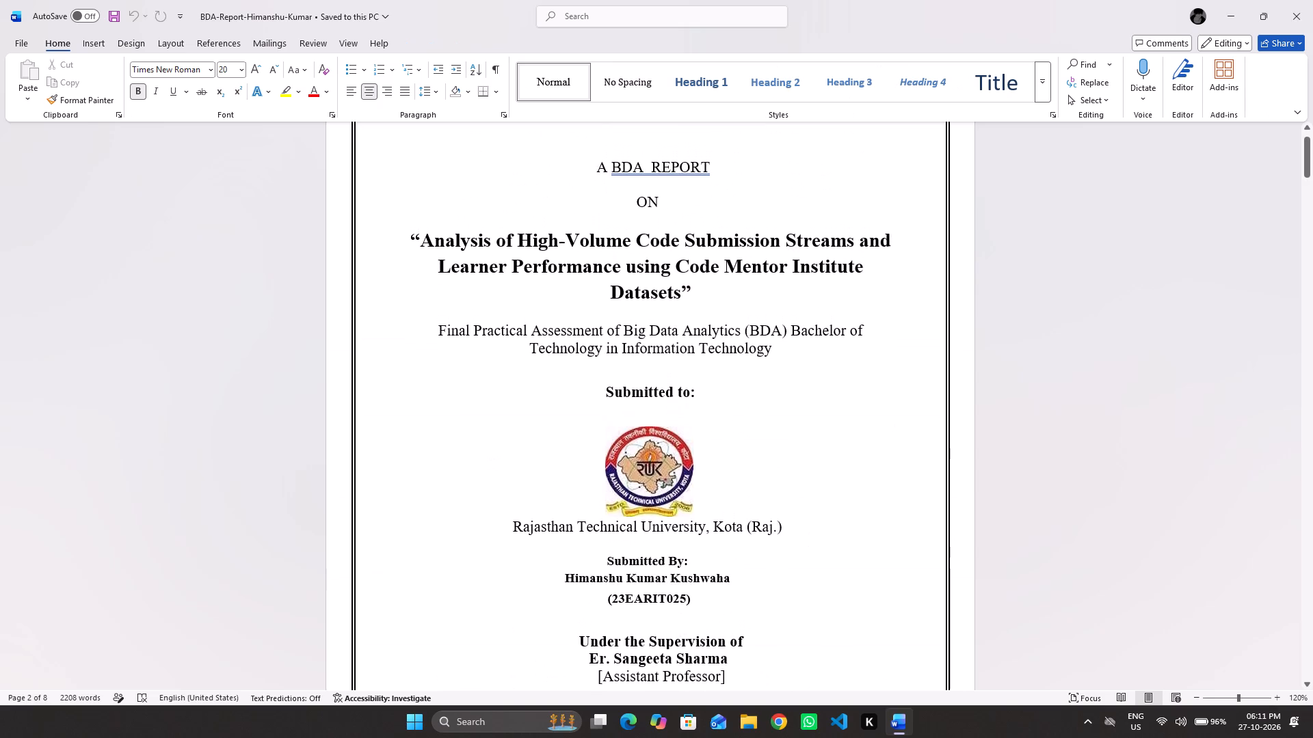
scroll(852, 333, up, 2)
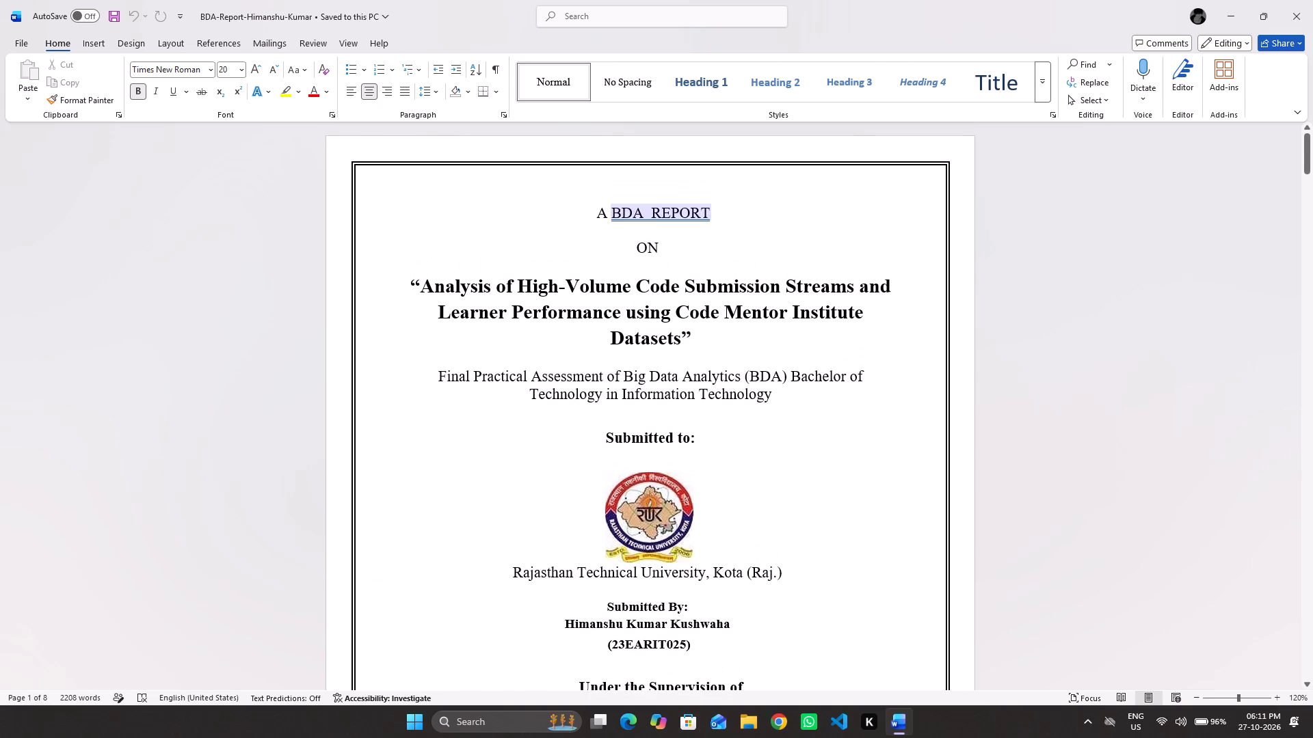
click(605, 210)
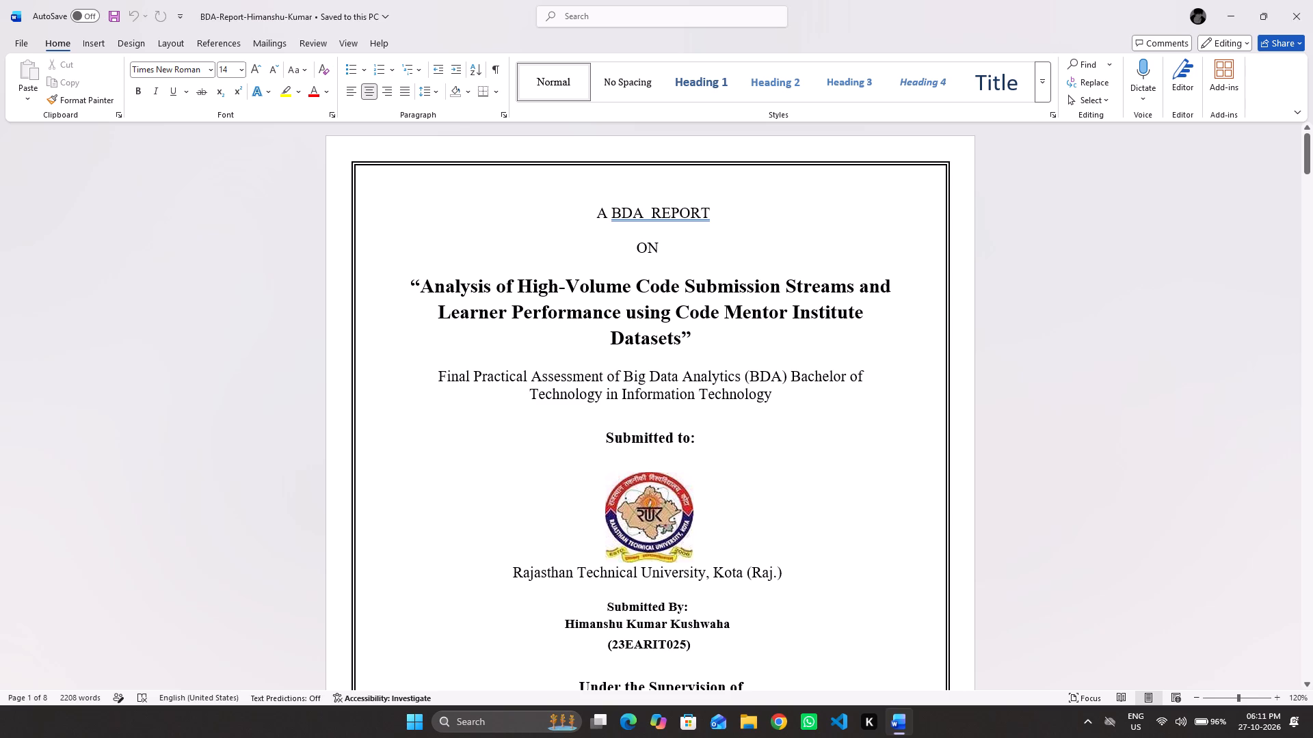
click(715, 216)
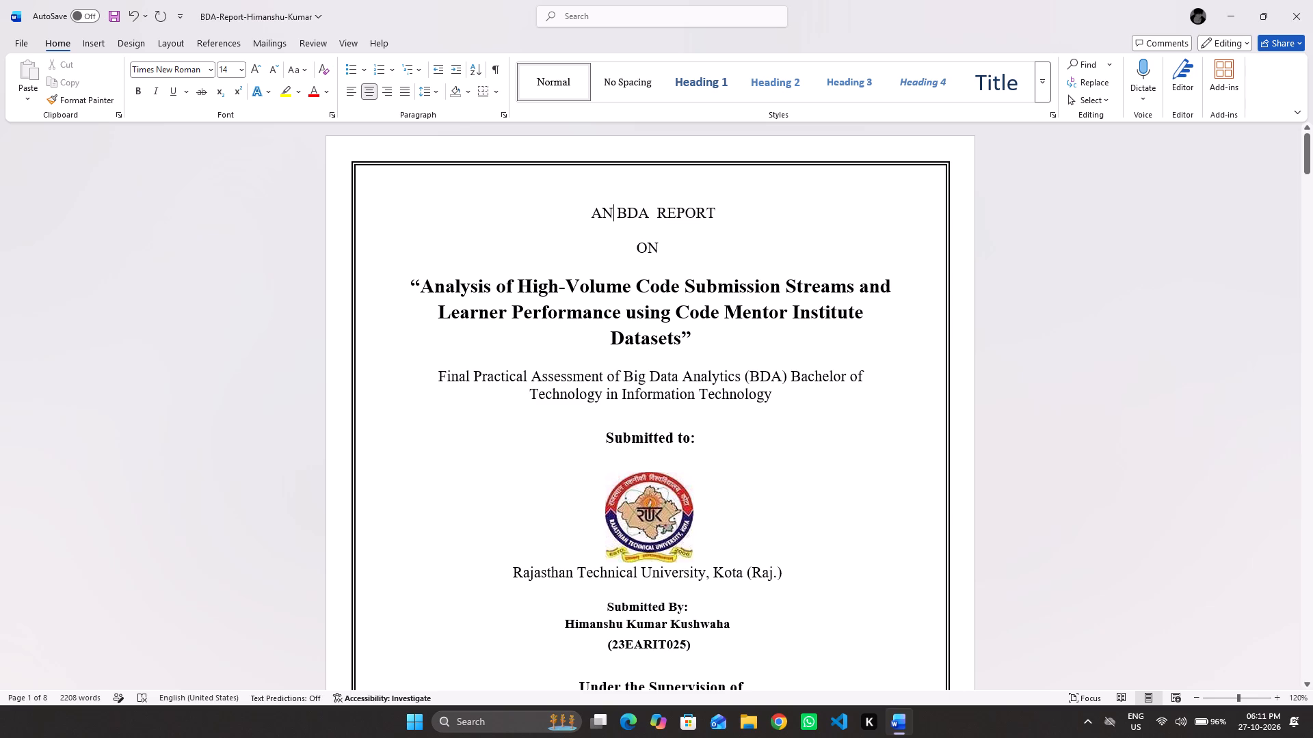
key(BackSpace)
key(BackSpace)
key(BackSpace)
key(BackSpace)
key(BackSpace)
key(BackSpace)
key(BackSpace)
key(BackSpace)
key(BackSpace)
key(BackSpace)
key(BackSpace)
key(BackSpace)
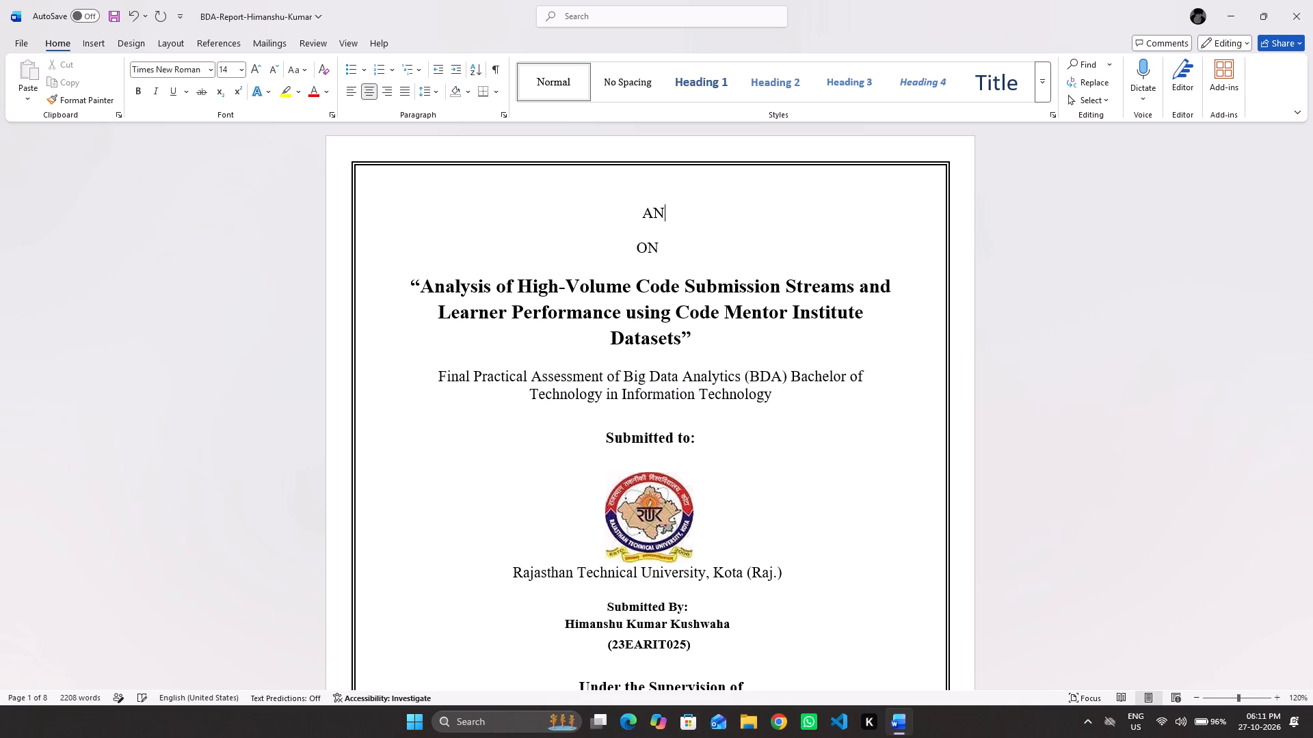
key(space)
text(xprement)
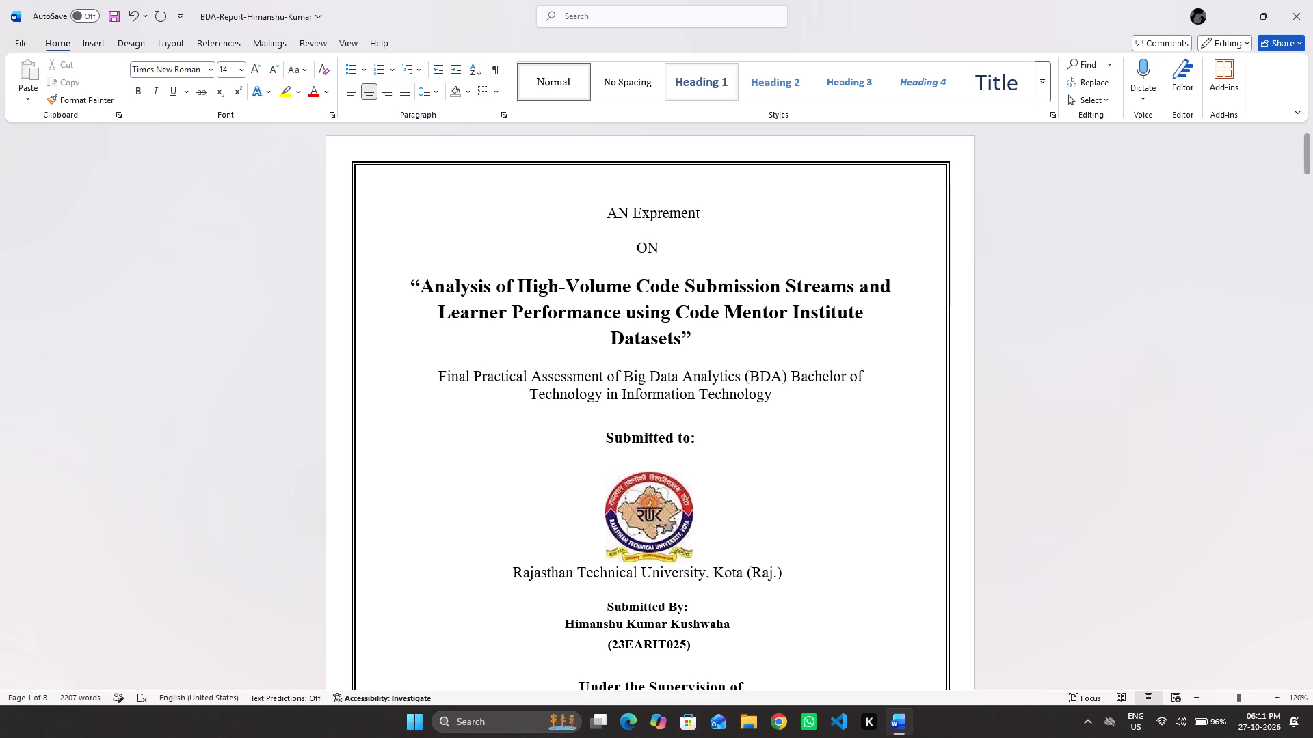
click(687, 164)
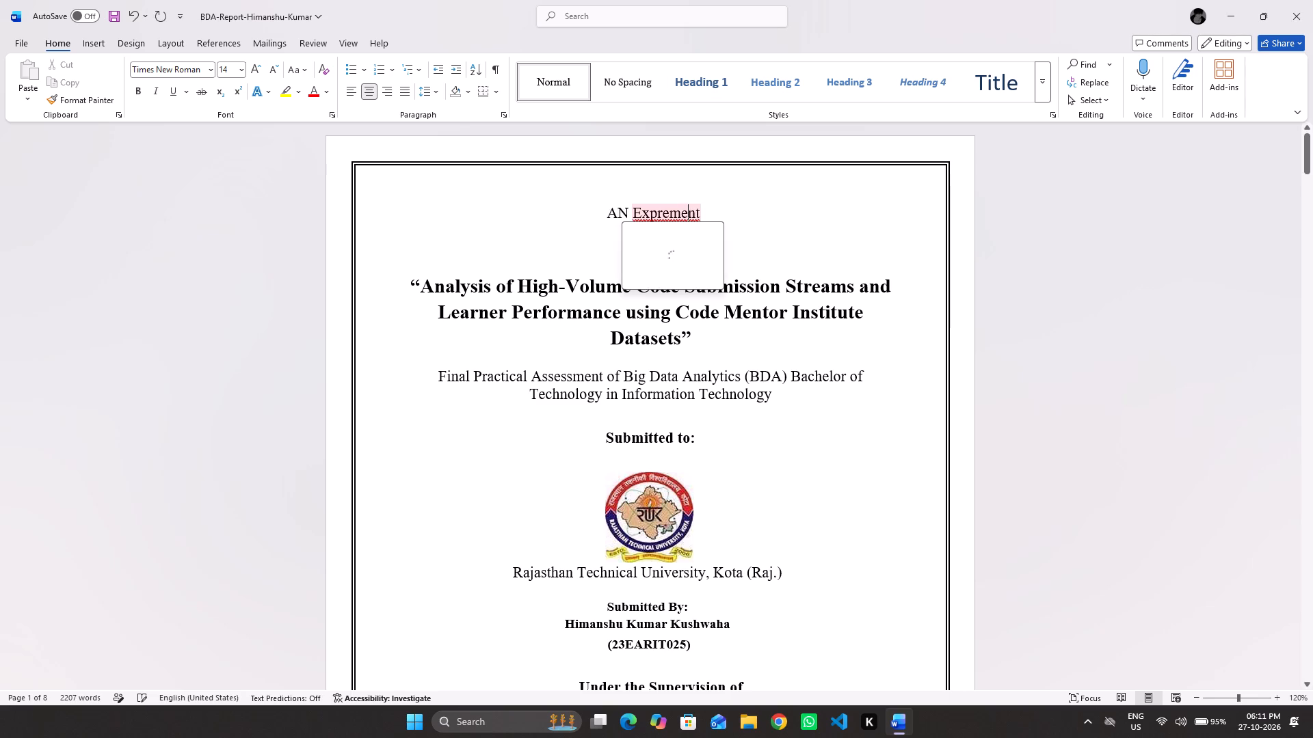
click(628, 175)
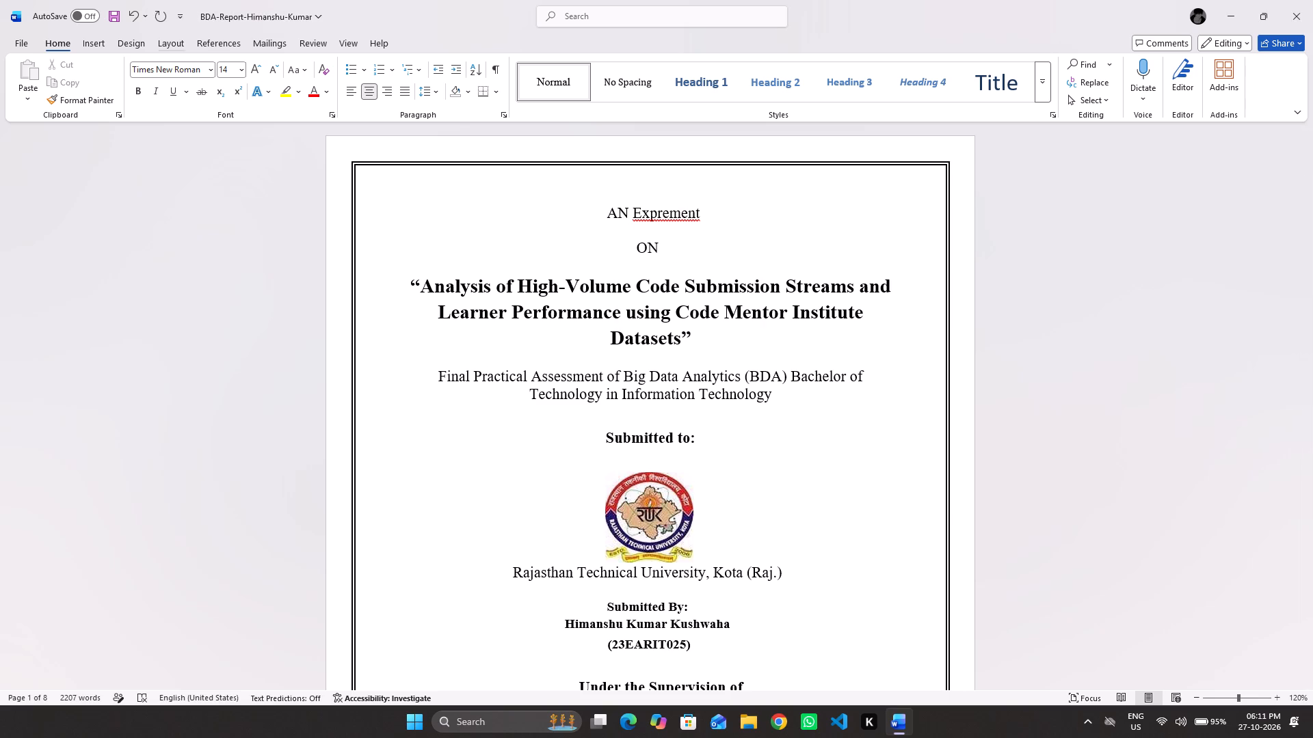
Change the whole document's page border to a single solid line box, 1 pt wide.
click(92, 49)
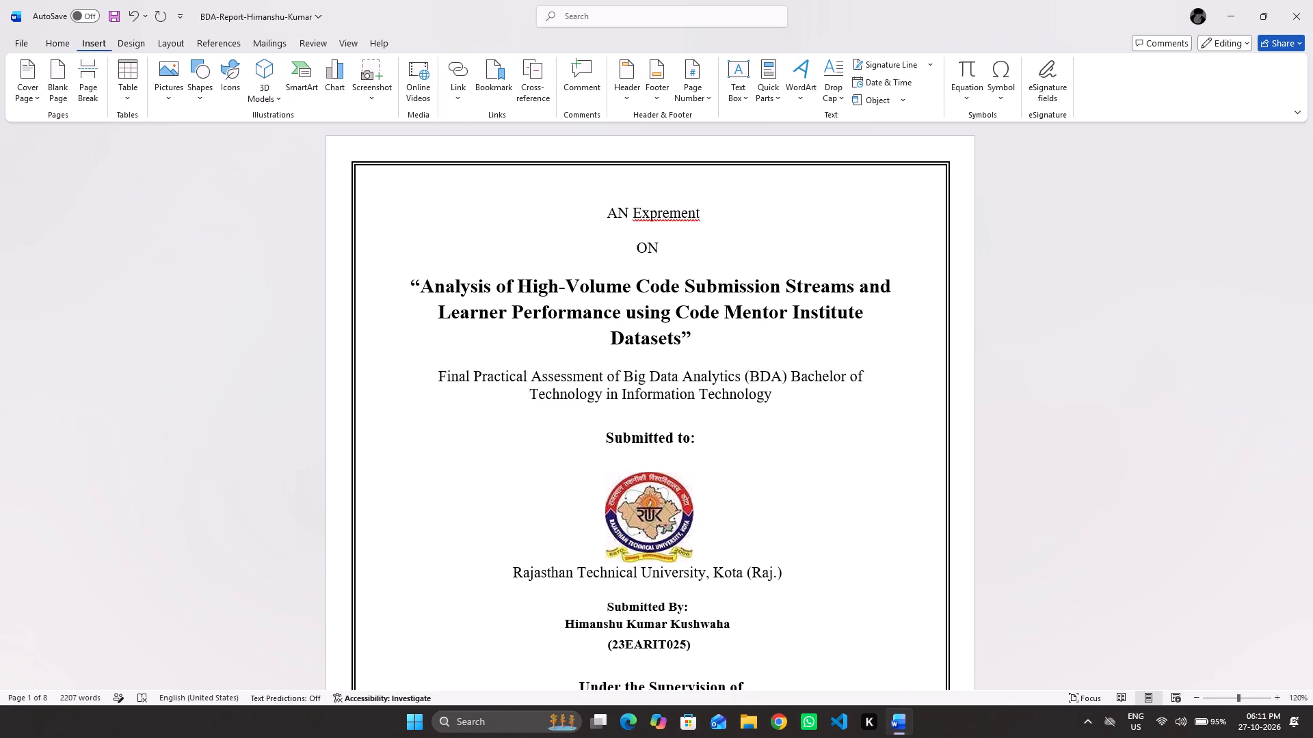
click(149, 40)
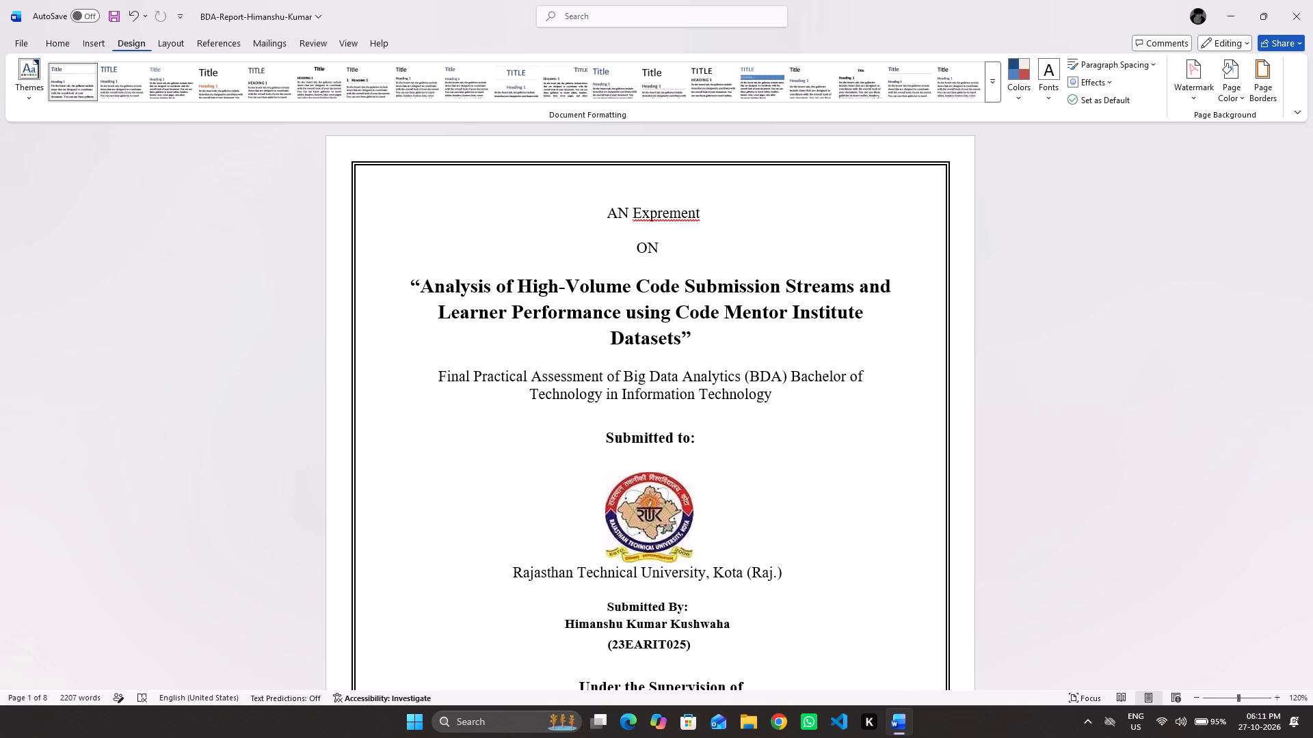
click(1260, 81)
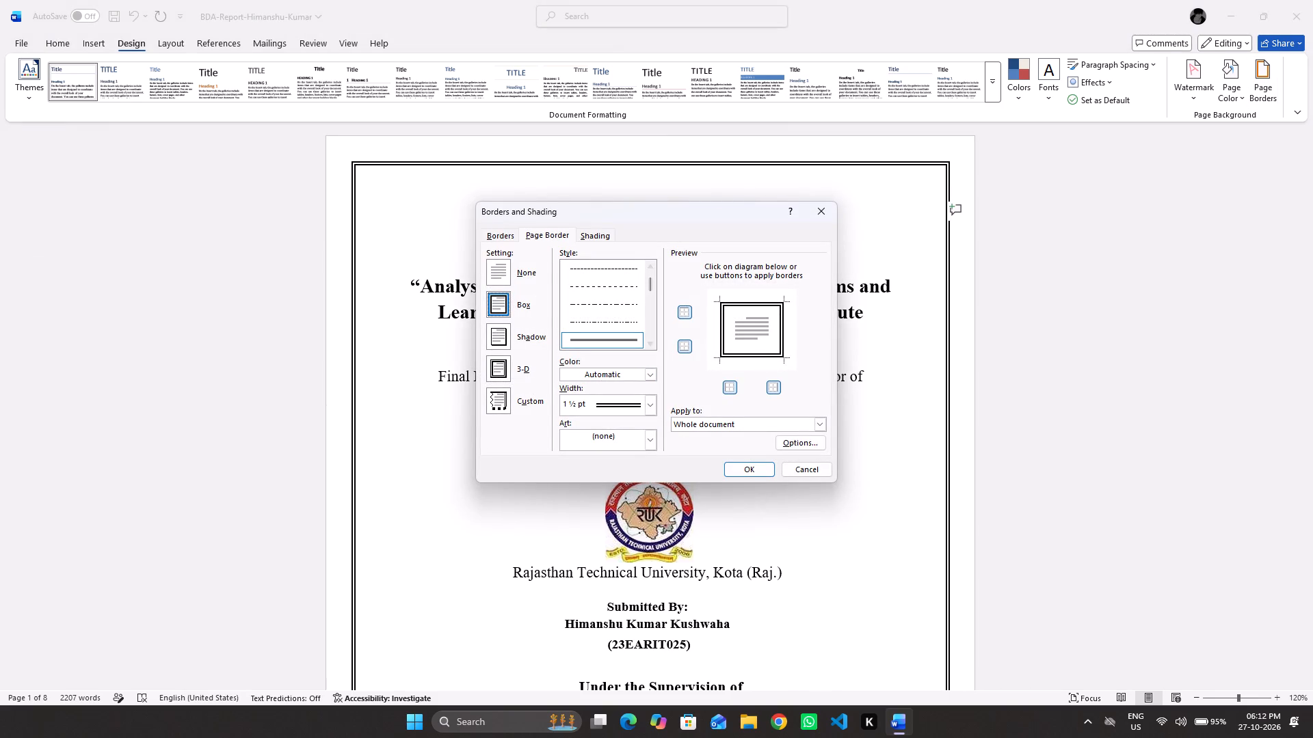
scroll(594, 310, down, 2)
scroll(594, 310, up, 2)
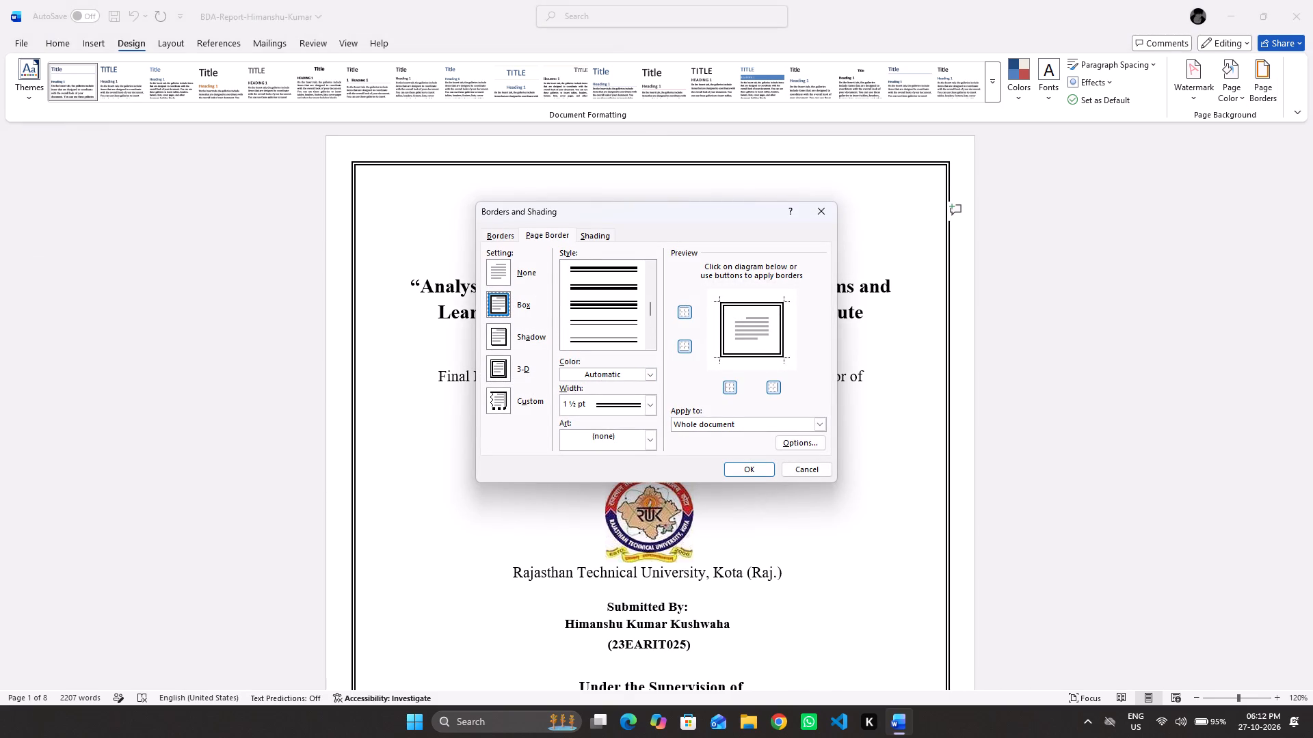
scroll(594, 310, up, 2)
click(617, 268)
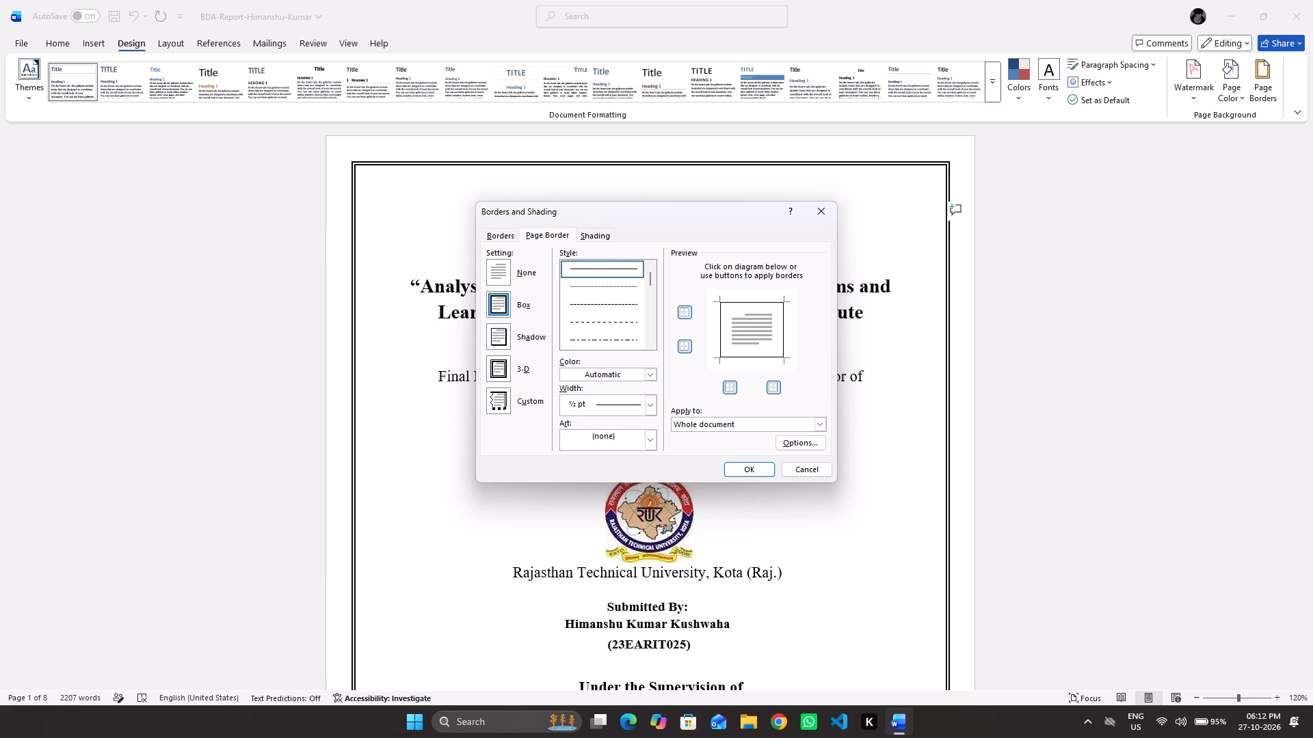
click(650, 409)
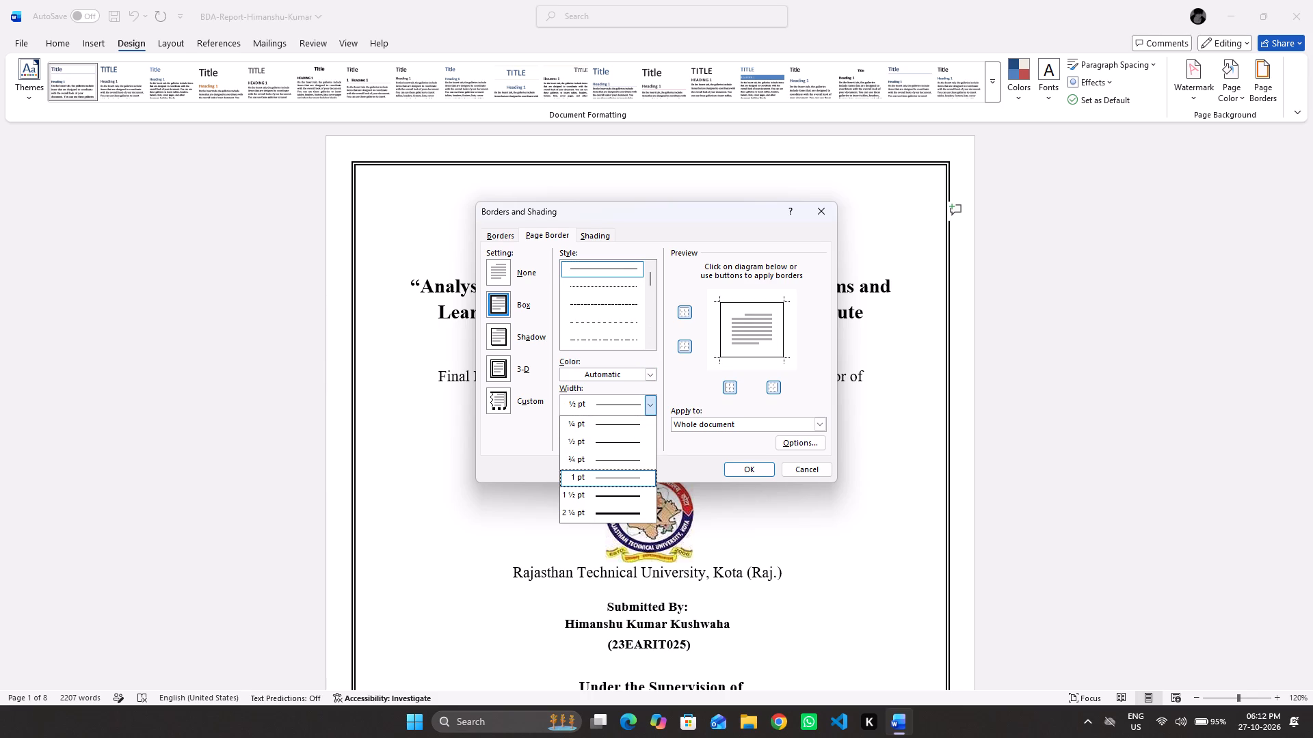
click(622, 475)
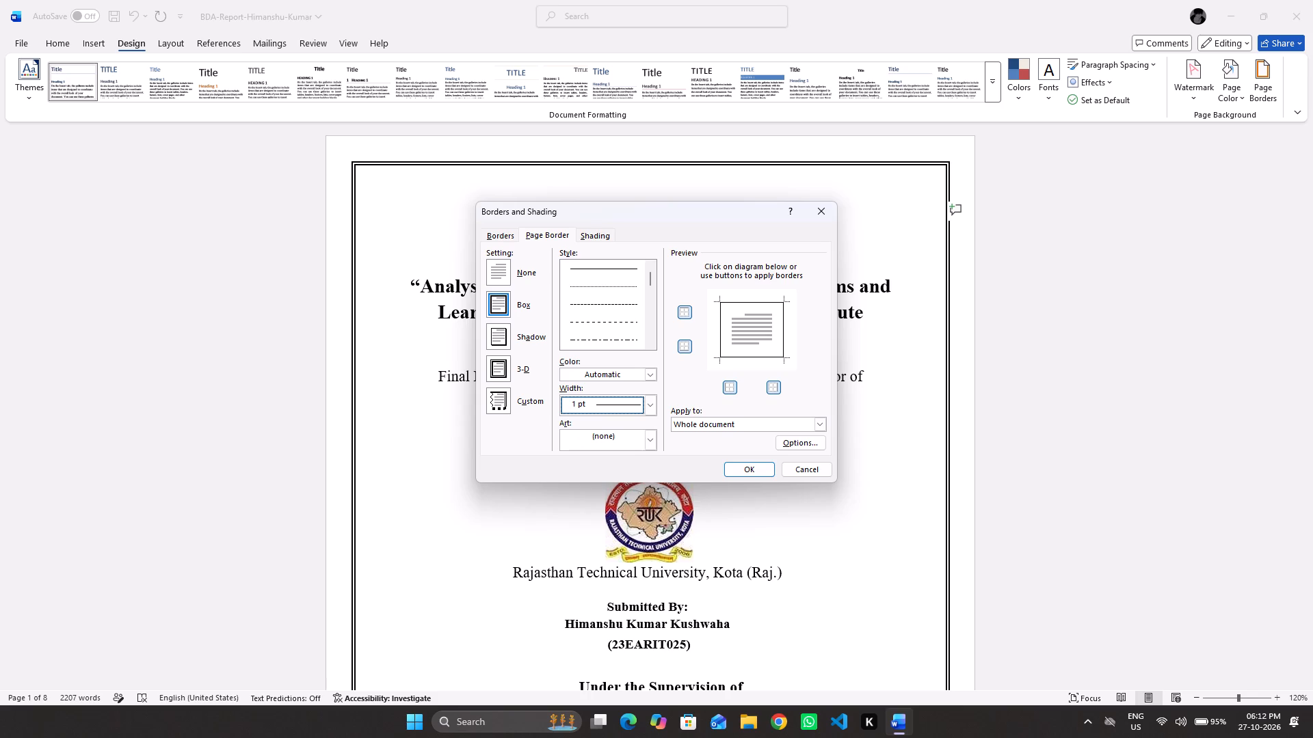
click(748, 463)
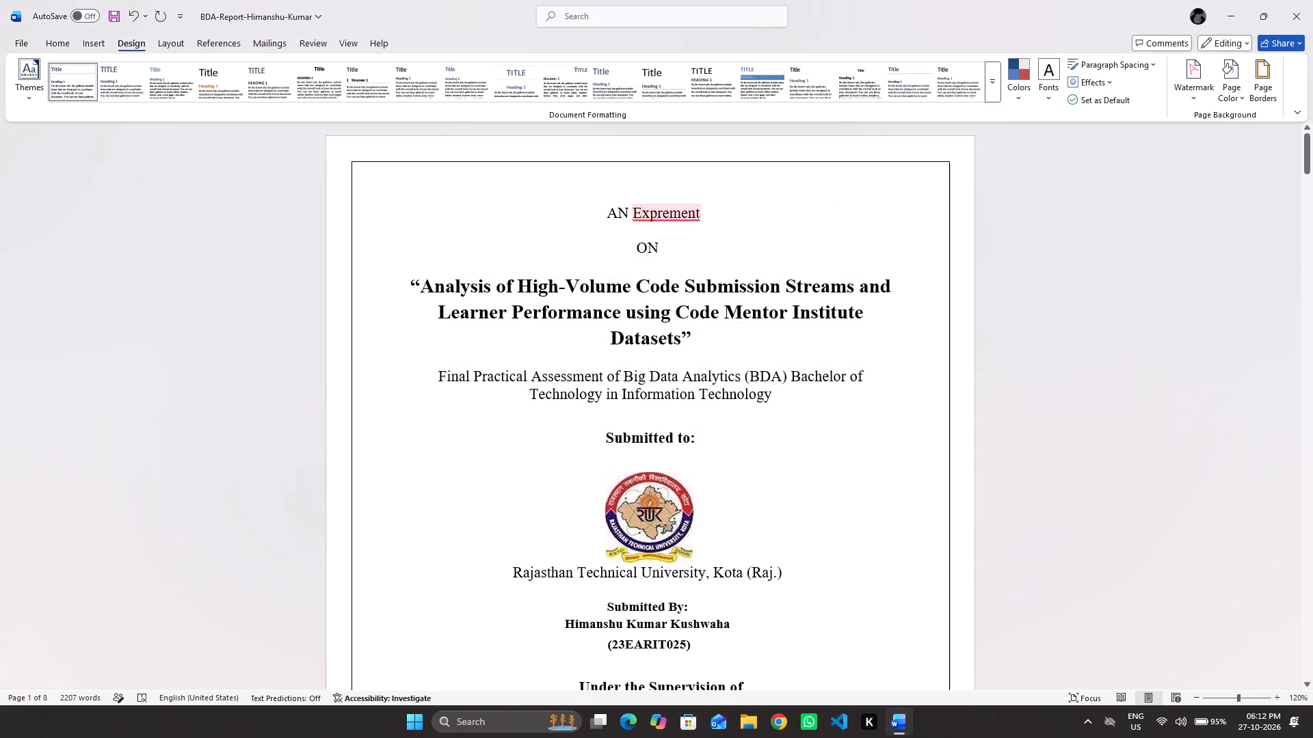
Retype the word after "AN" in the cover page's opening line in capitals as "EXPREMENT".
click(700, 214)
click(700, 214)
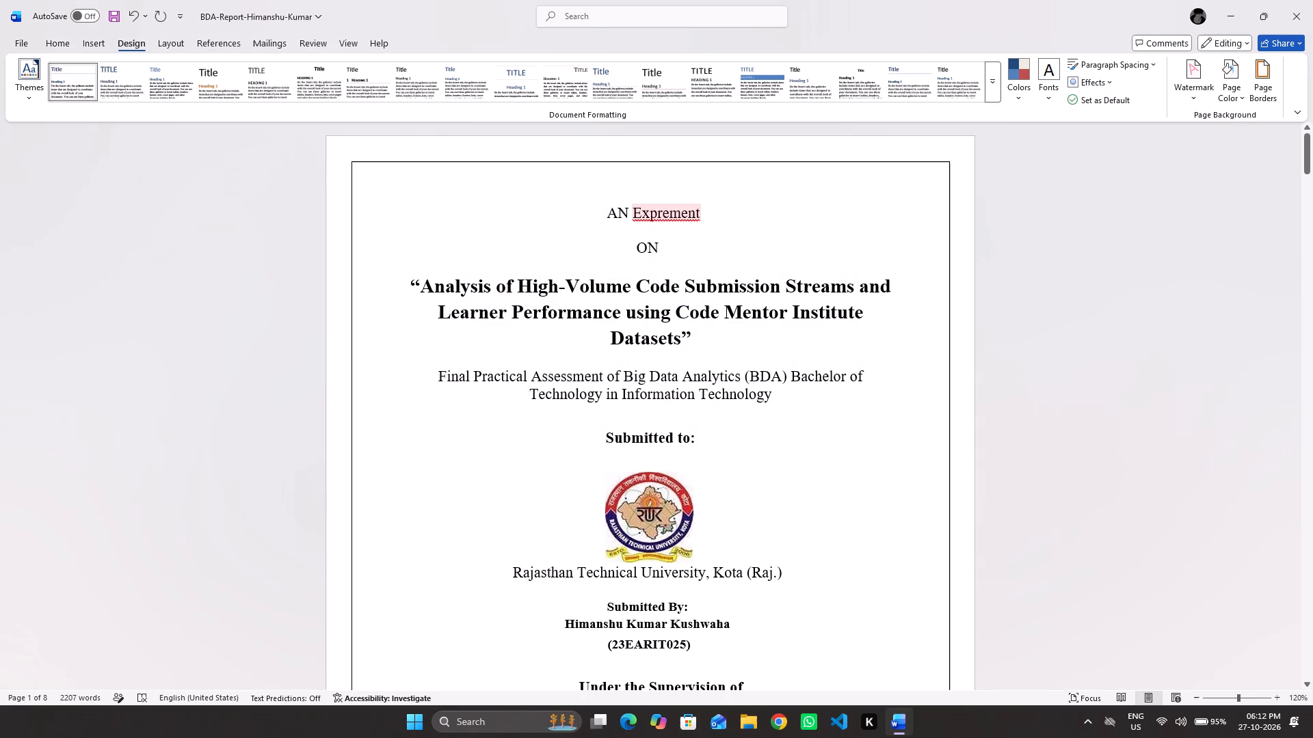
key(BackSpace)
key(BackSpace)
key(BackSpace)
key(BackSpace)
key(BackSpace)
key(BackSpace)
key(BackSpace)
key(BackSpace)
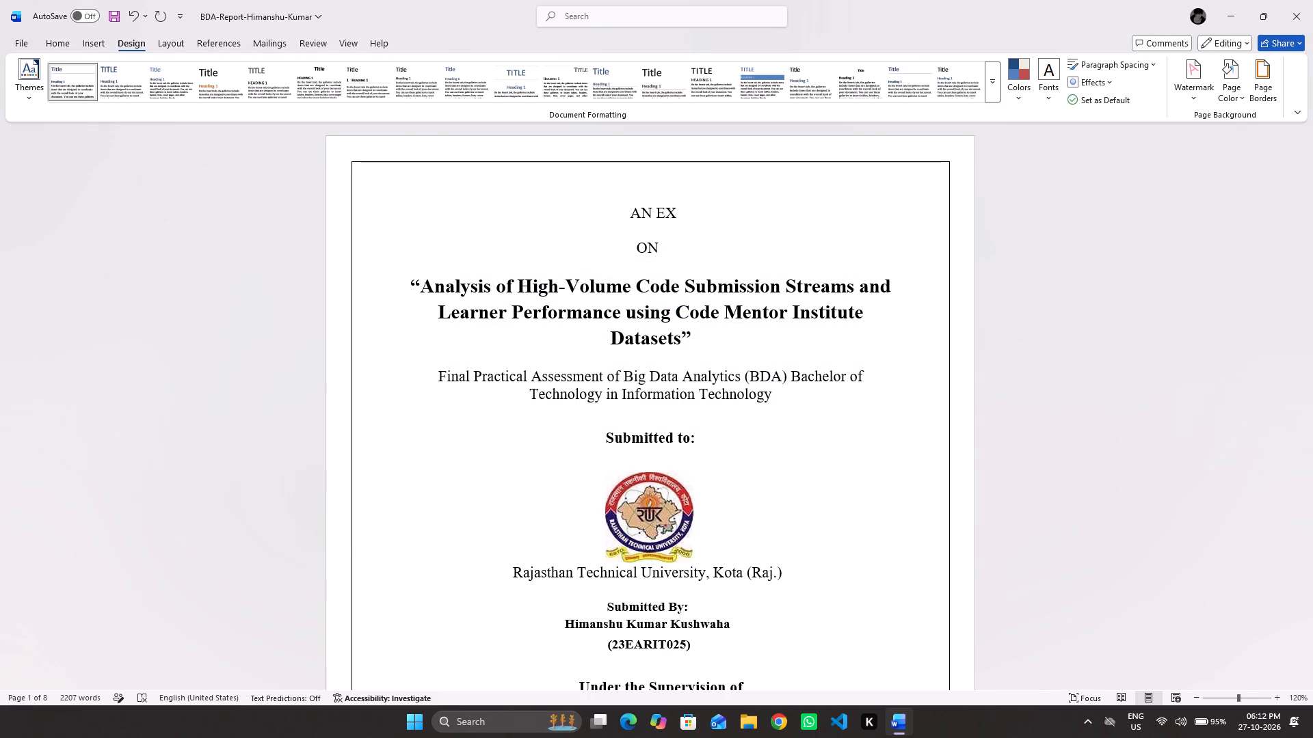
text(PREN)
key(BackSpace)
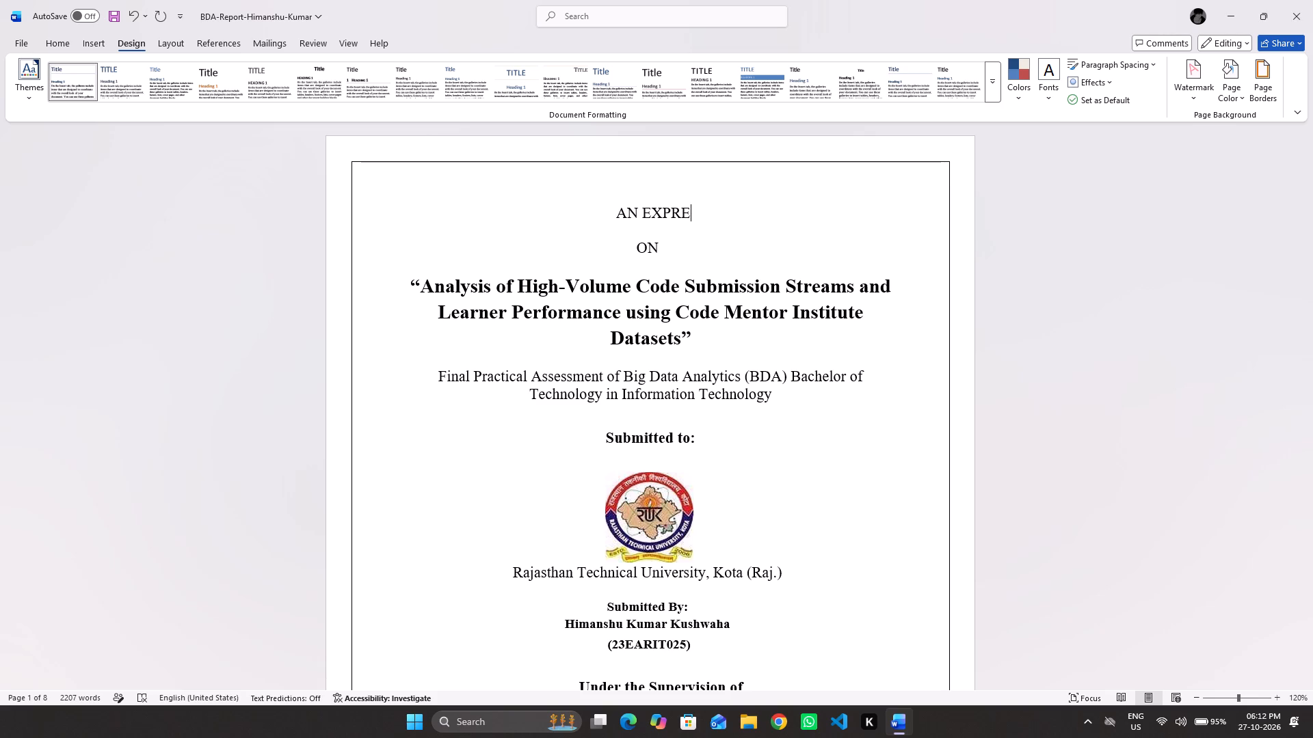
text(MENT)
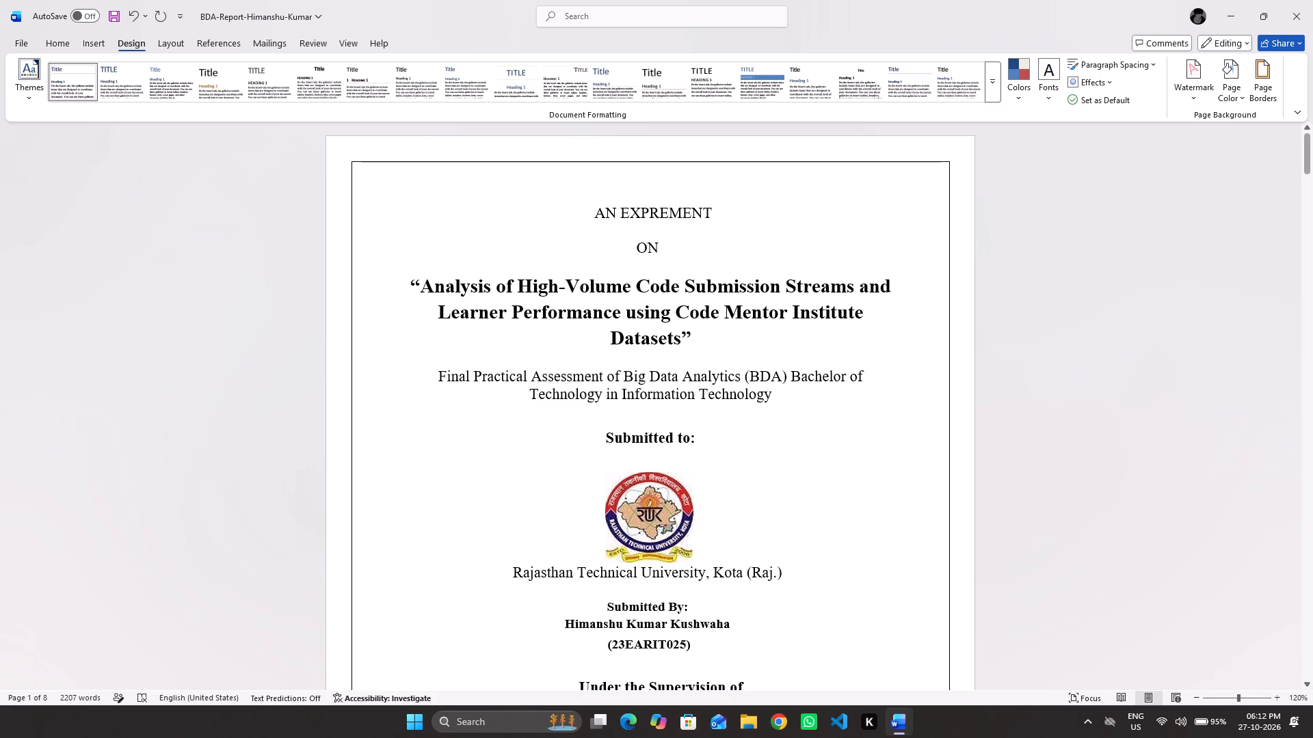
click(691, 213)
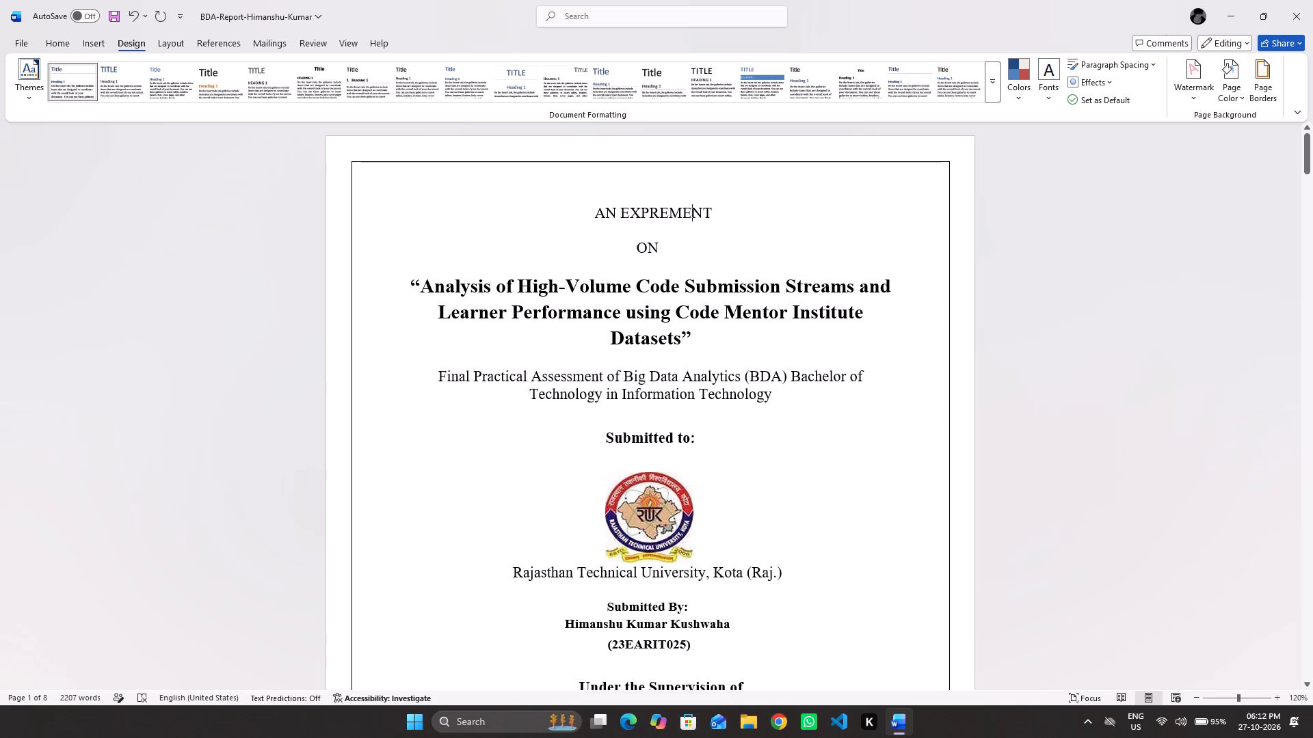
click(626, 160)
Open the cover page's header, browse the built-in header designs, and return to the body text.
double_click(493, 152)
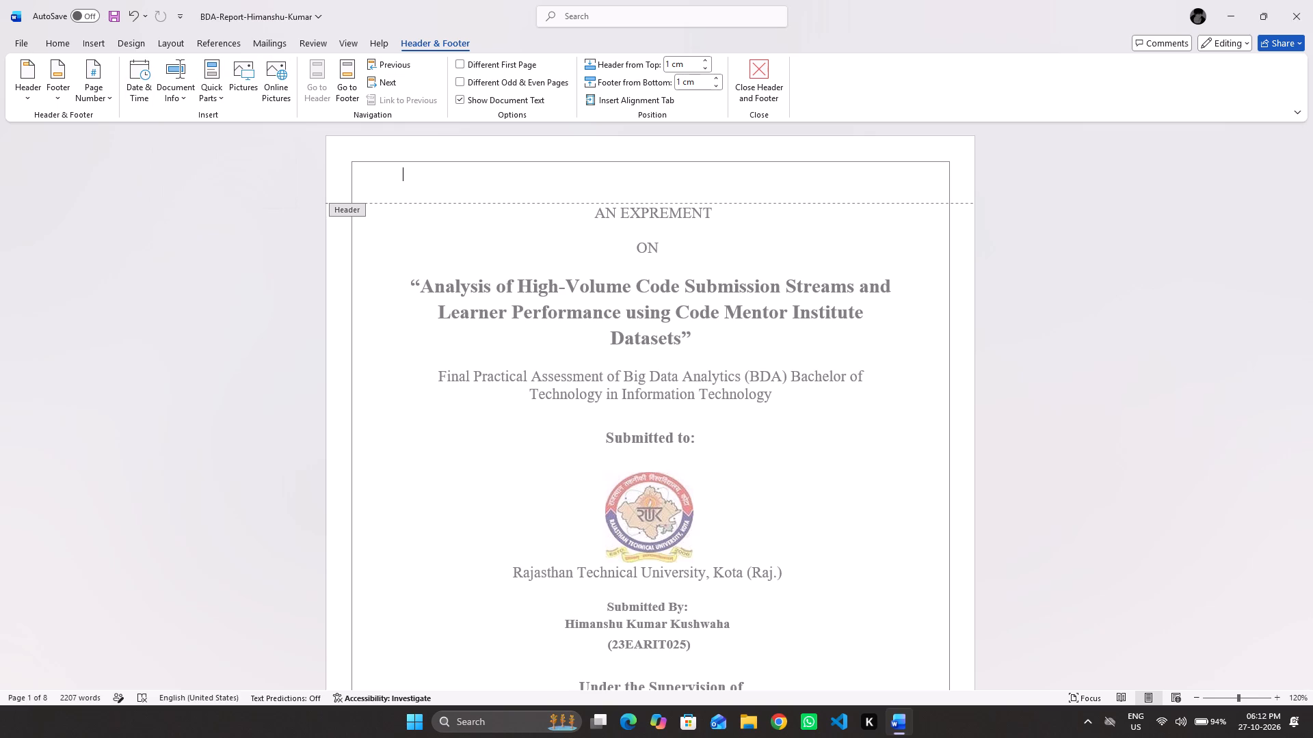
click(29, 94)
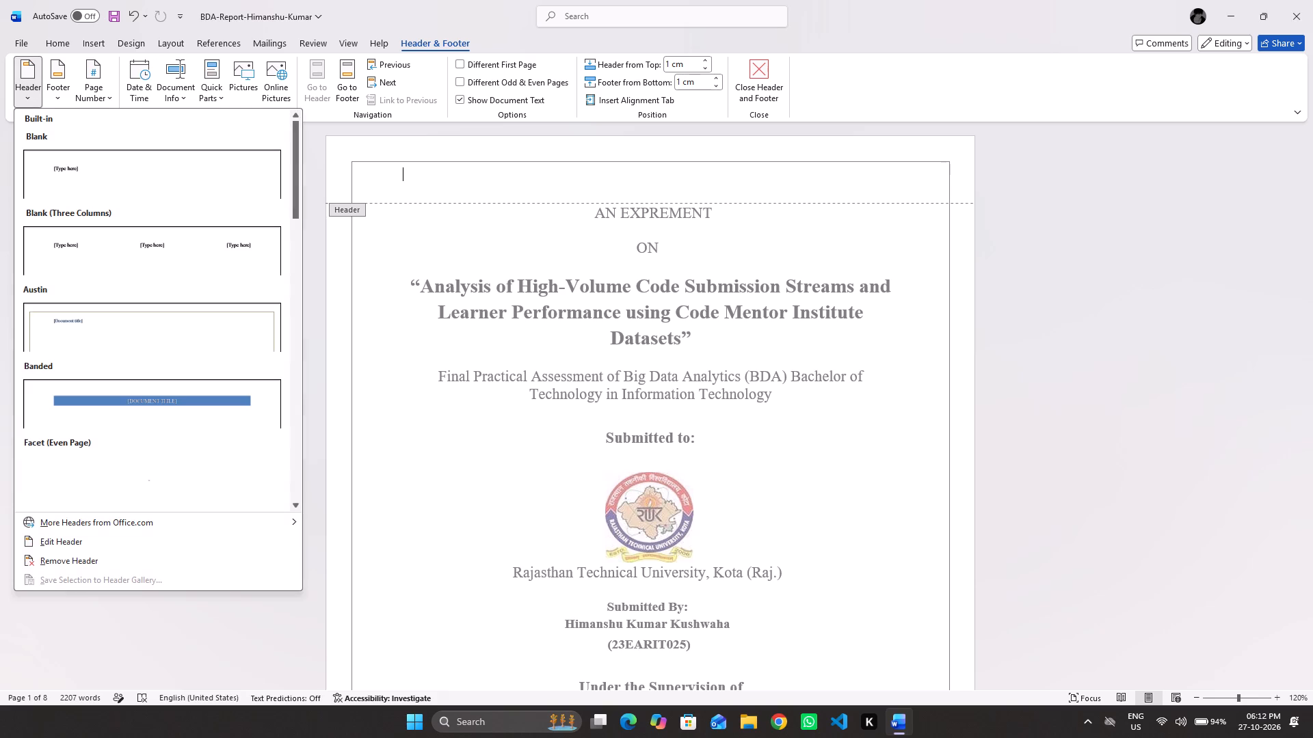
scroll(131, 370, down, 1)
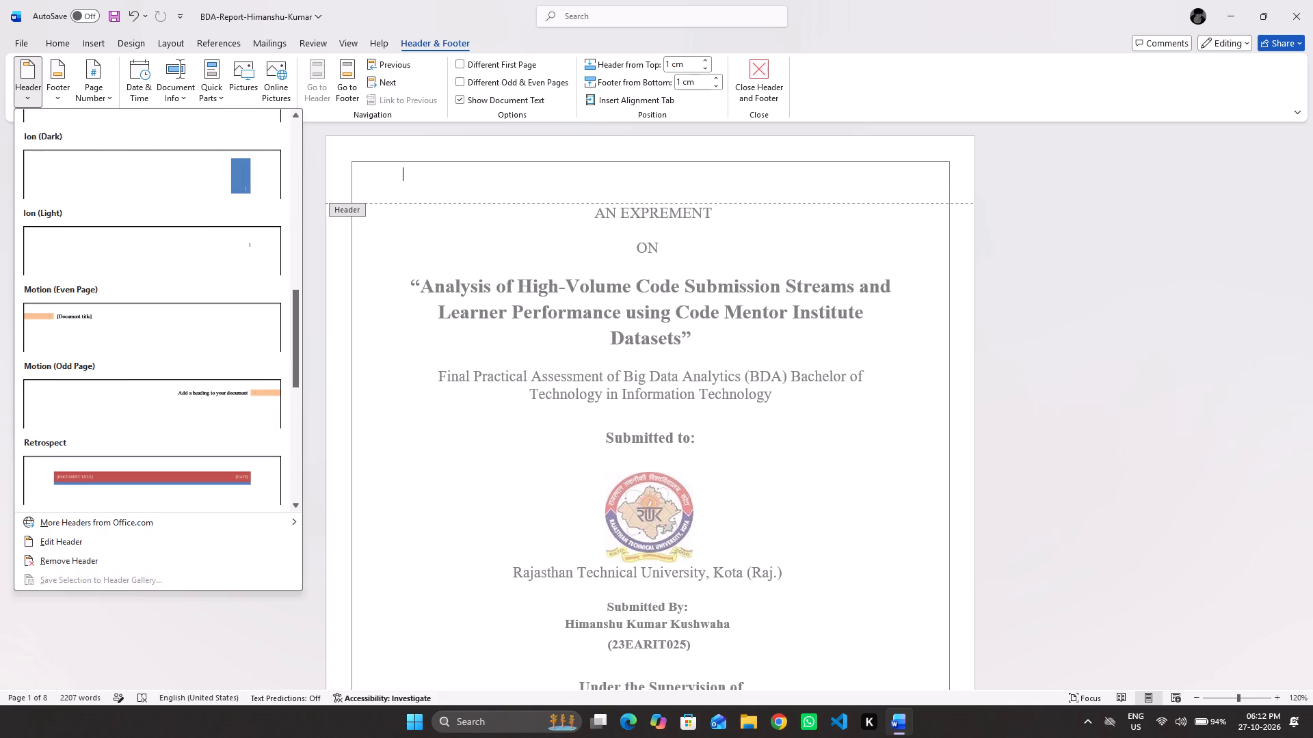
scroll(131, 370, down, 5)
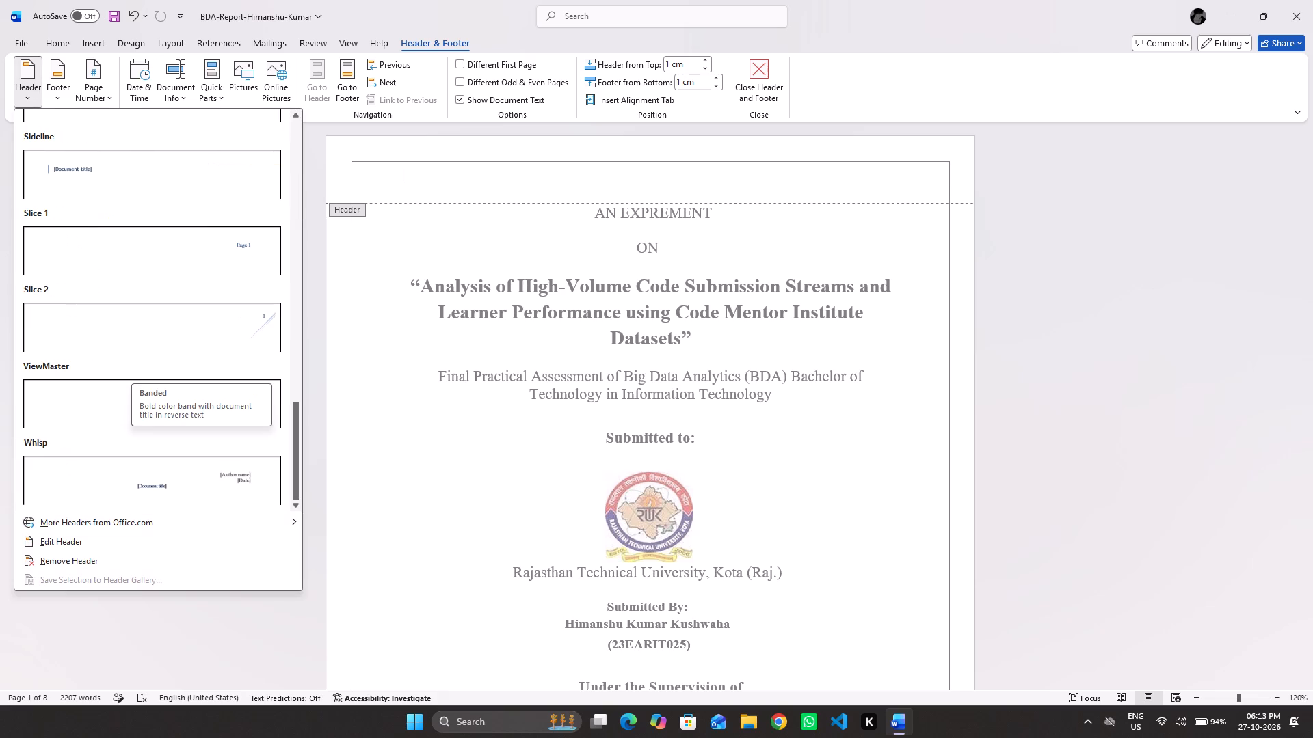
scroll(131, 370, down, 1)
scroll(131, 370, up, 2)
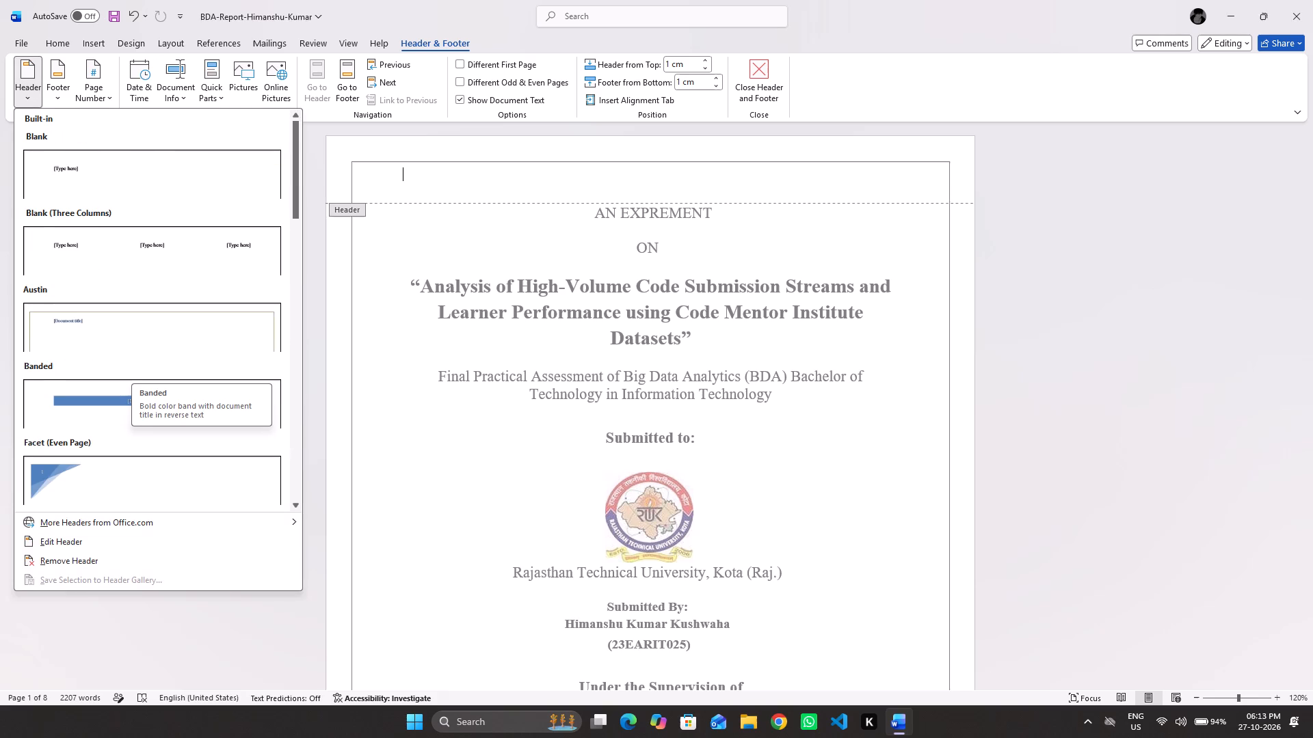
scroll(131, 370, up, 2)
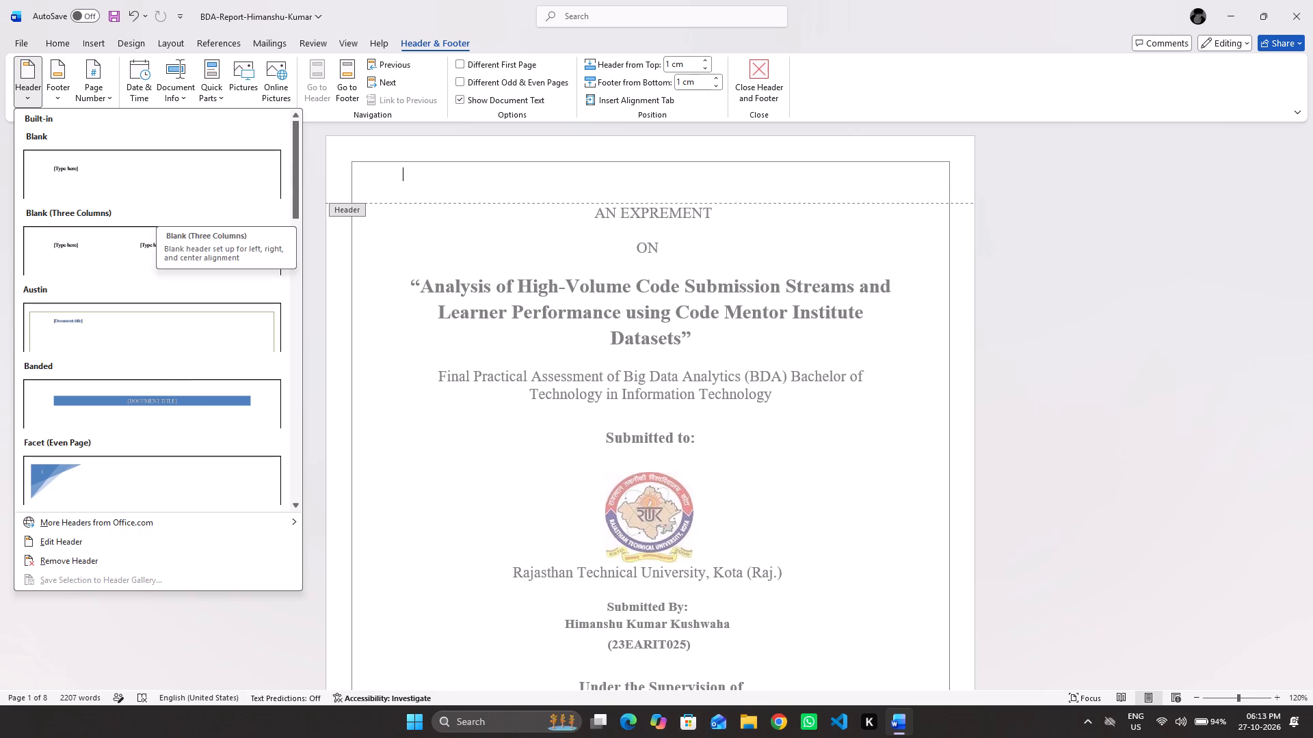
scroll(143, 353, down, 5)
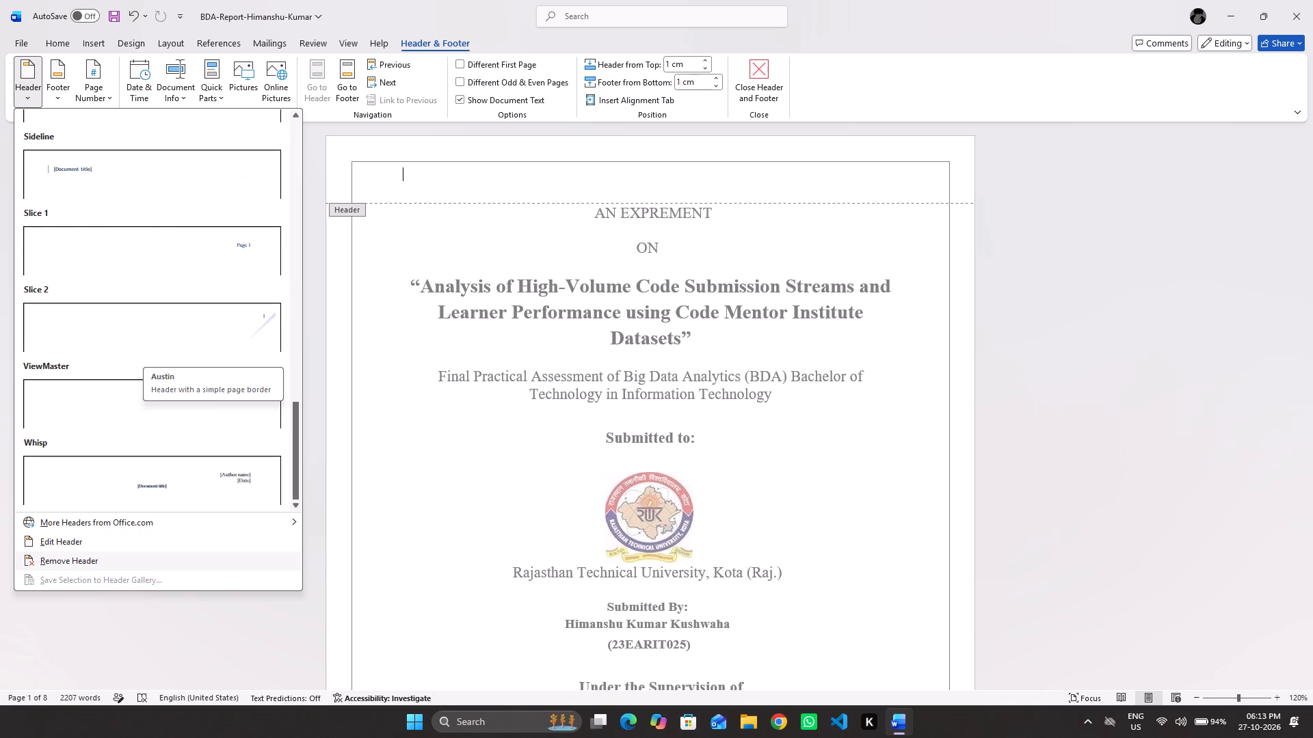
click(92, 547)
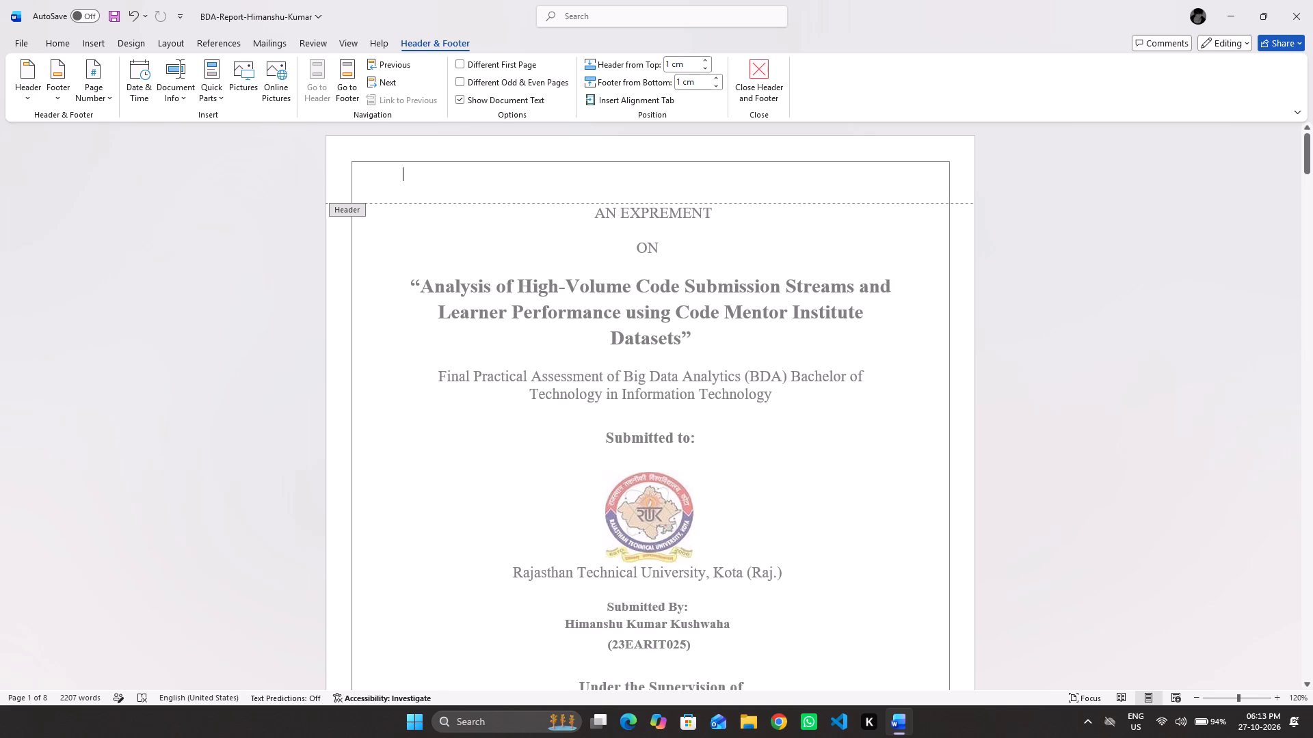
double_click(444, 266)
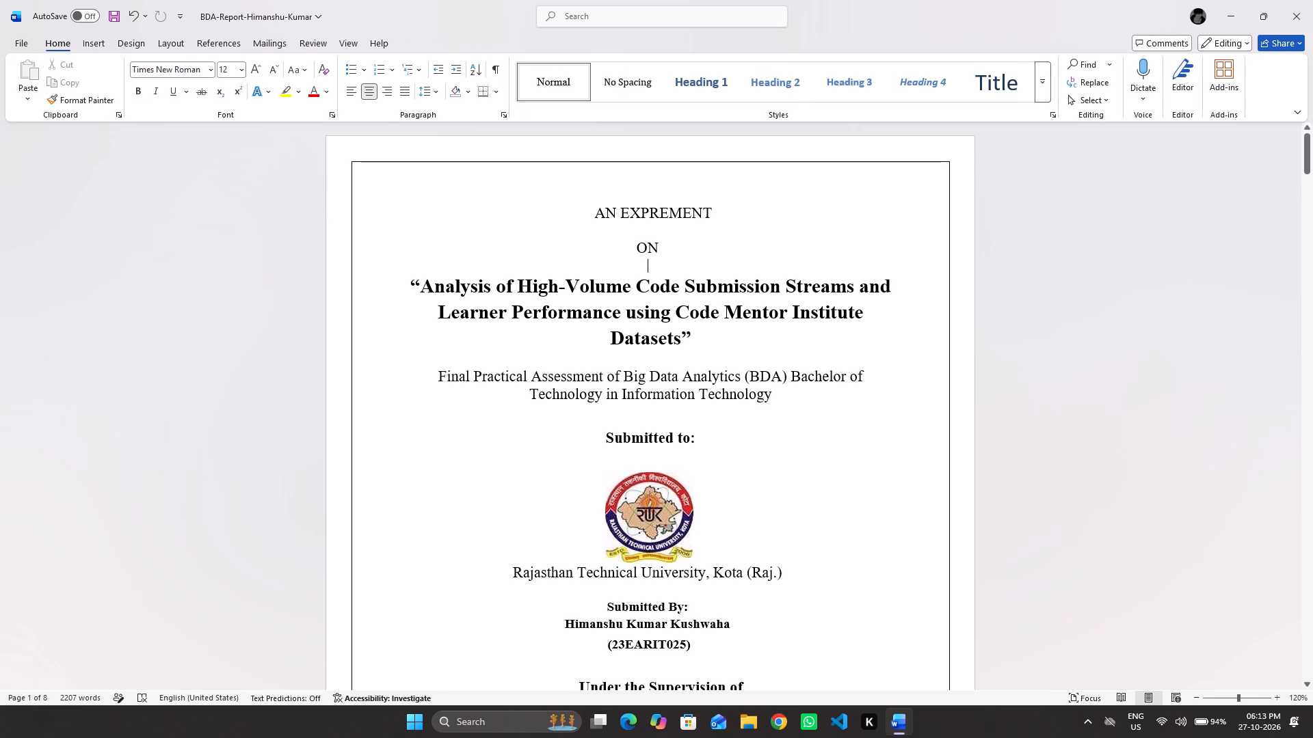
Open the page border settings for the whole document.
click(353, 238)
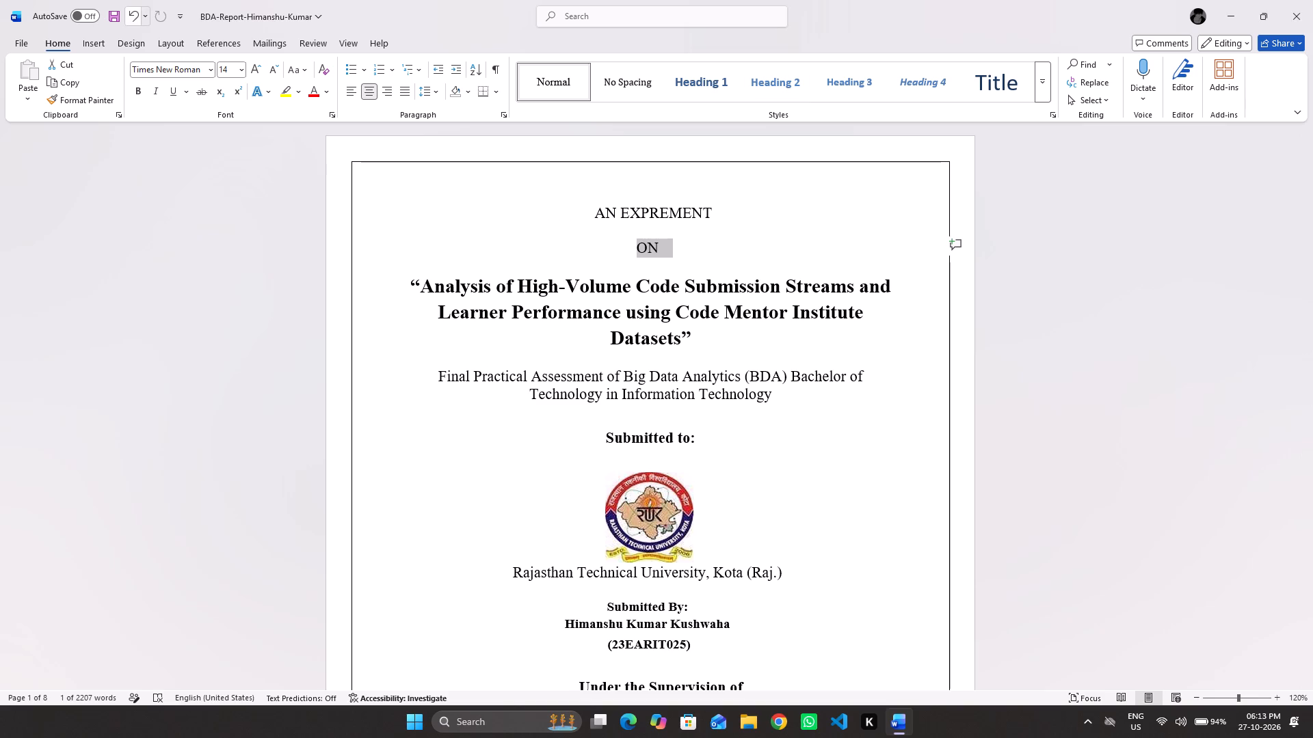
click(123, 38)
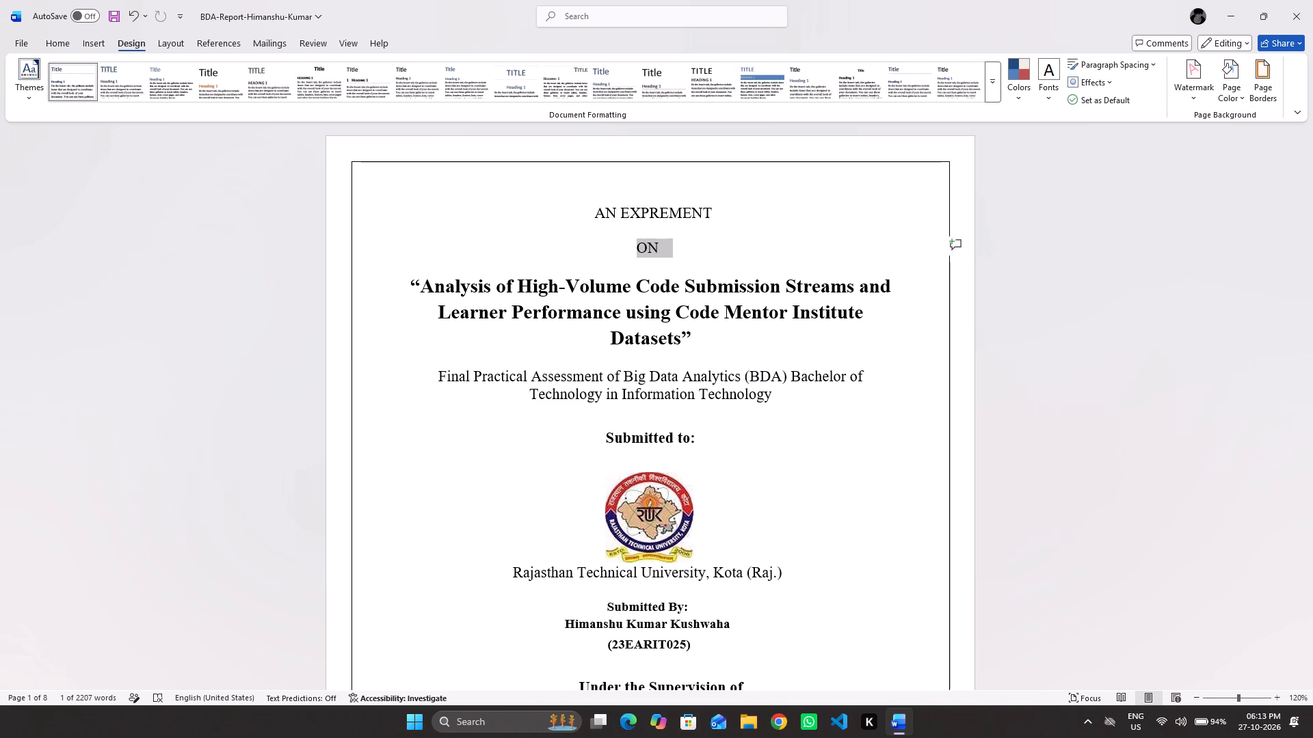
click(1268, 96)
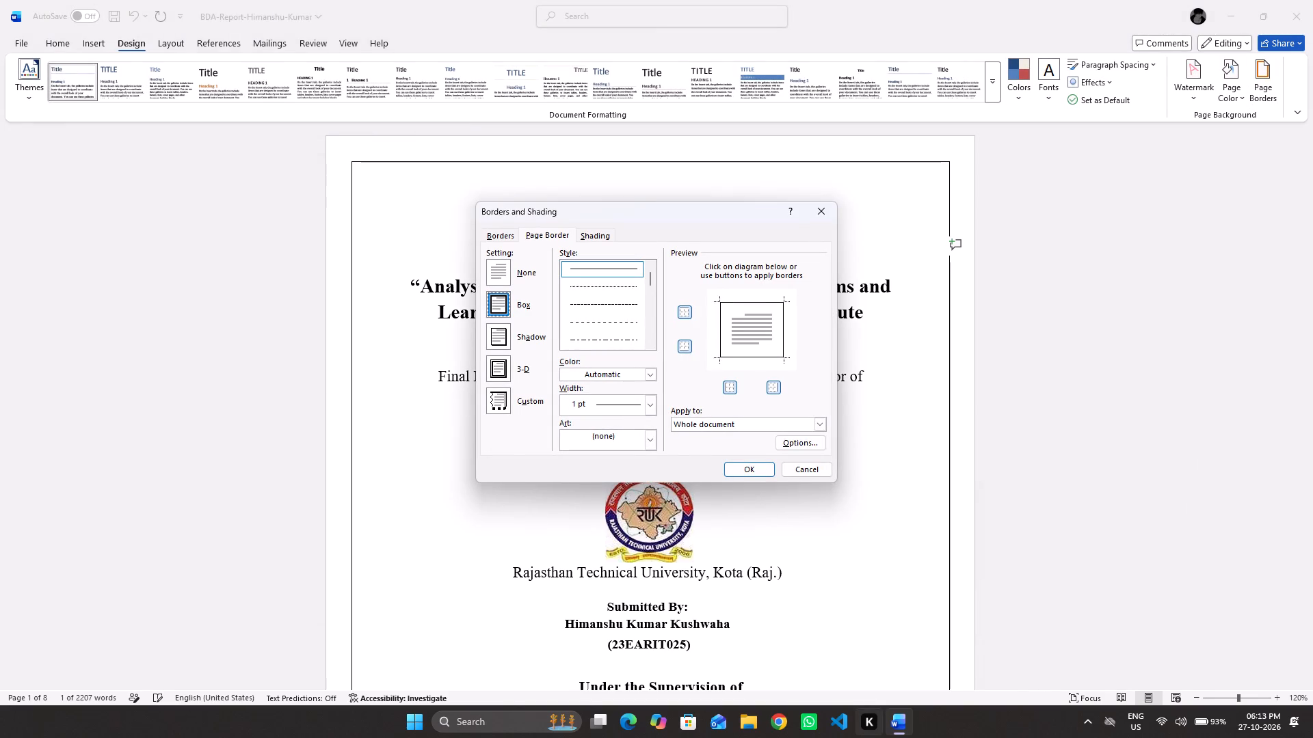
click(866, 720)
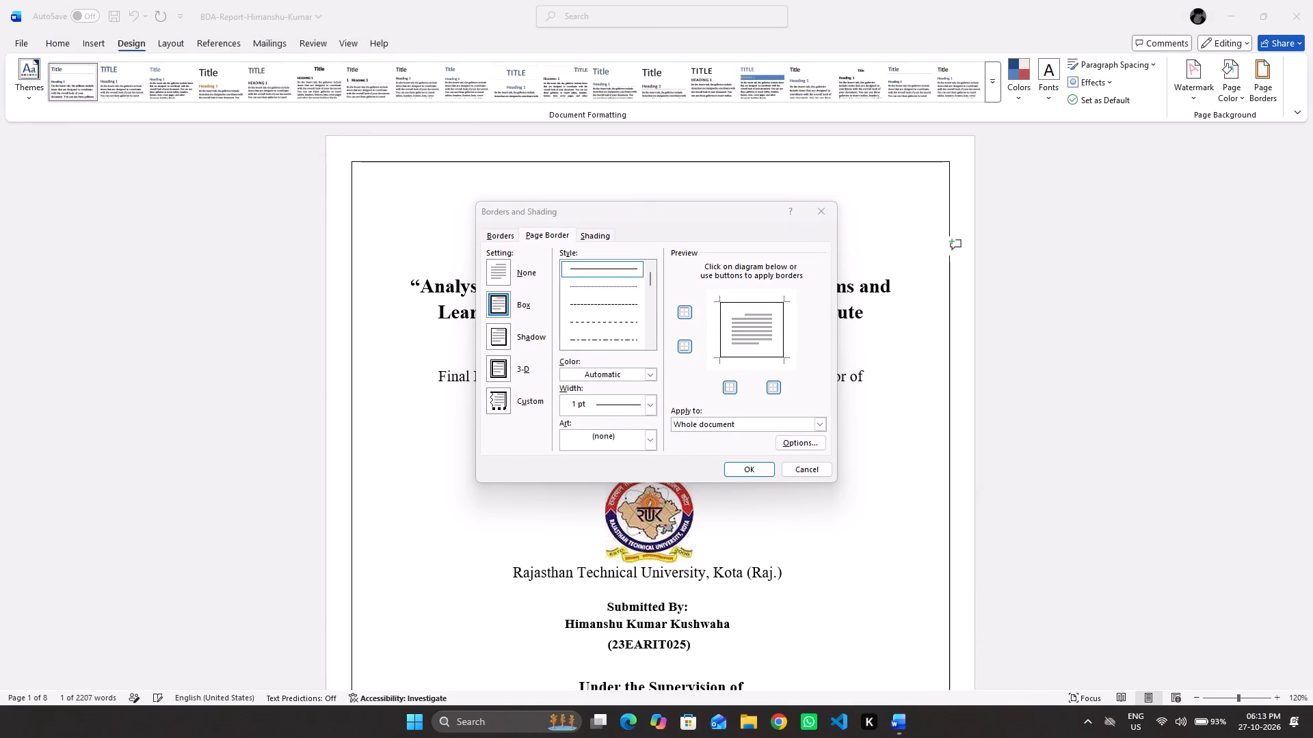
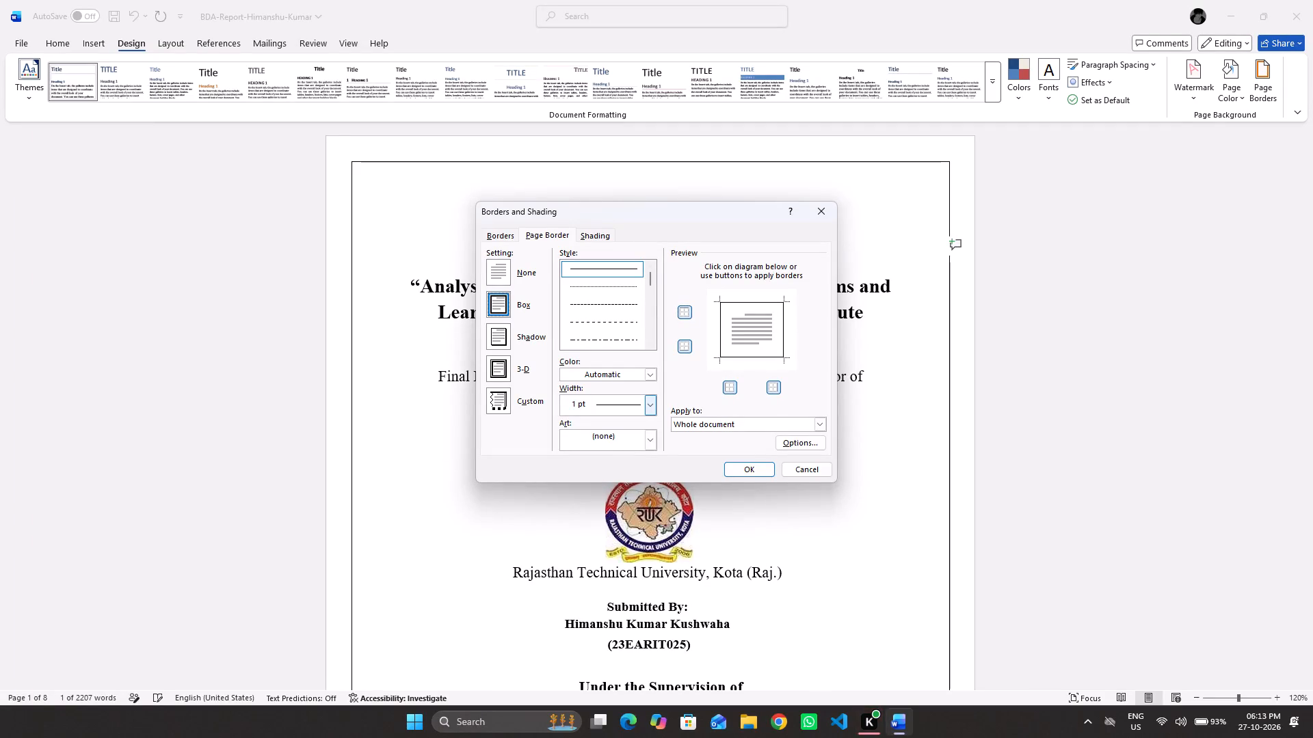
Browse the line styles and art designs available for the page border, keeping the current border settings.
scroll(620, 307, down, 2)
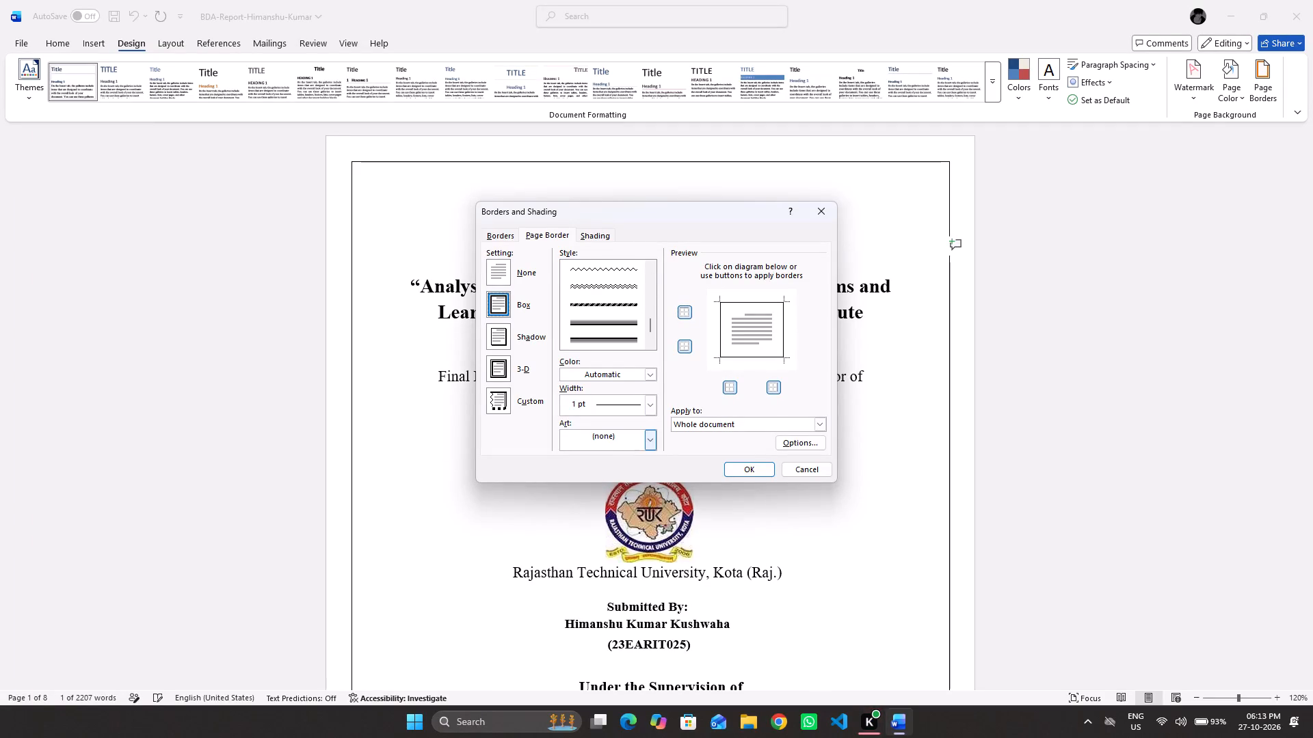
click(633, 437)
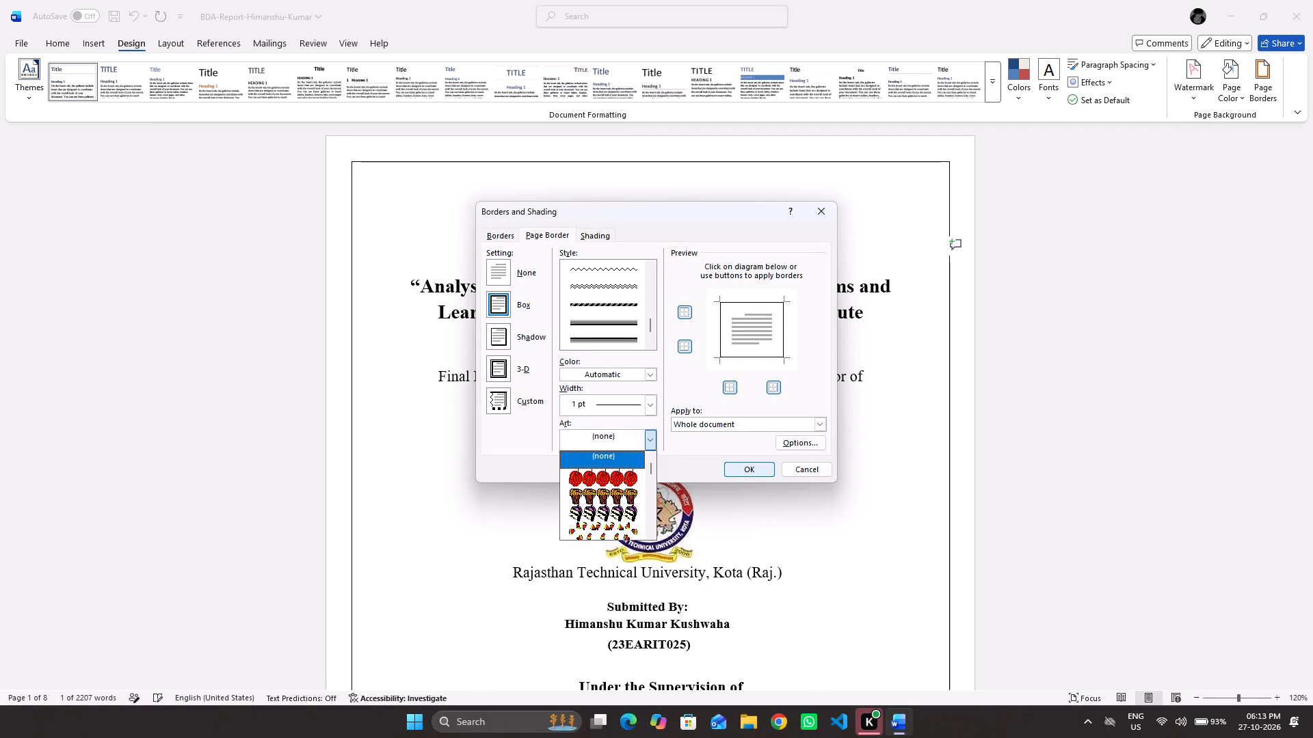
click(752, 473)
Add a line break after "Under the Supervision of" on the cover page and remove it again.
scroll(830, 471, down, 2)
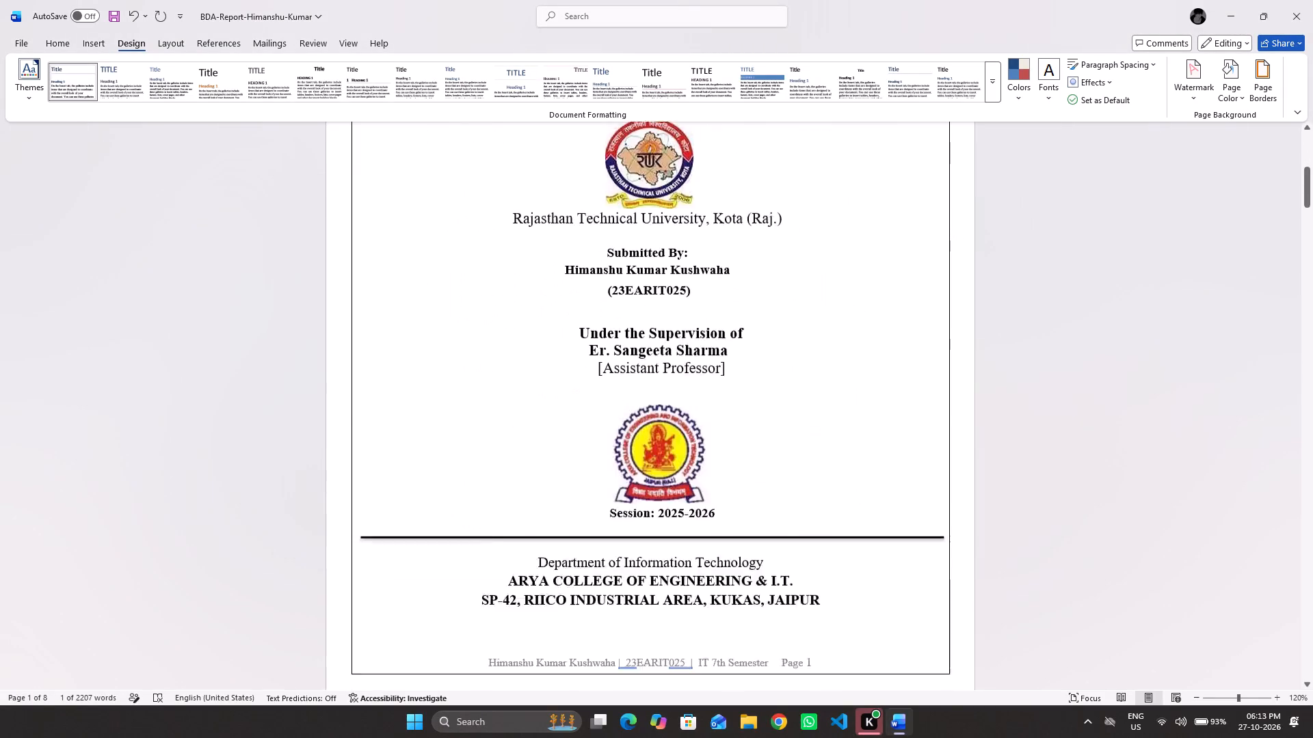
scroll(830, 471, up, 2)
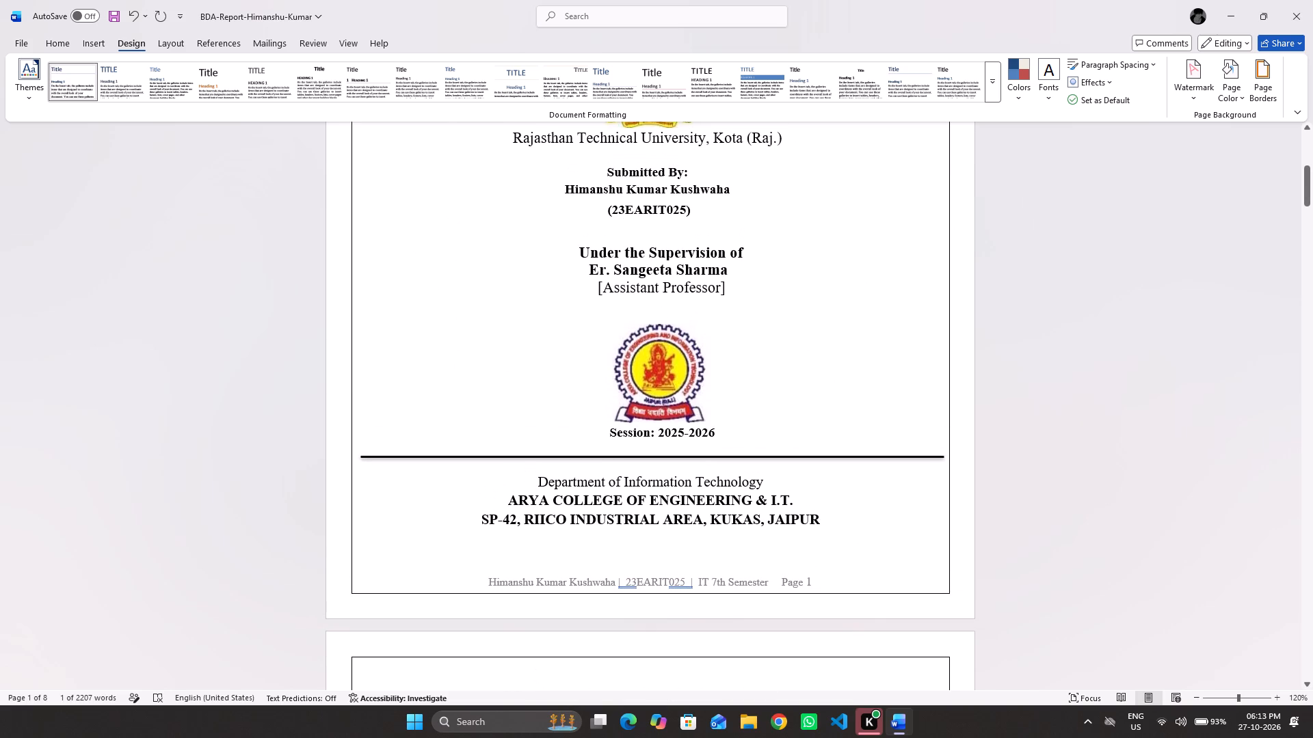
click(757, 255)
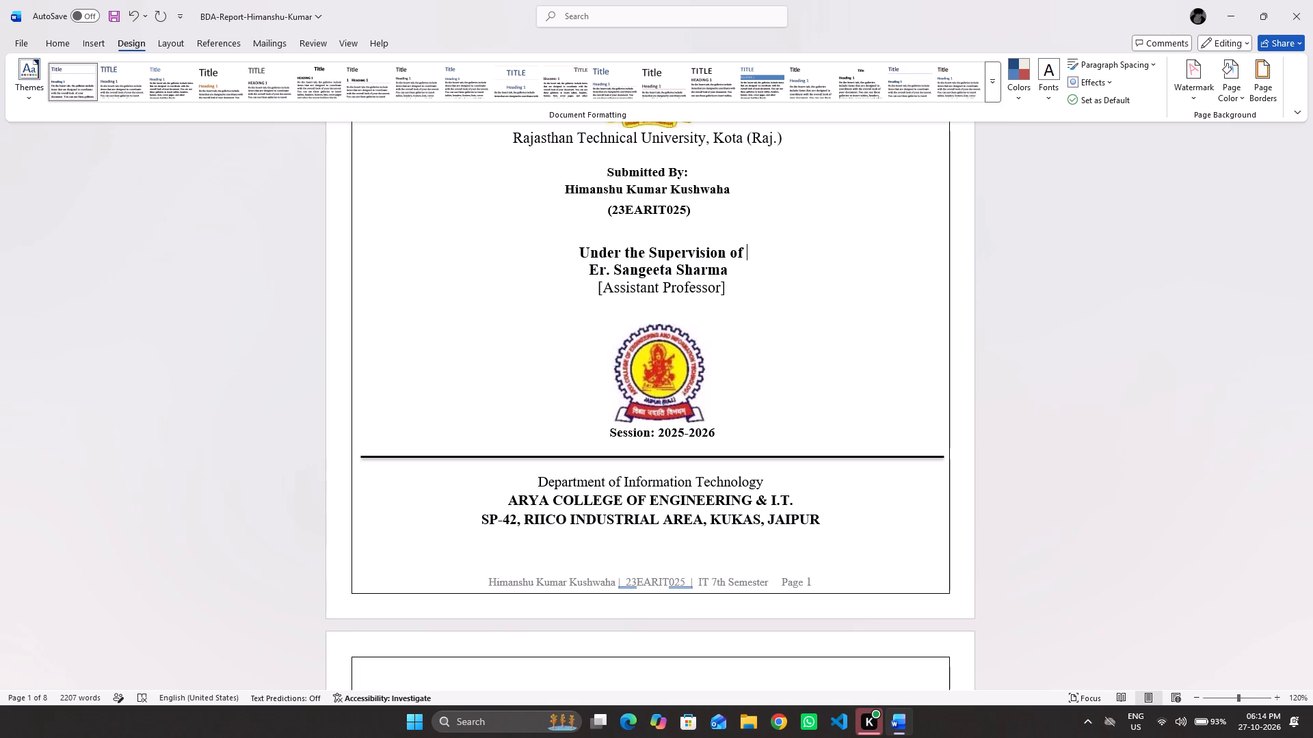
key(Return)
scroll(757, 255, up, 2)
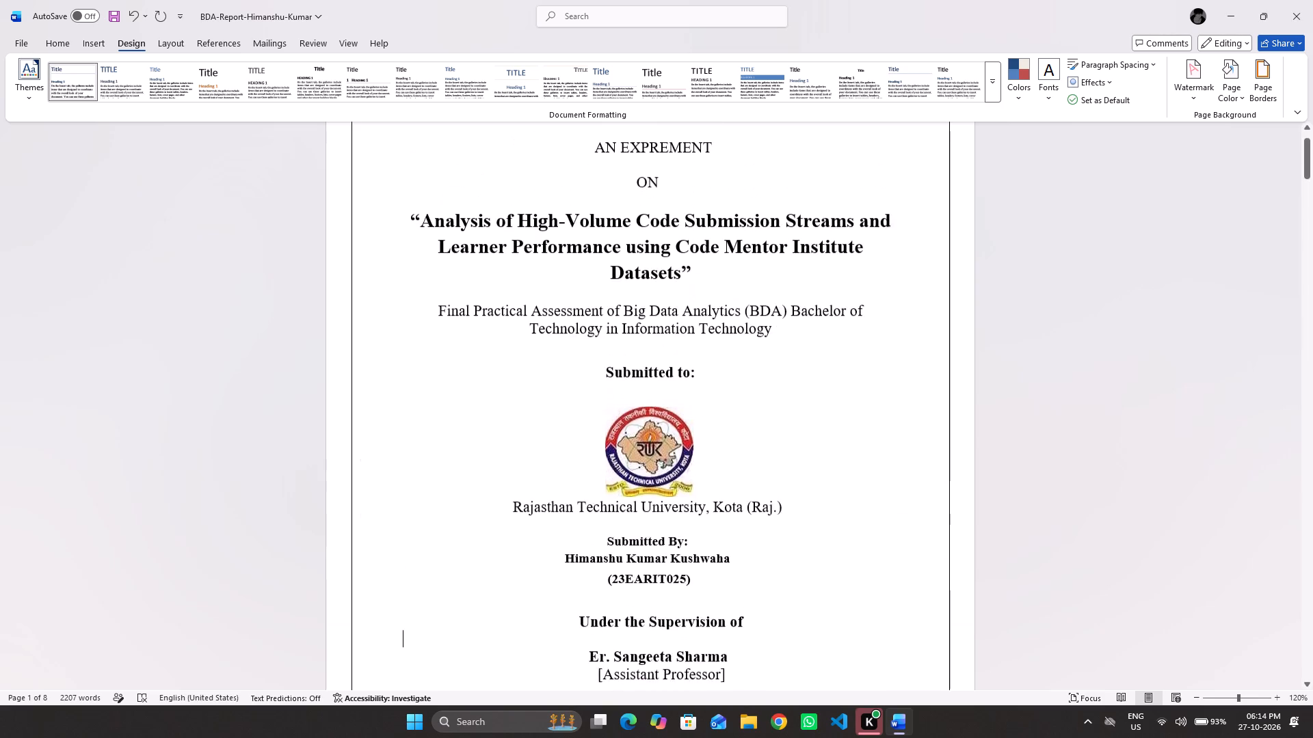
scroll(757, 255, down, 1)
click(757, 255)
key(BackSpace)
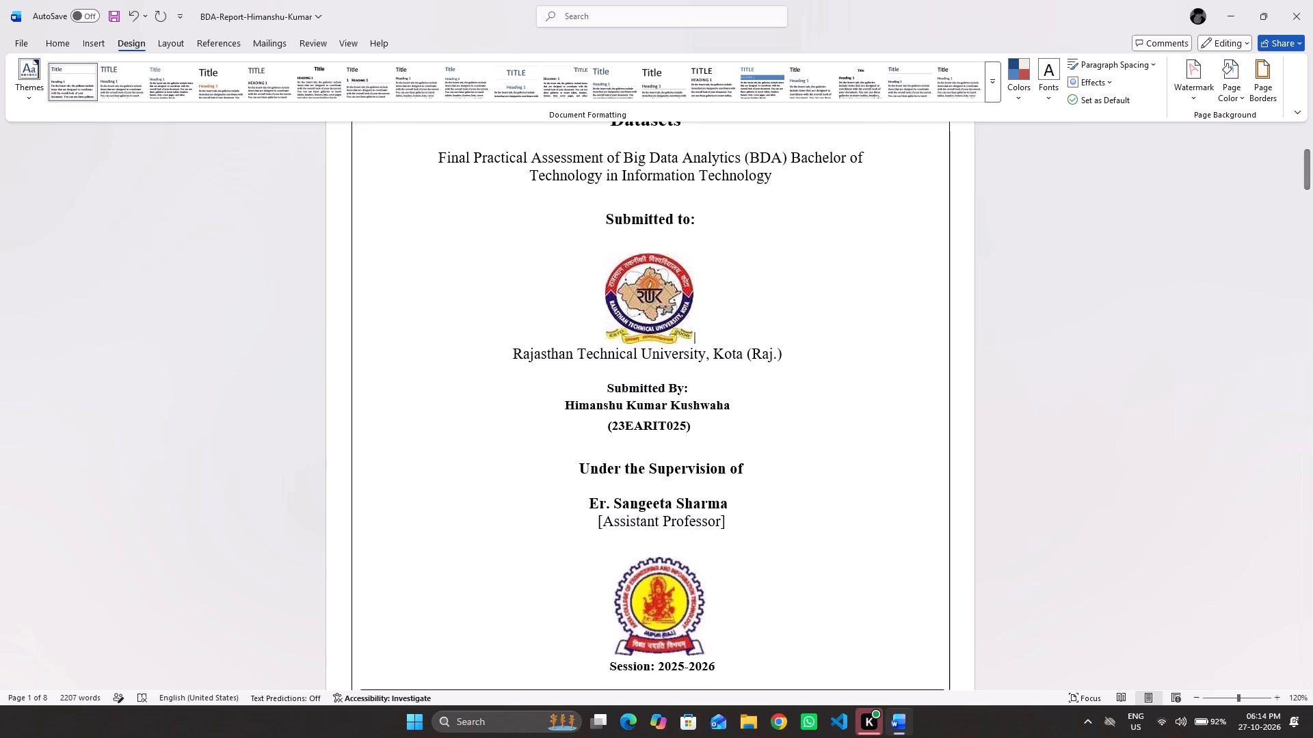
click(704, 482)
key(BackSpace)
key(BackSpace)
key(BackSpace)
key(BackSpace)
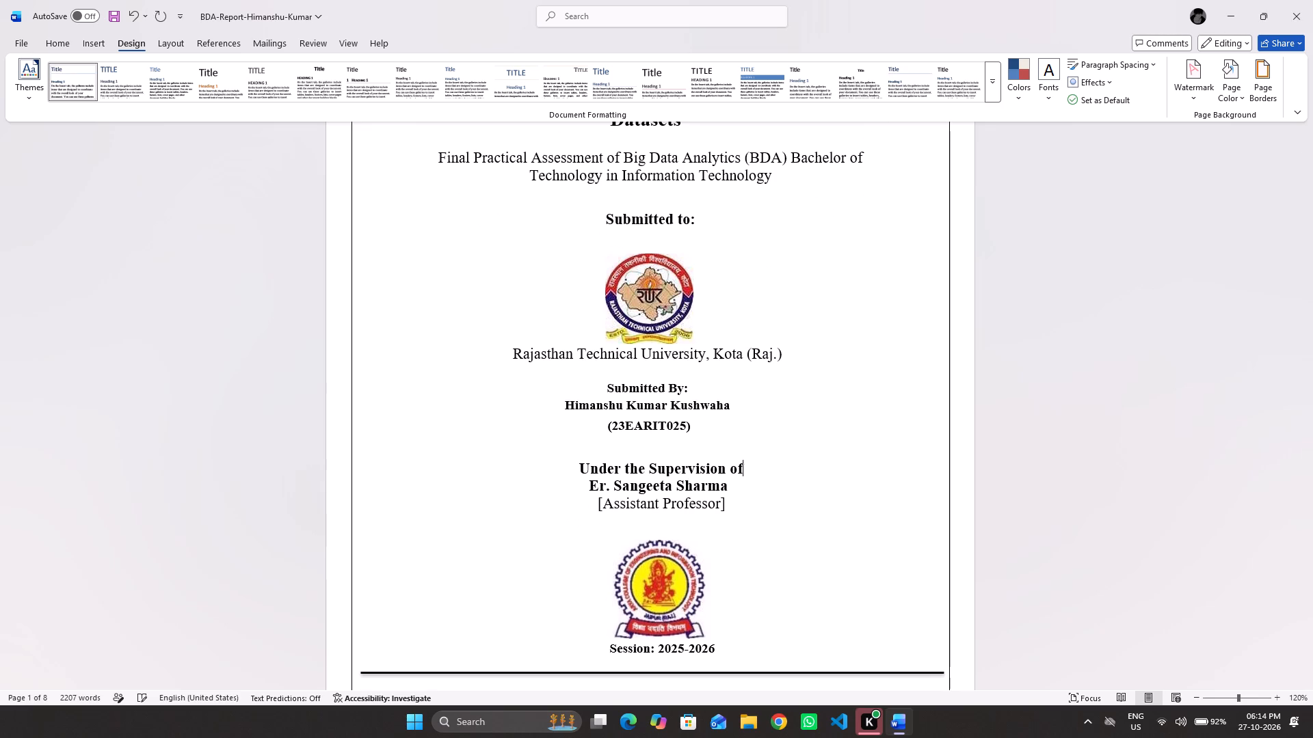
Reopen the page border settings and check the colour and art choices, keeping the automatic colour and no art.
scroll(783, 371, up, 3)
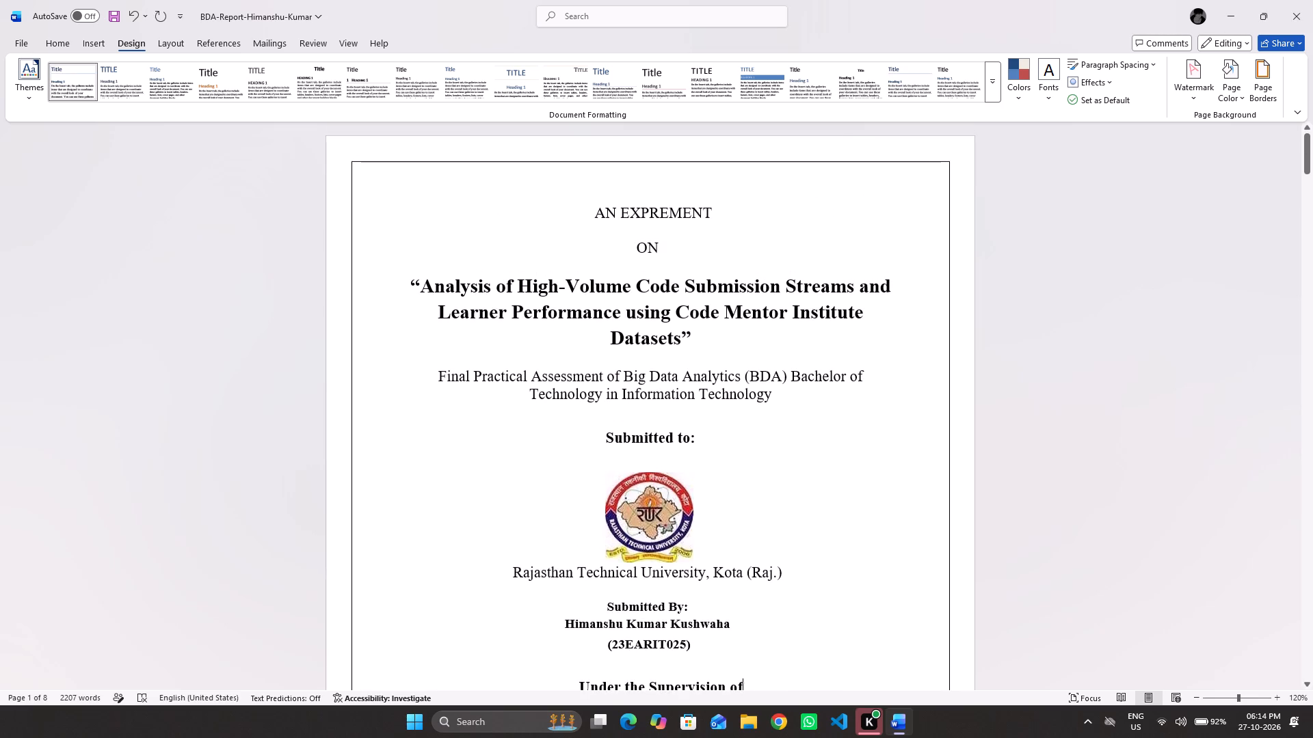
click(1269, 79)
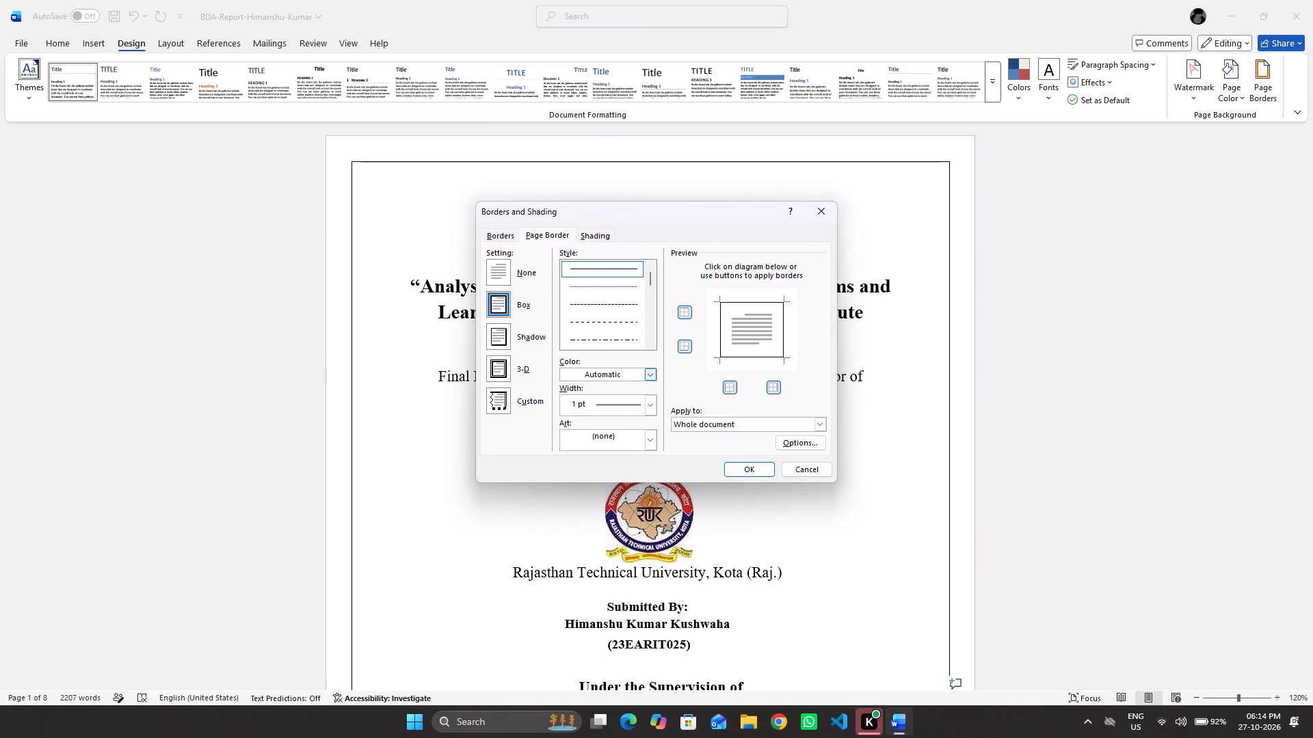
click(648, 379)
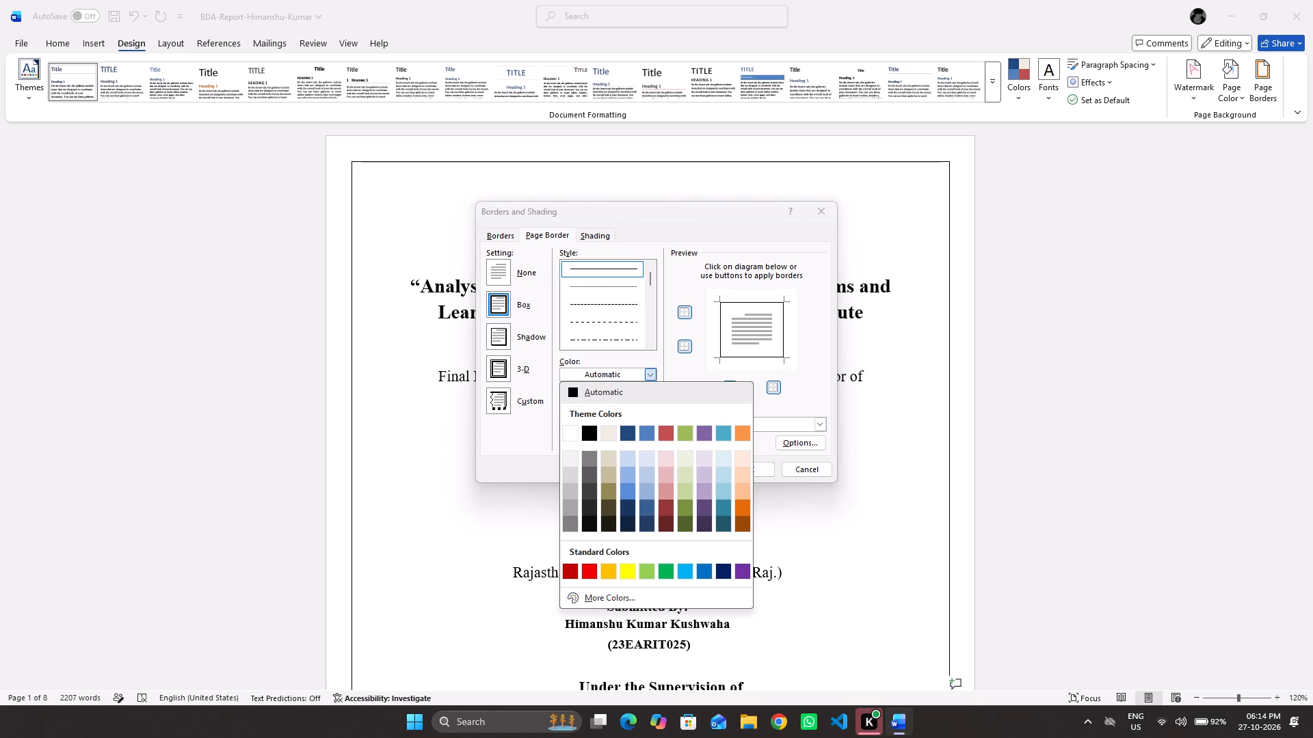
click(538, 422)
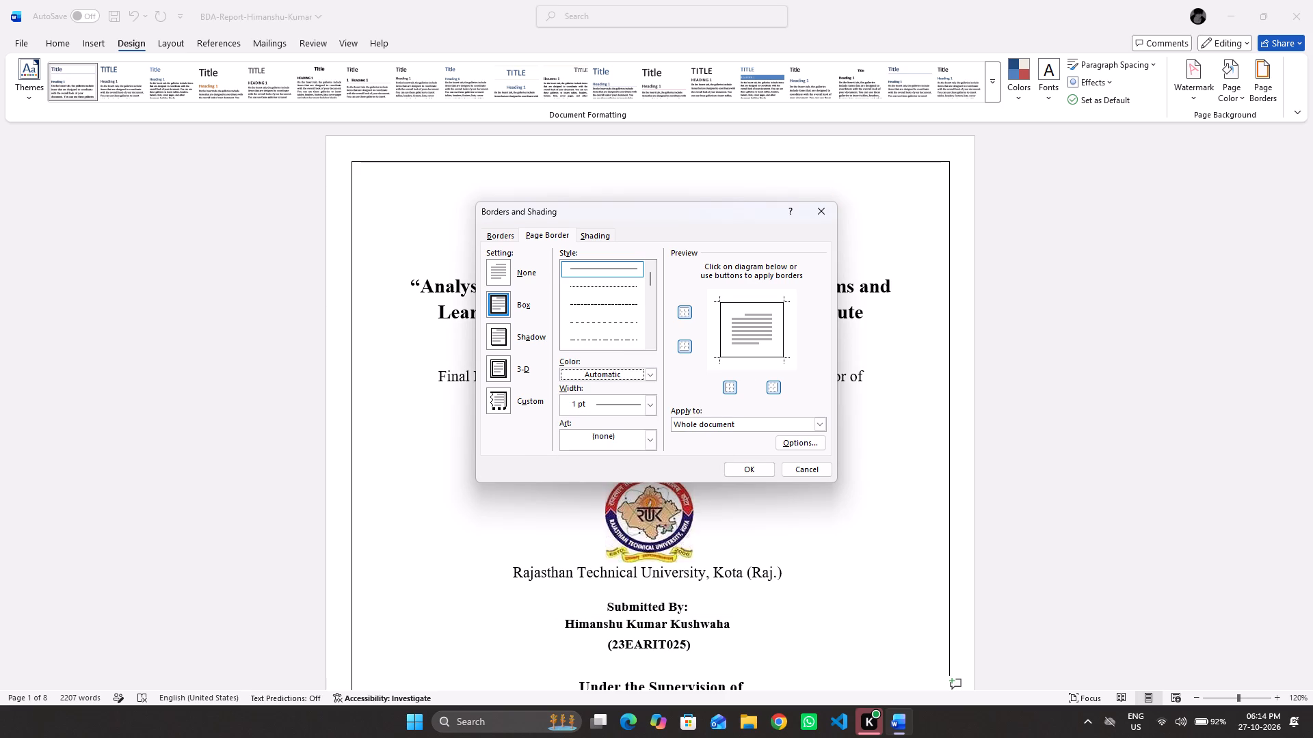
click(623, 435)
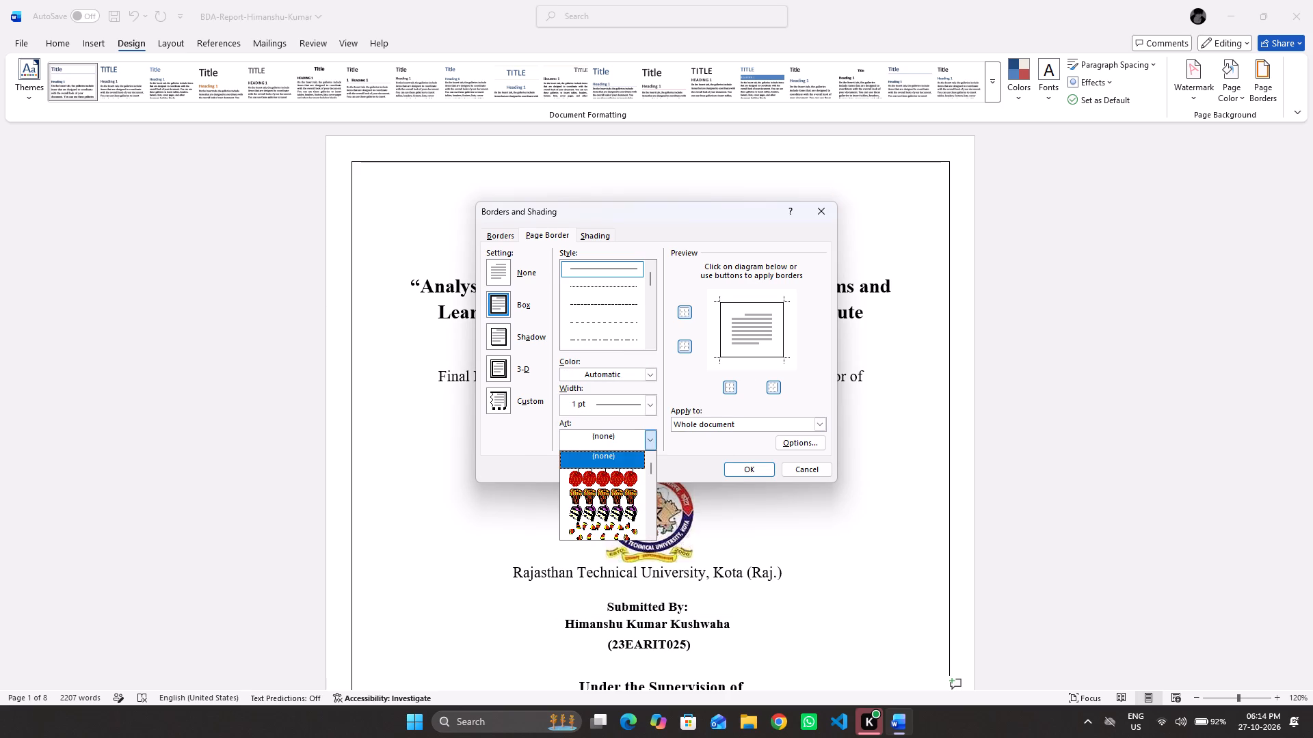
click(618, 432)
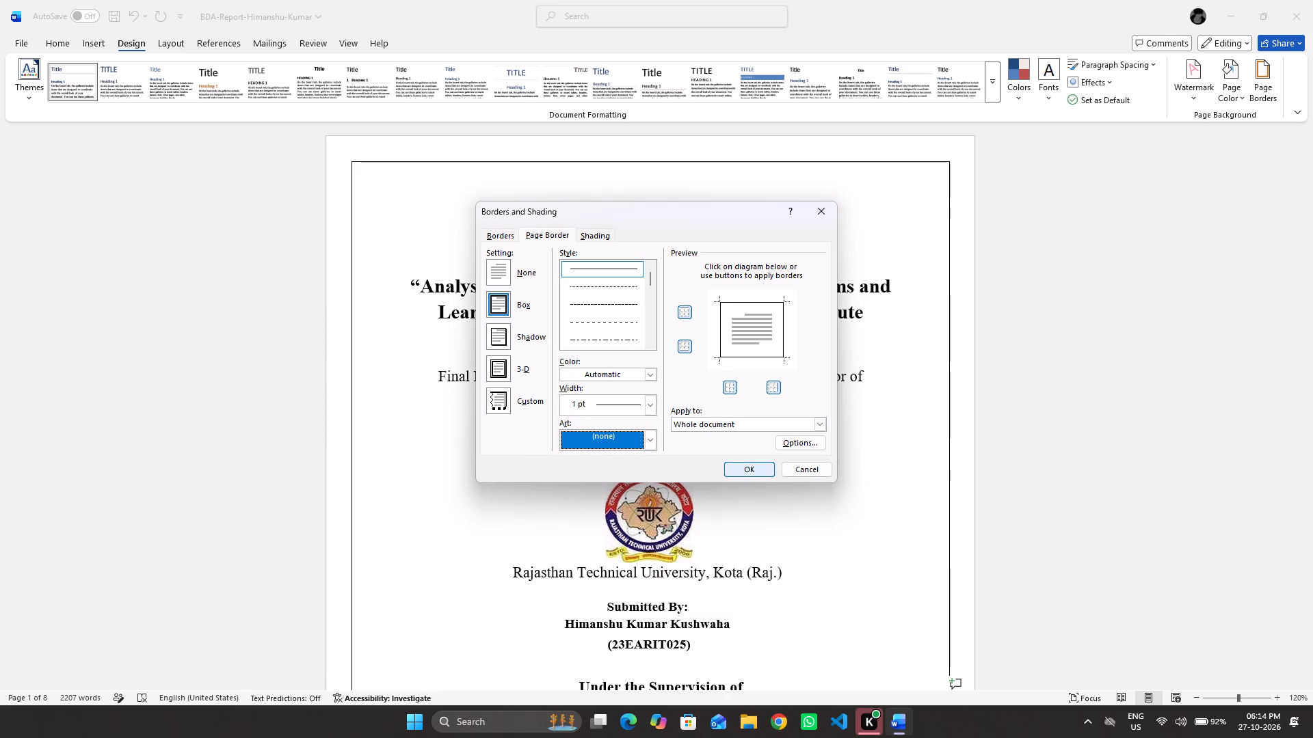
click(765, 467)
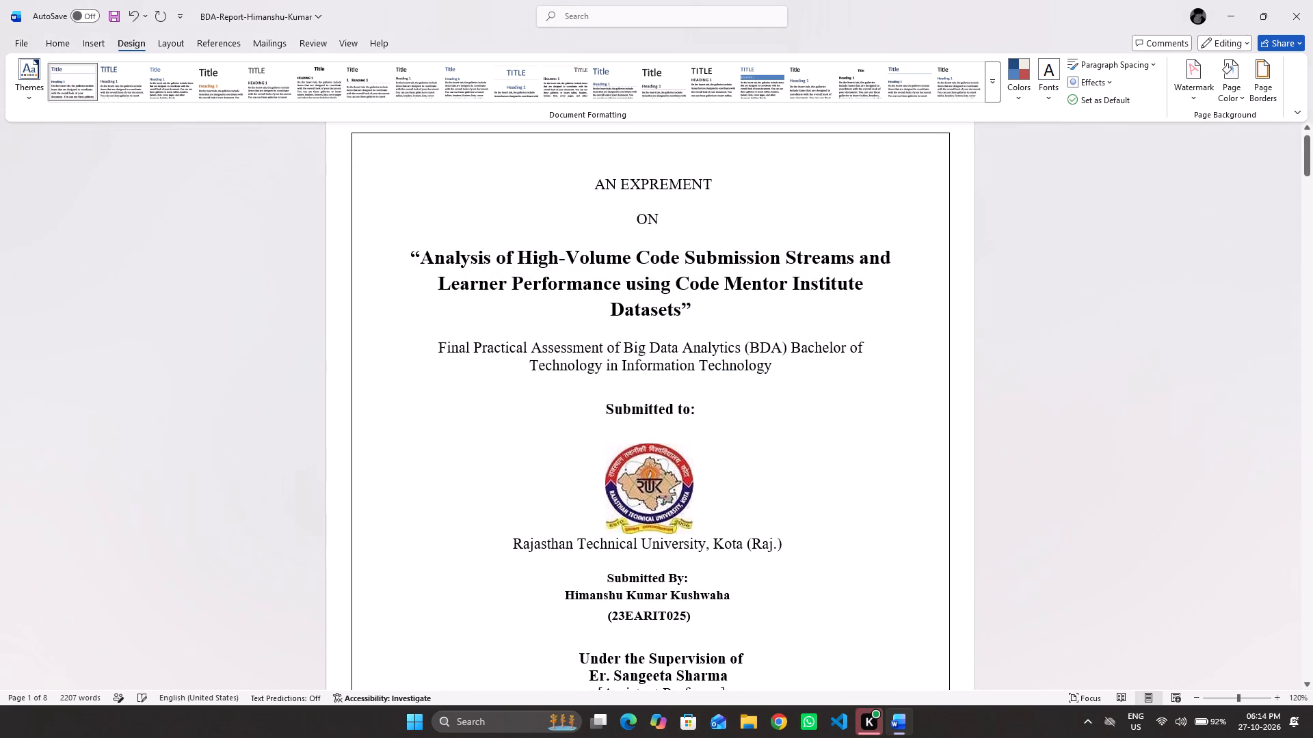
Remove the page border from the whole document by choosing the None setting.
click(819, 130)
click(812, 135)
click(1269, 79)
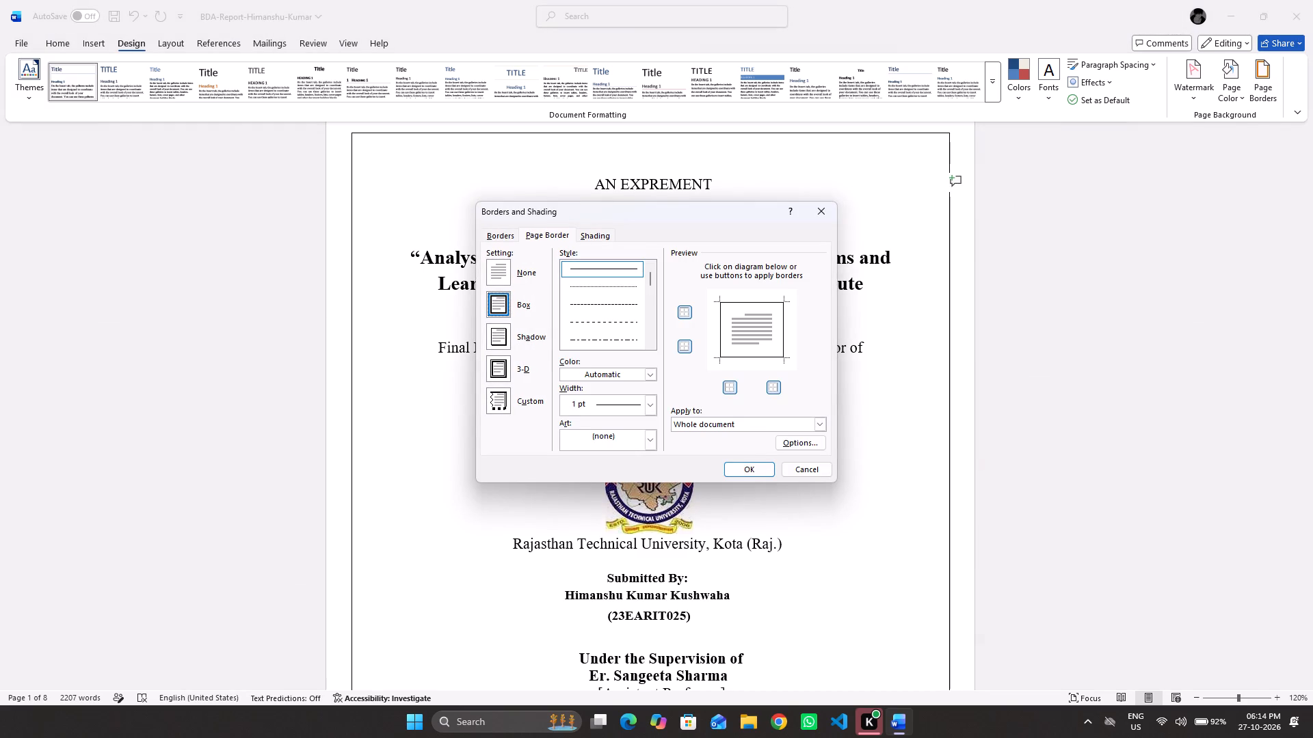
click(512, 277)
click(490, 275)
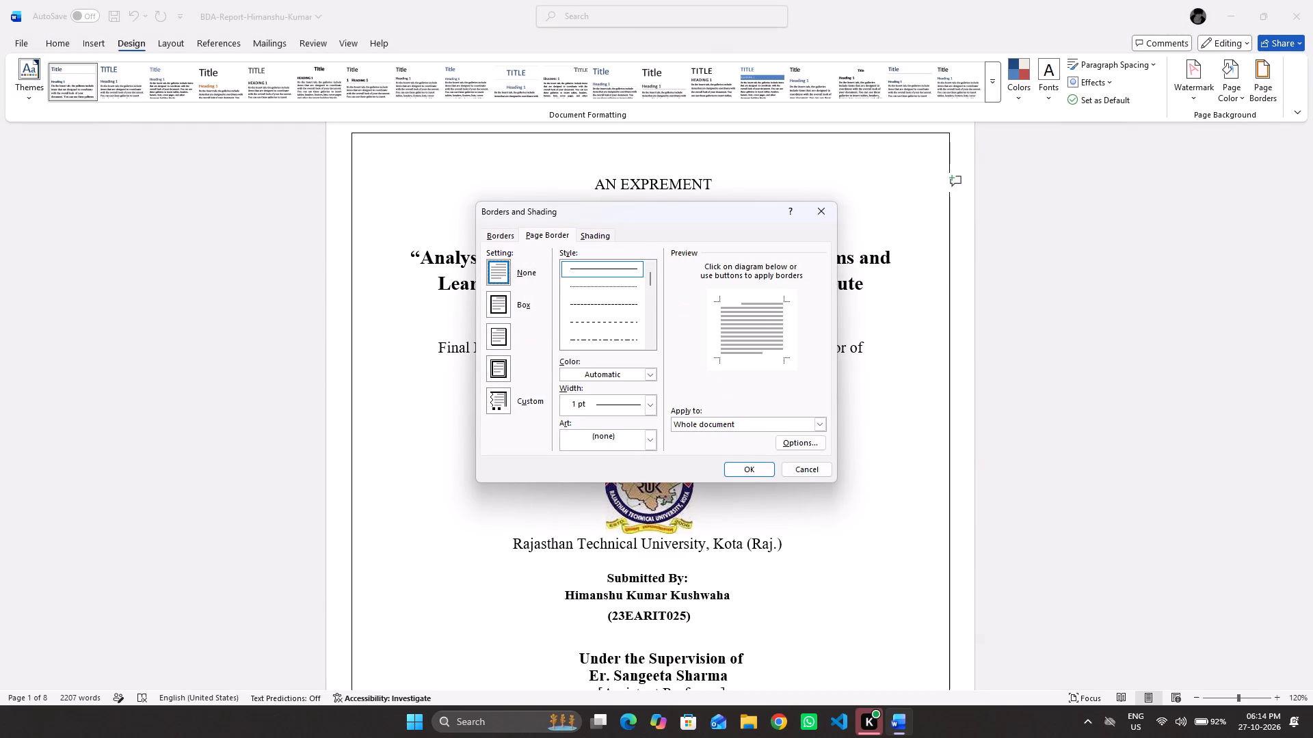
click(759, 475)
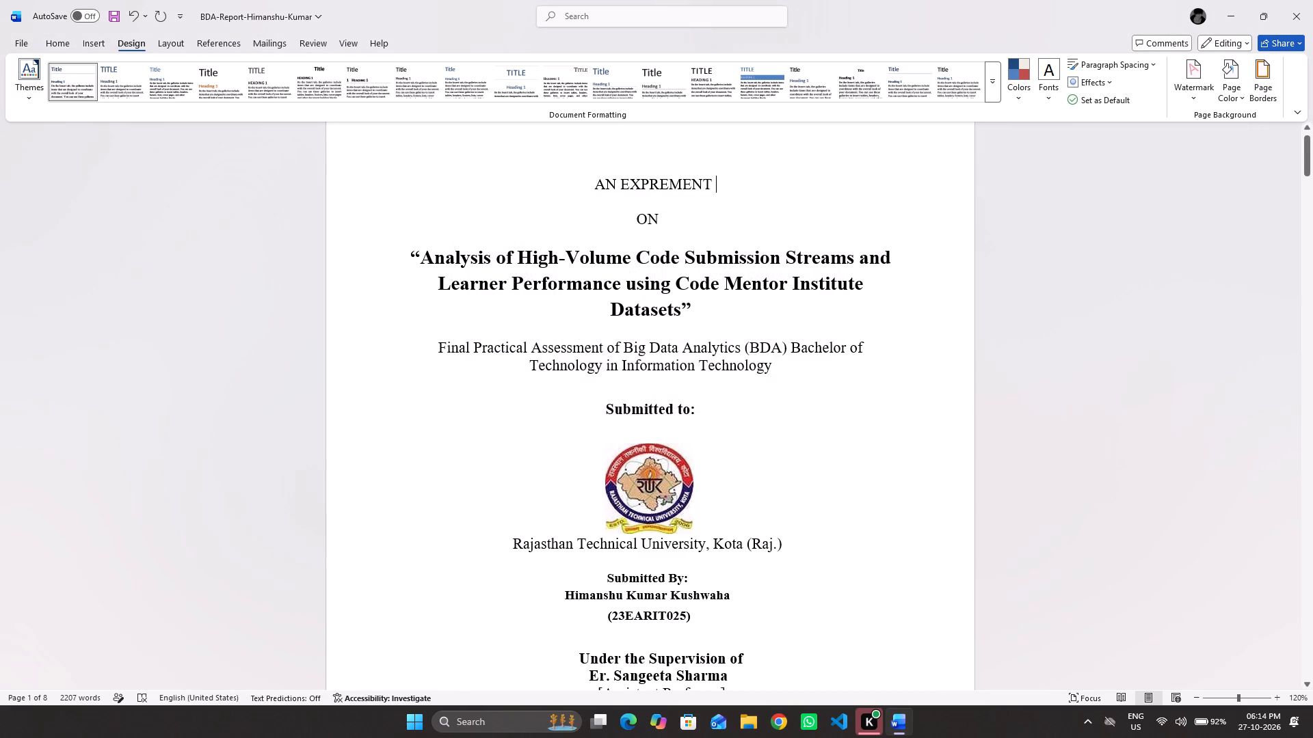
Examine the layout of the report's pages from the cover to the Python code listing on page 5.
scroll(765, 389, up, 4)
scroll(754, 348, down, 3)
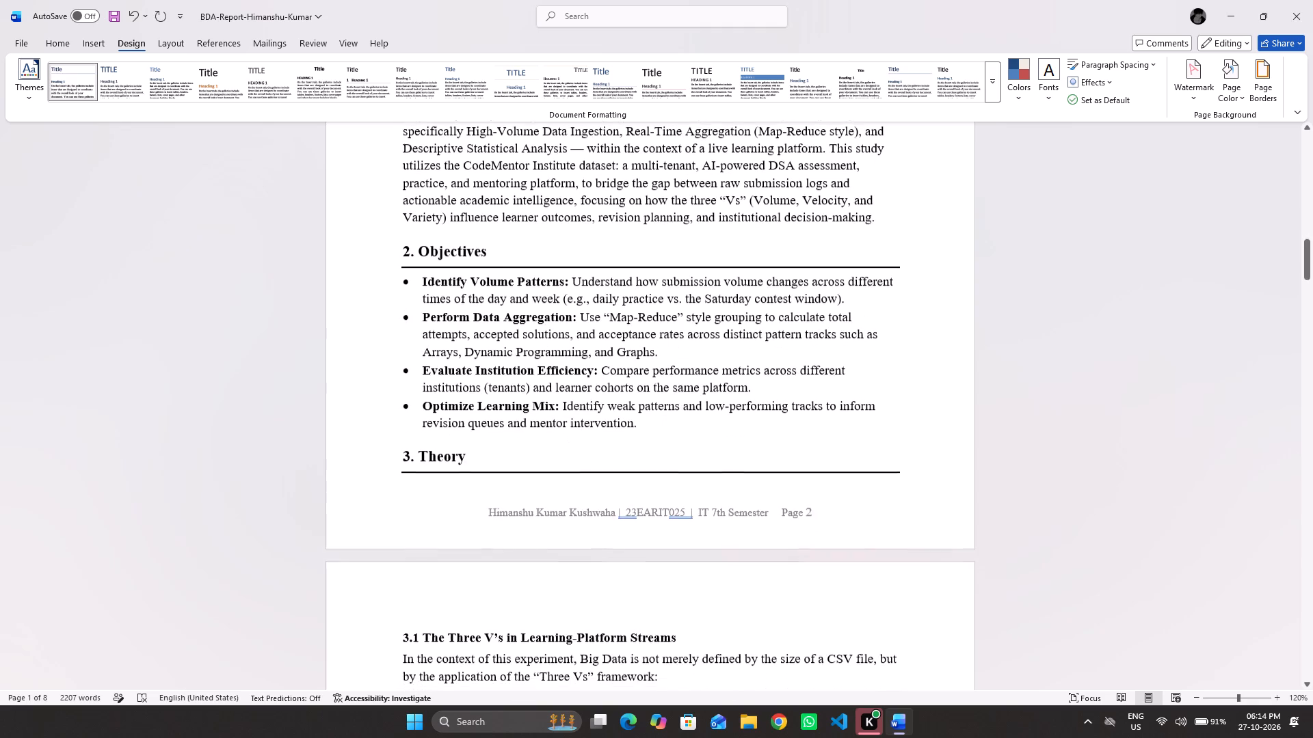
scroll(754, 348, down, 1)
scroll(678, 377, down, 1)
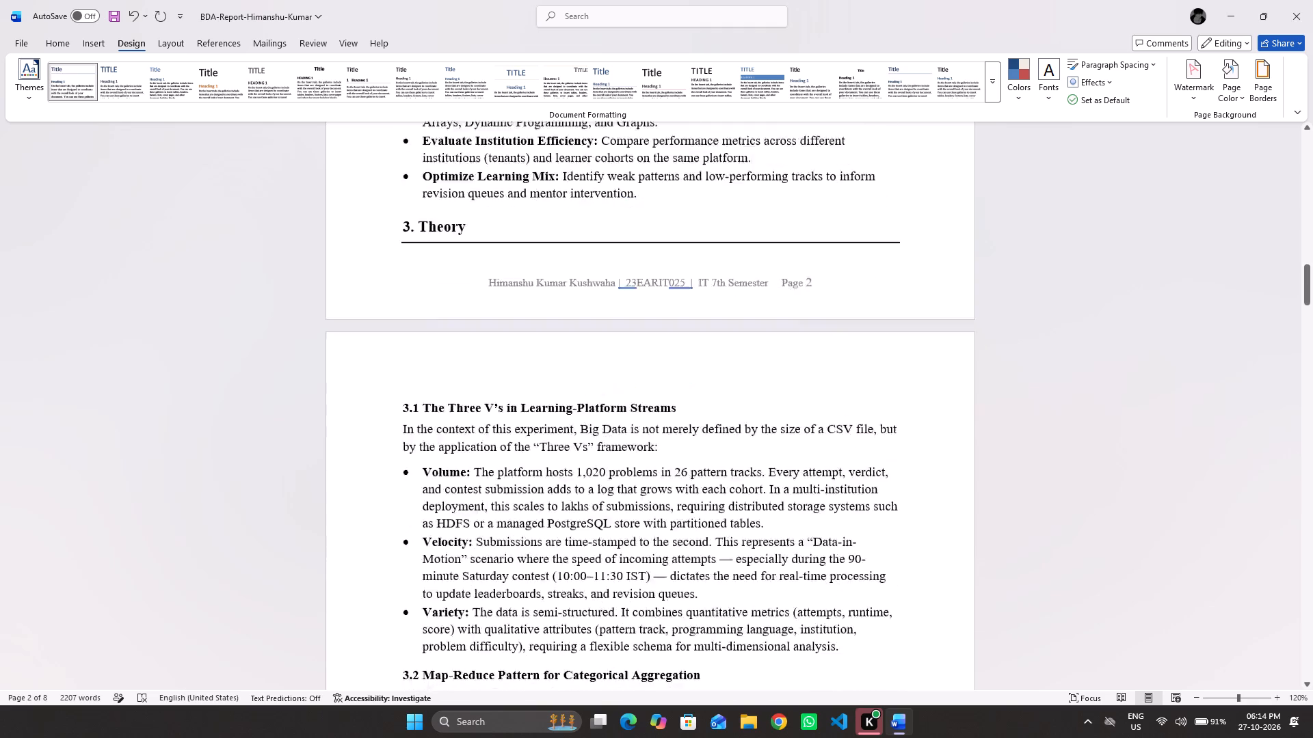
scroll(678, 377, down, 4)
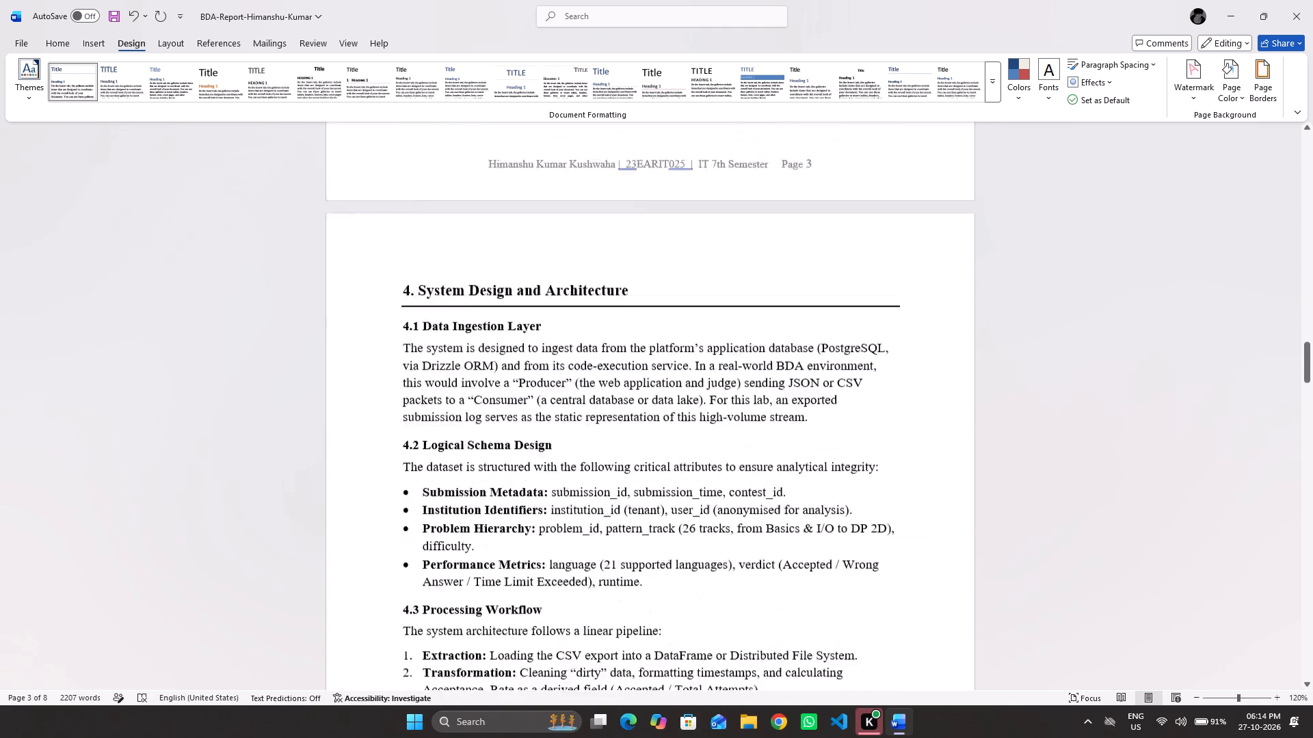
scroll(678, 377, down, 2)
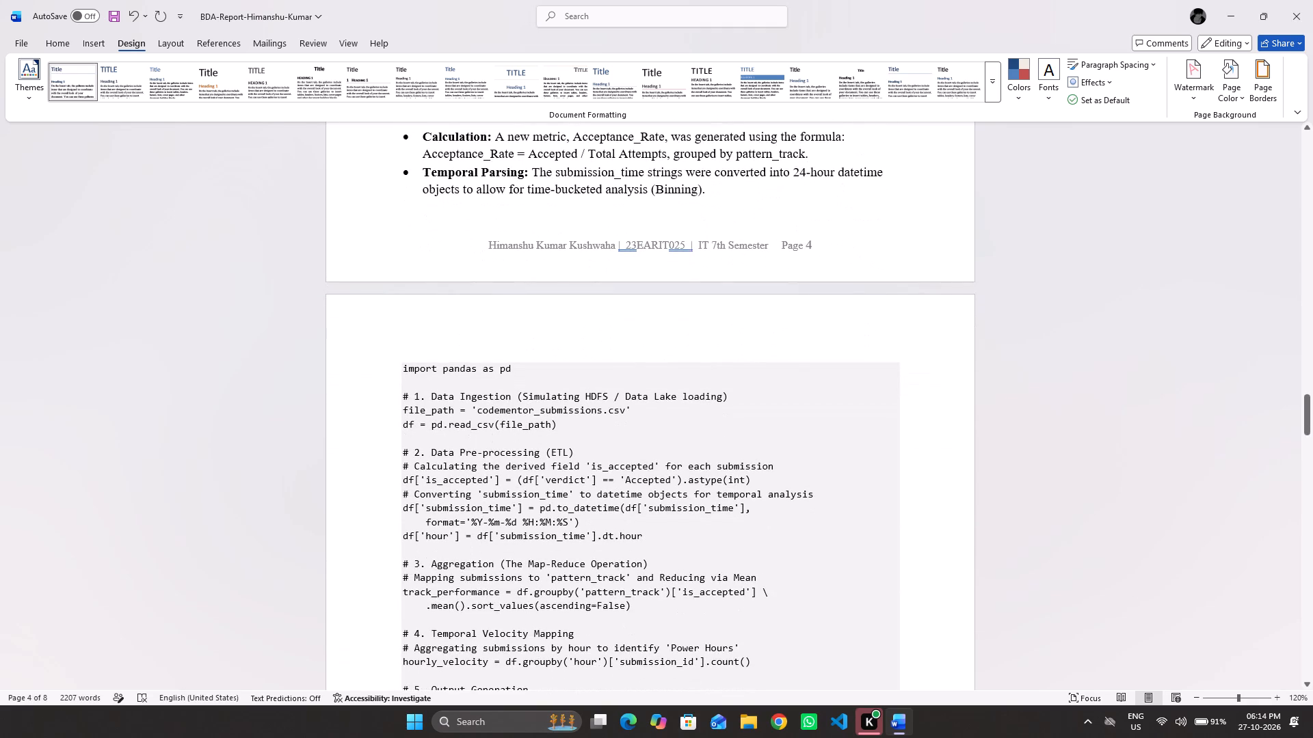
Switch to Google Chrome using the profile with the panda picture and open YouTube.
click(778, 722)
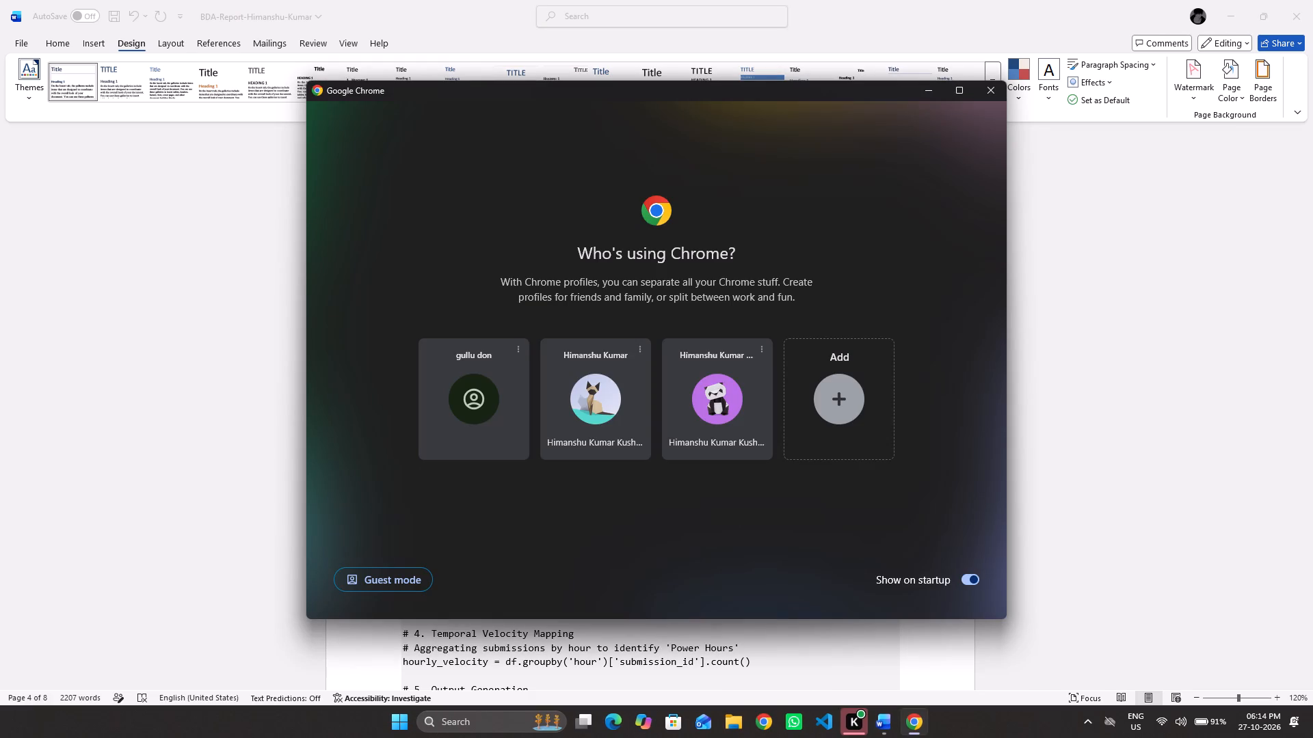
click(700, 370)
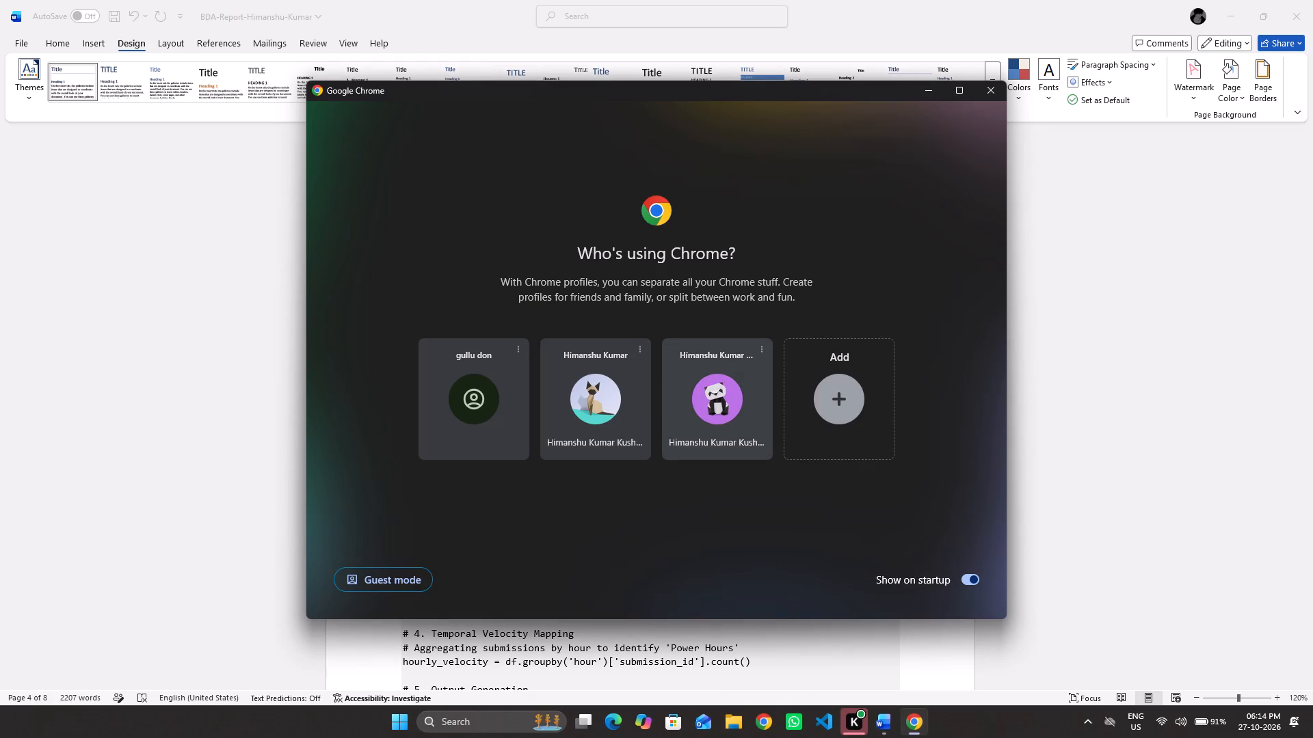
click(700, 370)
click(700, 370)
click(716, 430)
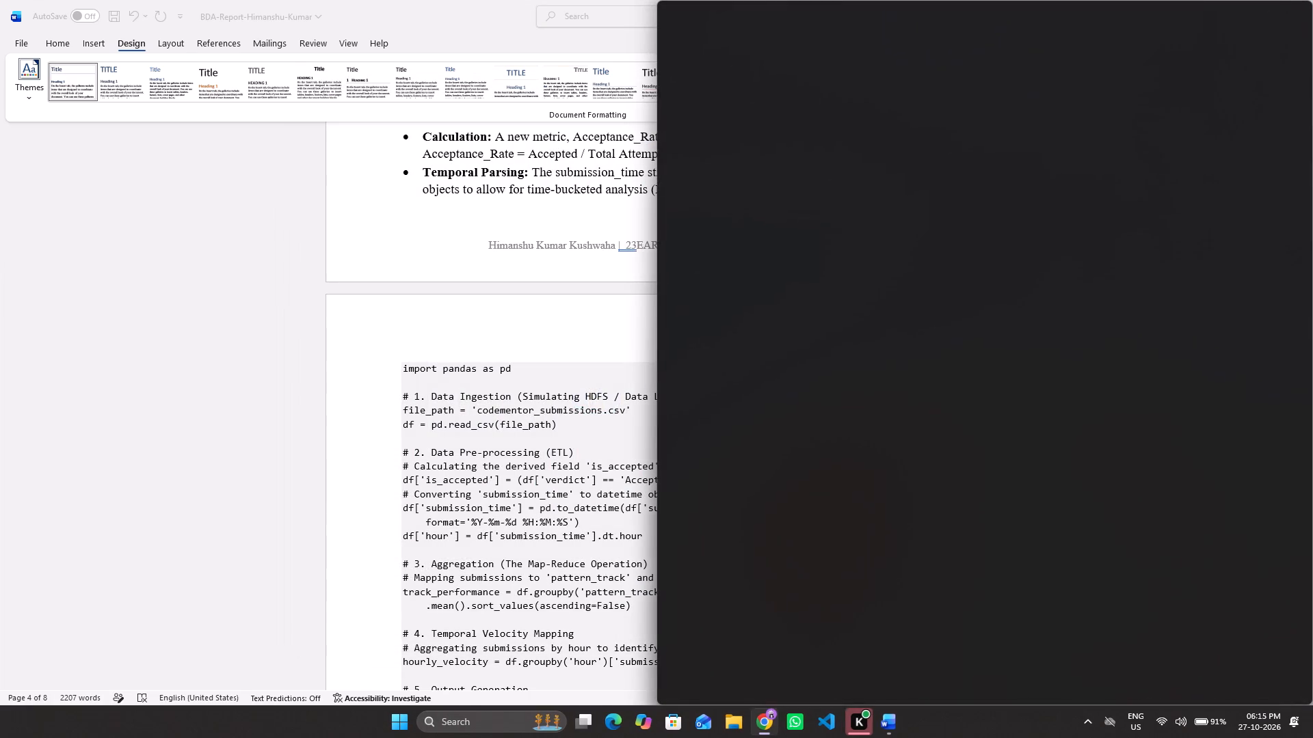
click(749, 410)
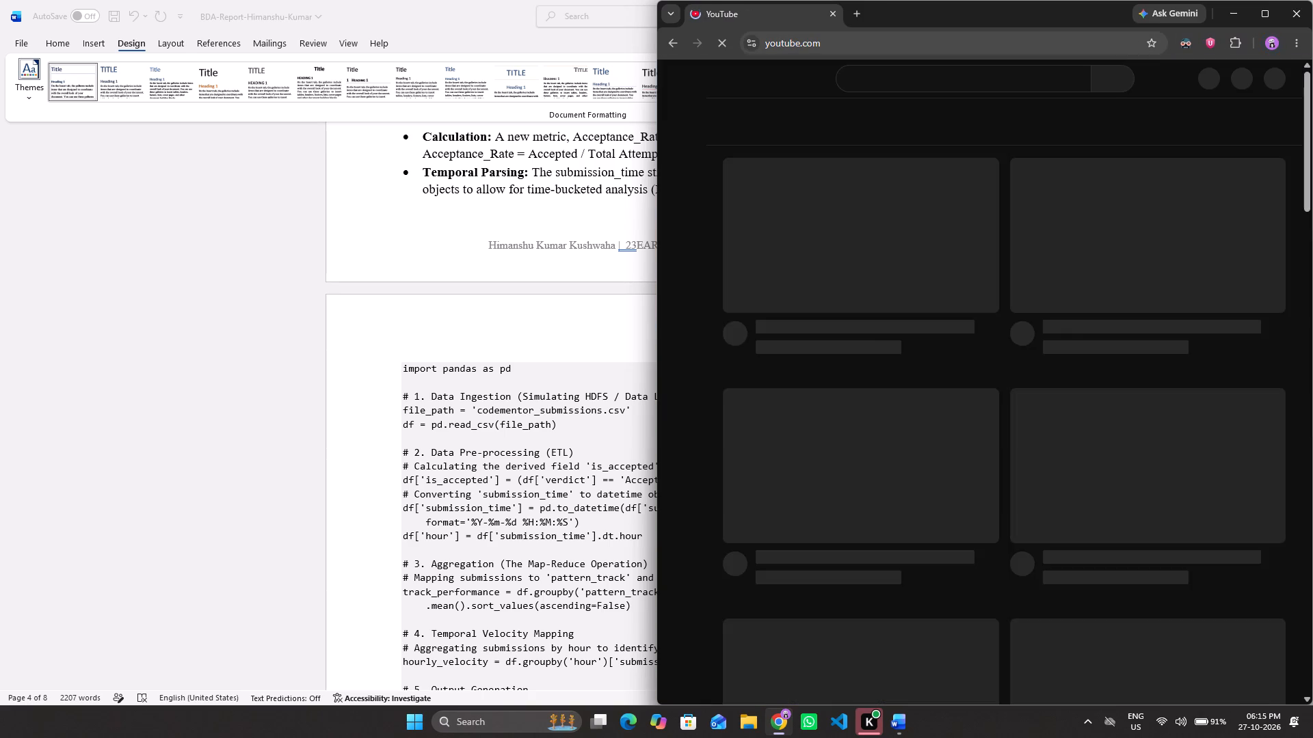
Search YouTube for "how to add one one line top and bottom in word" using the matching suggestion.
click(905, 84)
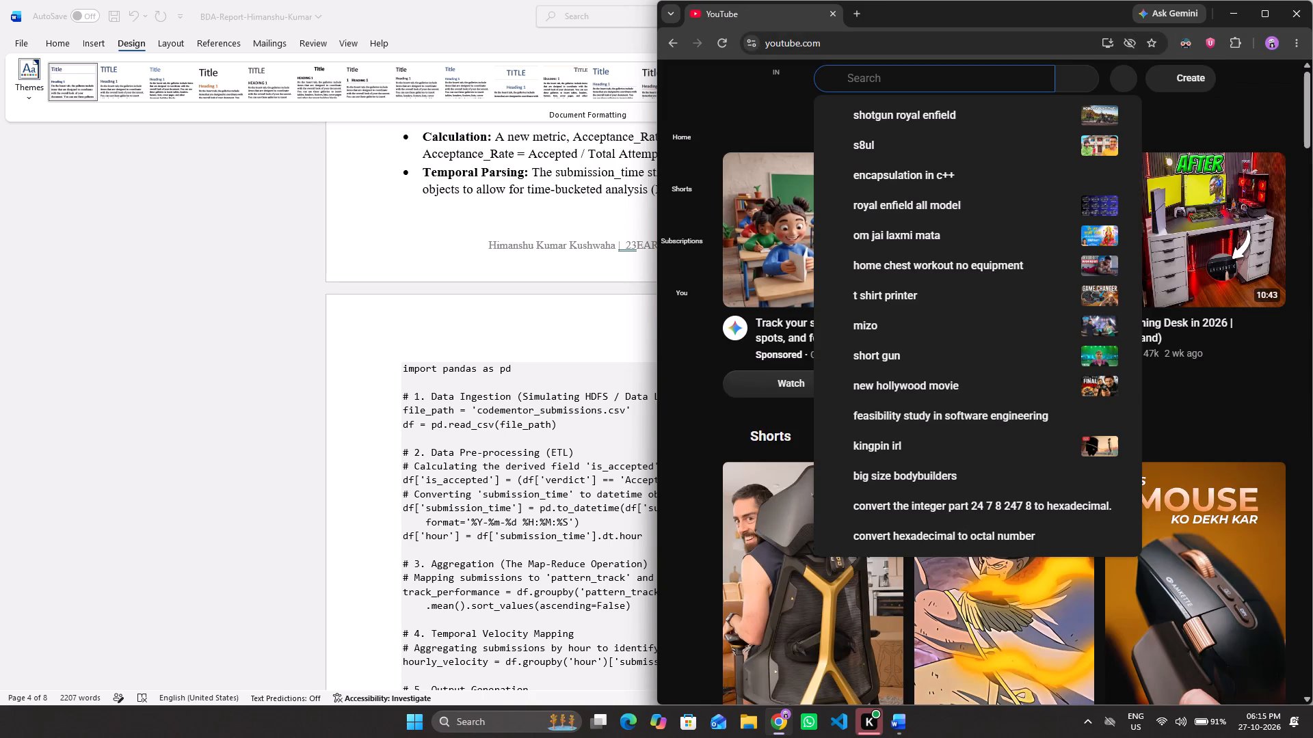
text(HOW TO)
key(space)
text(ADD)
key(space)
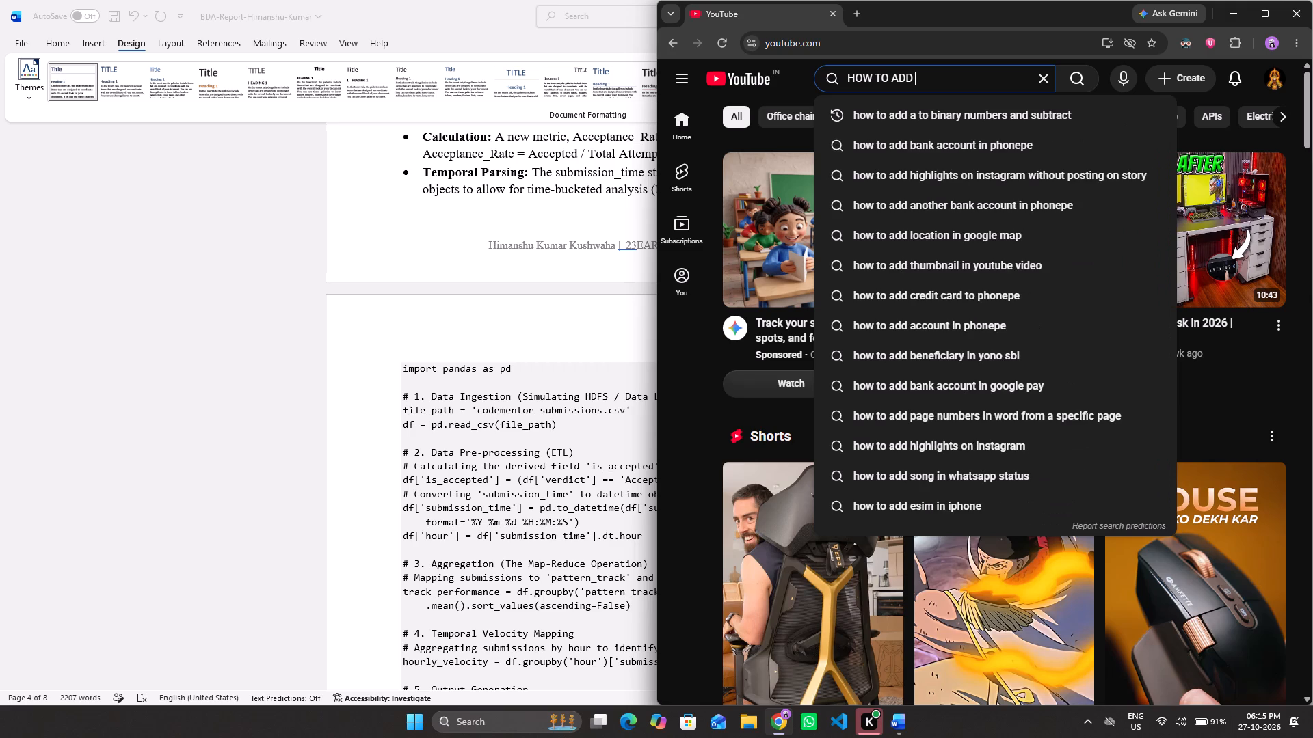
text(ONE)
key(space)
text(LINE)
key(space)
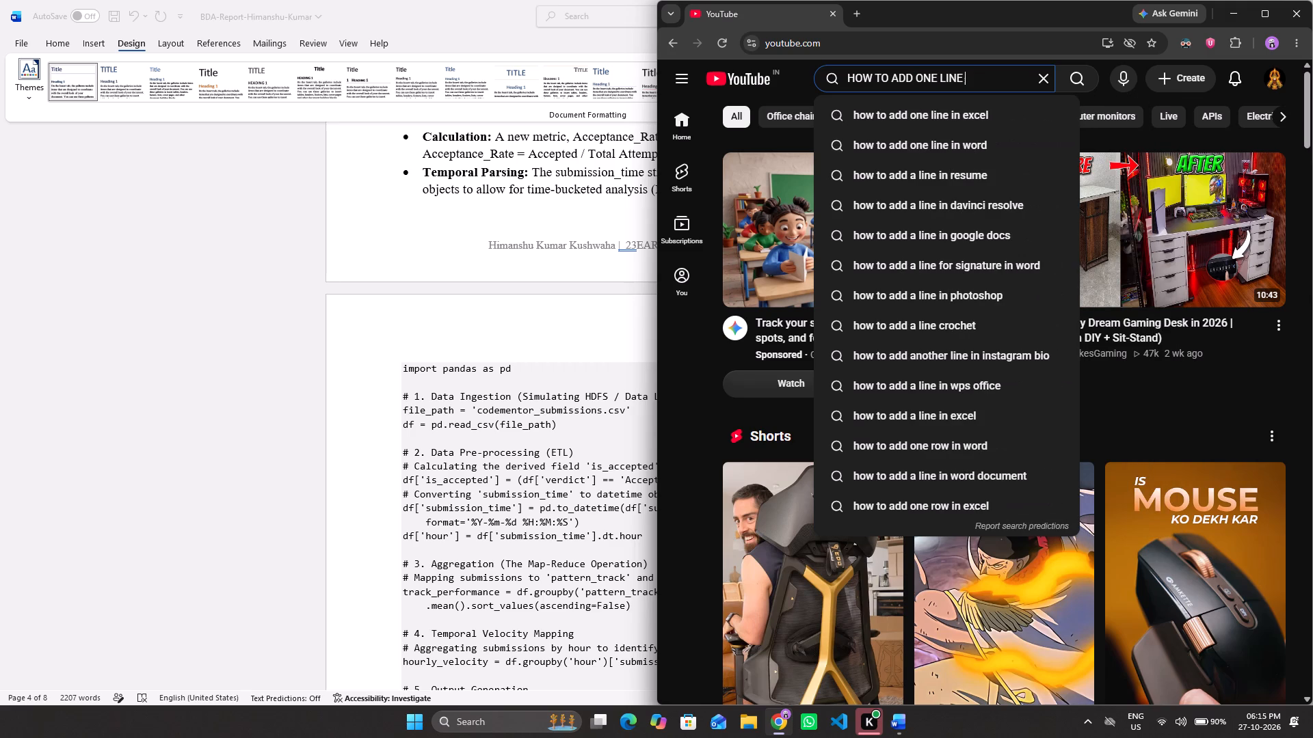
key(BackSpace)
key(BackSpace)
key(BackSpace)
key(BackSpace)
key(BackSpace)
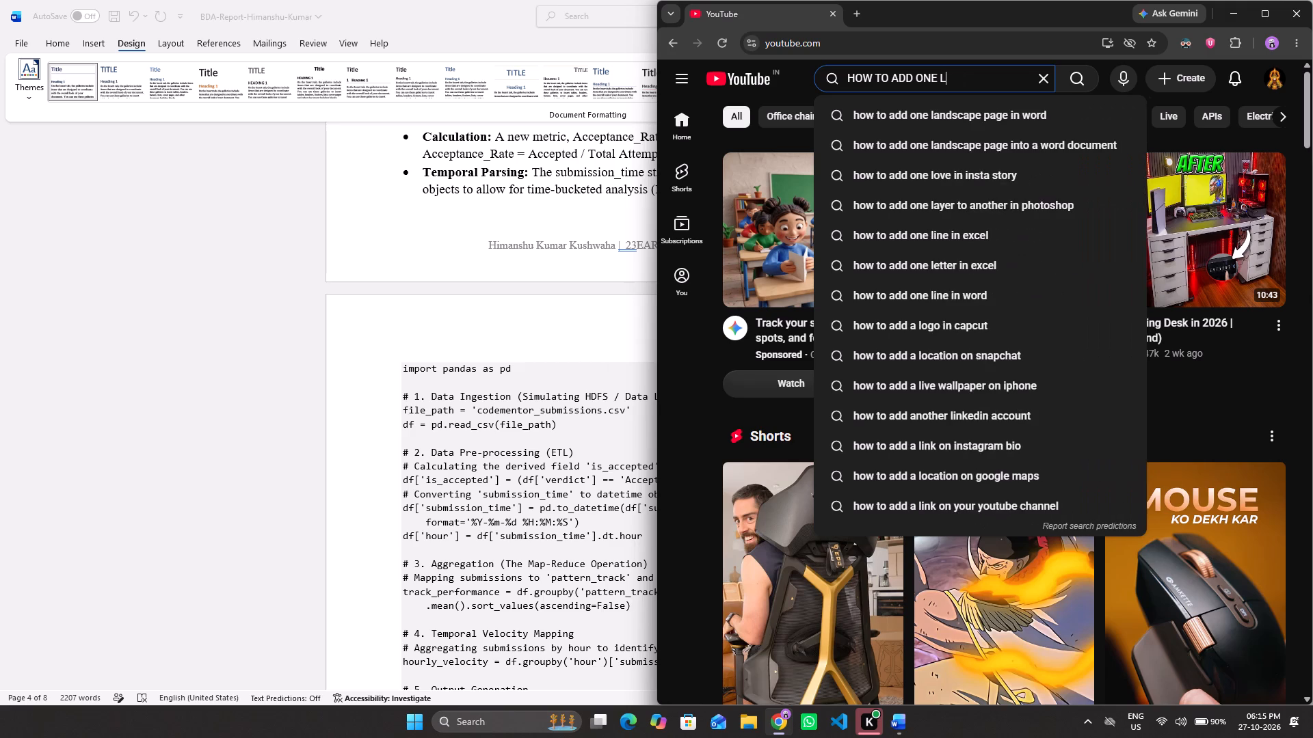
text(ONE LINE TP)
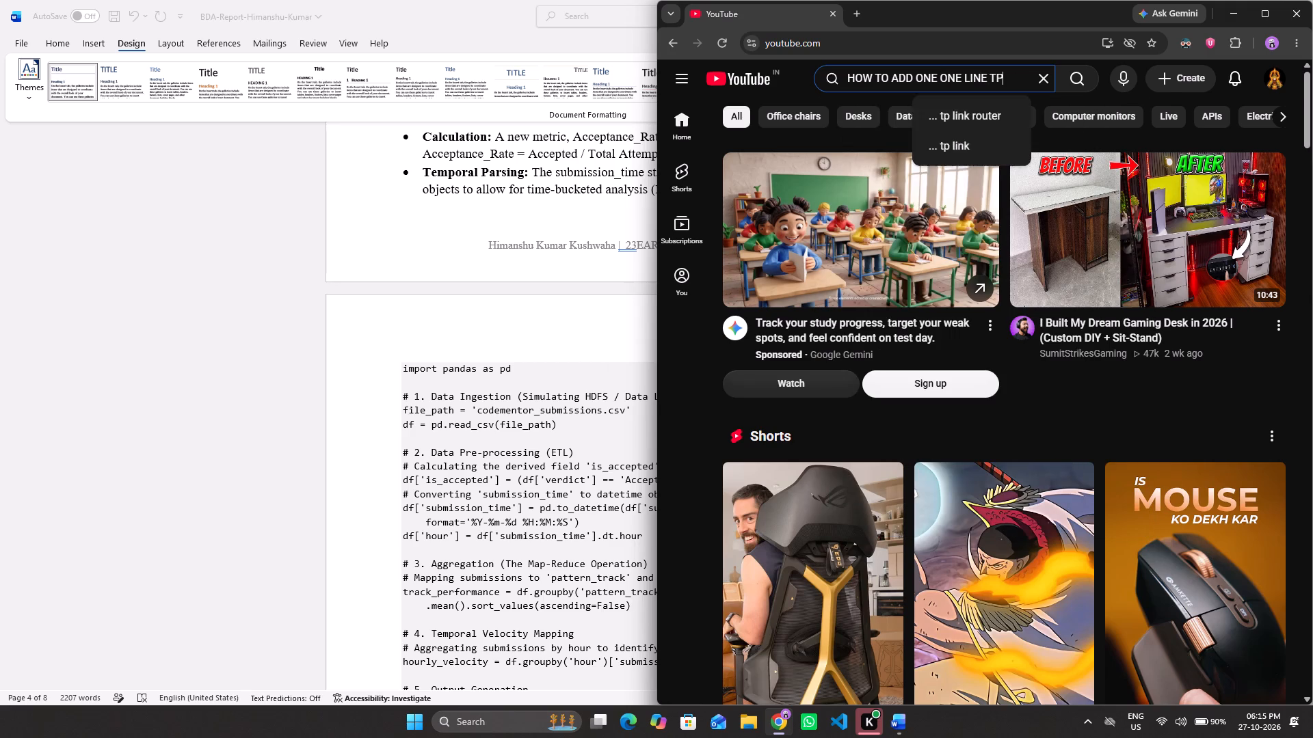
key(BackSpace)
text(OP AND BOTTOME)
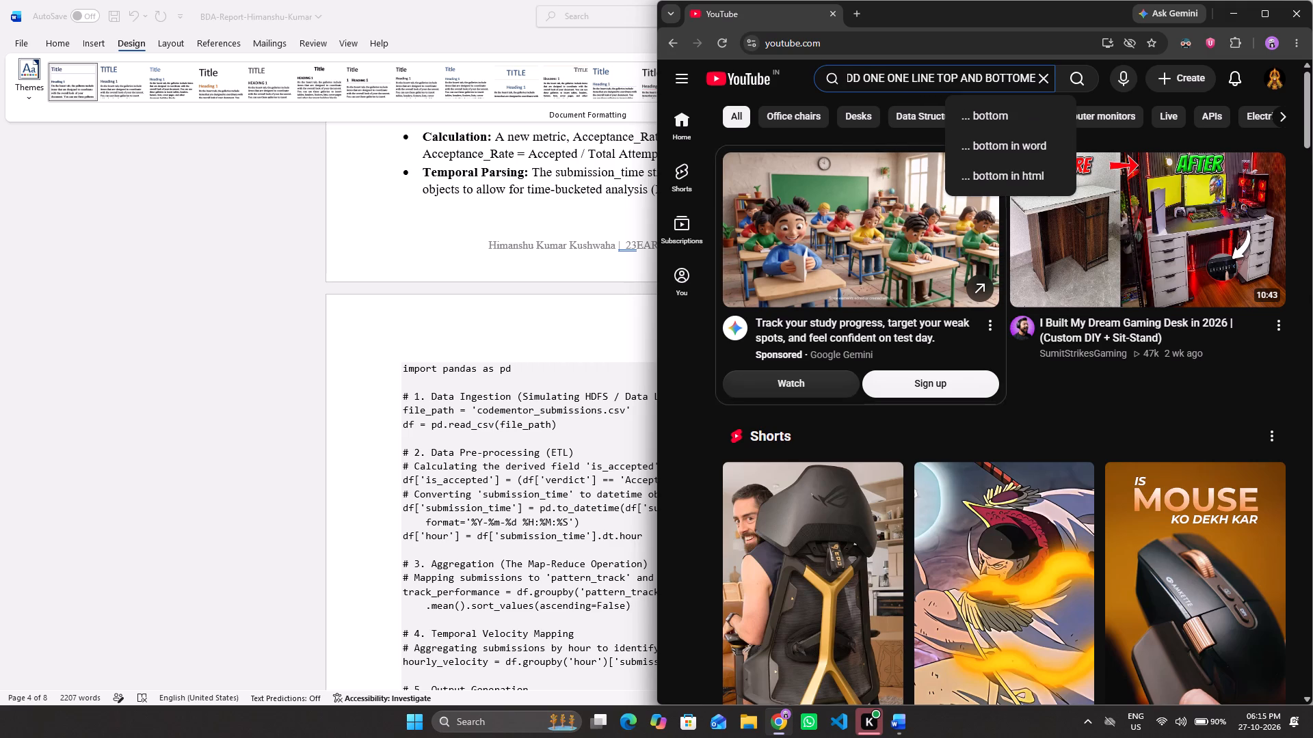
click(992, 151)
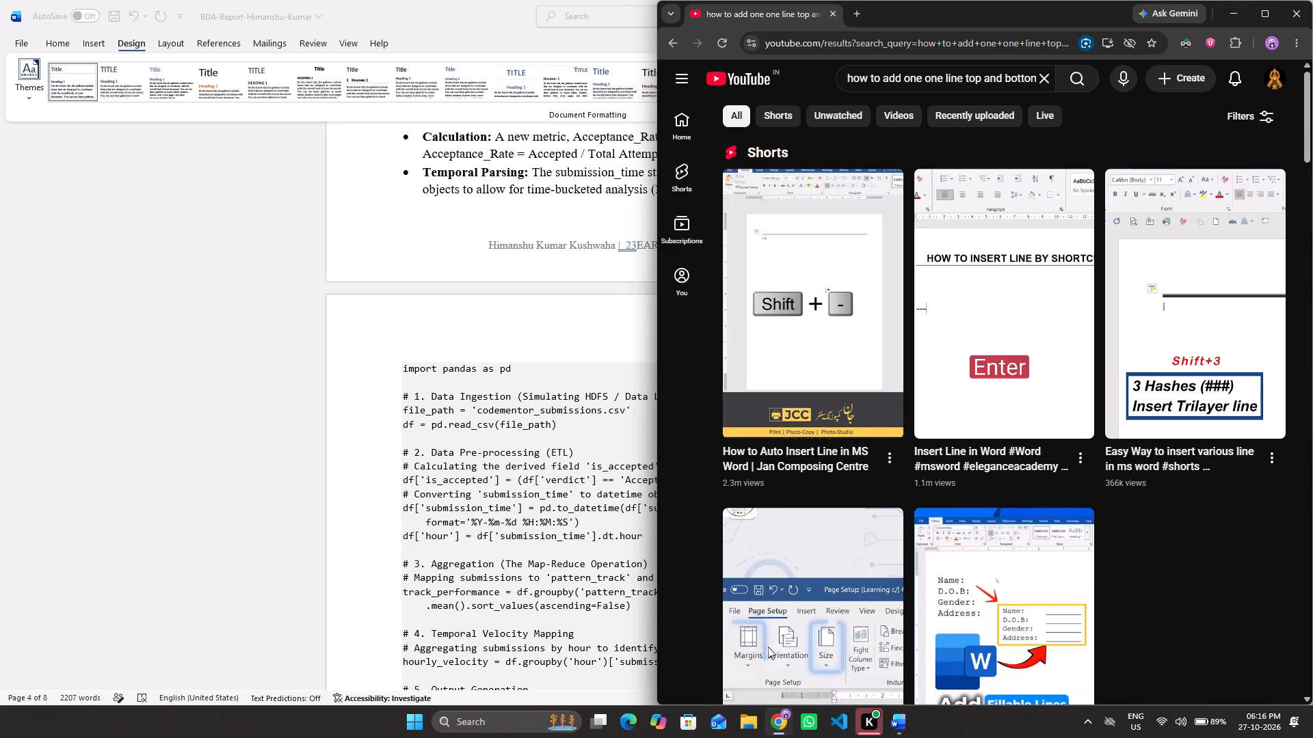
Watch the YouTube short "How to Auto Insert Line in MS Word" and pause it at the line demonstration.
click(780, 257)
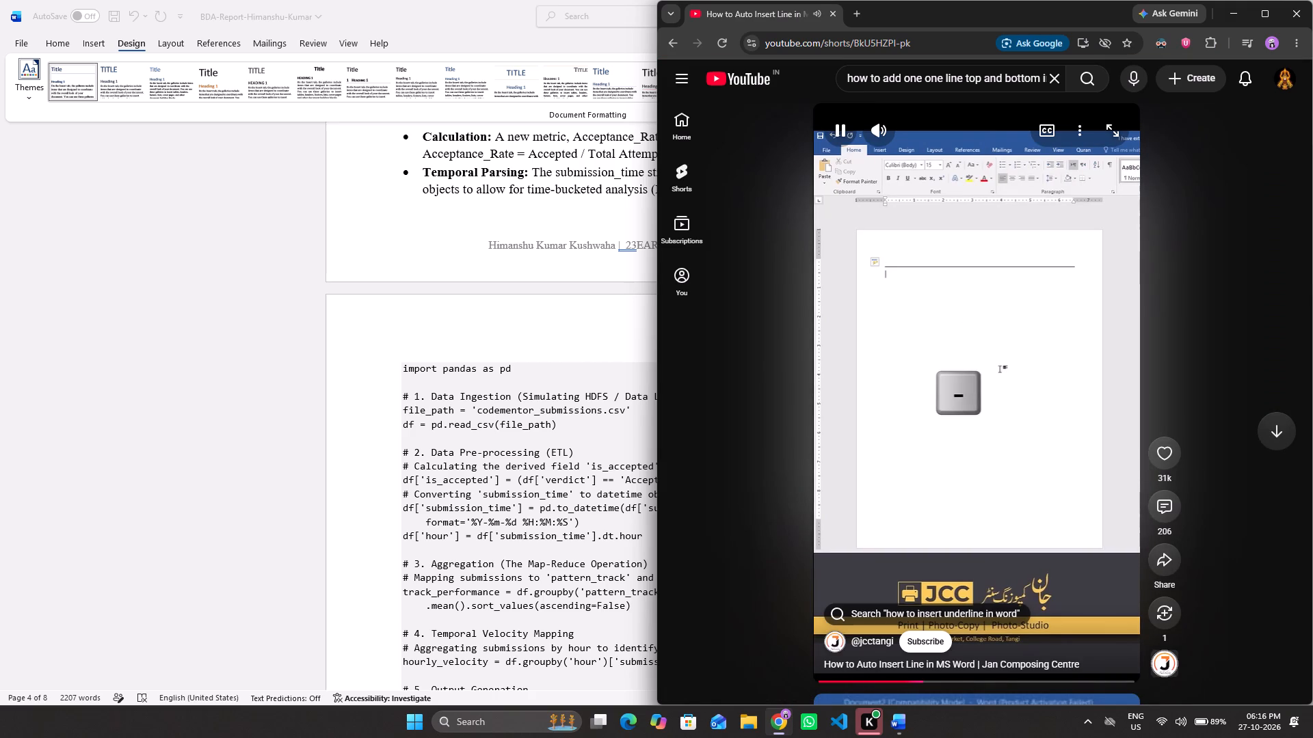
click(956, 271)
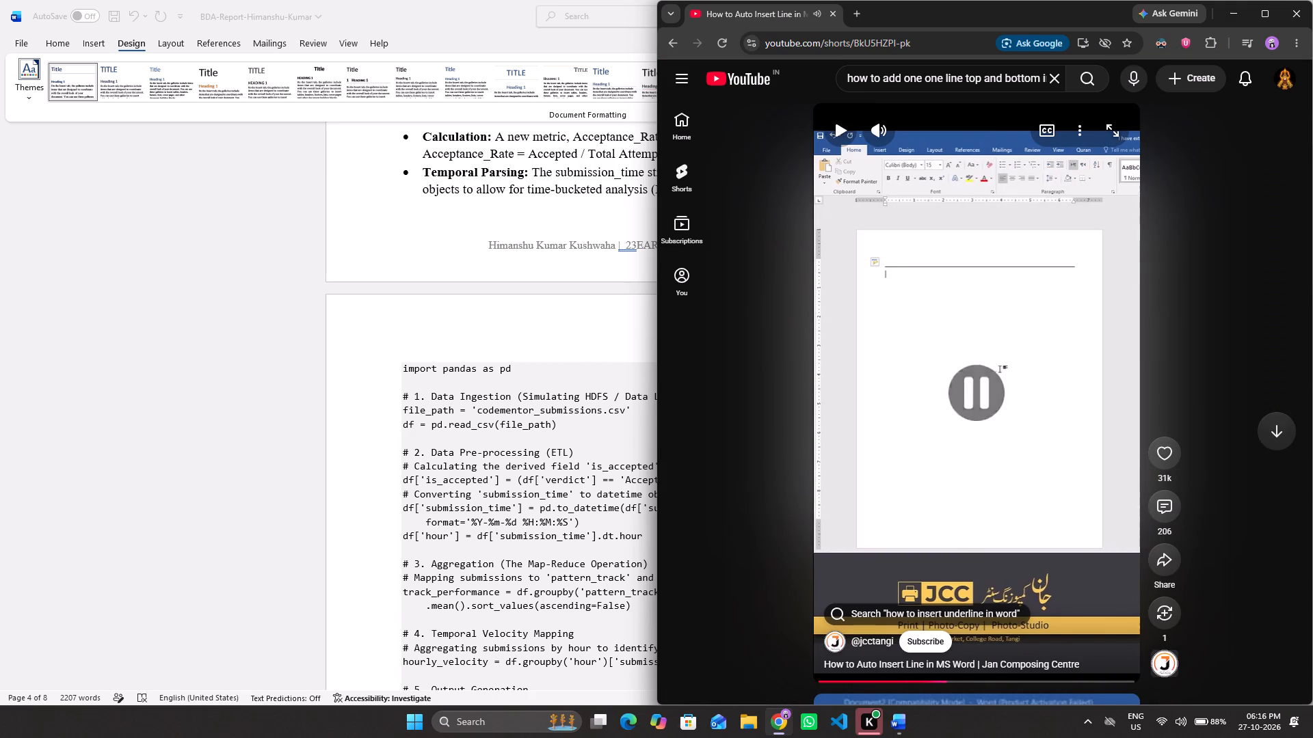
Switch to Word and insert a full-width automatic line from three underscores in the cover page's header, then return to the body text.
scroll(432, 194, up, 8)
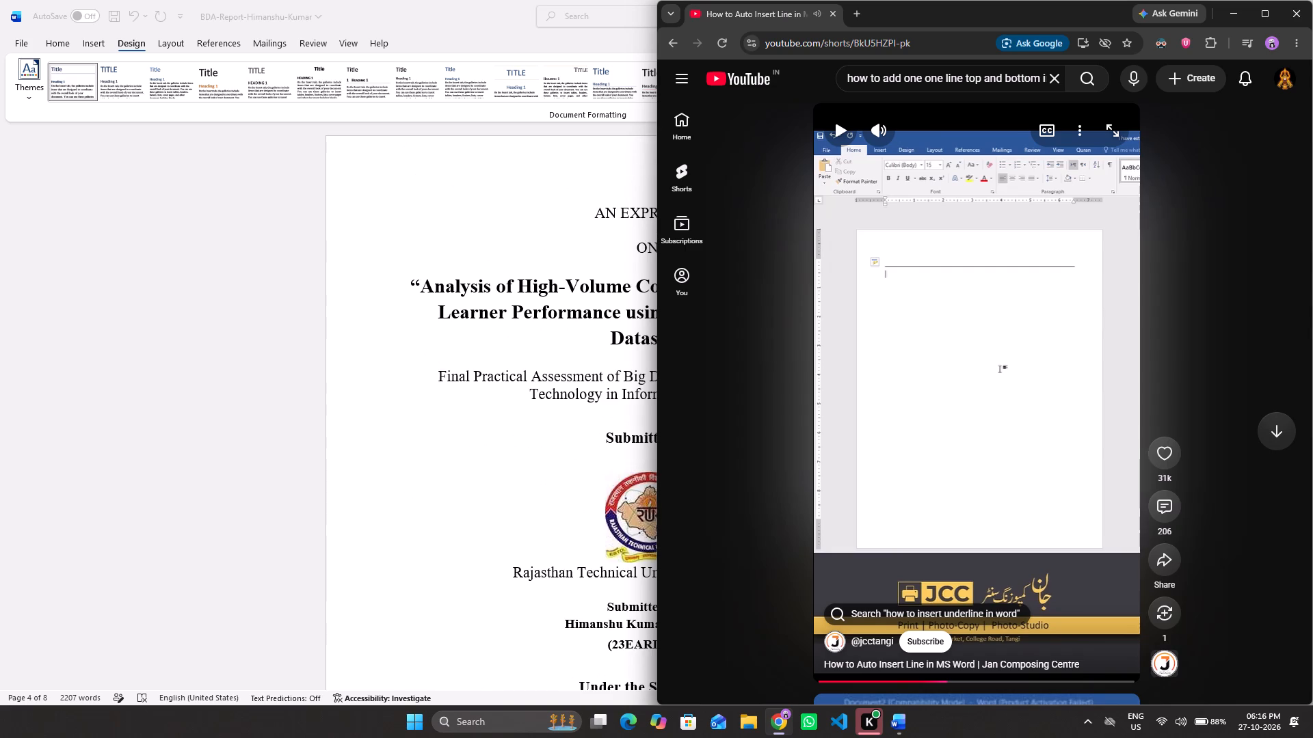
double_click(403, 181)
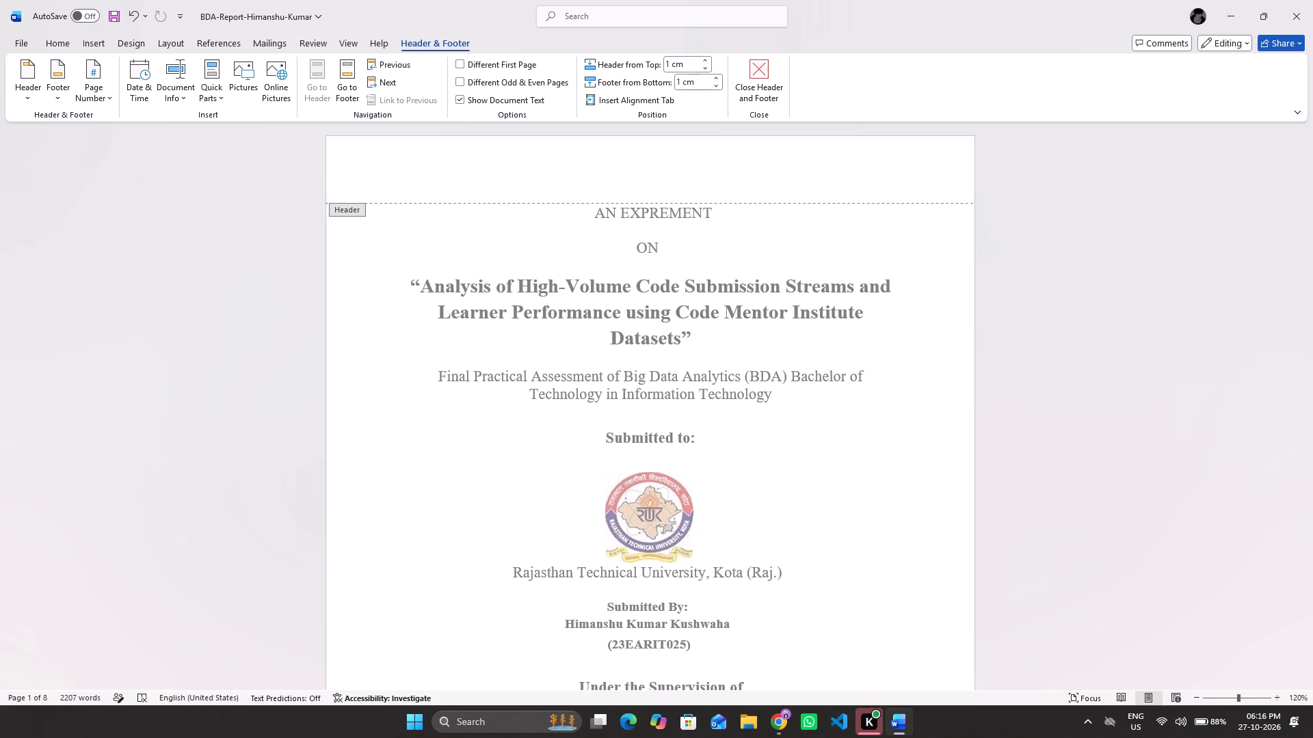
text(___)
key(Return)
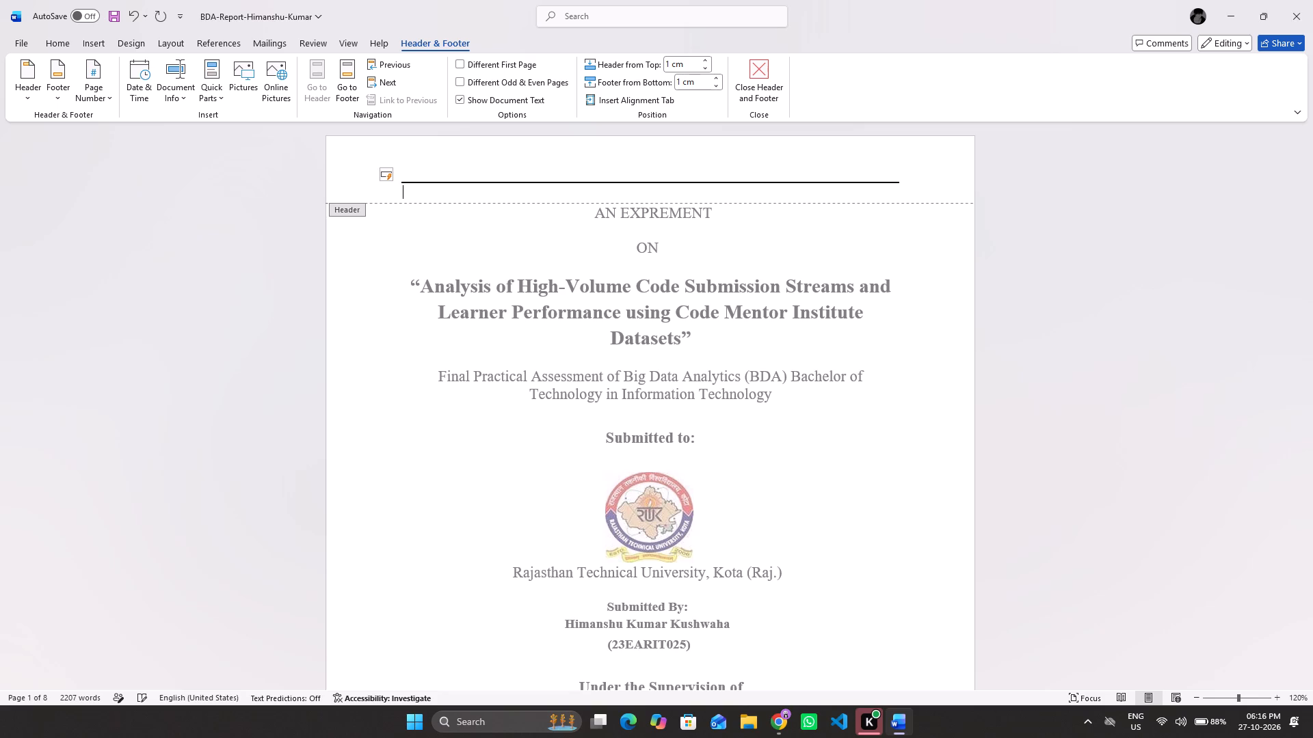
click(945, 177)
click(894, 278)
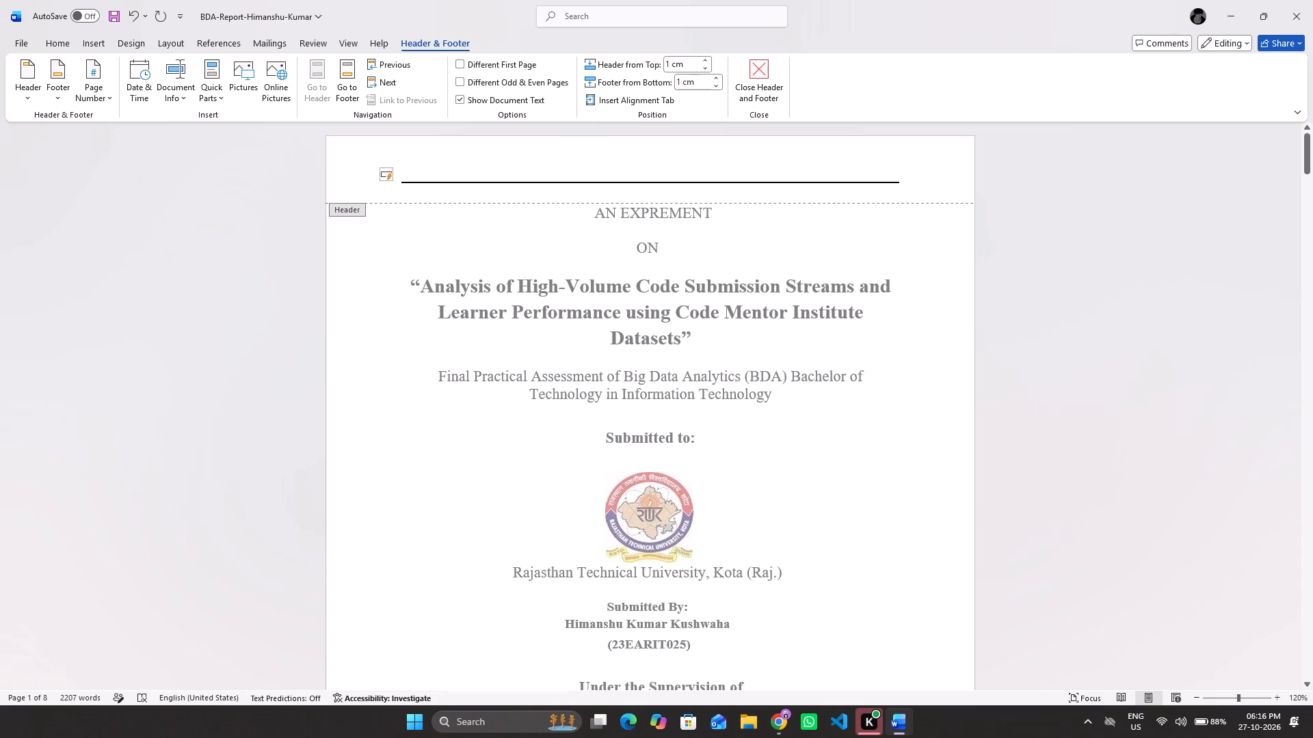
click(776, 320)
double_click(614, 254)
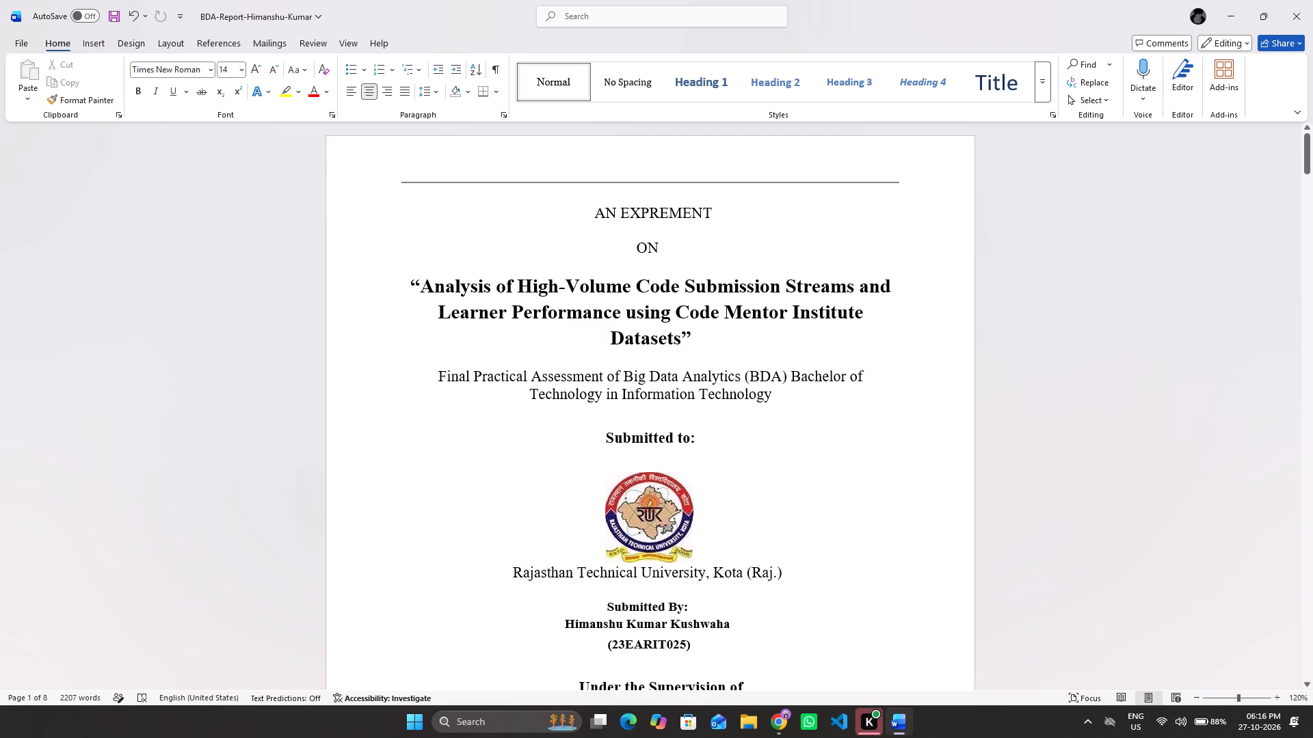
Open the cover page's footer and examine the header lines and footers through page 3, ending back in the body text.
scroll(586, 203, down, 2)
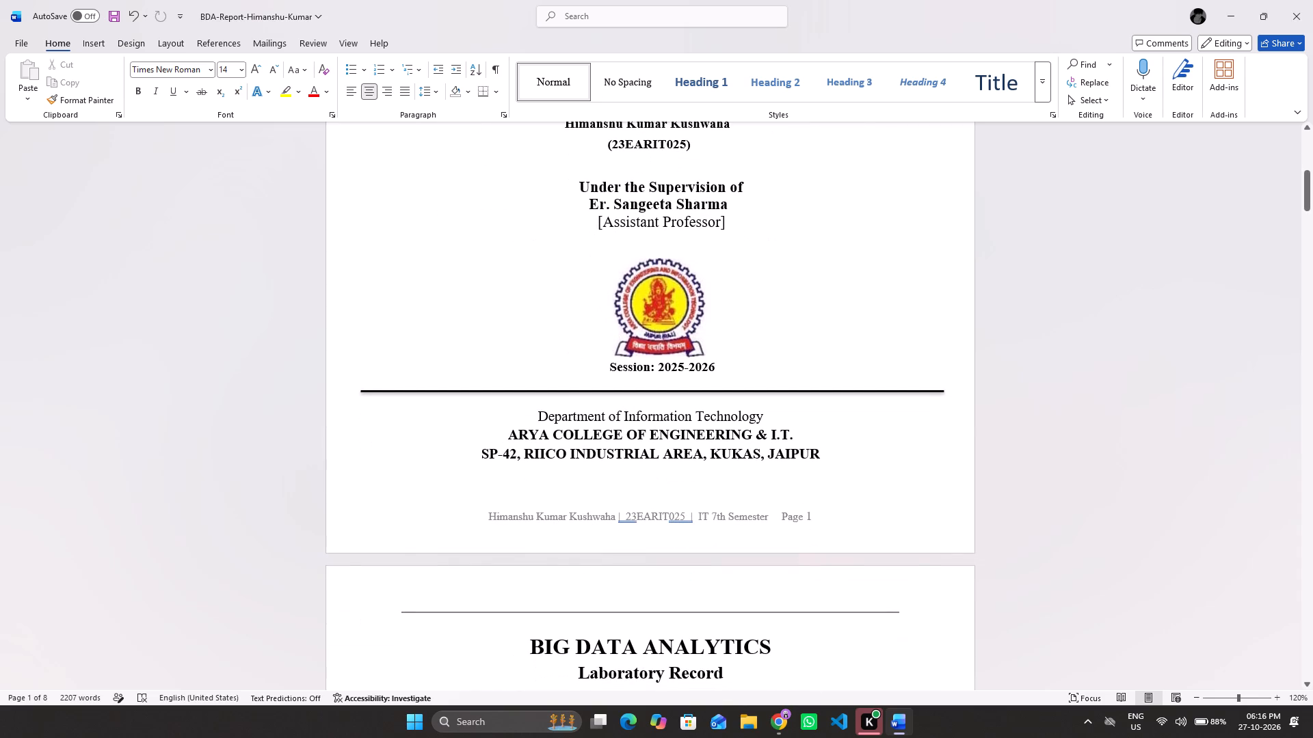
click(483, 486)
double_click(441, 492)
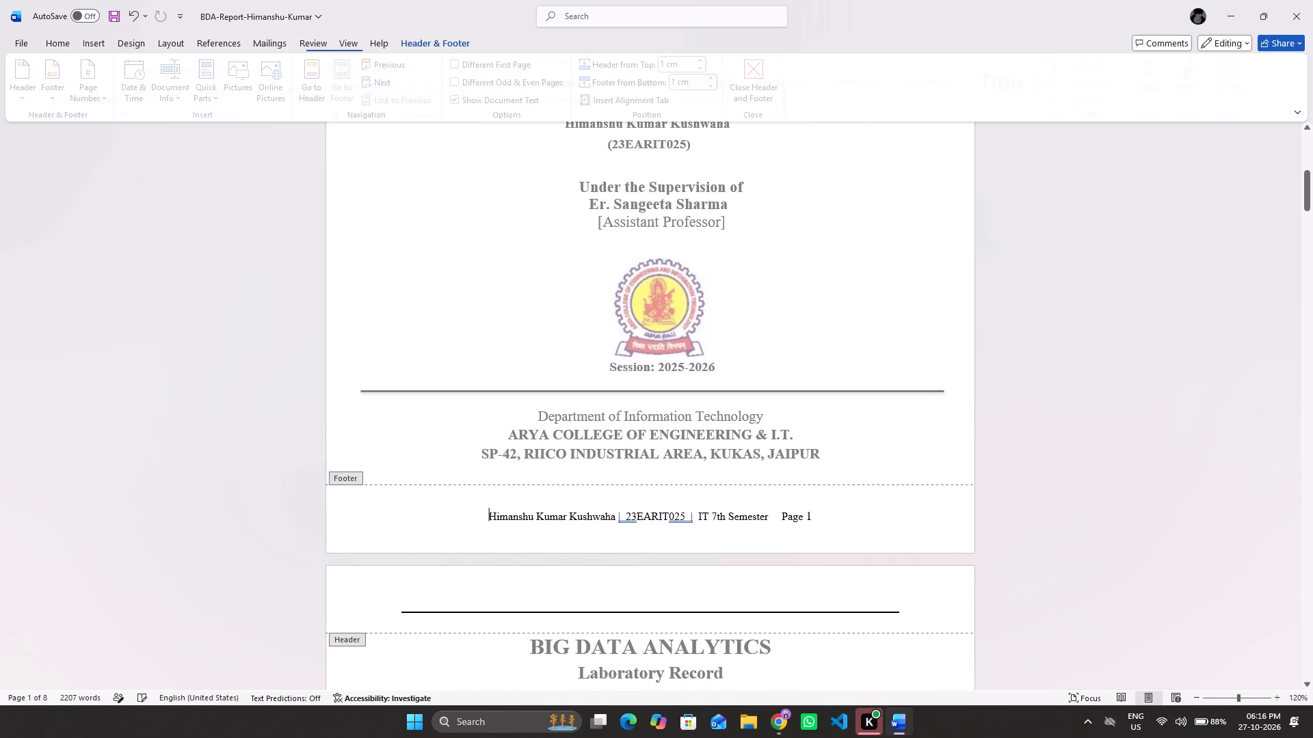
click(516, 496)
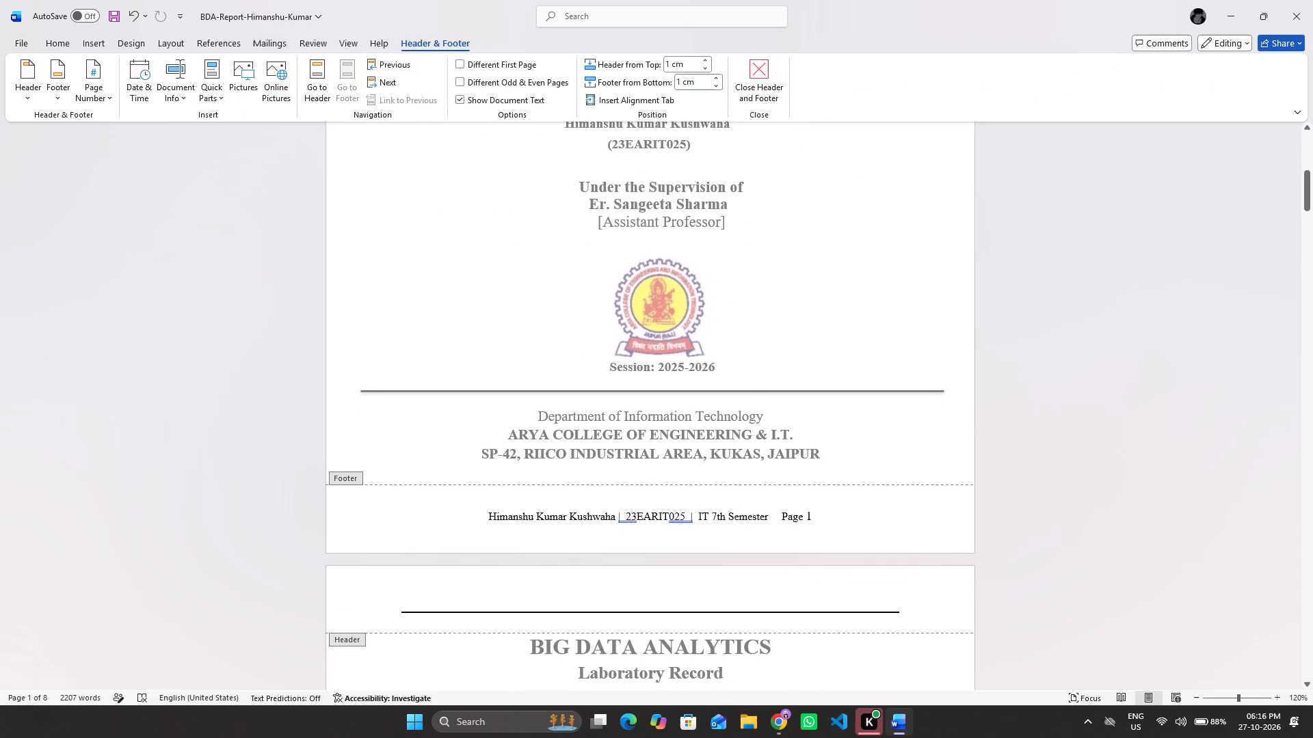
scroll(498, 497, up, 1)
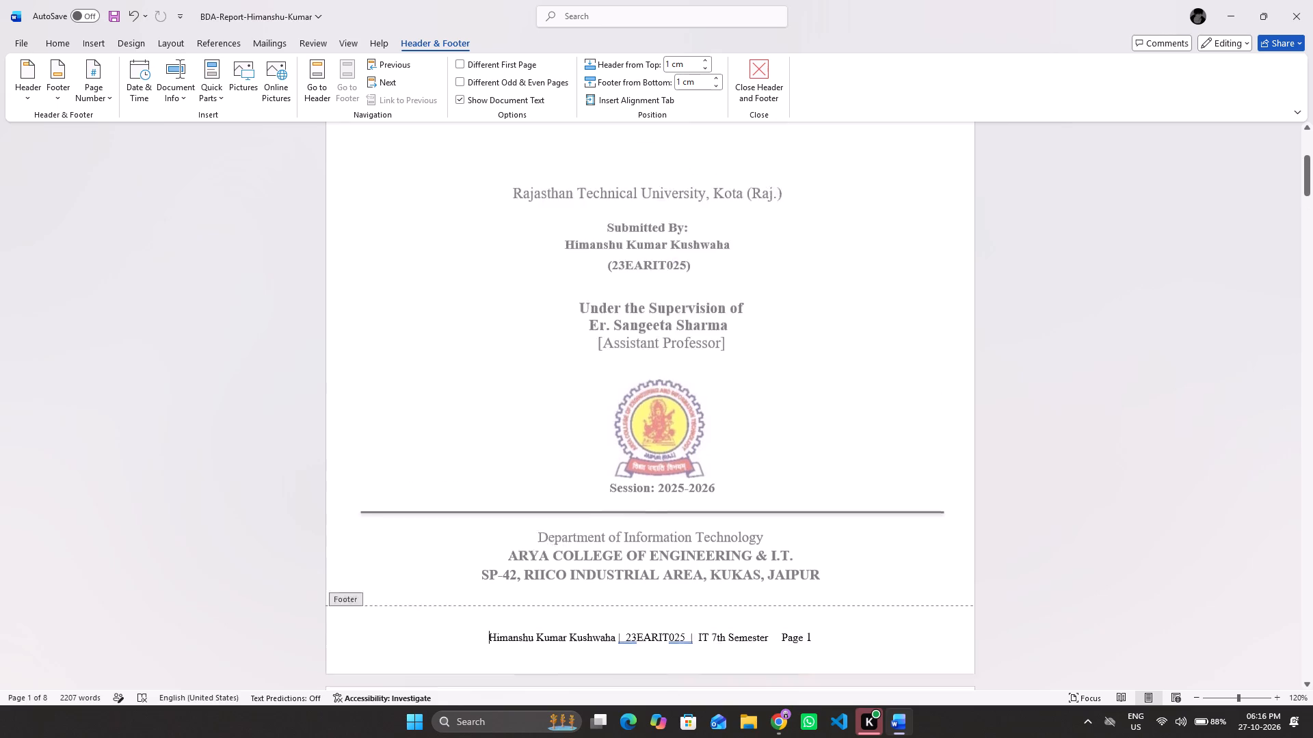
scroll(498, 497, up, 2)
scroll(498, 497, down, 4)
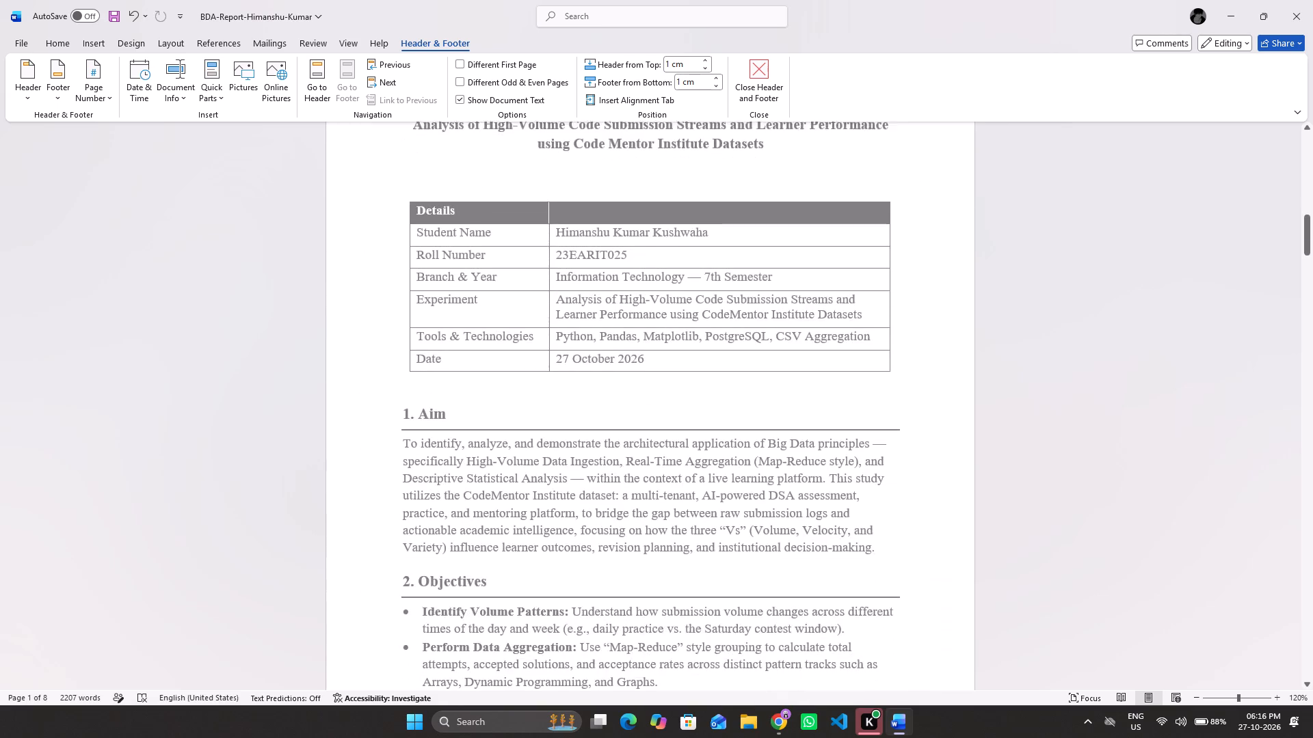
scroll(498, 497, up, 1)
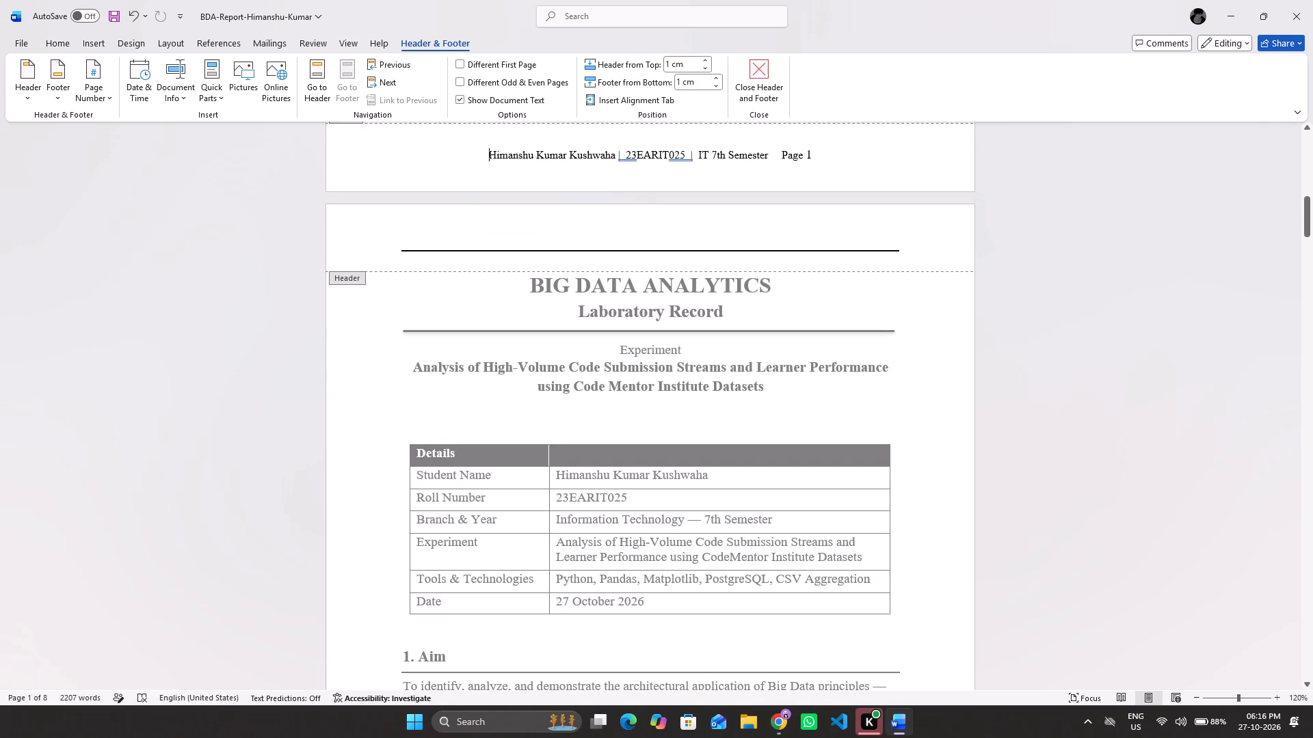
scroll(705, 590, down, 2)
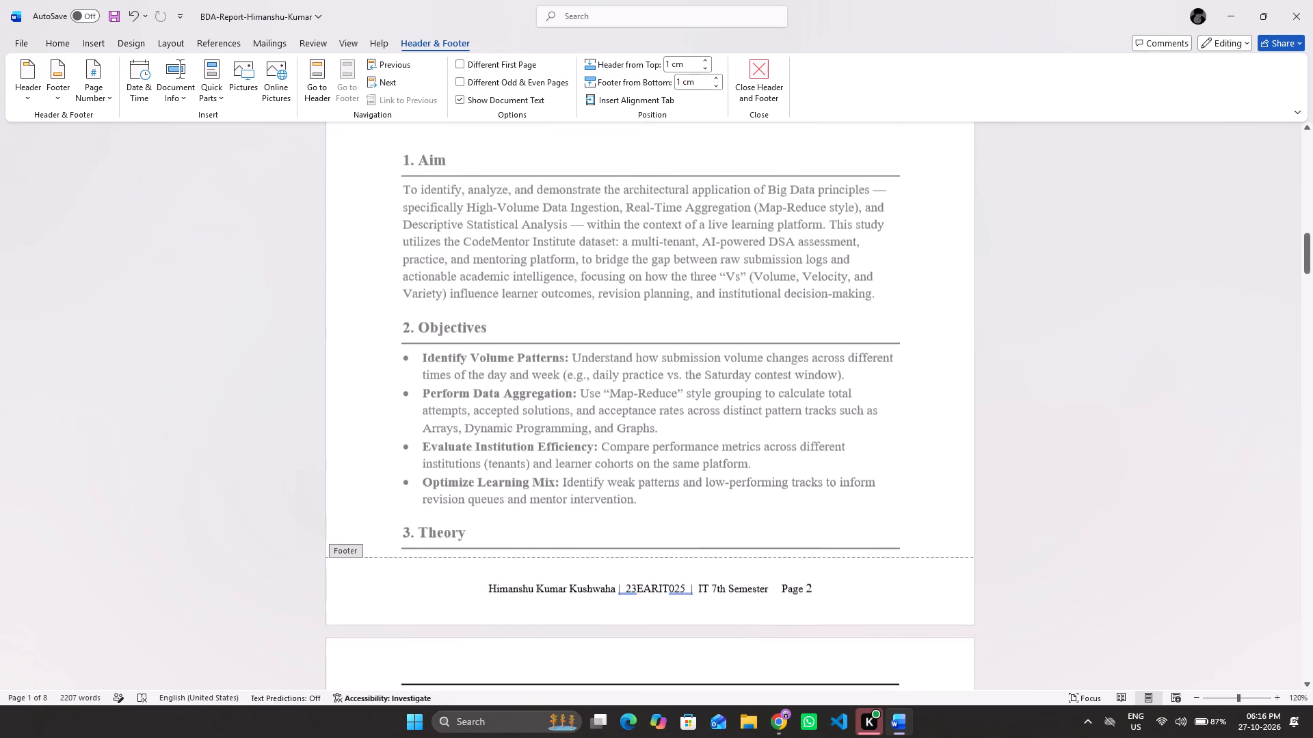
scroll(705, 590, down, 2)
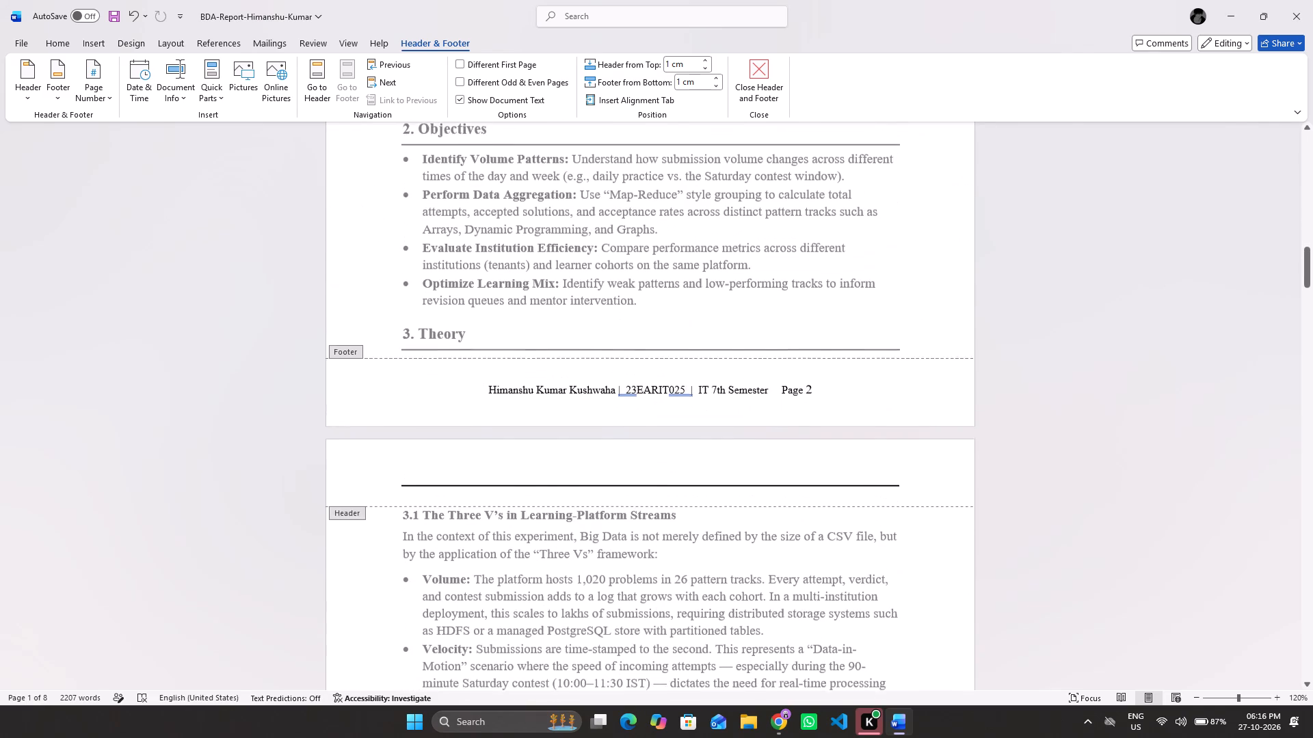
click(690, 472)
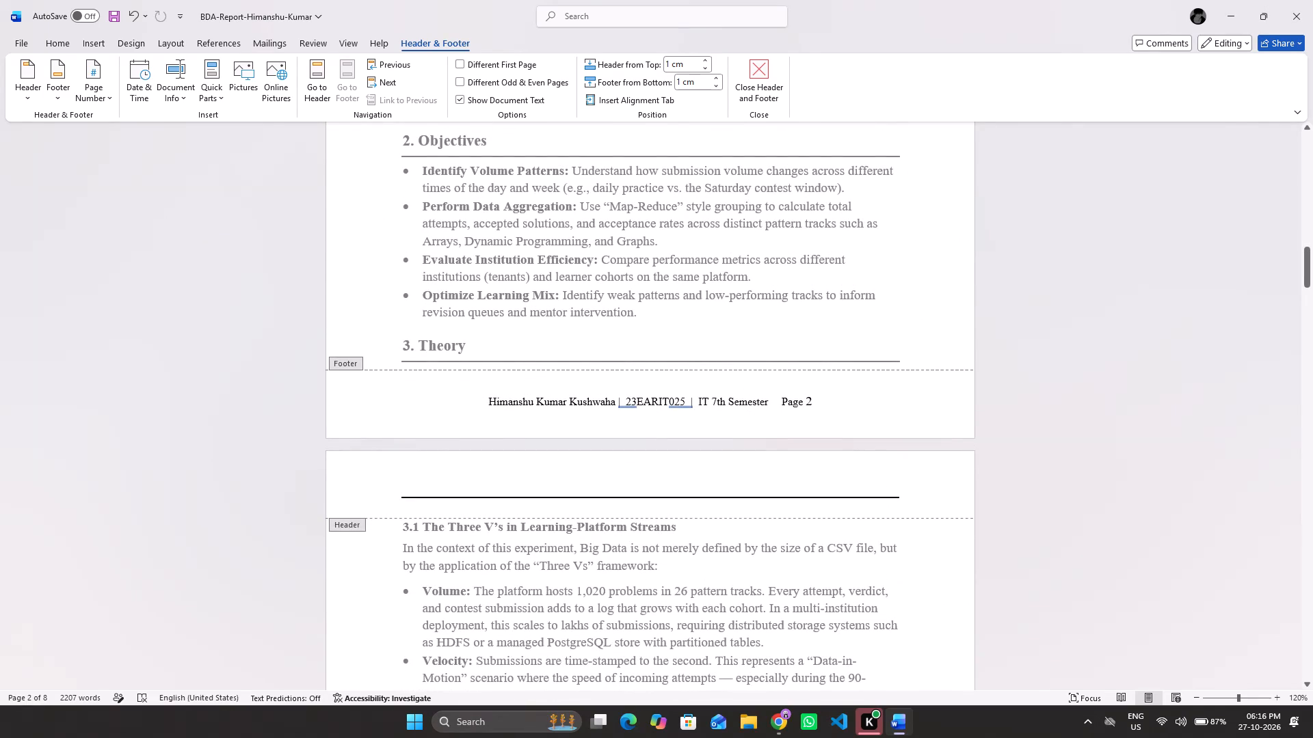
double_click(906, 550)
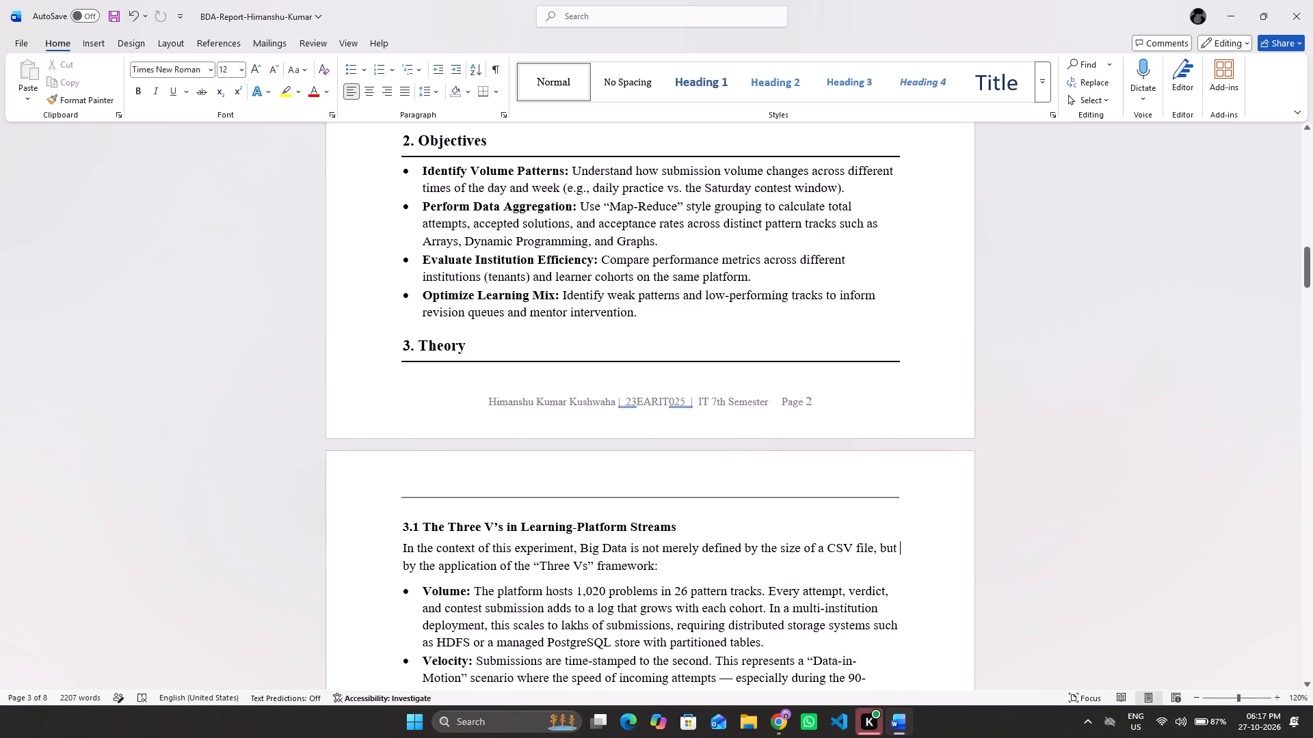
Replace the drawn line below "Session: 2025-2026" with a three-underscore automatic line, adding space above it and removing the empty paragraph below.
scroll(906, 550, up, 3)
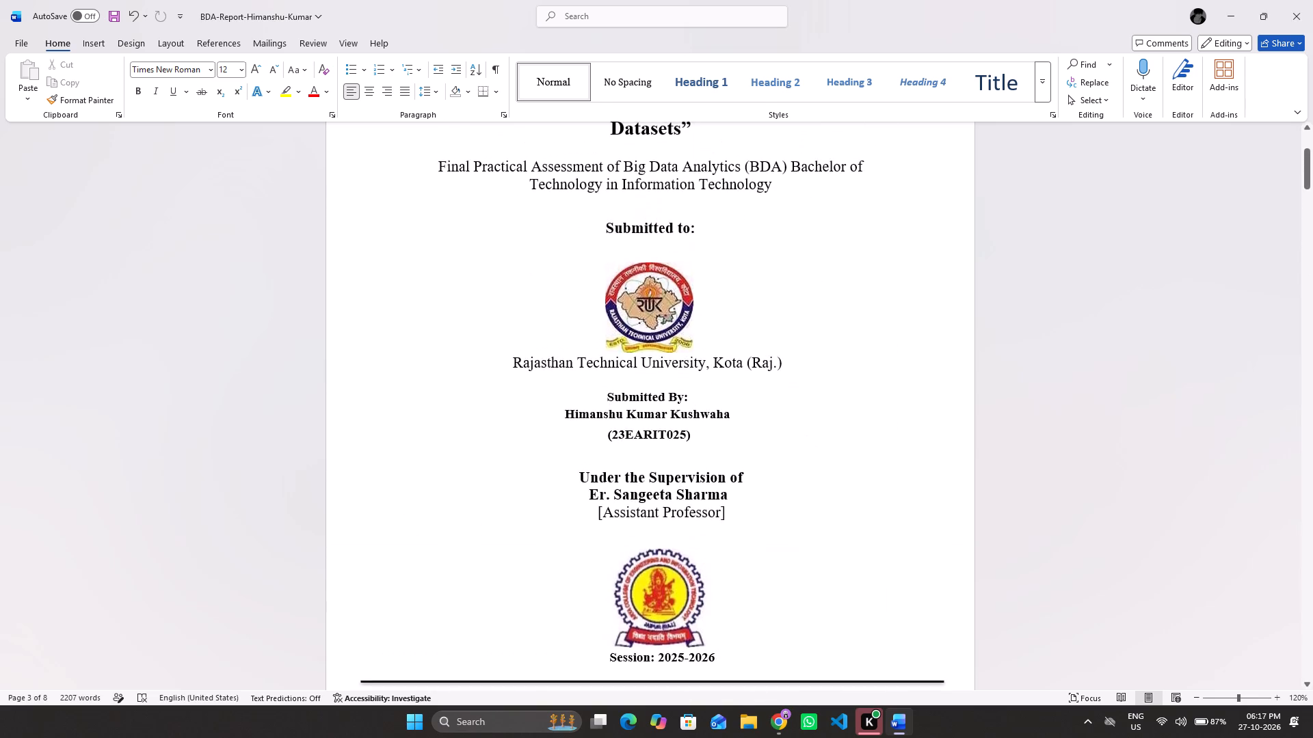
scroll(906, 550, down, 2)
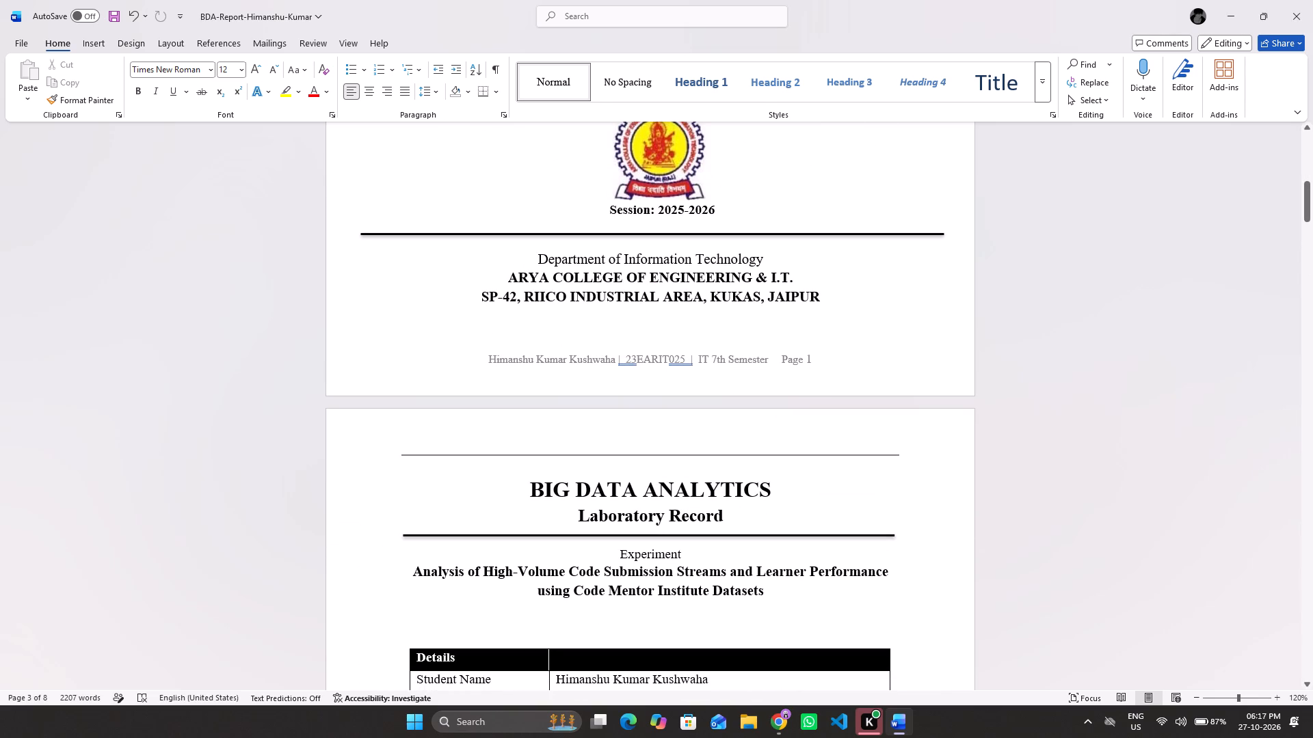
click(708, 233)
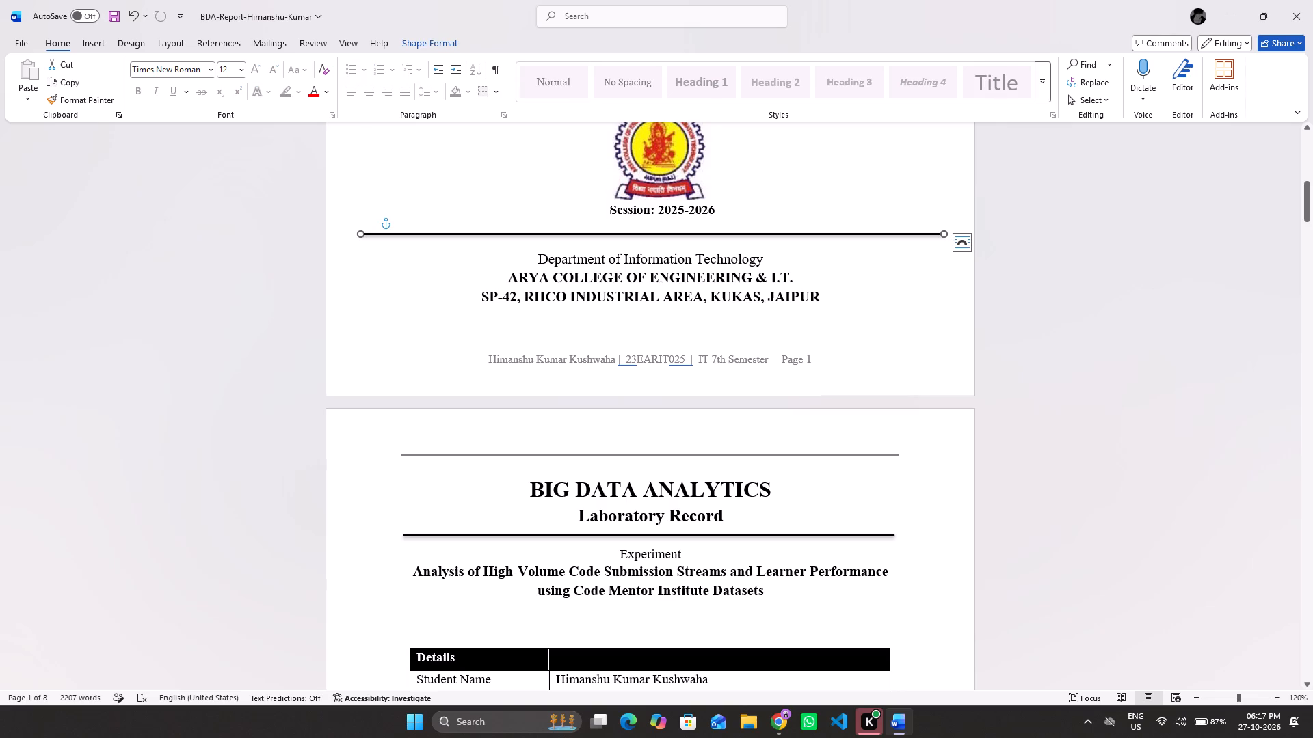
key(BackSpace)
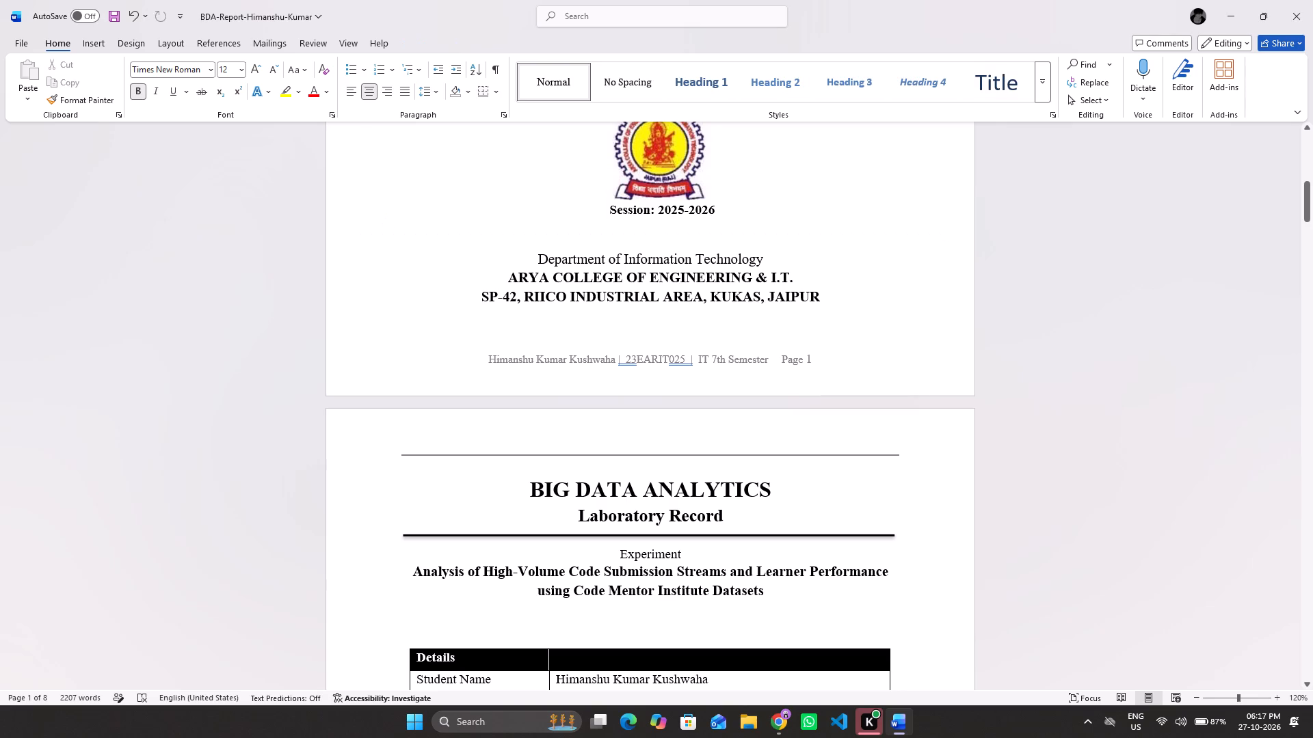
text(___)
key(Return)
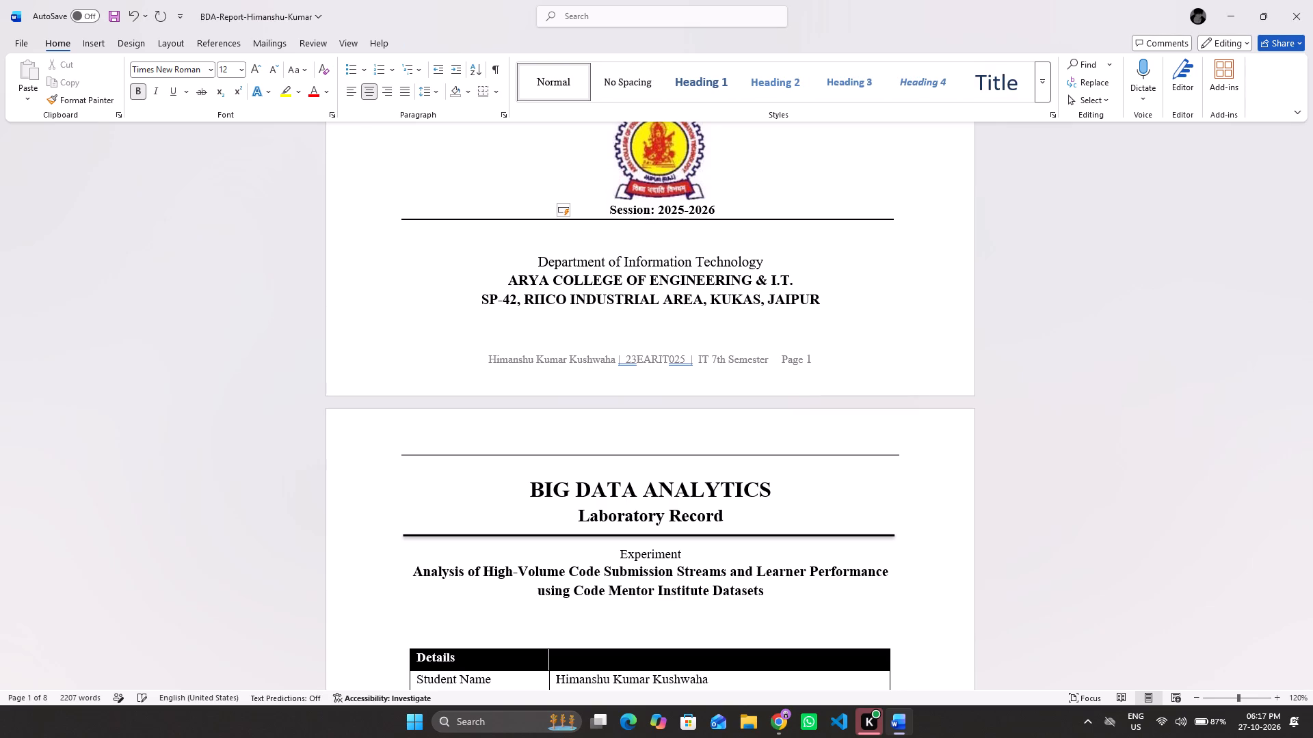
click(774, 208)
key(Return)
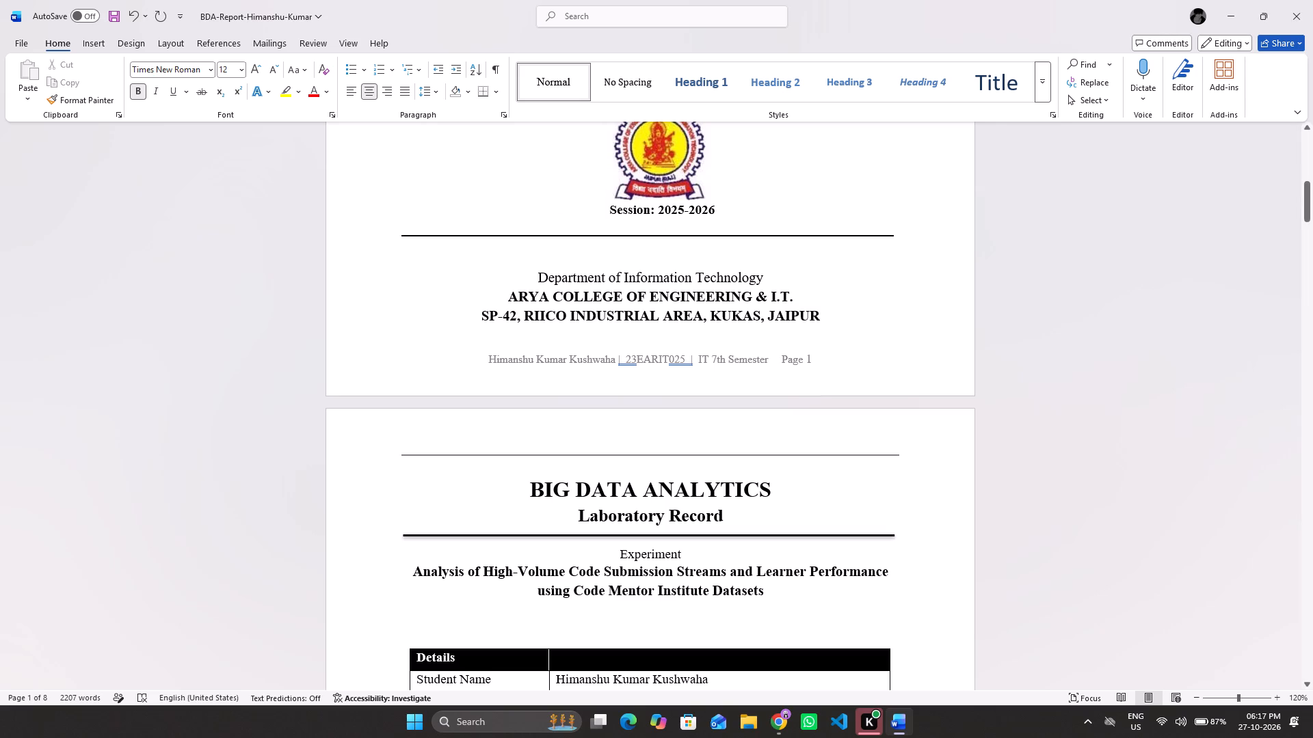
click(656, 253)
key(BackSpace)
Replace the drawn line below "Laboratory Record" on page 2 with a three-underscore automatic line and remove the extra empty paragraph beneath it.
scroll(690, 483, down, 1)
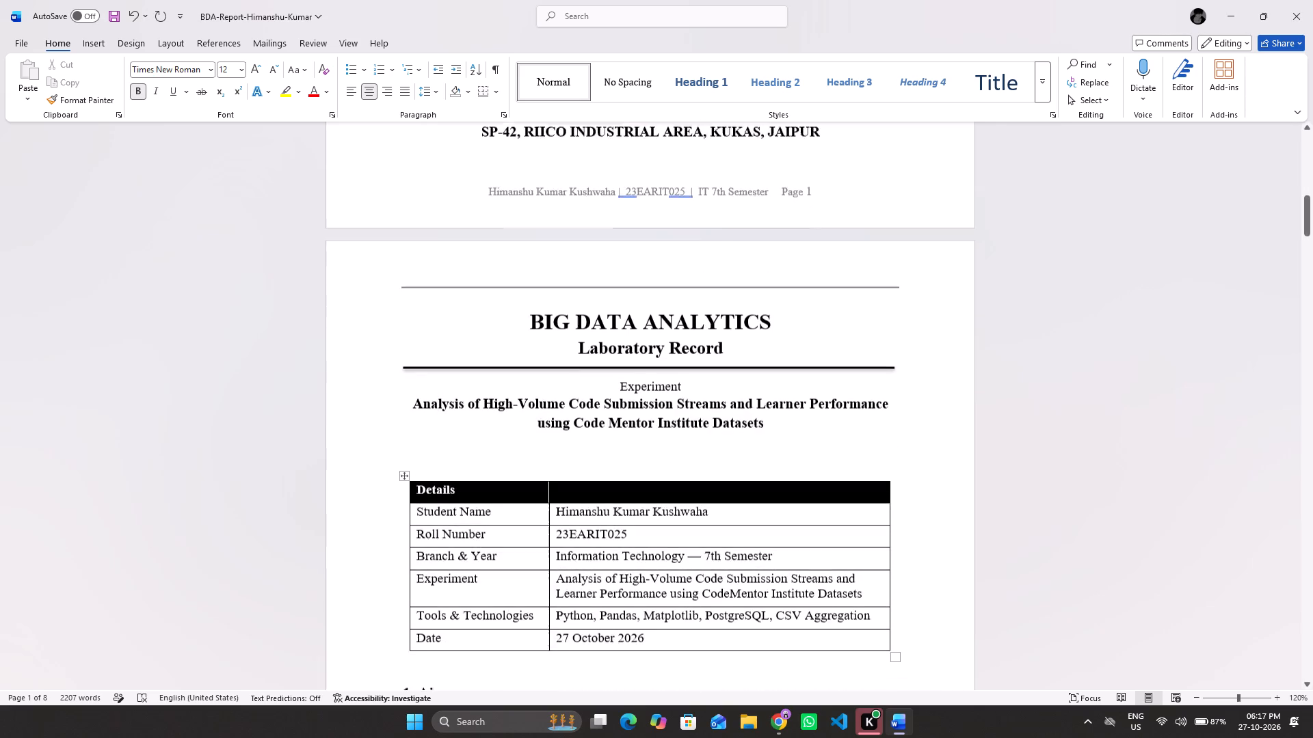
double_click(709, 336)
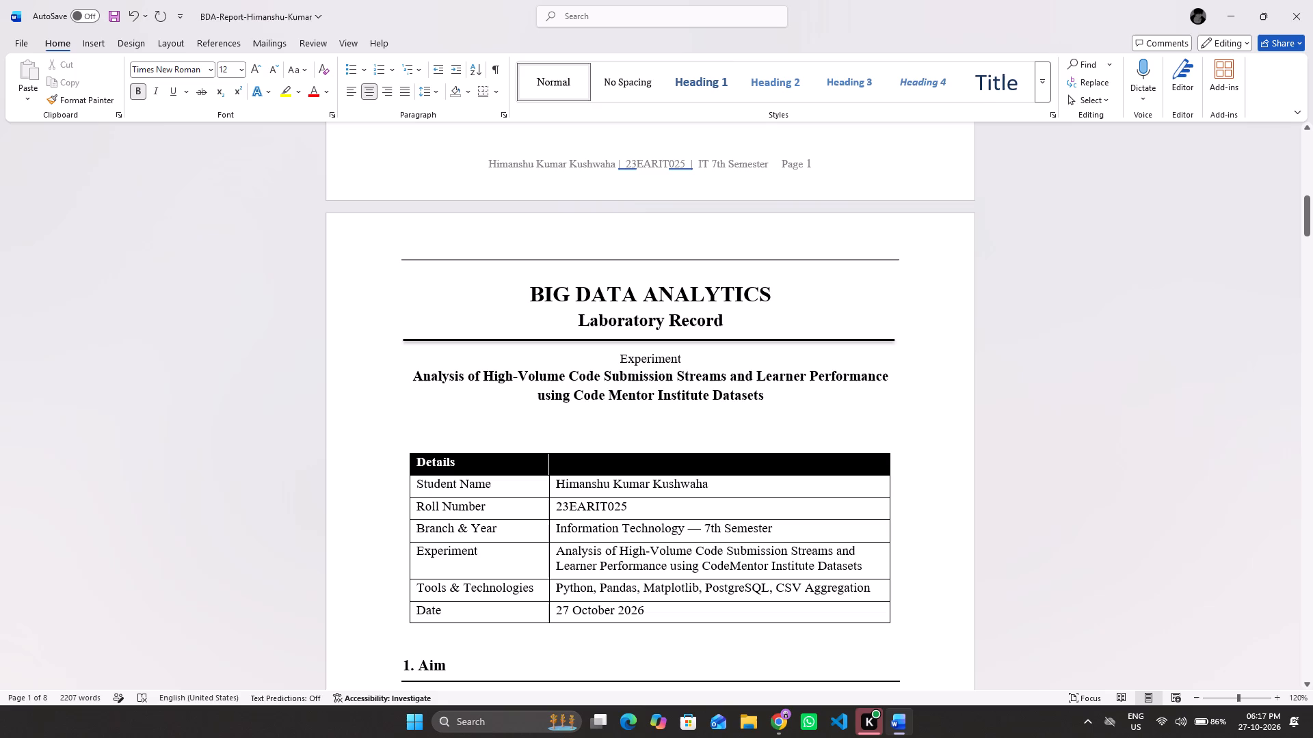
key(BackSpace)
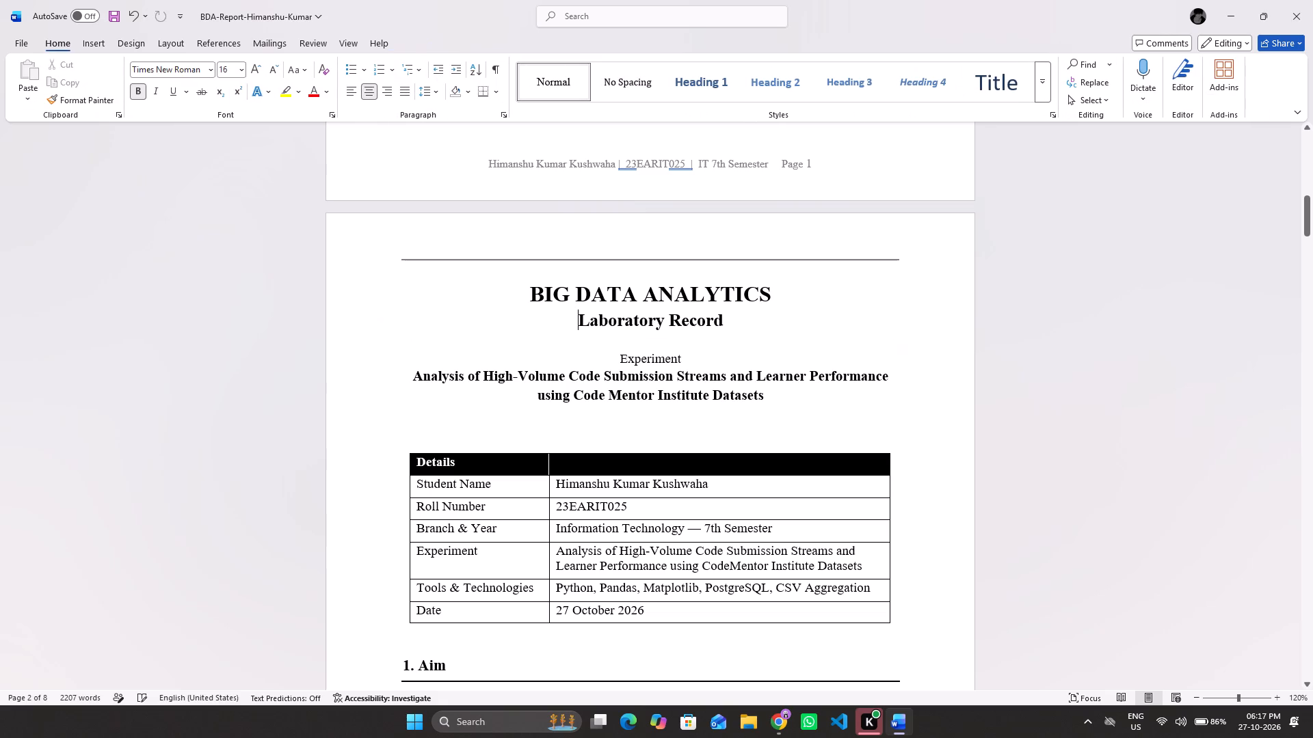
click(736, 333)
key(Return)
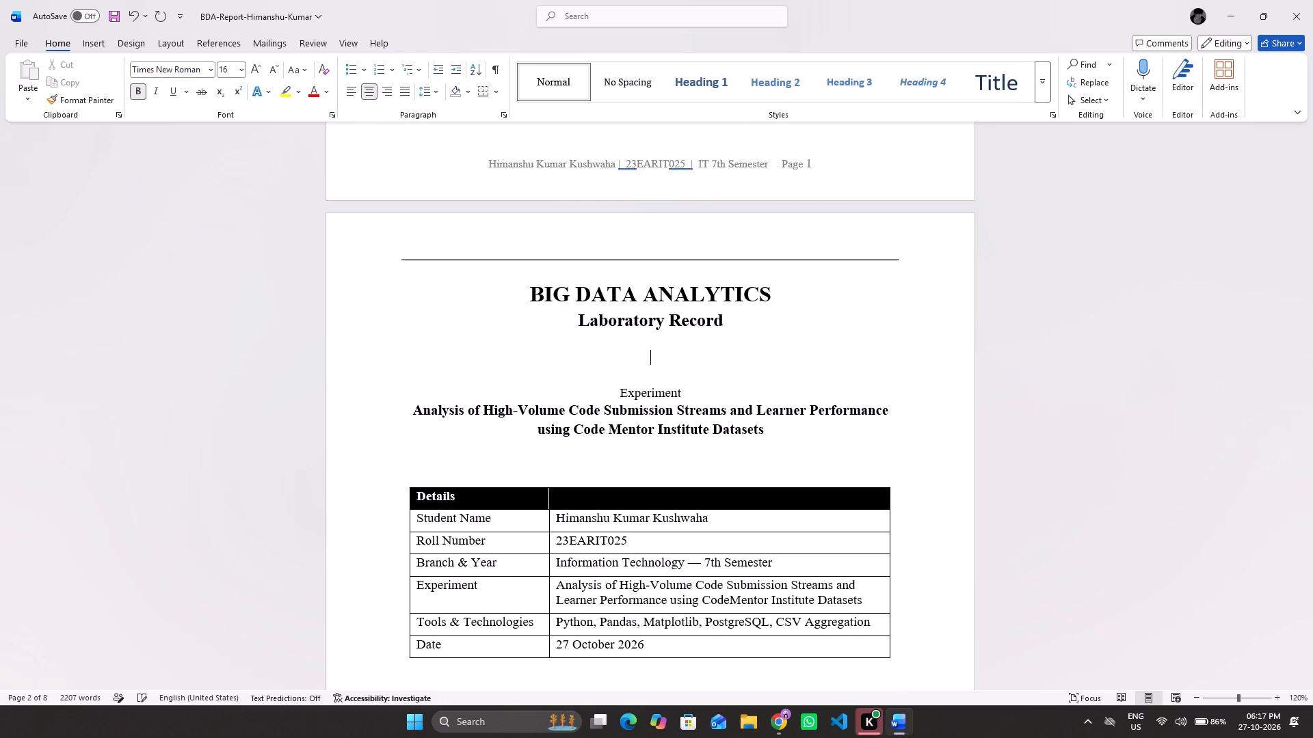
text(__)
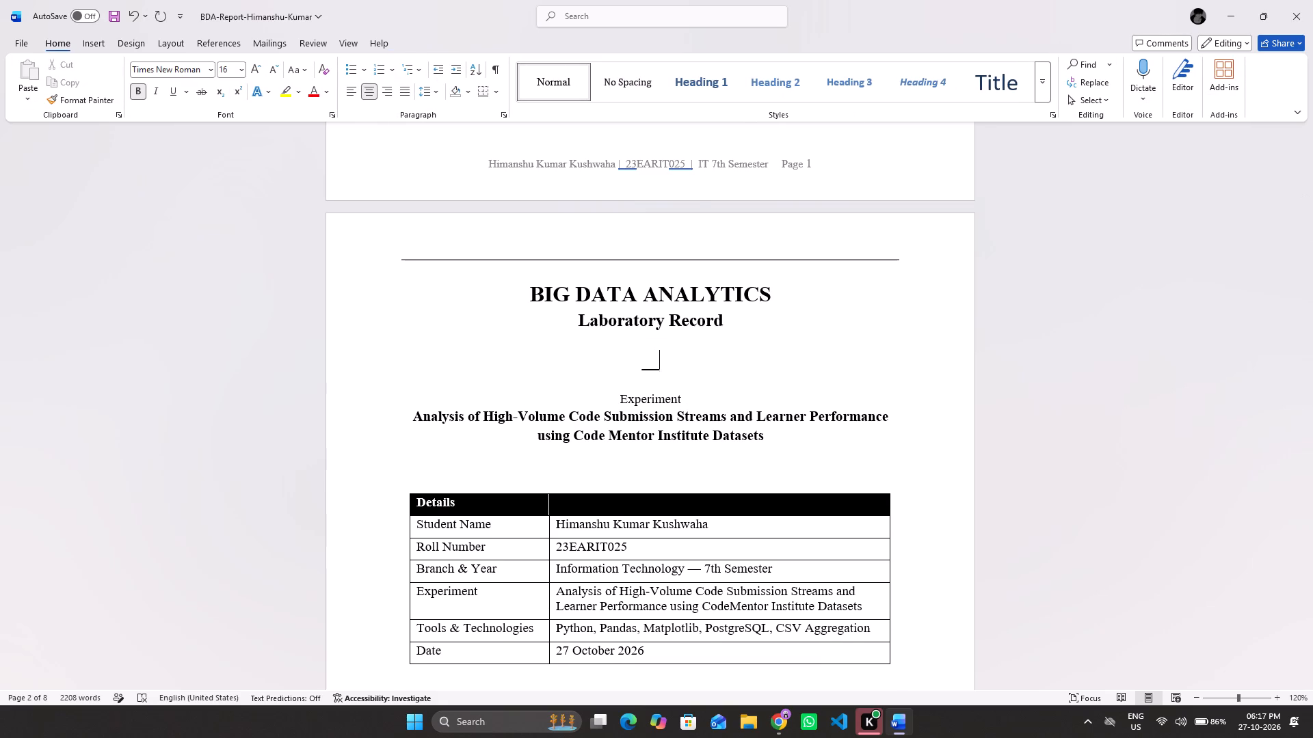
key(shift+underscore)
key(Return)
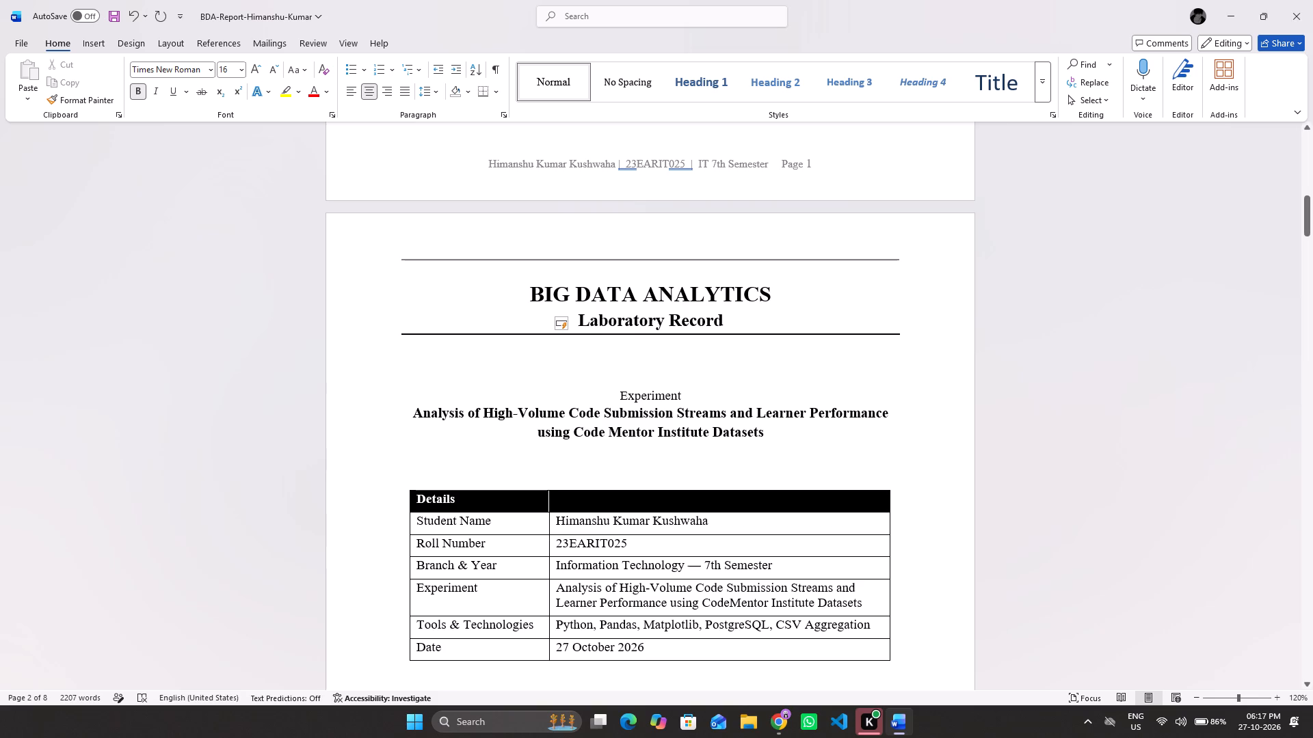
key(Delete)
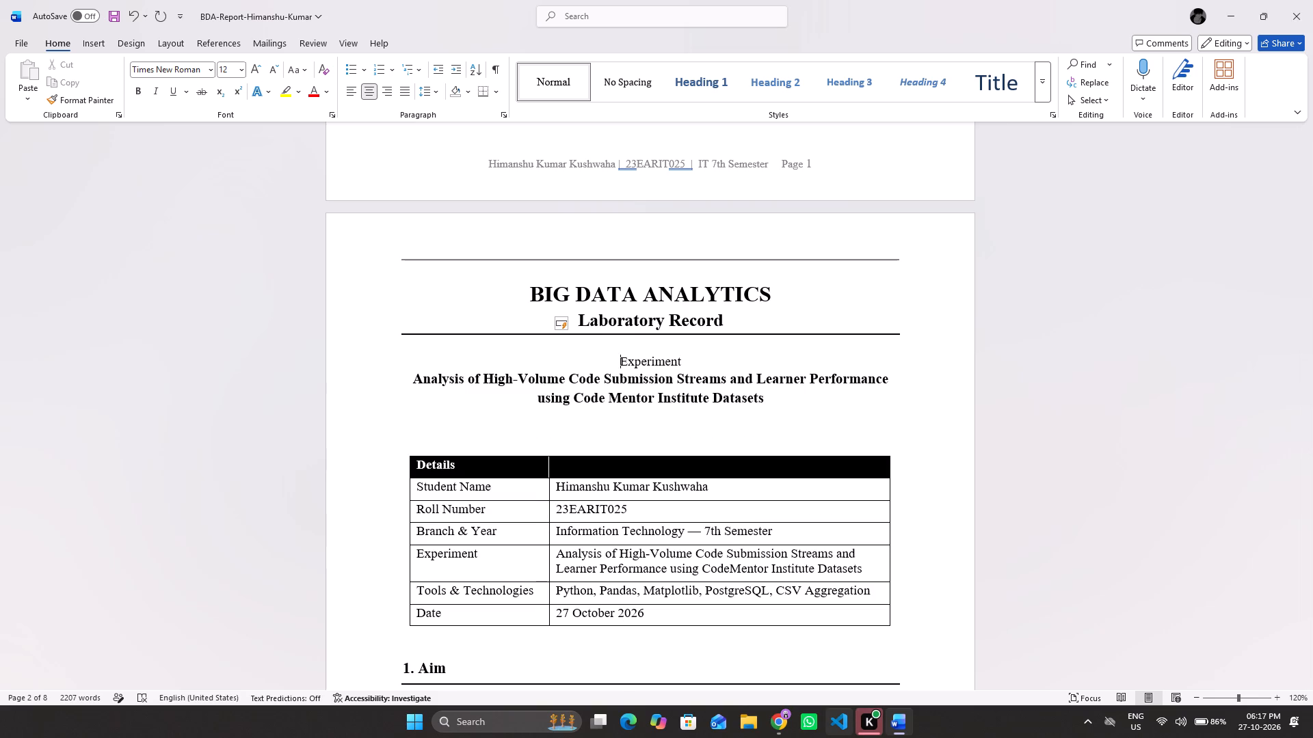
click(815, 712)
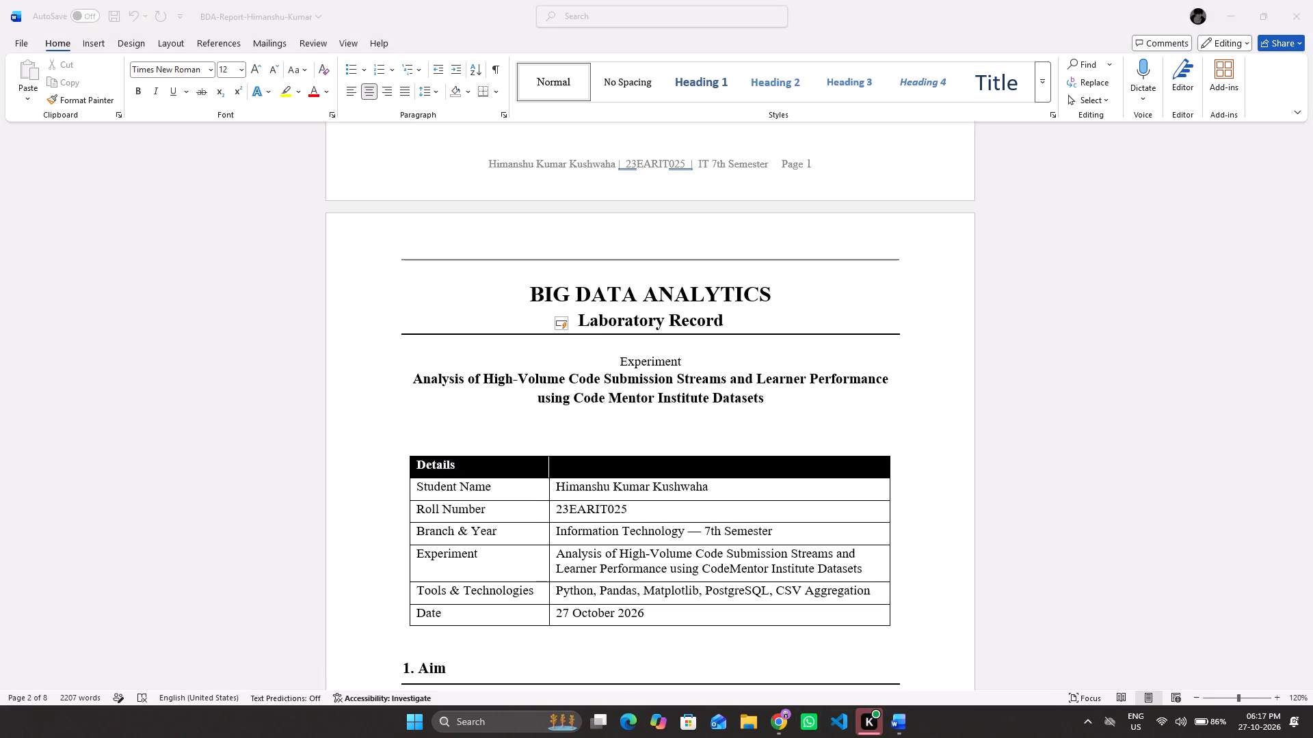
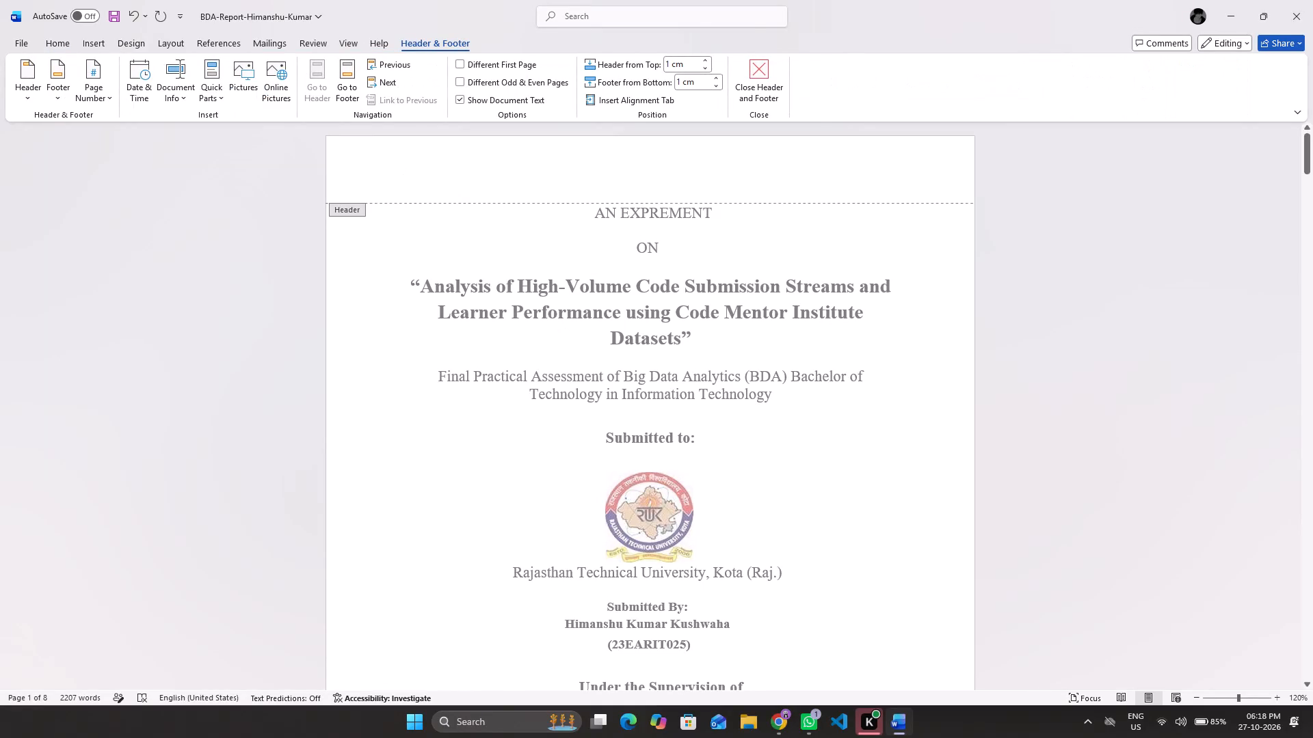
Leave the header and insert a three-underscore automatic line in a new paragraph above "AN EXPREMENT" on the cover page.
click(526, 221)
double_click(526, 221)
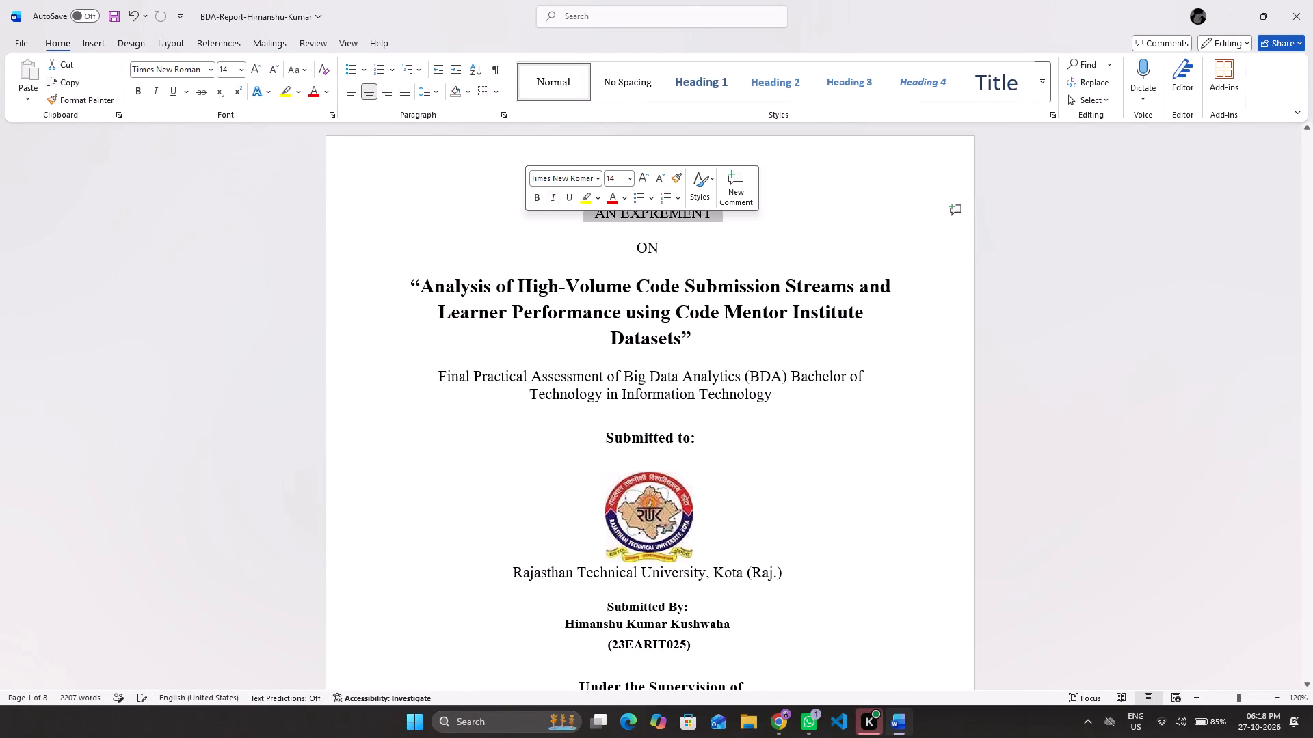
click(465, 202)
key(Return)
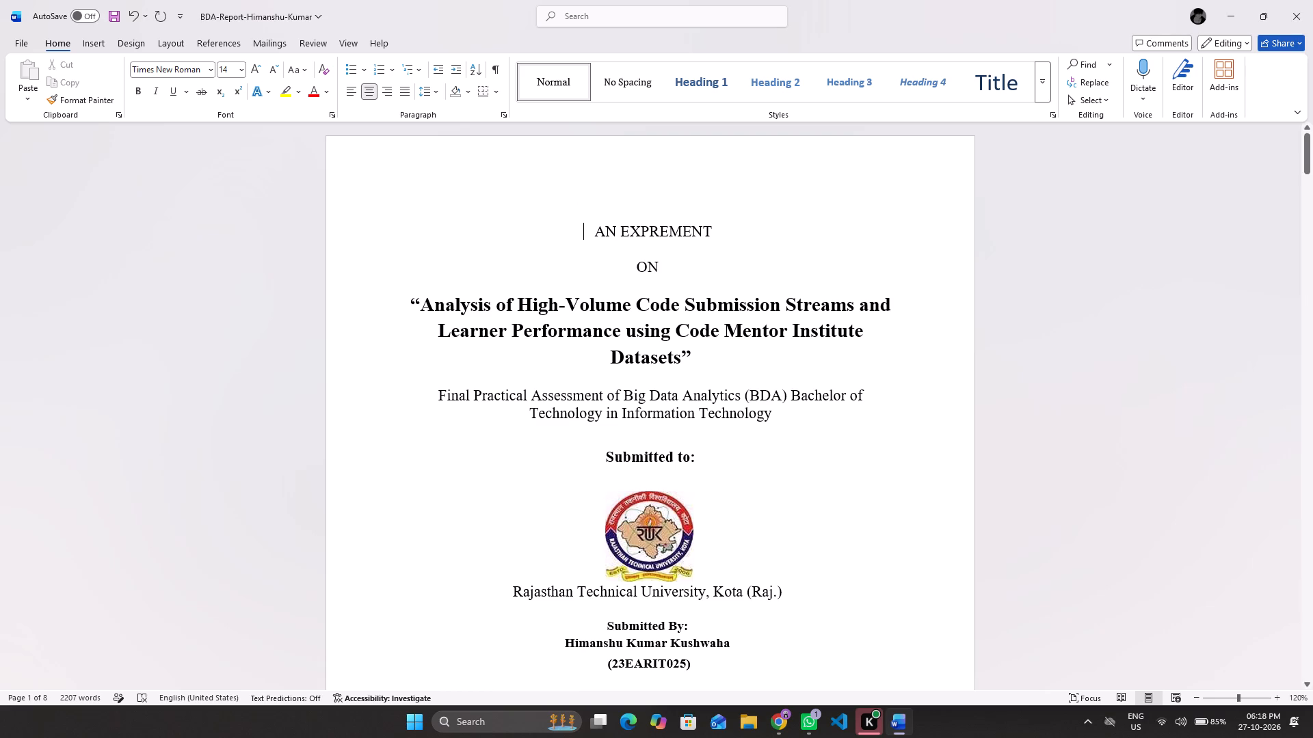
key(Up)
text(___)
key(Return)
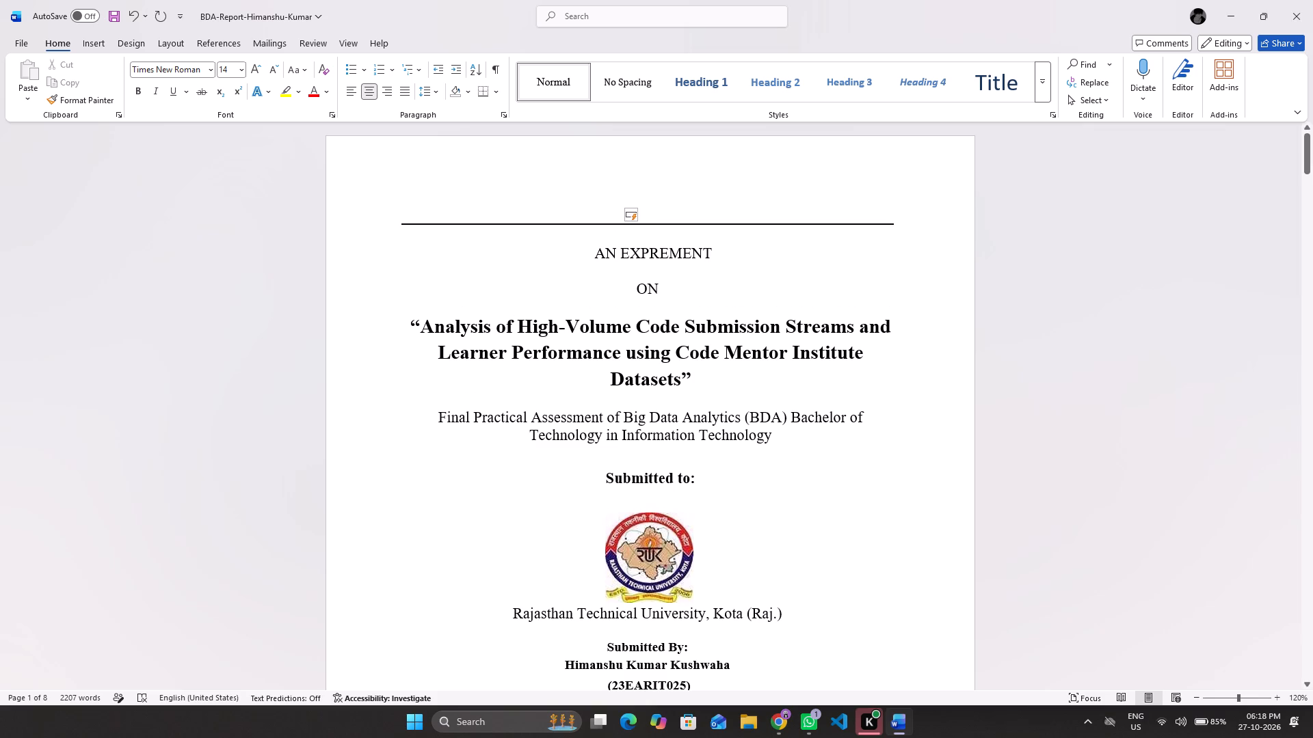
Examine the cover page's layout and its page break against the top of page 2.
click(802, 247)
scroll(802, 247, down, 1)
click(802, 247)
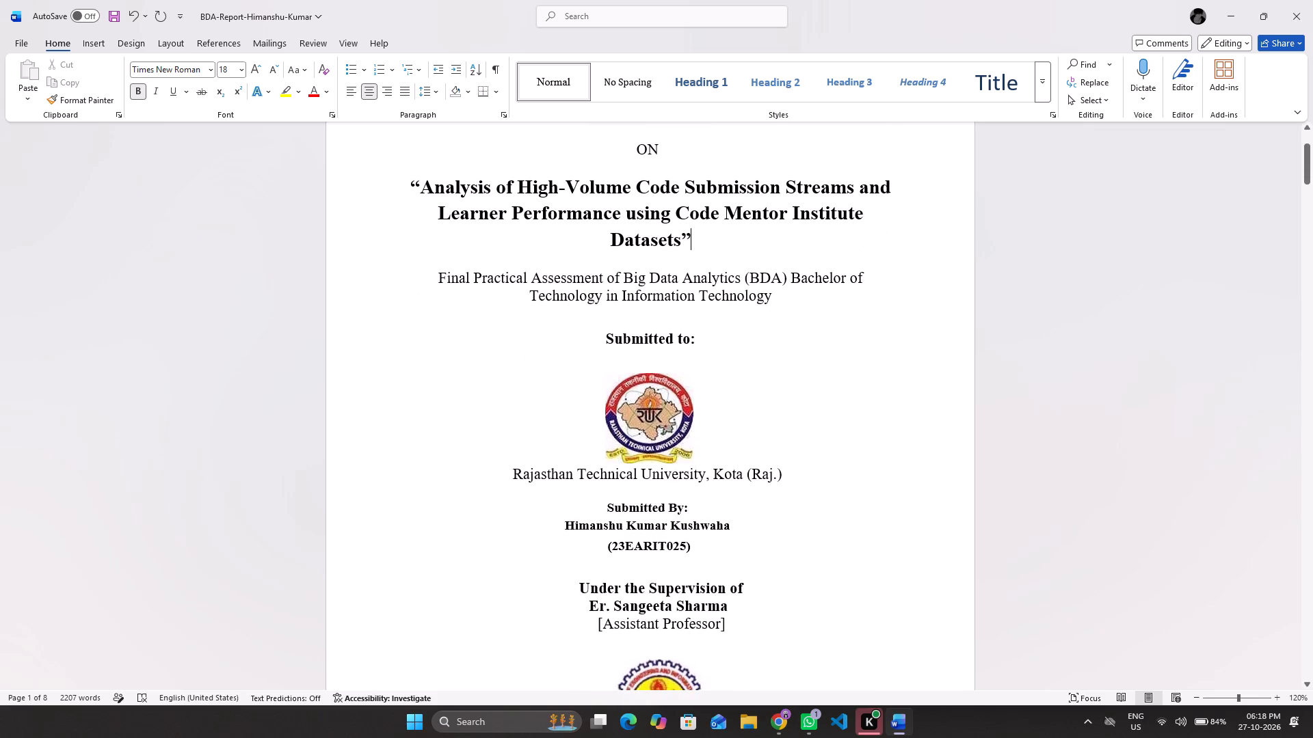
scroll(802, 247, up, 2)
scroll(804, 300, down, 2)
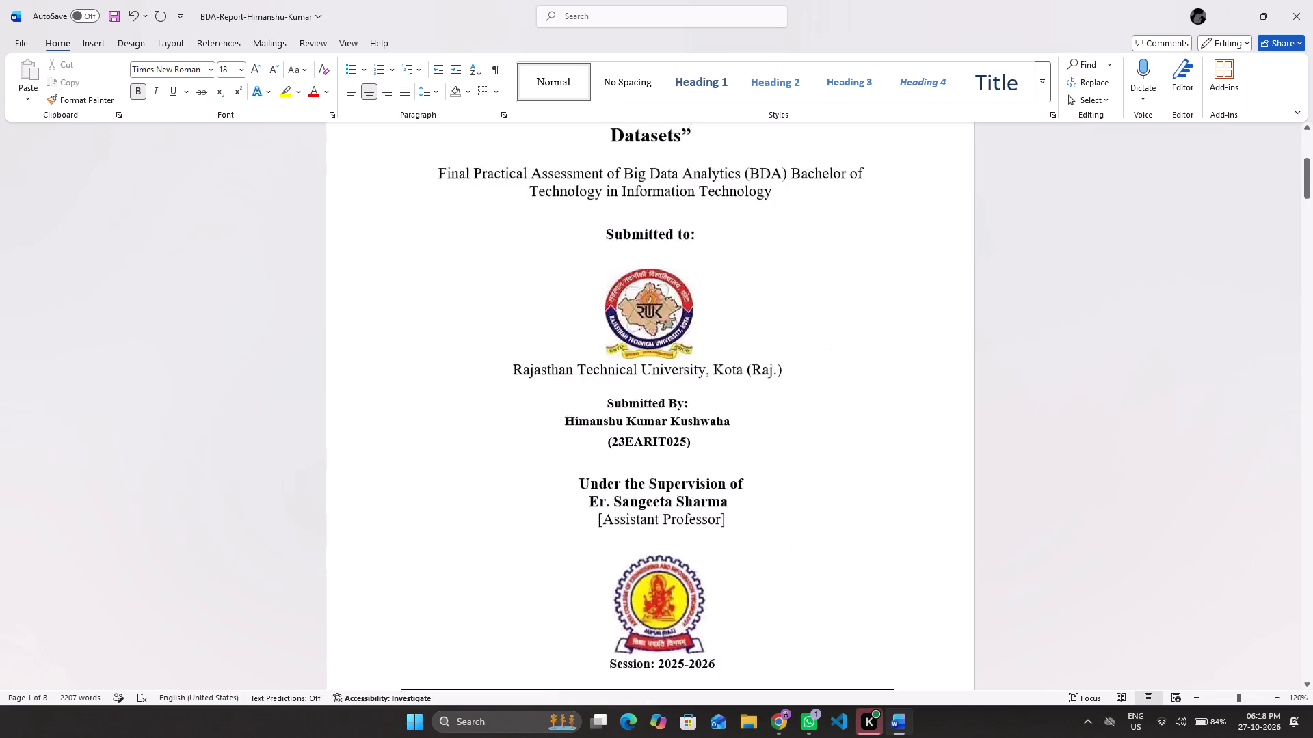
scroll(804, 300, down, 2)
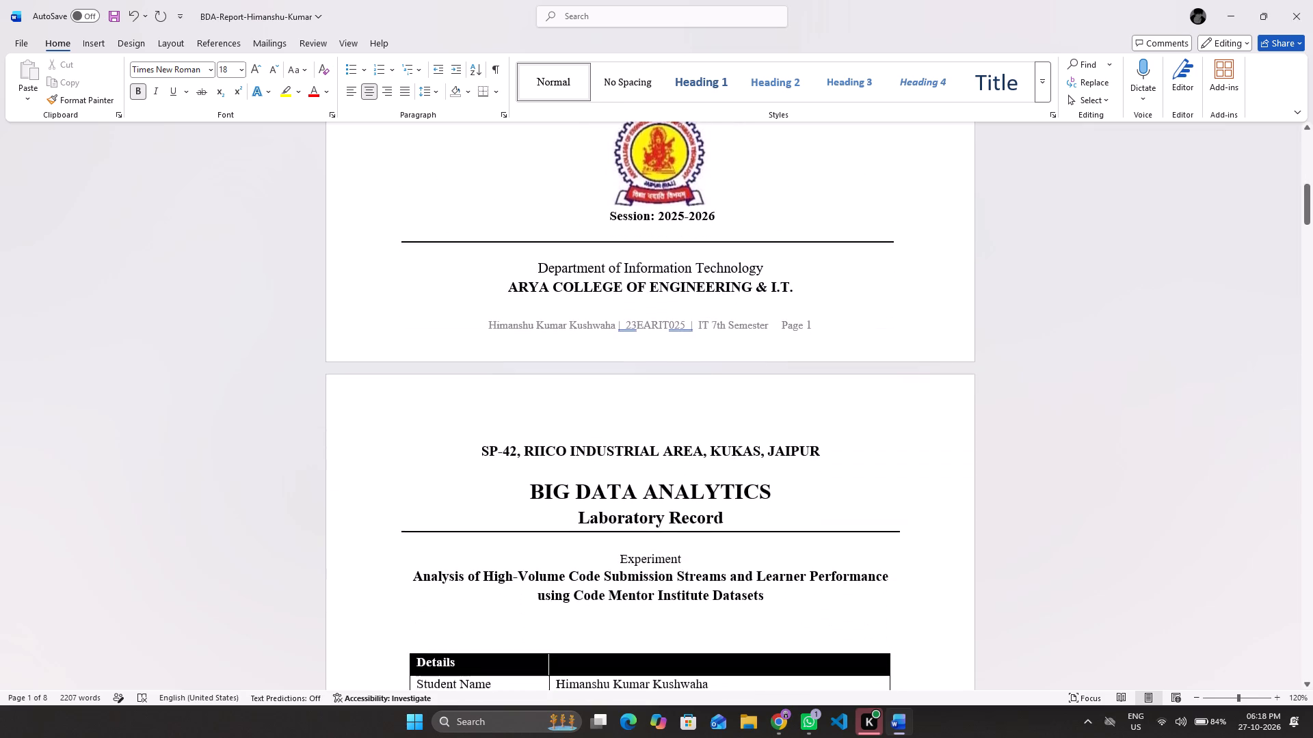
scroll(804, 300, up, 2)
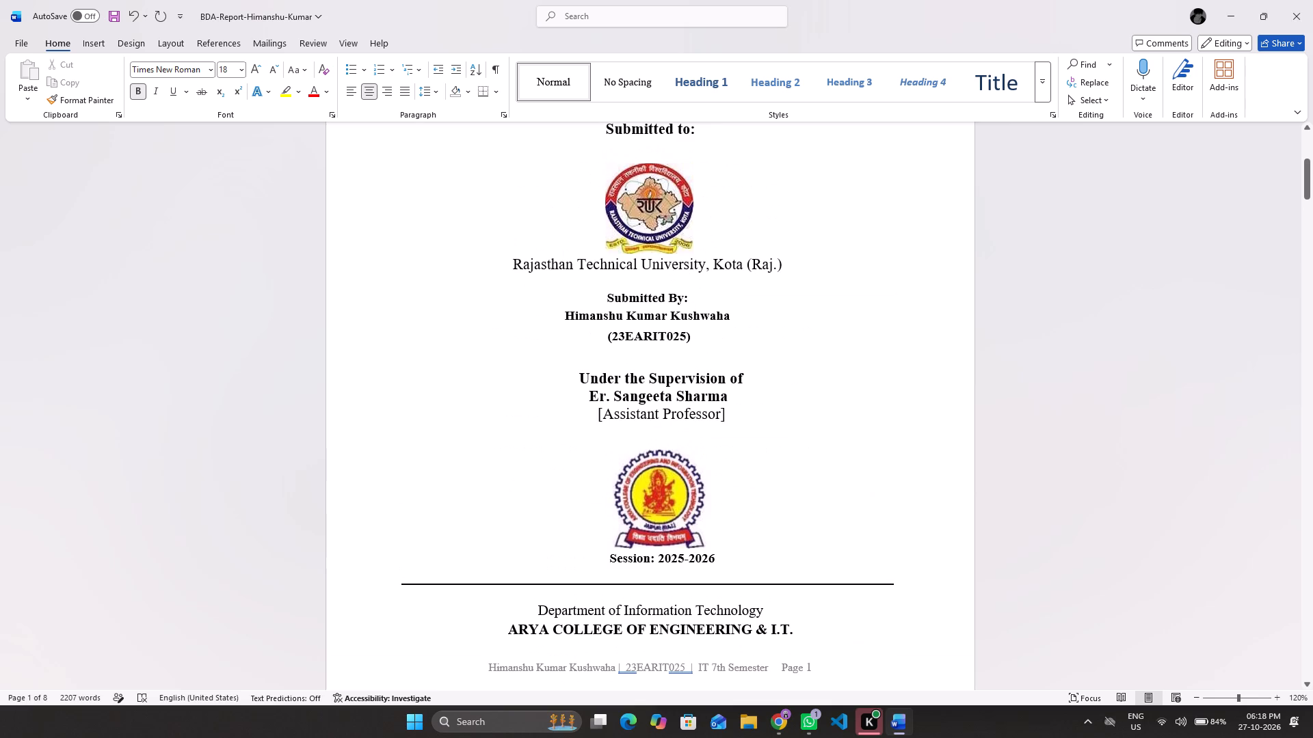
scroll(650, 346, up, 1)
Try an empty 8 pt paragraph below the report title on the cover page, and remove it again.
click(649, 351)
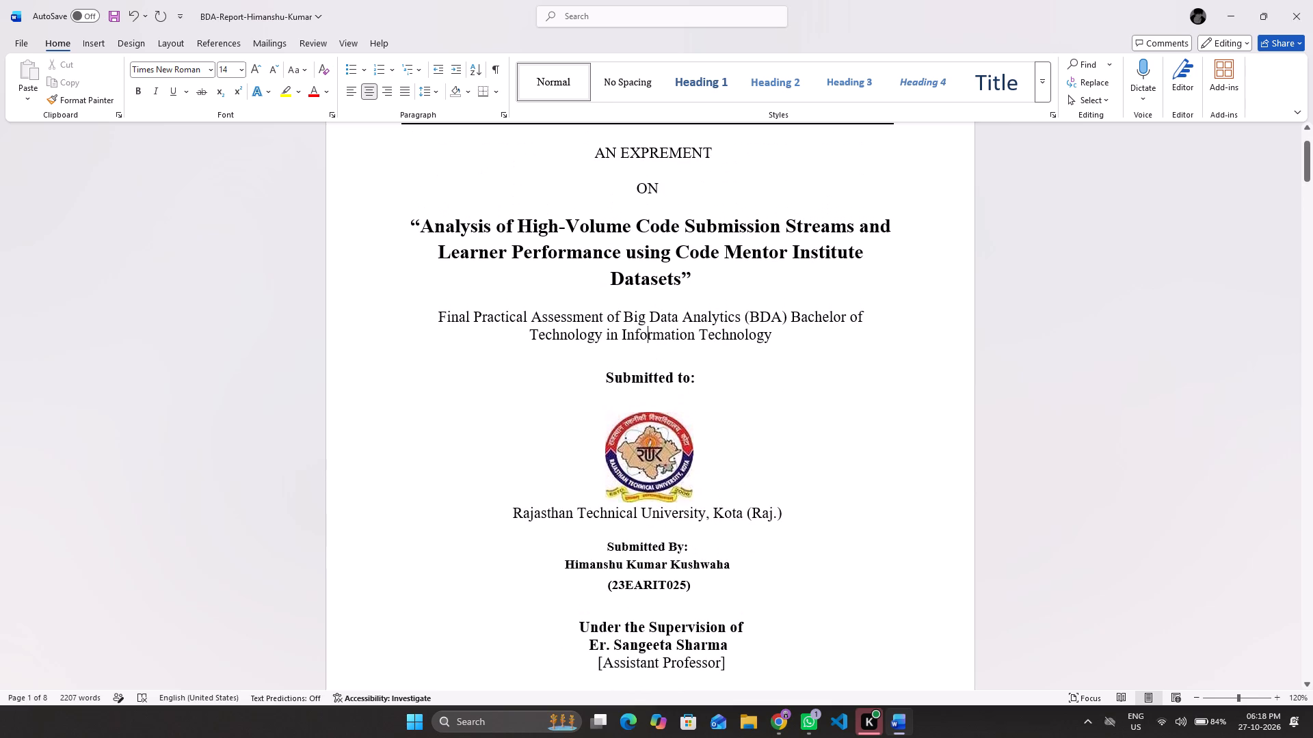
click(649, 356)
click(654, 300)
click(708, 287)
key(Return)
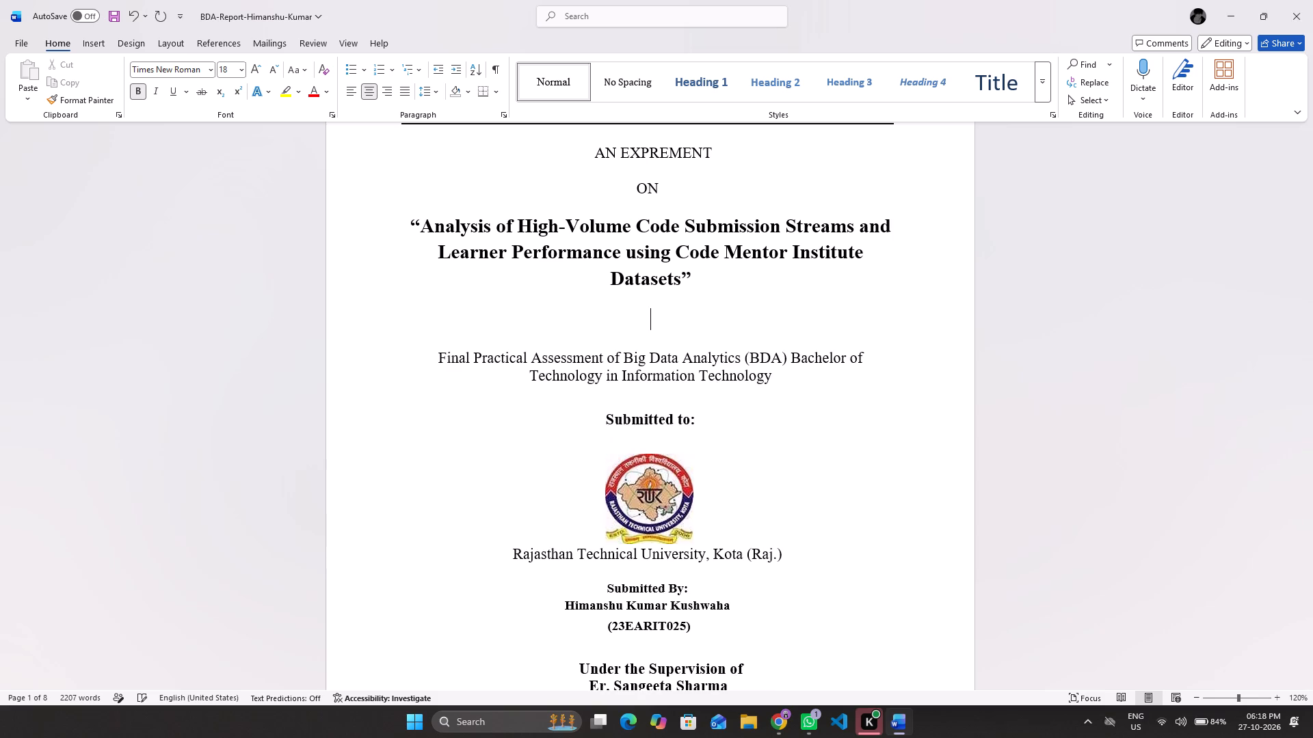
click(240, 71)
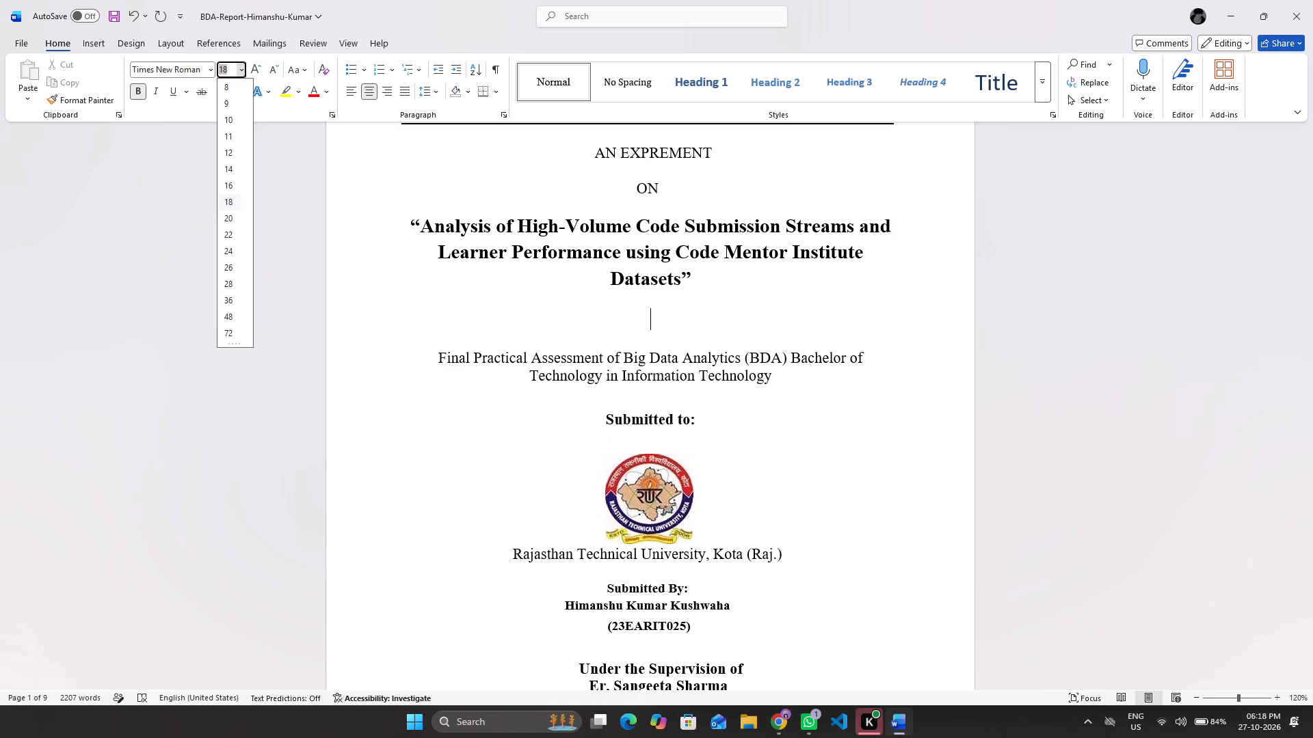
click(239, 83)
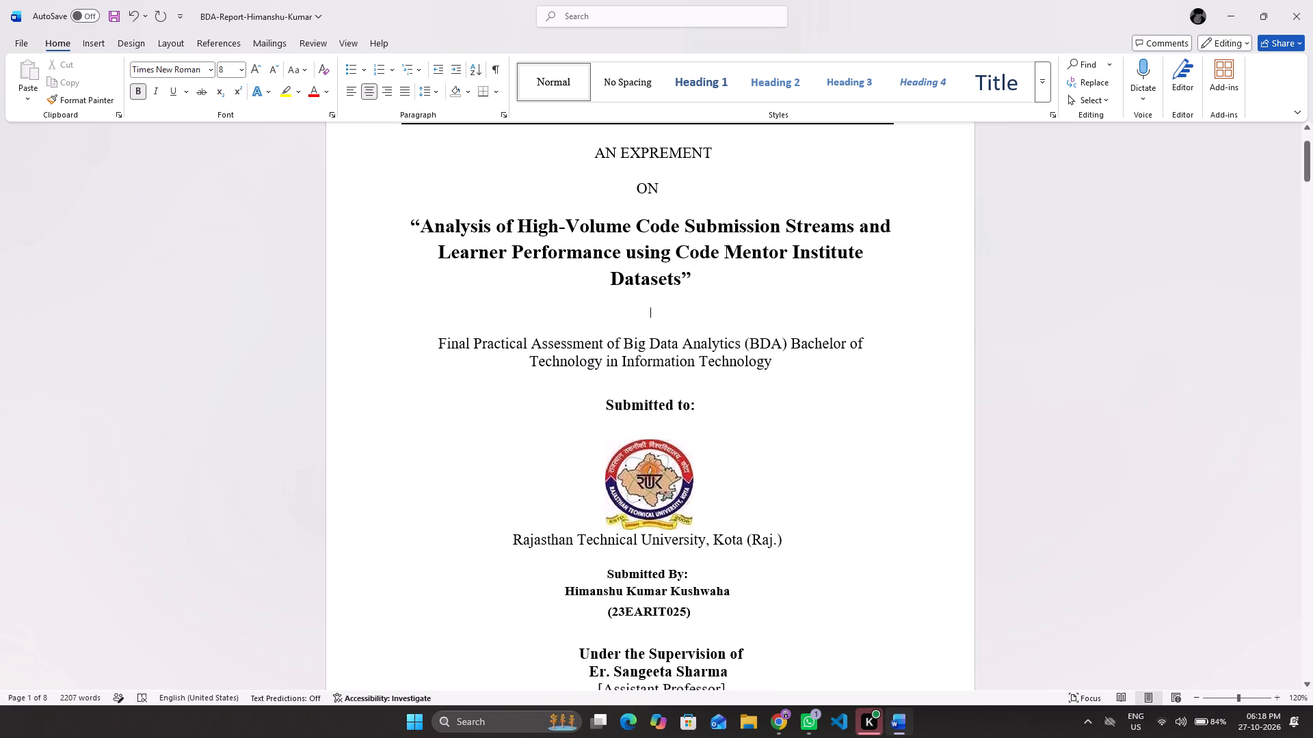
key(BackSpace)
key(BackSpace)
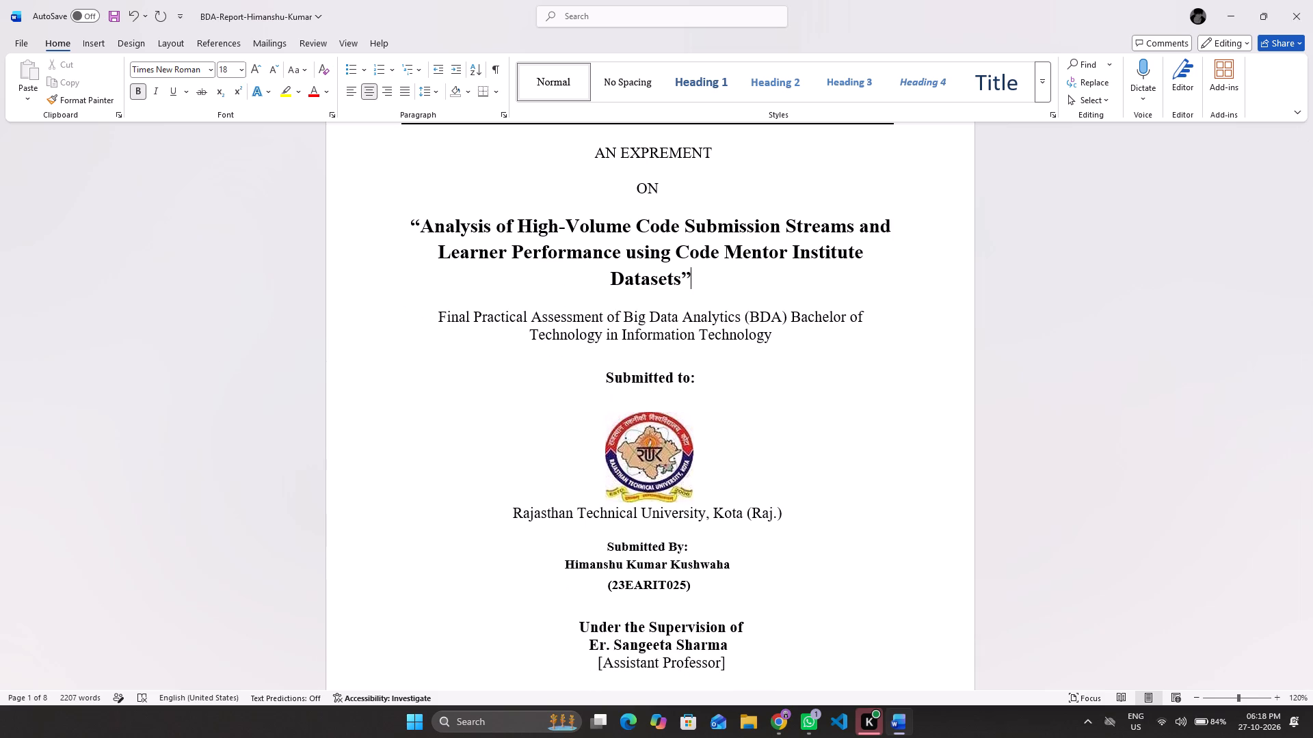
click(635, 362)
Set the three-line supervision block on the cover page, from "Under the Supervision of" through "[Assistant Professor]", to font size 13.
scroll(739, 360, down, 2)
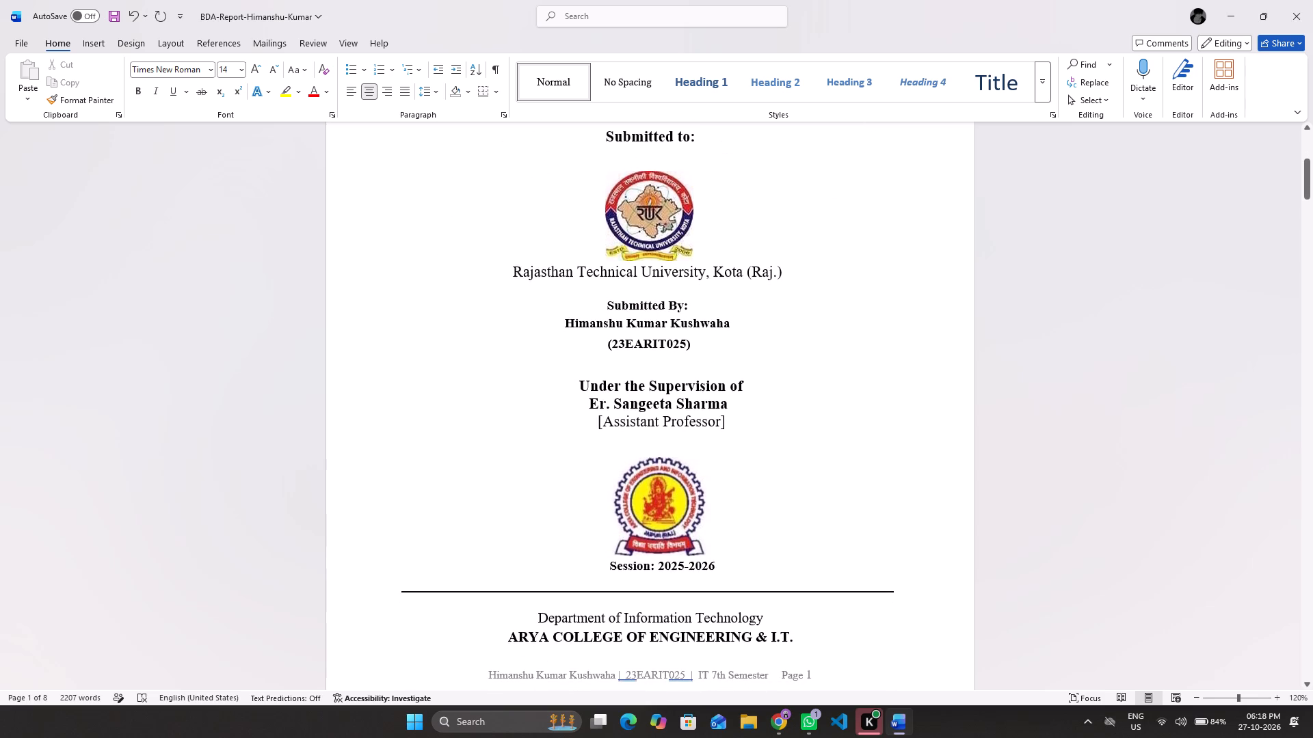
scroll(739, 360, down, 1)
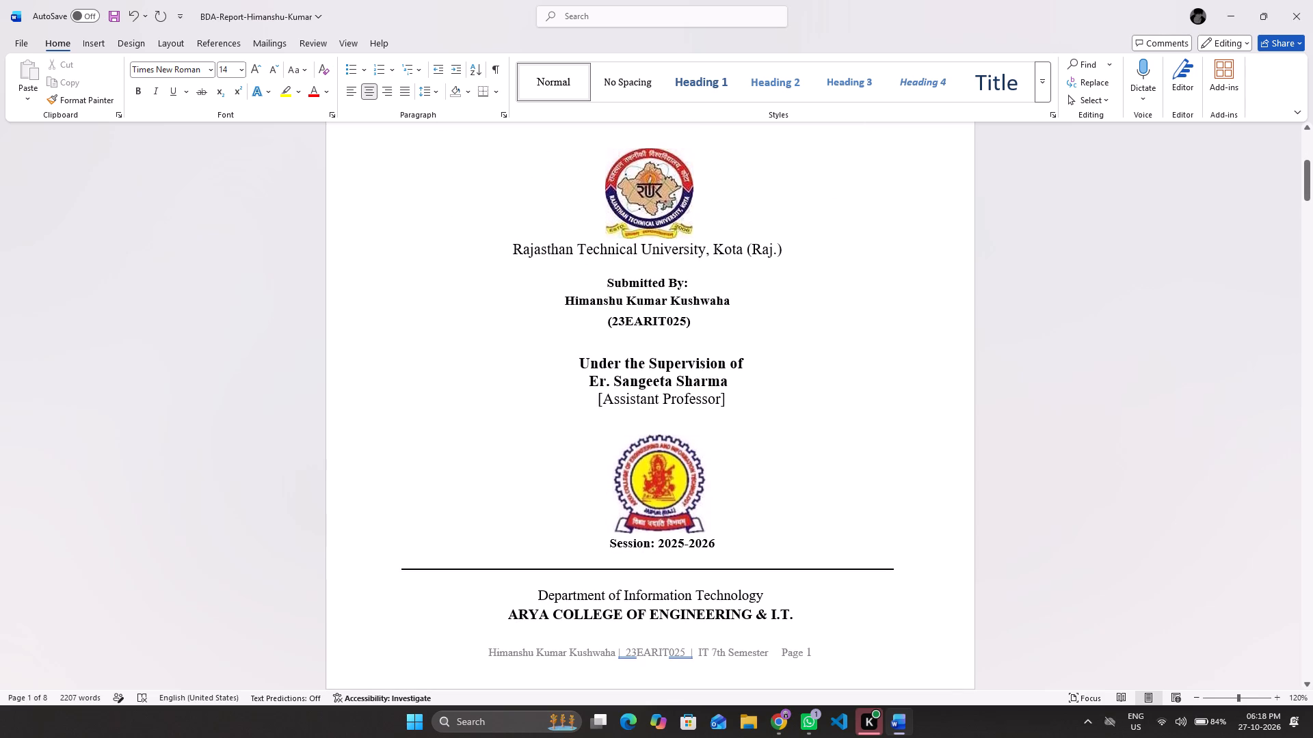
drag(579, 359, 733, 385)
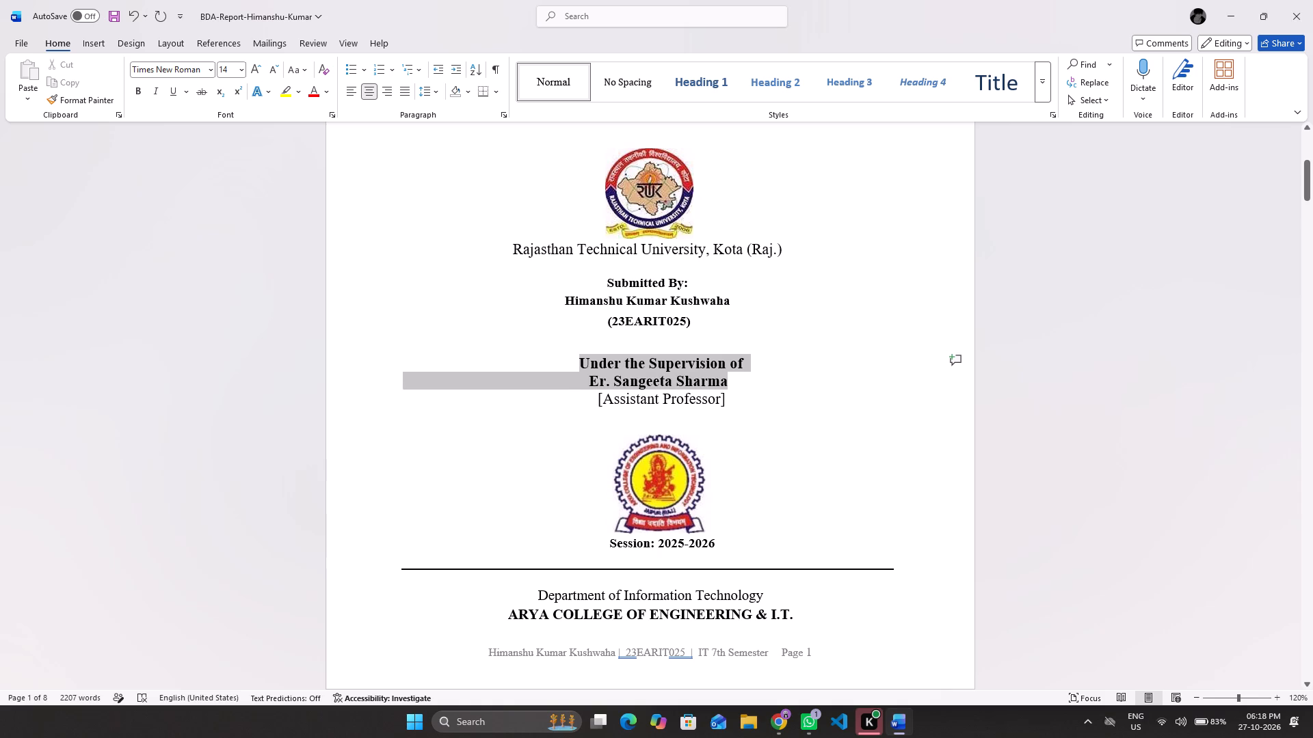
drag(733, 385, 808, 394)
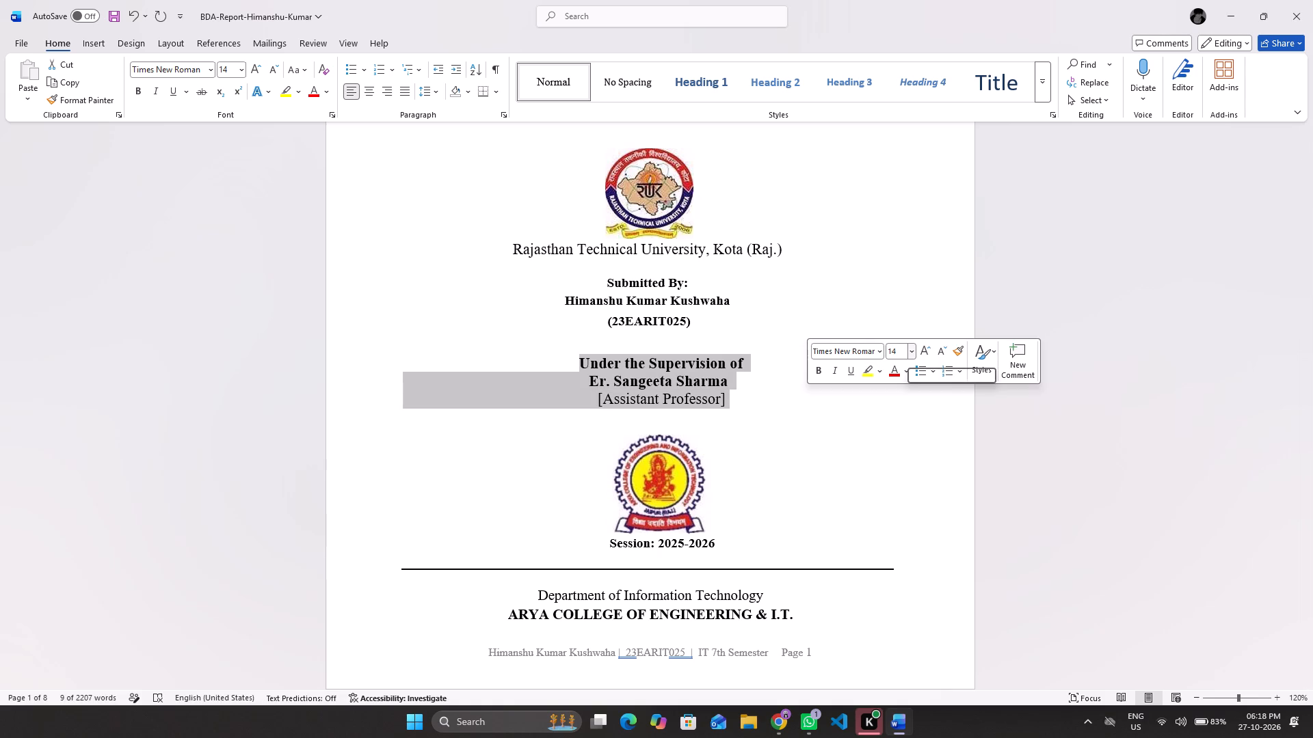
click(765, 295)
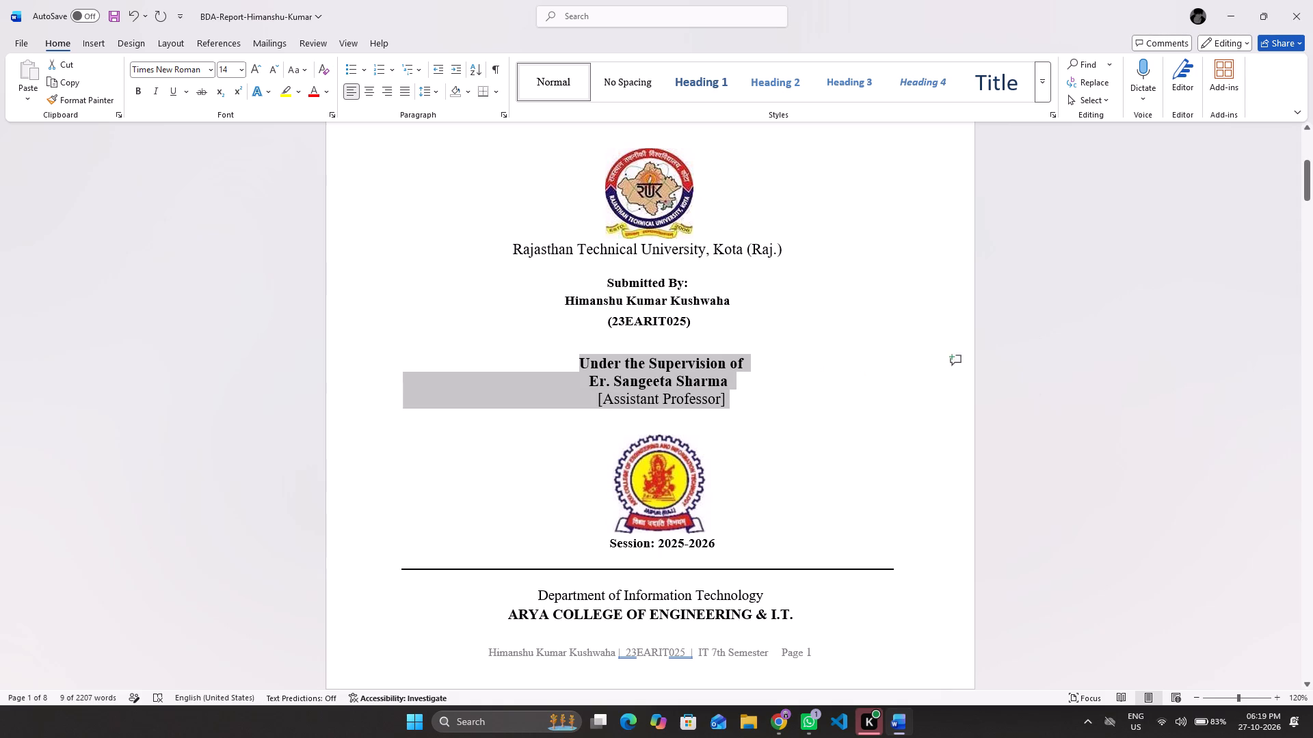
drag(580, 359, 587, 360)
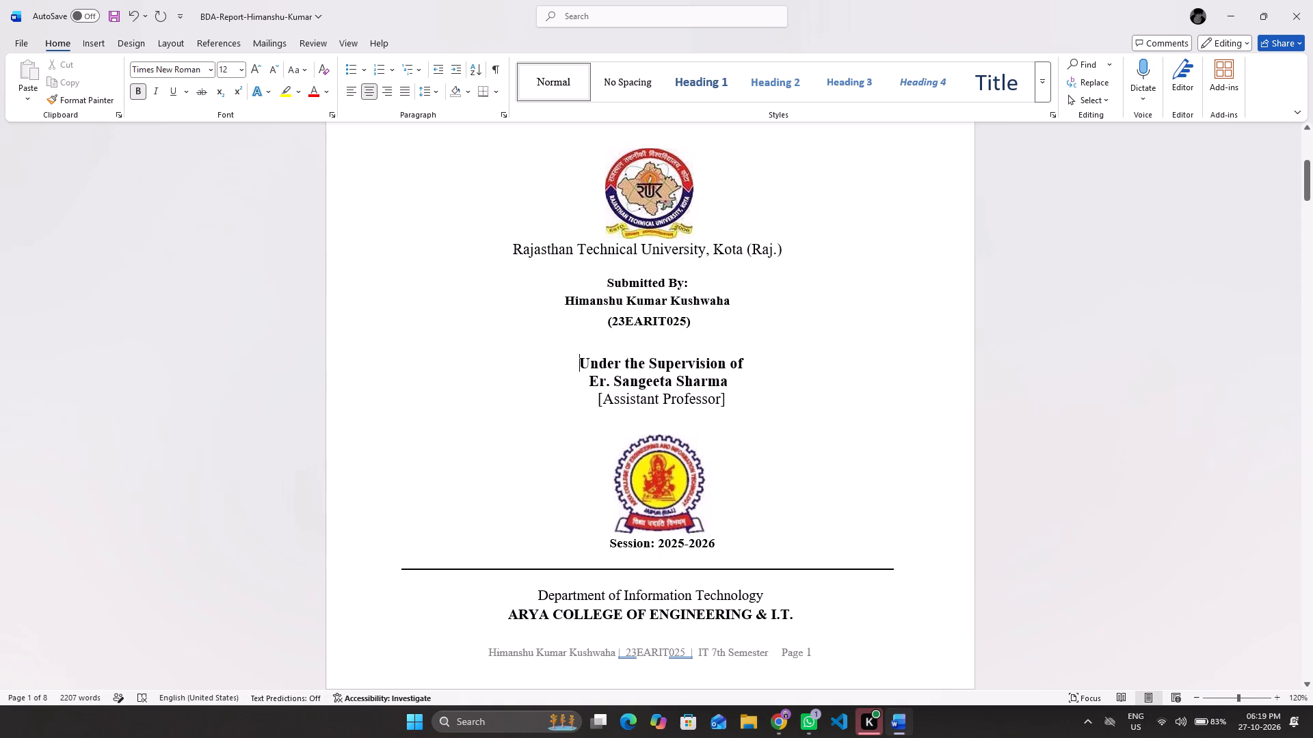
drag(587, 360, 814, 394)
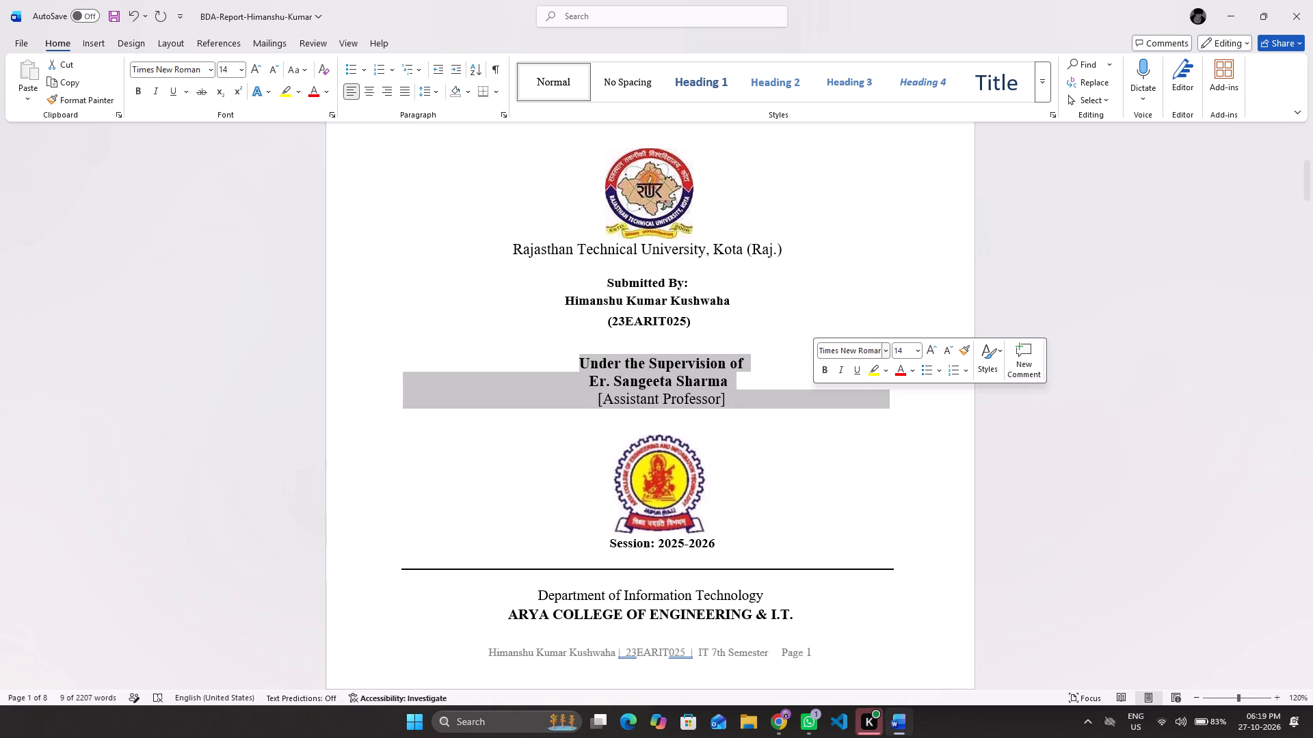
click(917, 350)
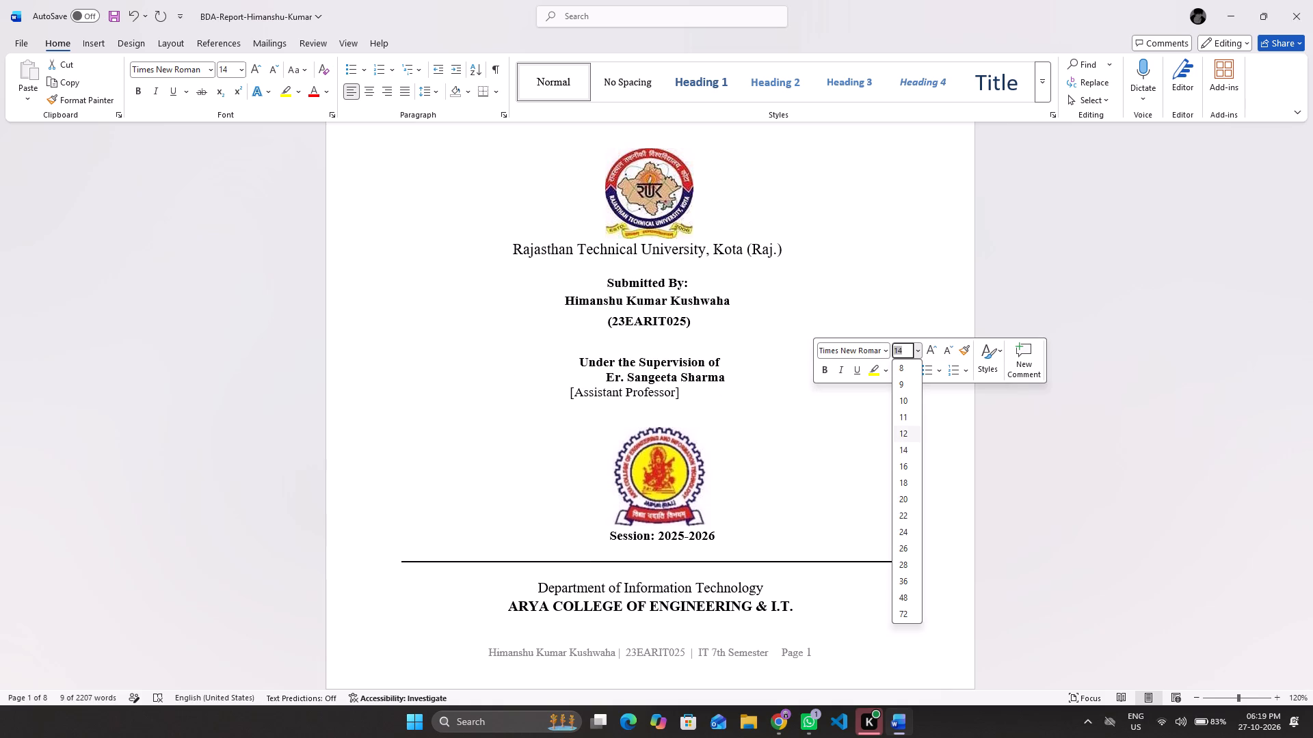
click(904, 349)
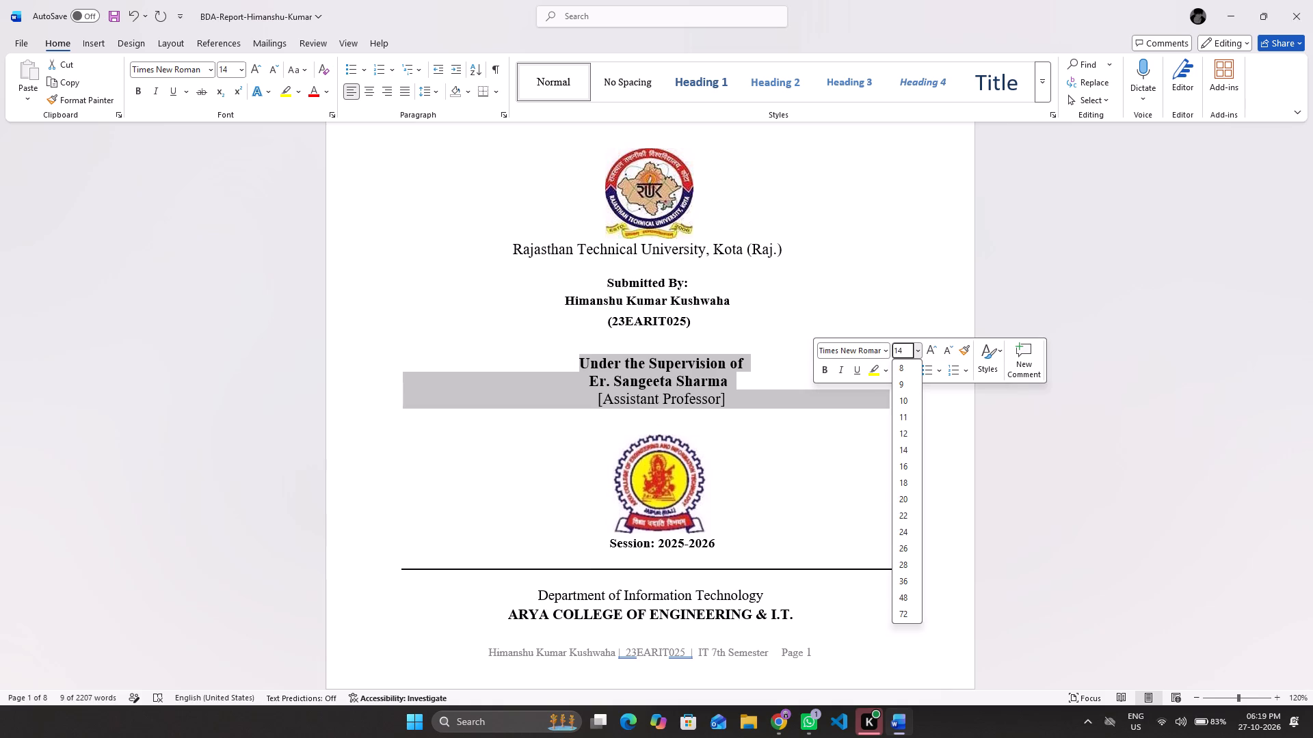
key(BackSpace)
key(3)
key(Return)
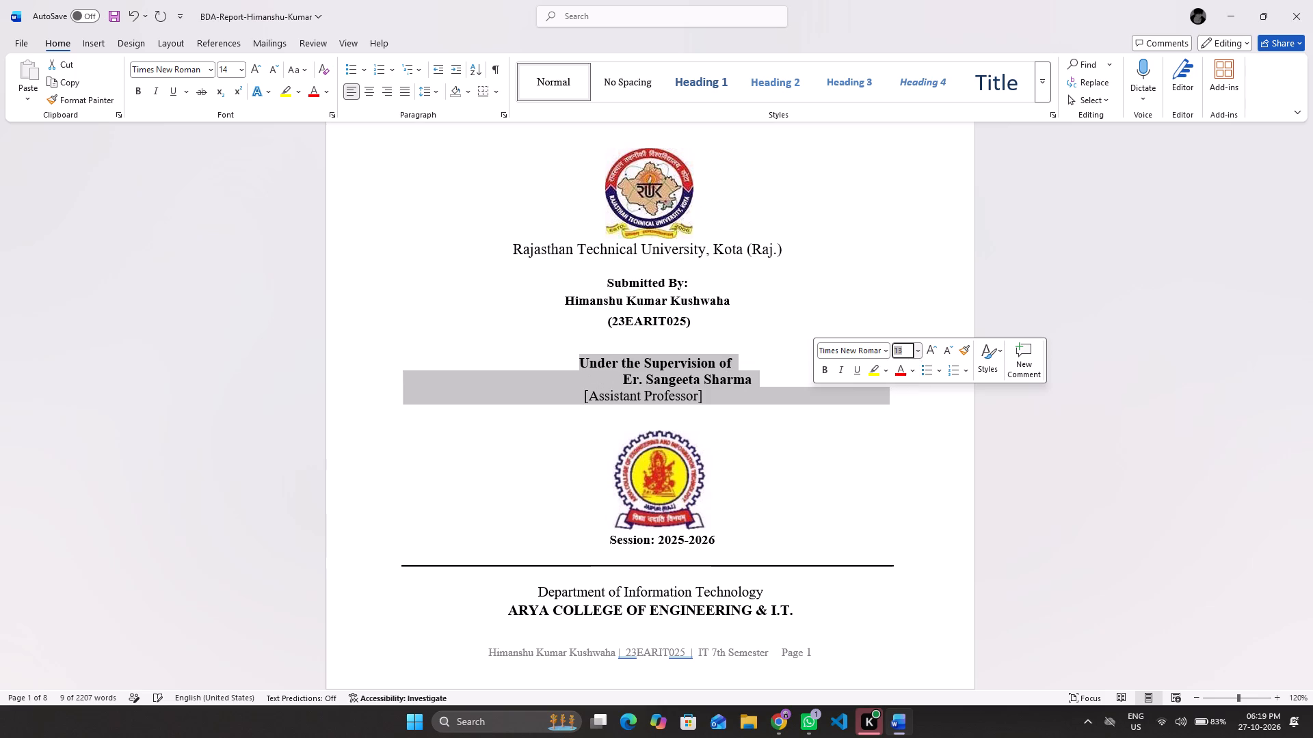
click(778, 379)
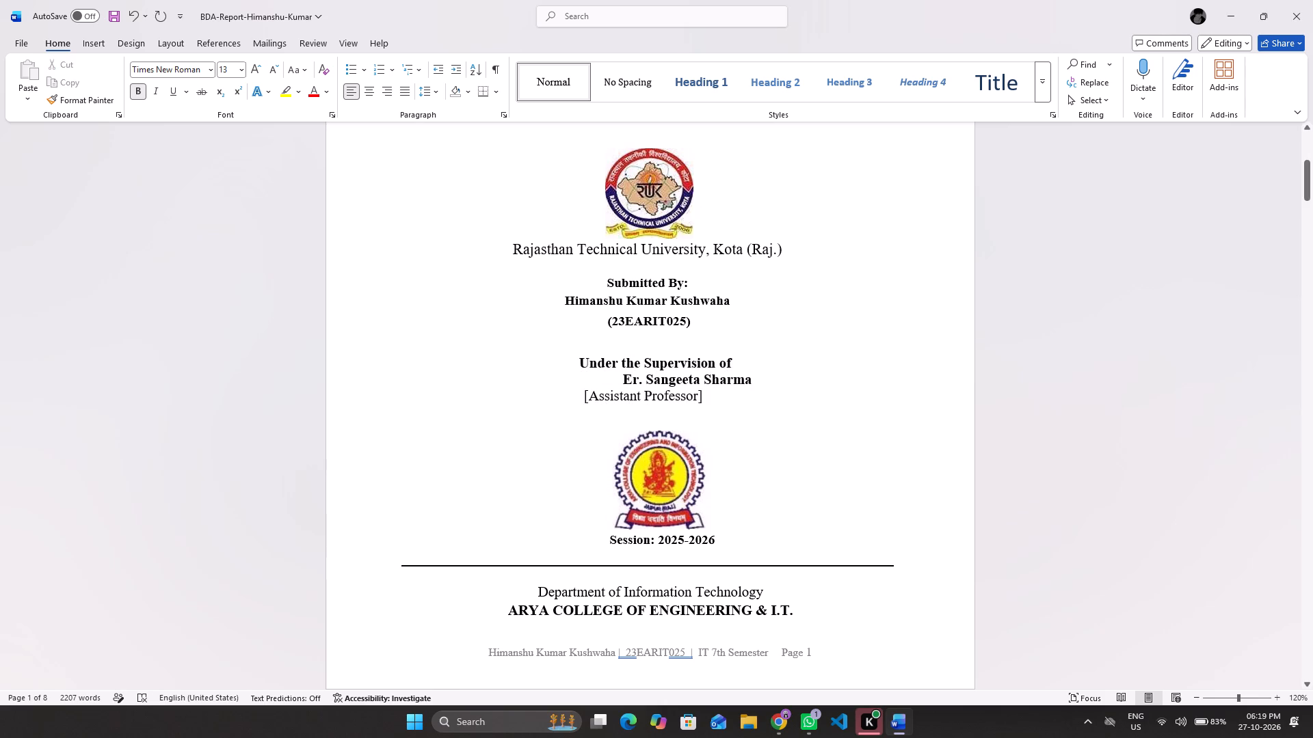
Remove nine leading spaces before the supervisor's name to centre it under "Under the Supervision of".
click(614, 383)
key(BackSpace)
key(BackSpace)
key(BackSpace)
key(BackSpace)
key(BackSpace)
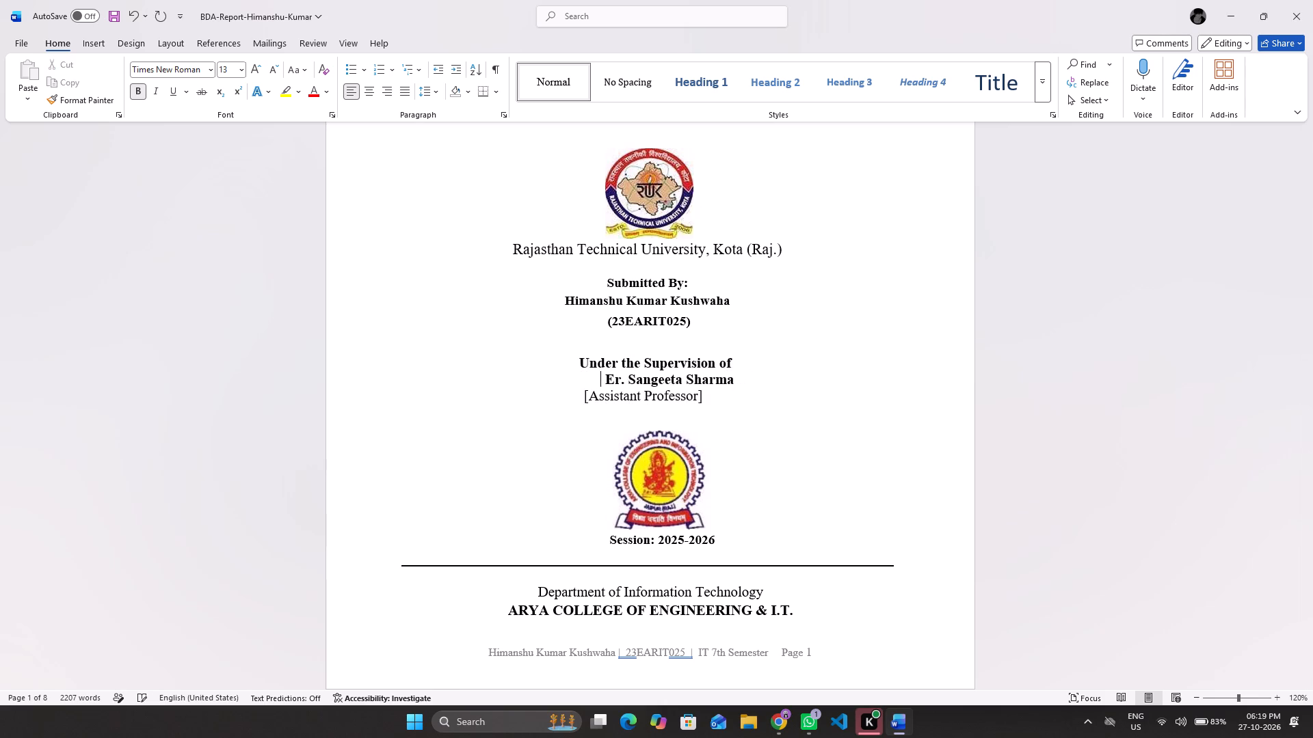
key(BackSpace)
key(BackSpace)
key(BackSpace)
key(BackSpace)
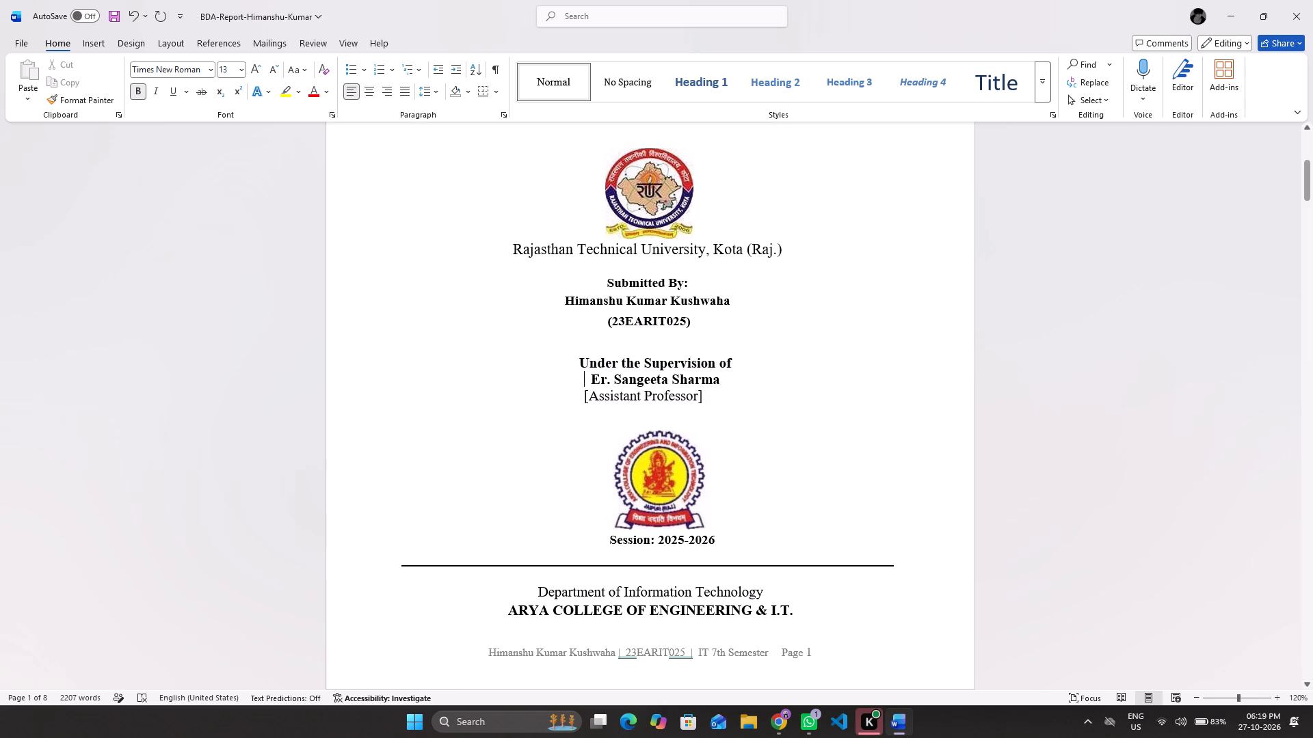
Add four leading spaces before "[Assistant Professor]" to centre it under the supervisor's name.
click(578, 400)
key(space)
key(space)
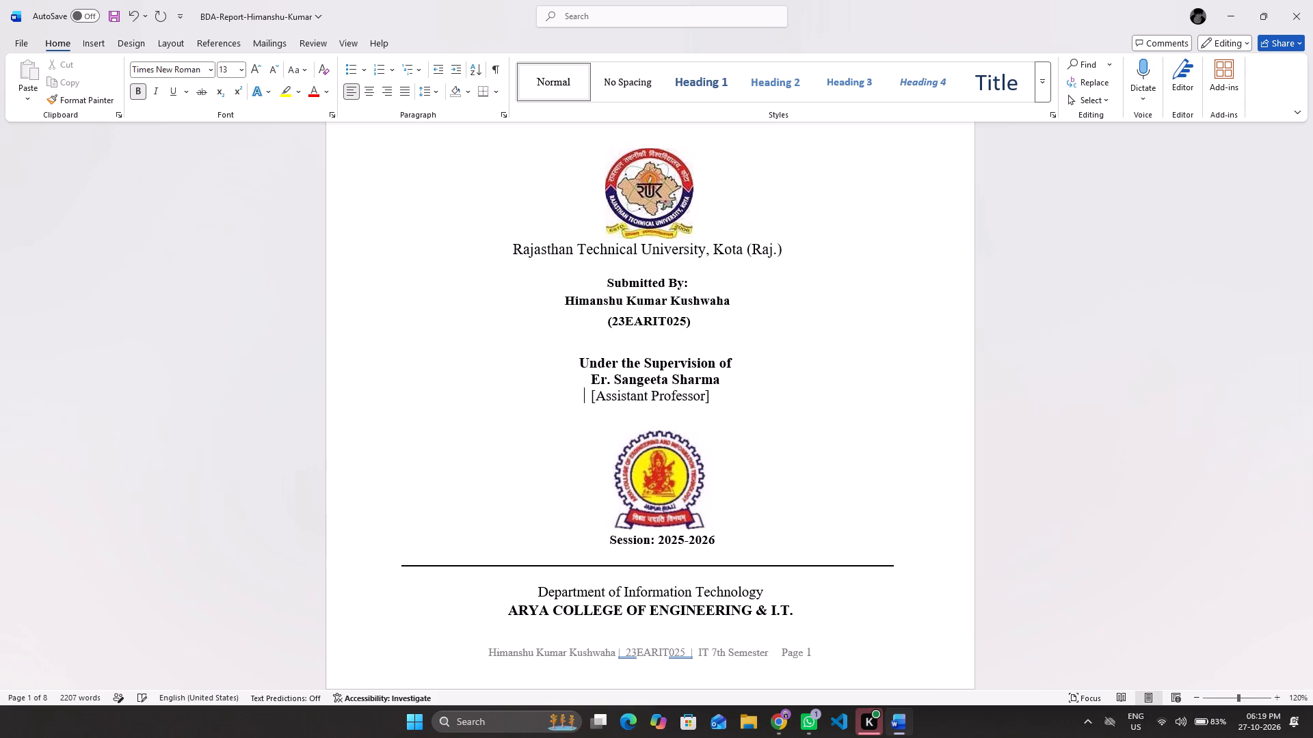
key(space)
key(space)
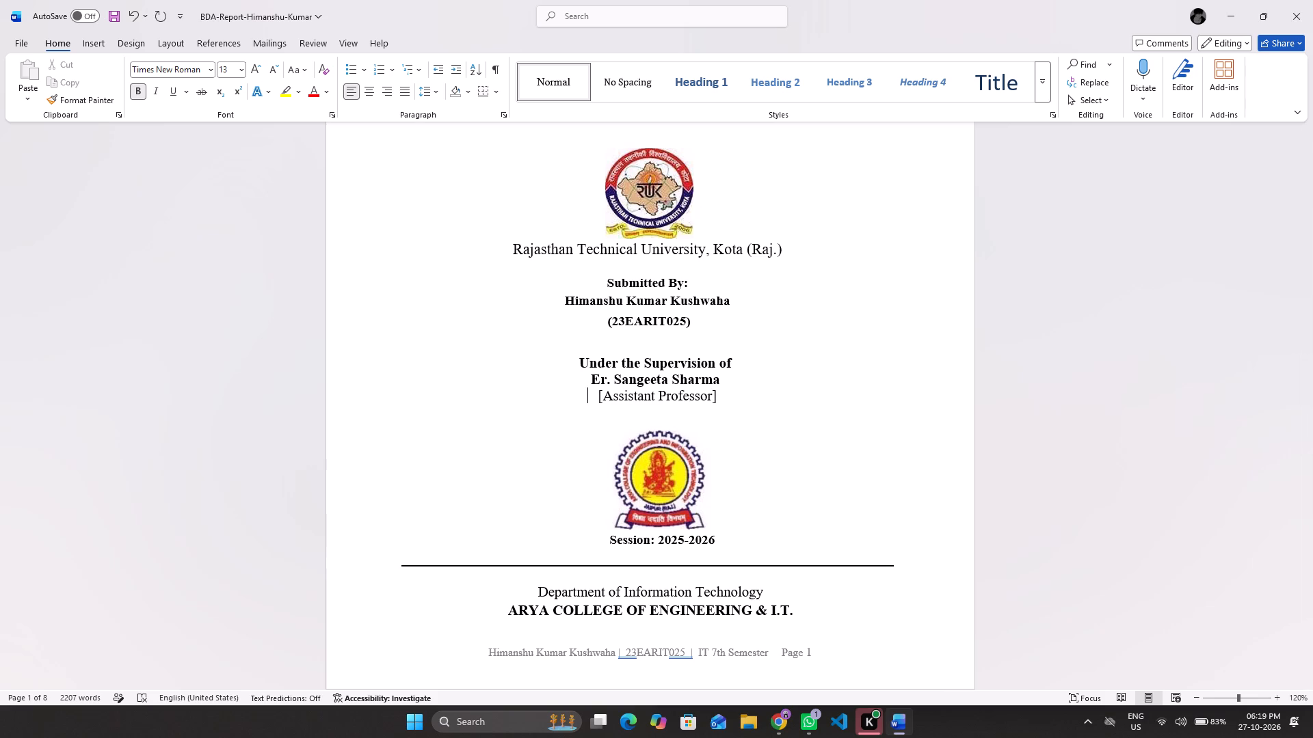
click(758, 405)
scroll(758, 405, down, 1)
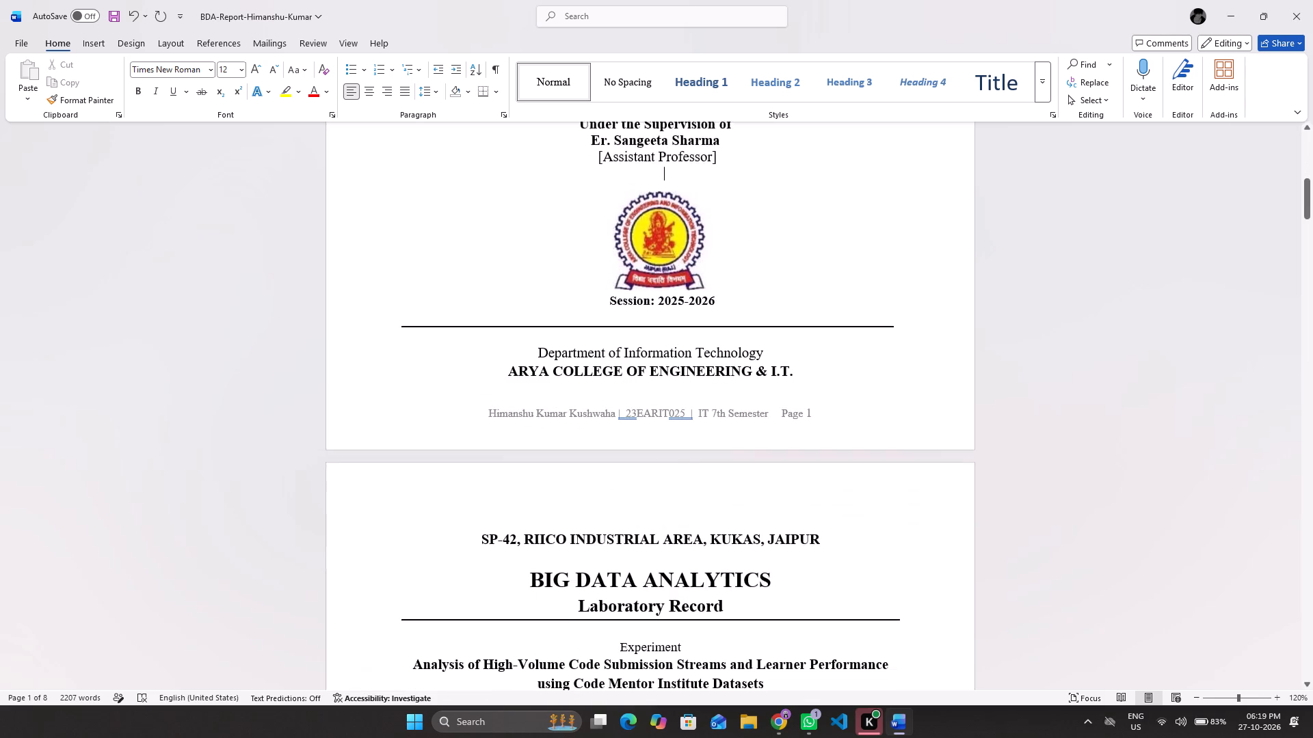
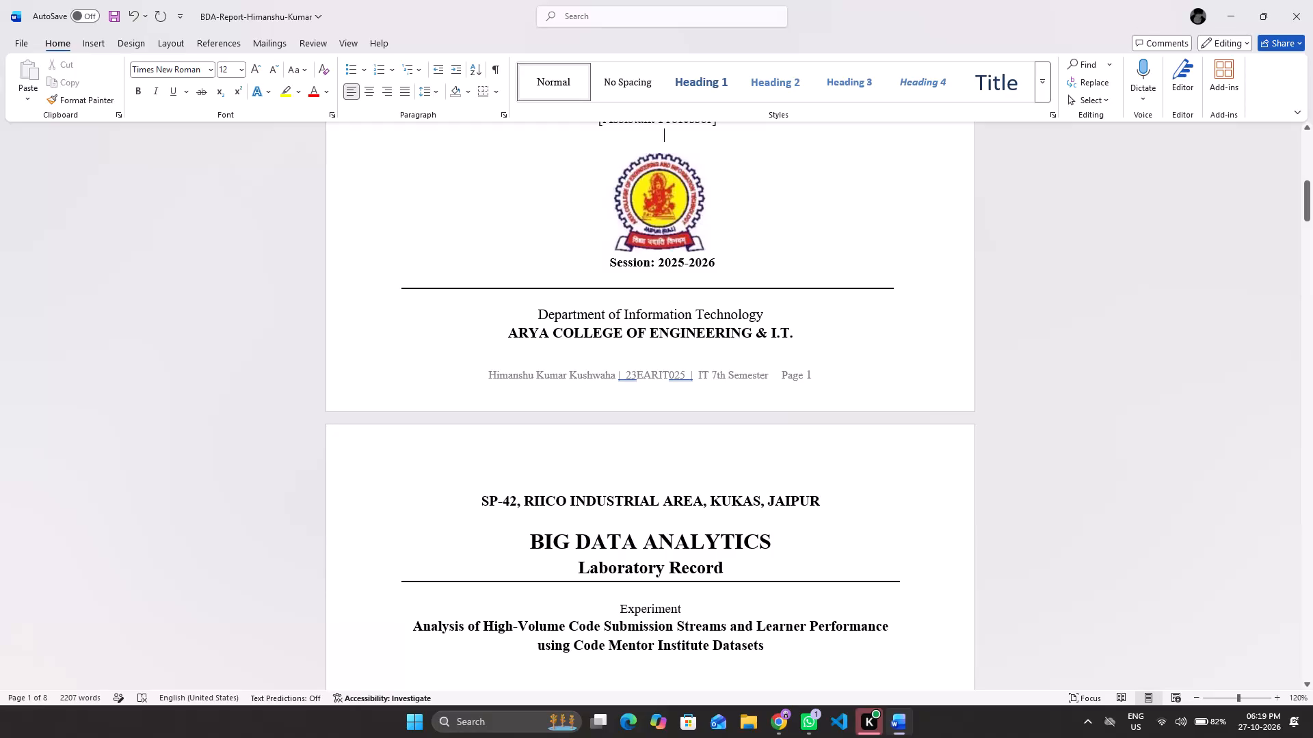
Delete the blank line and its leading spaces between "[Assistant Professor]" and the college logo on the cover page.
scroll(802, 286, up, 2)
scroll(802, 286, down, 1)
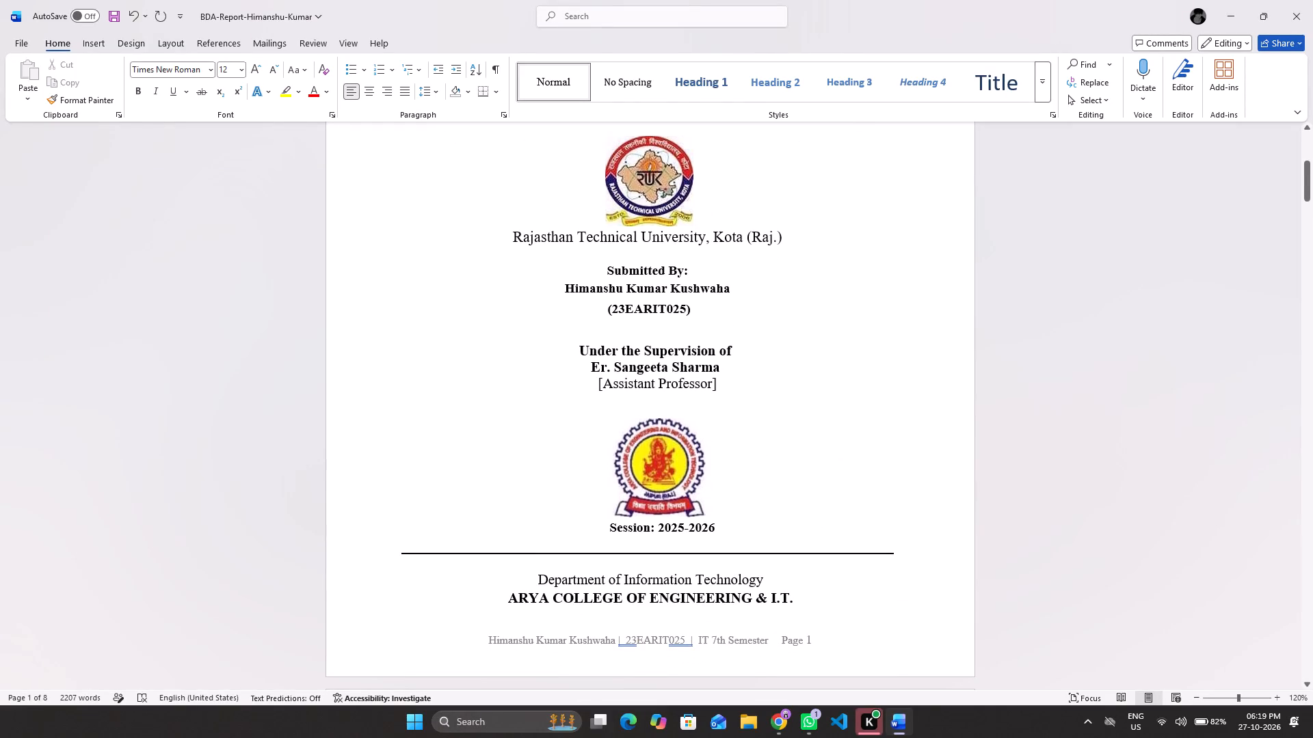
key(BackSpace)
key(BackSpace)
key(BackSpace)
key(BackSpace)
key(BackSpace)
key(BackSpace)
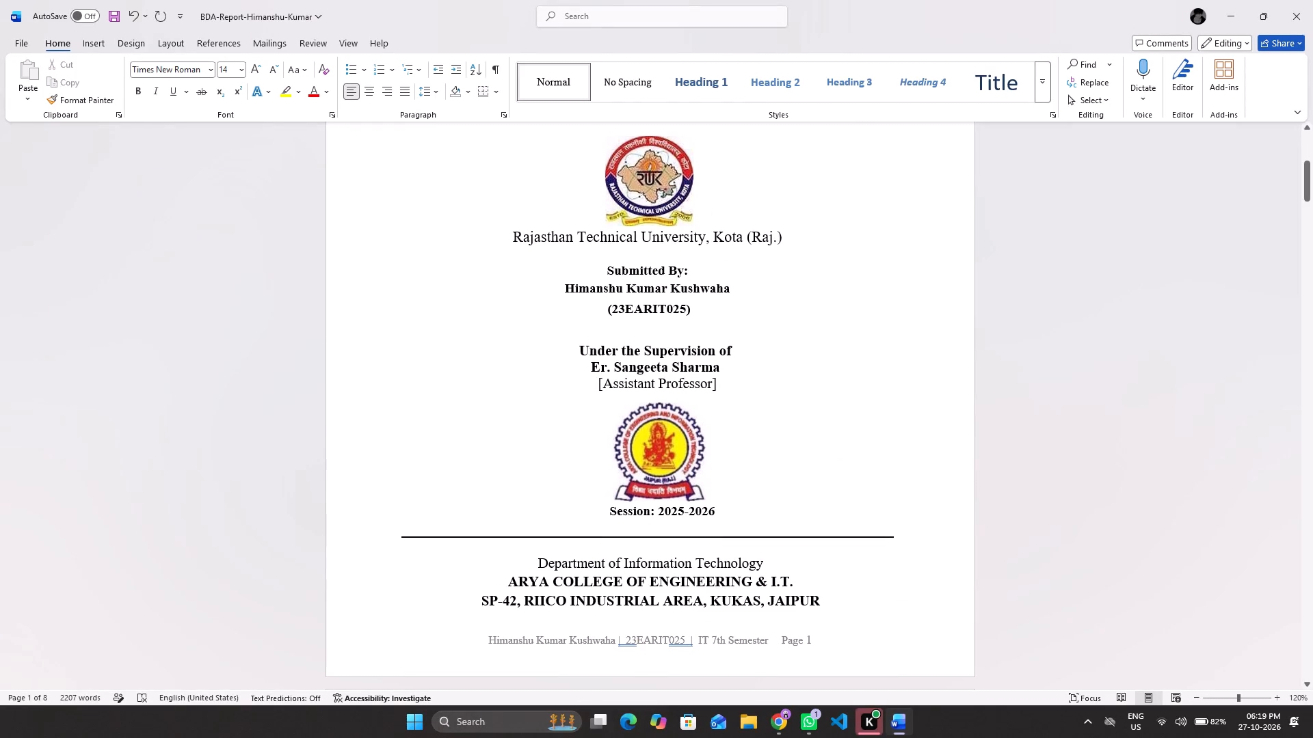
Place the text cursor between "Session: 2025-2026" and the horizontal line below it on the cover page.
click(667, 525)
Delete the blank lines directly above and below the horizontal line under "Session: 2025-2026" on the cover page.
key(Delete)
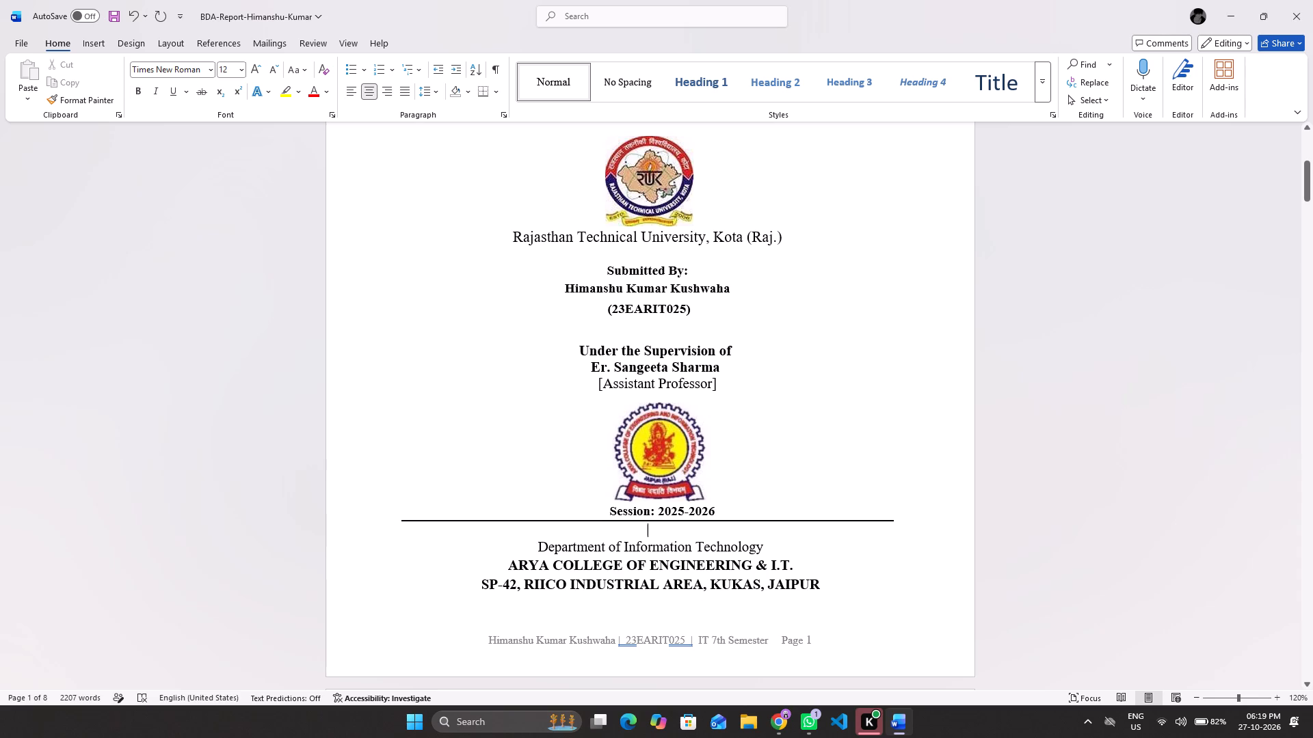
click(659, 528)
key(Delete)
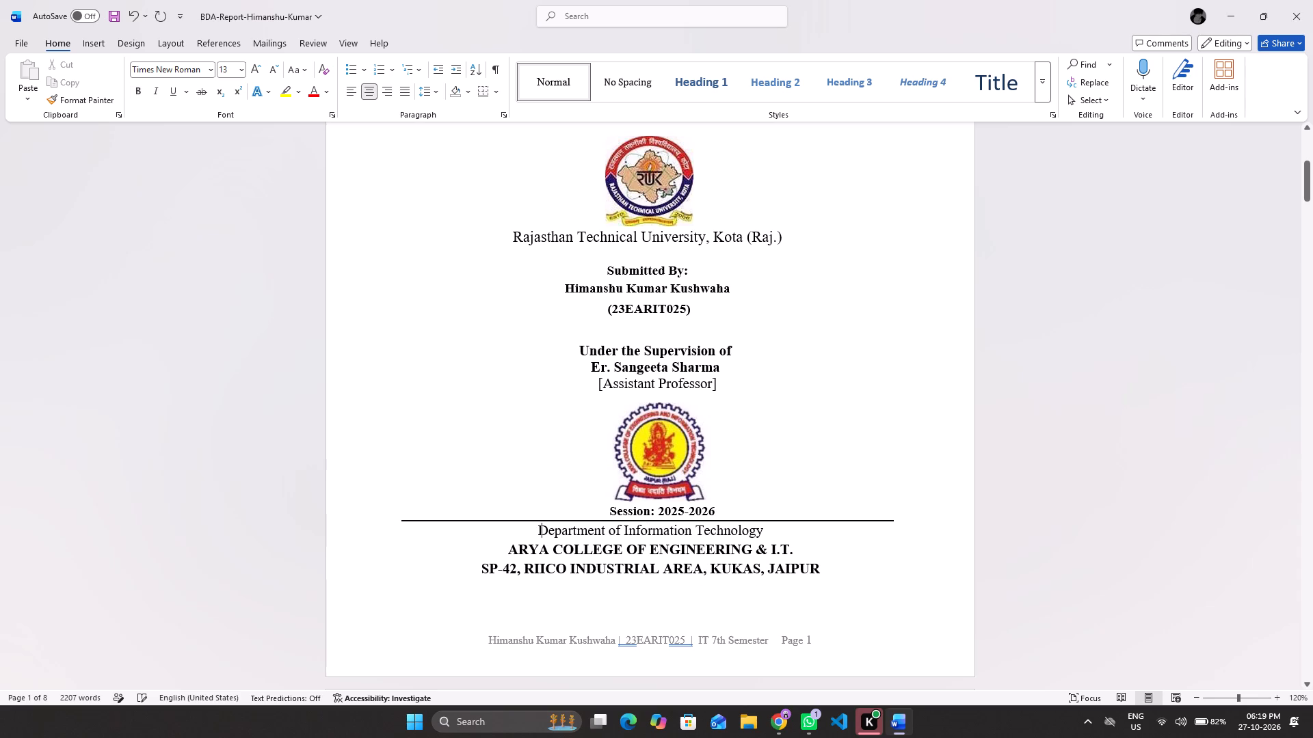
Review the cover page layout from the experiment title to the footer, including the transition to the "BIG DATA ANALYTICS" page.
scroll(659, 528, down, 2)
scroll(659, 528, up, 1)
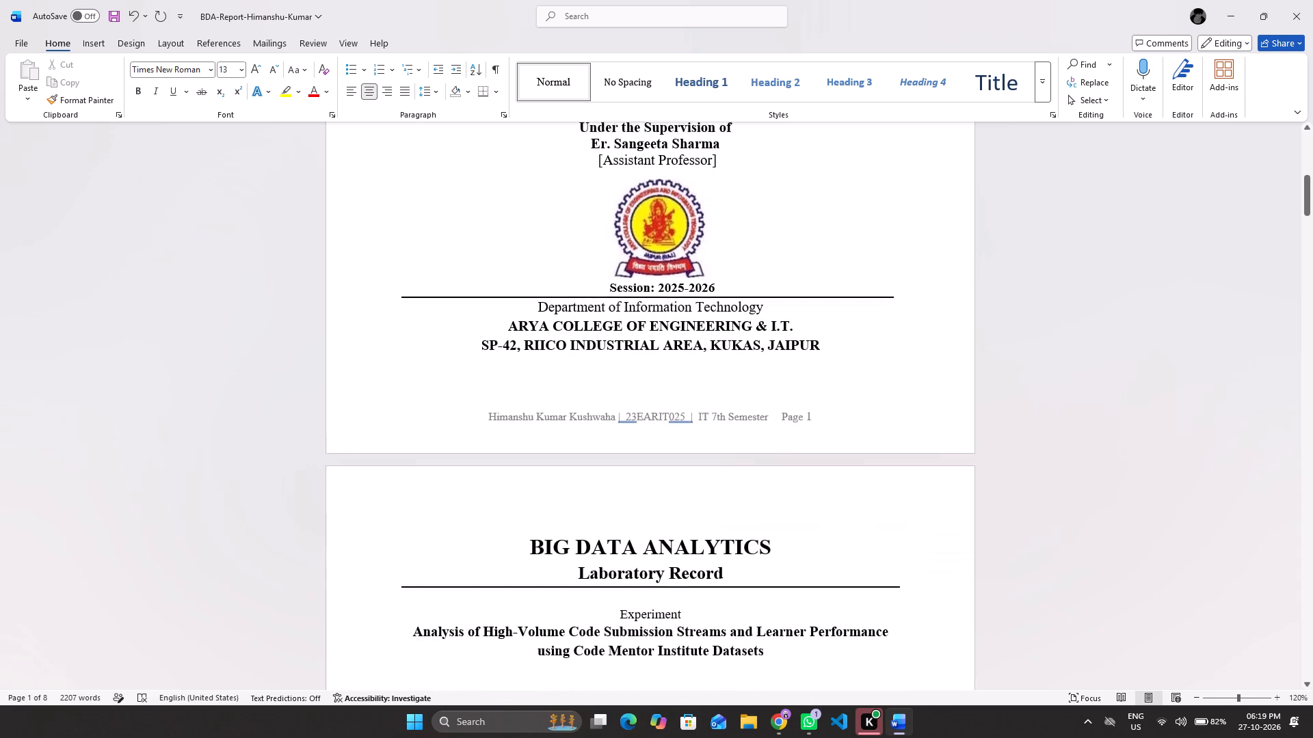
scroll(659, 528, up, 1)
click(641, 618)
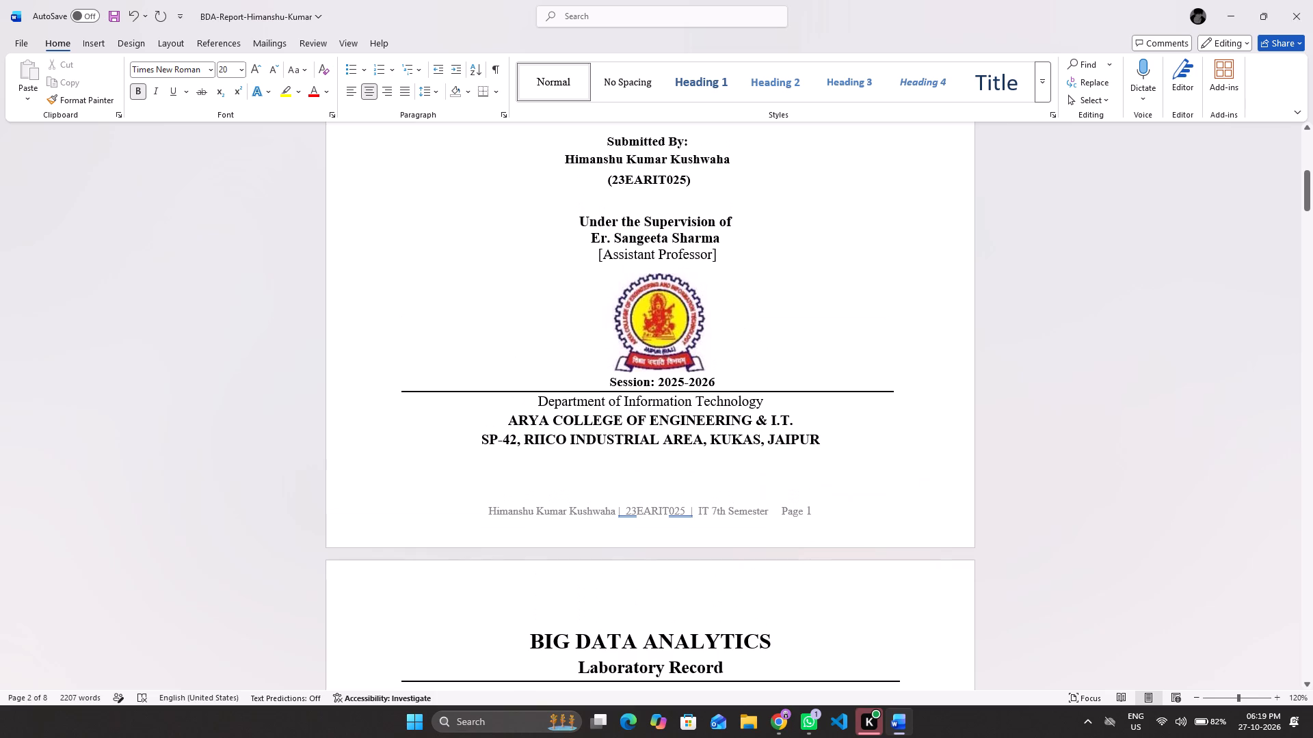
click(645, 593)
scroll(654, 405, up, 2)
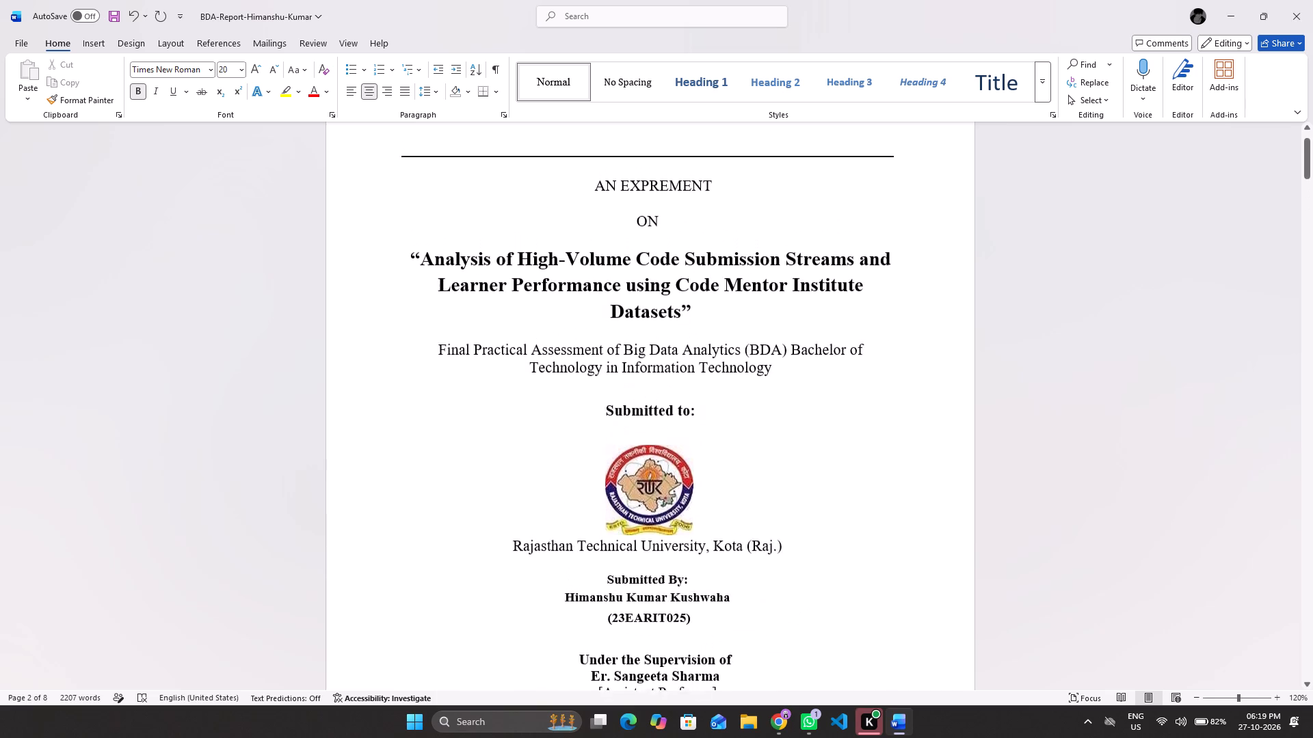
scroll(654, 405, up, 1)
scroll(654, 405, down, 1)
click(652, 409)
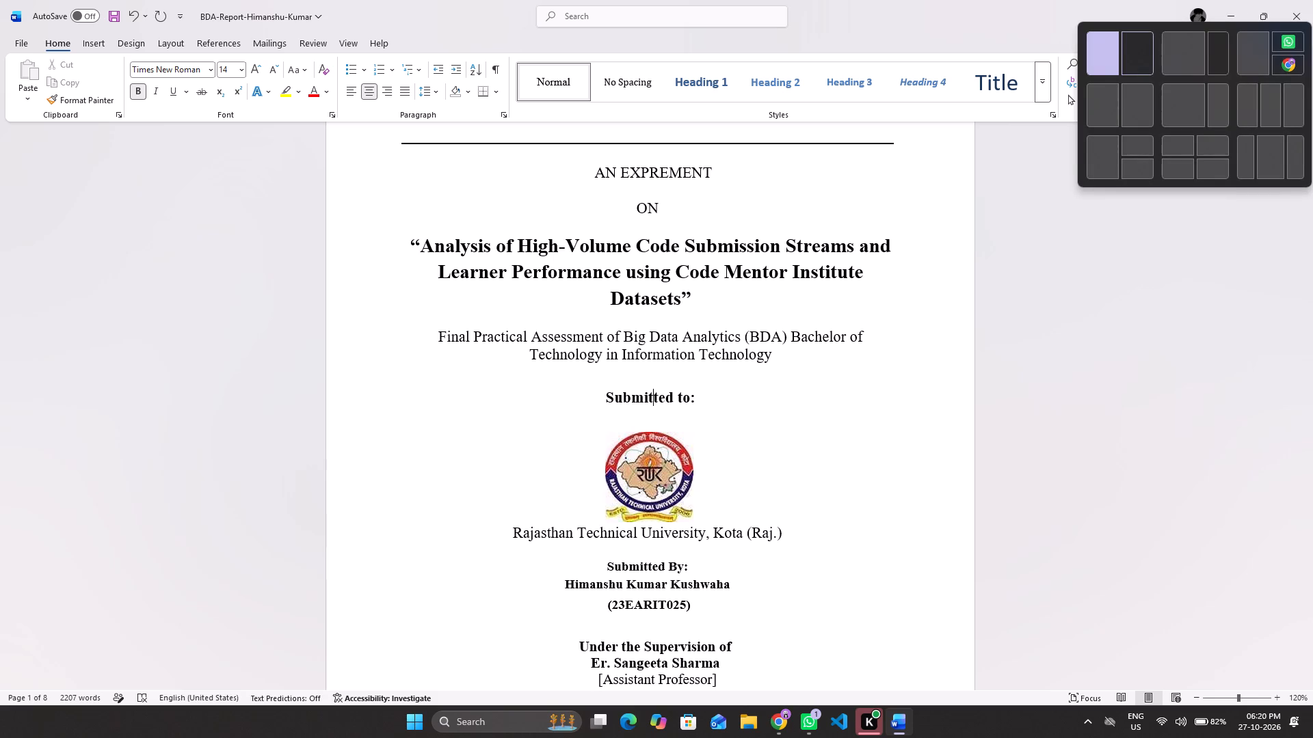
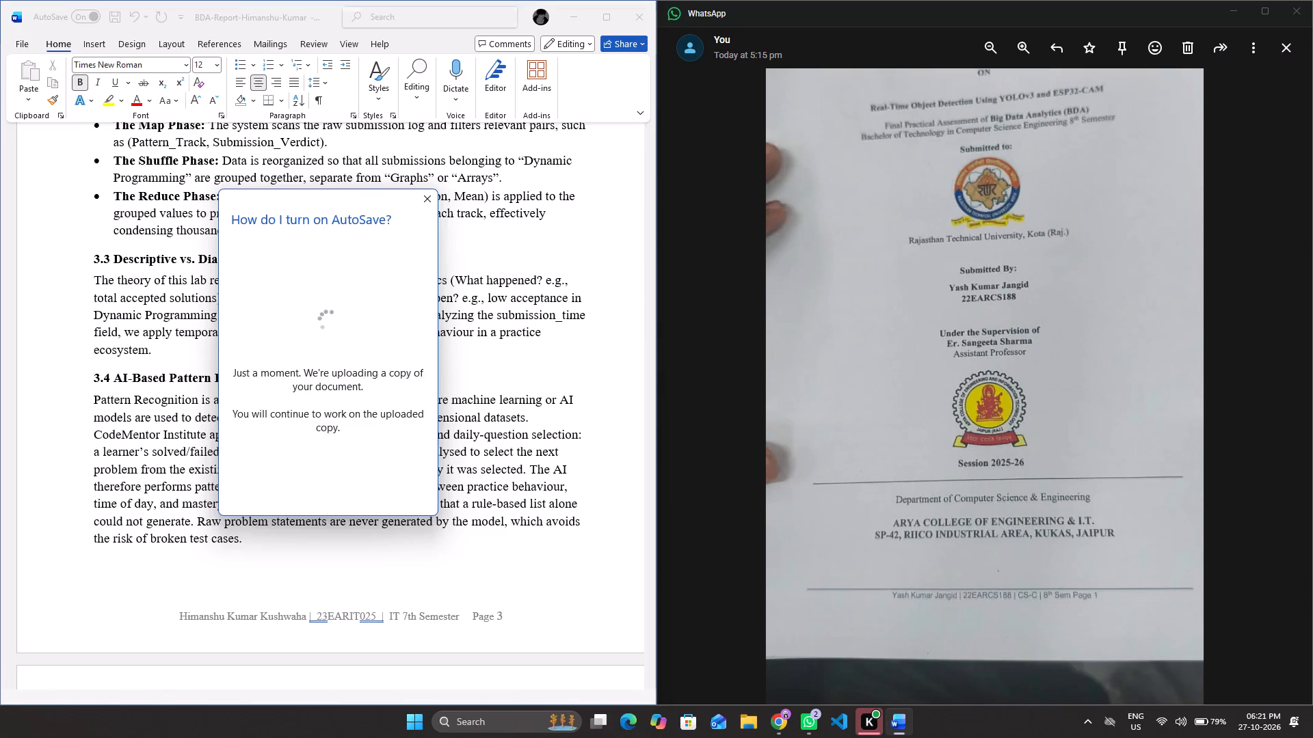
Close the report document window.
click(639, 10)
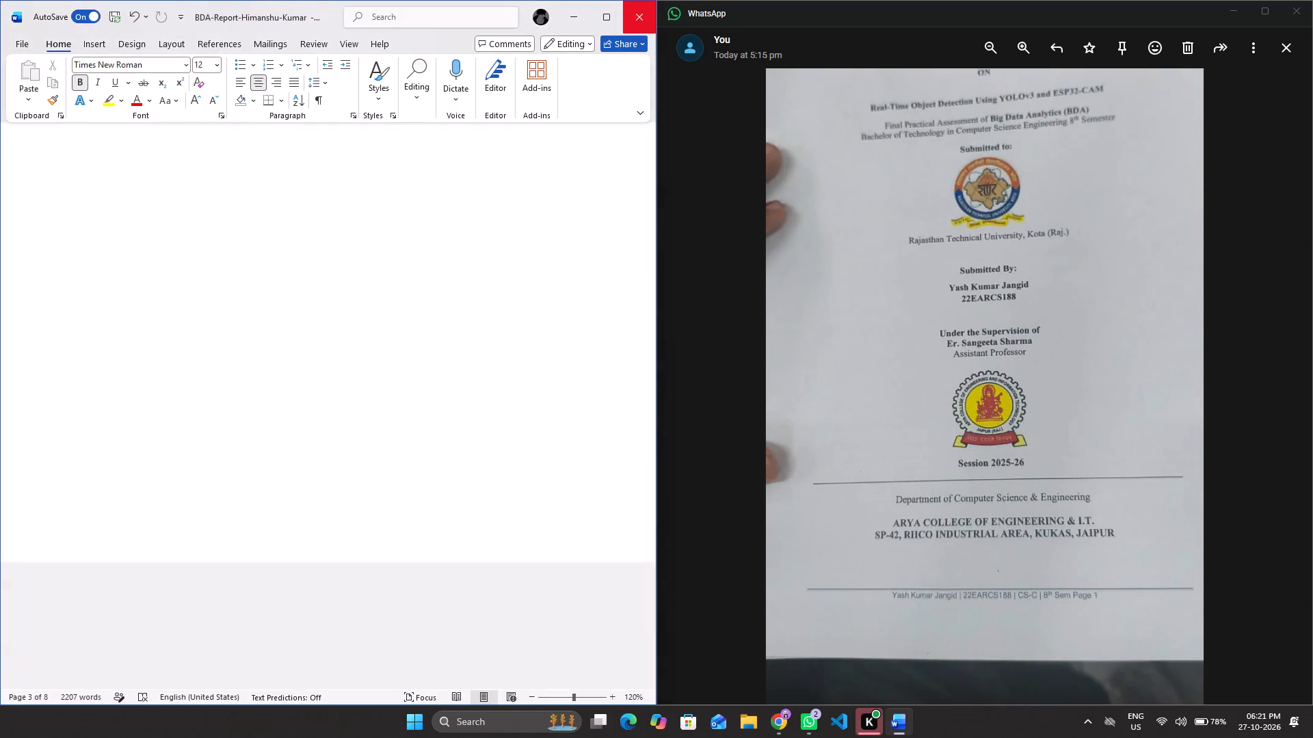
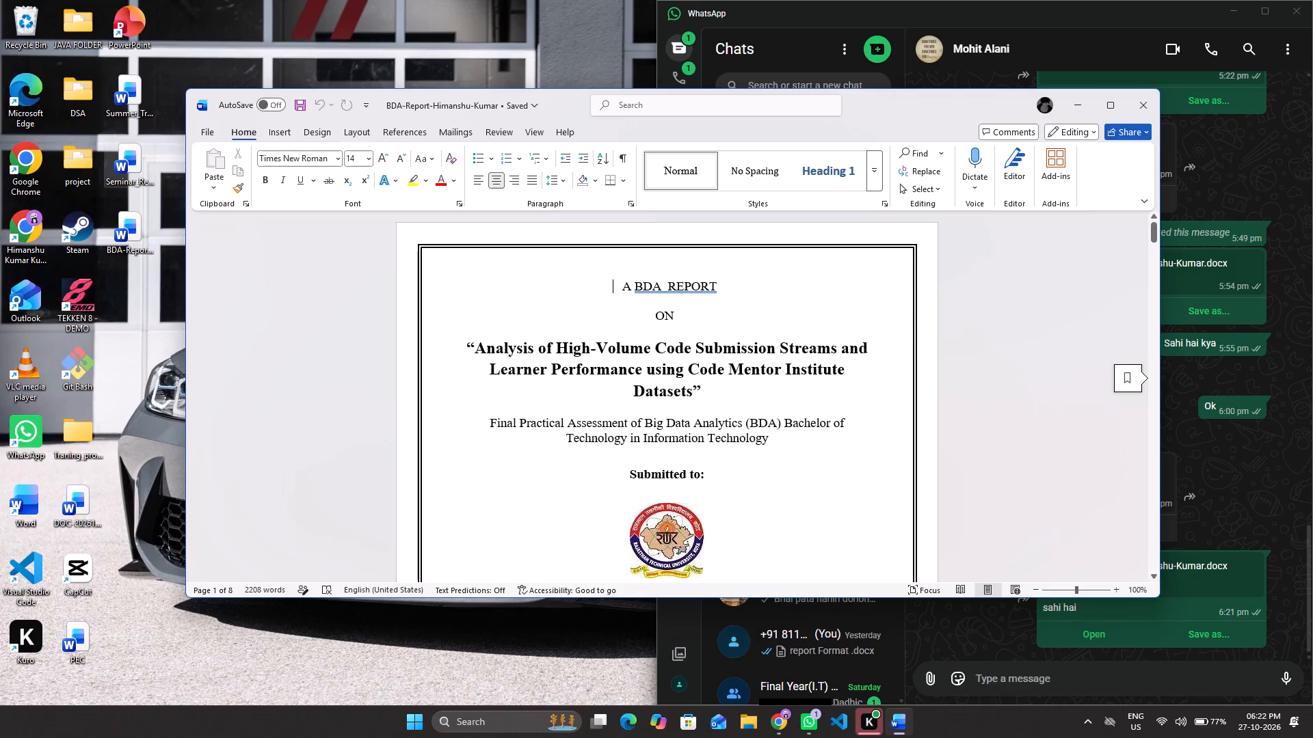
Select the horizontal line below "Session: 2025-2026" on the cover page, with the document window maximized.
scroll(590, 416, down, 6)
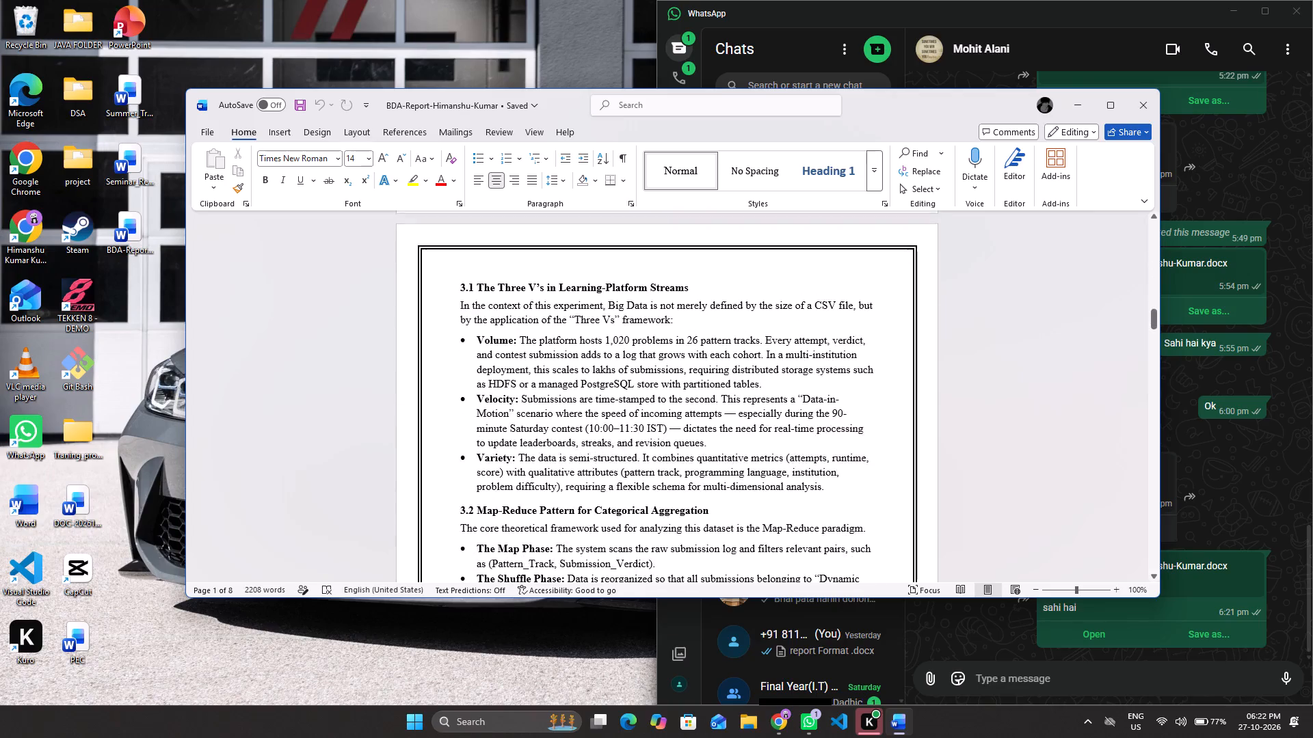
scroll(590, 416, up, 5)
scroll(590, 416, down, 1)
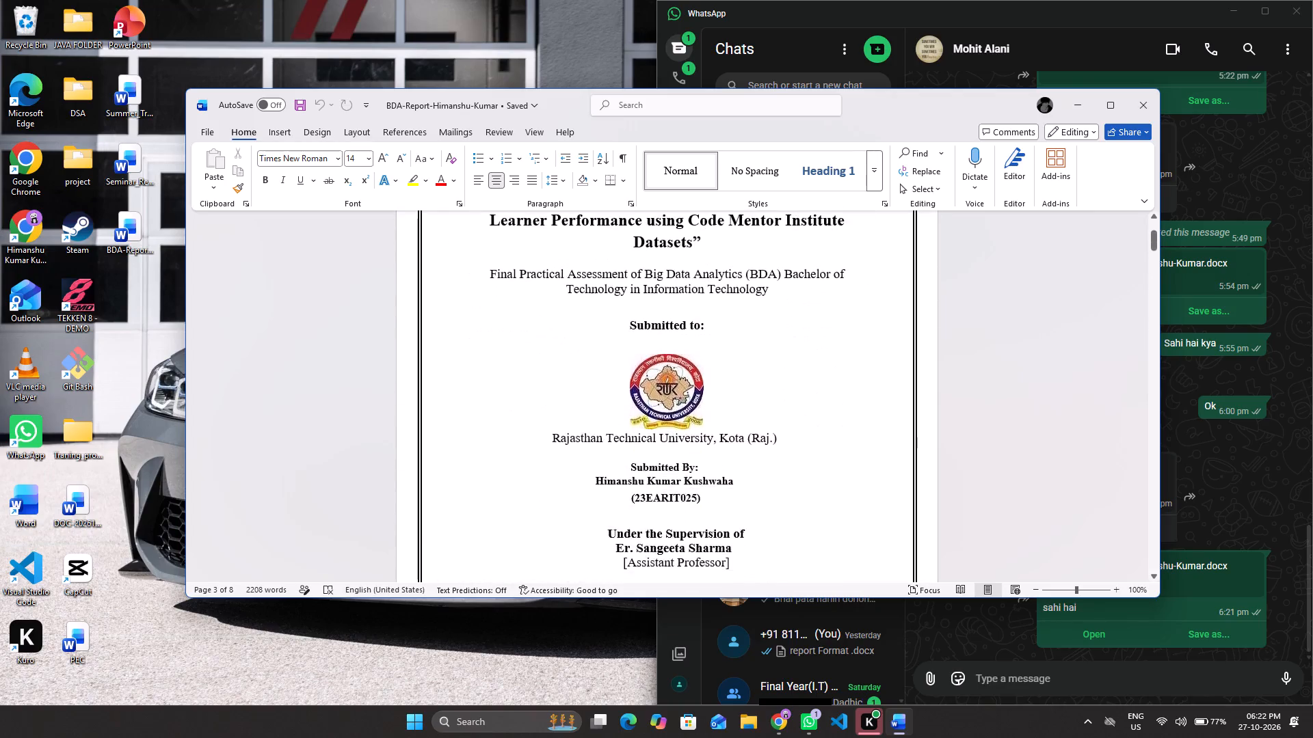
scroll(590, 416, down, 1)
scroll(590, 416, up, 1)
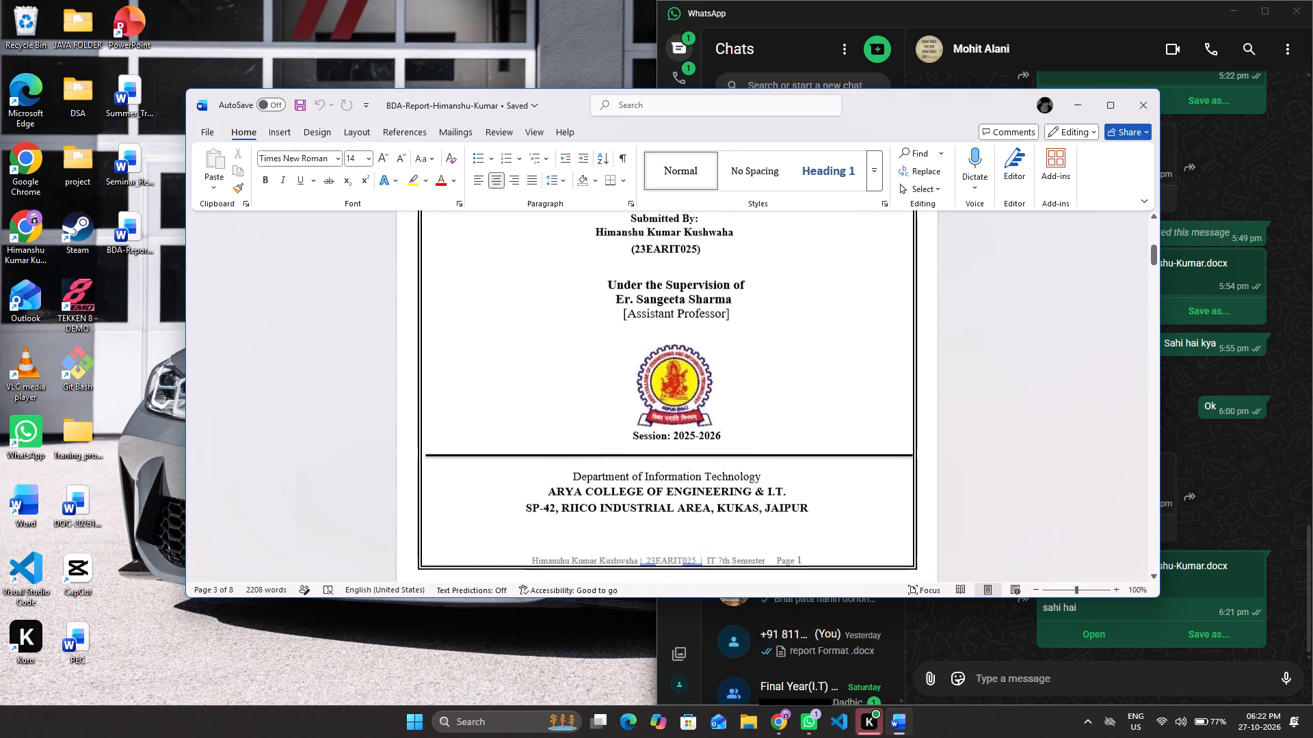
click(580, 456)
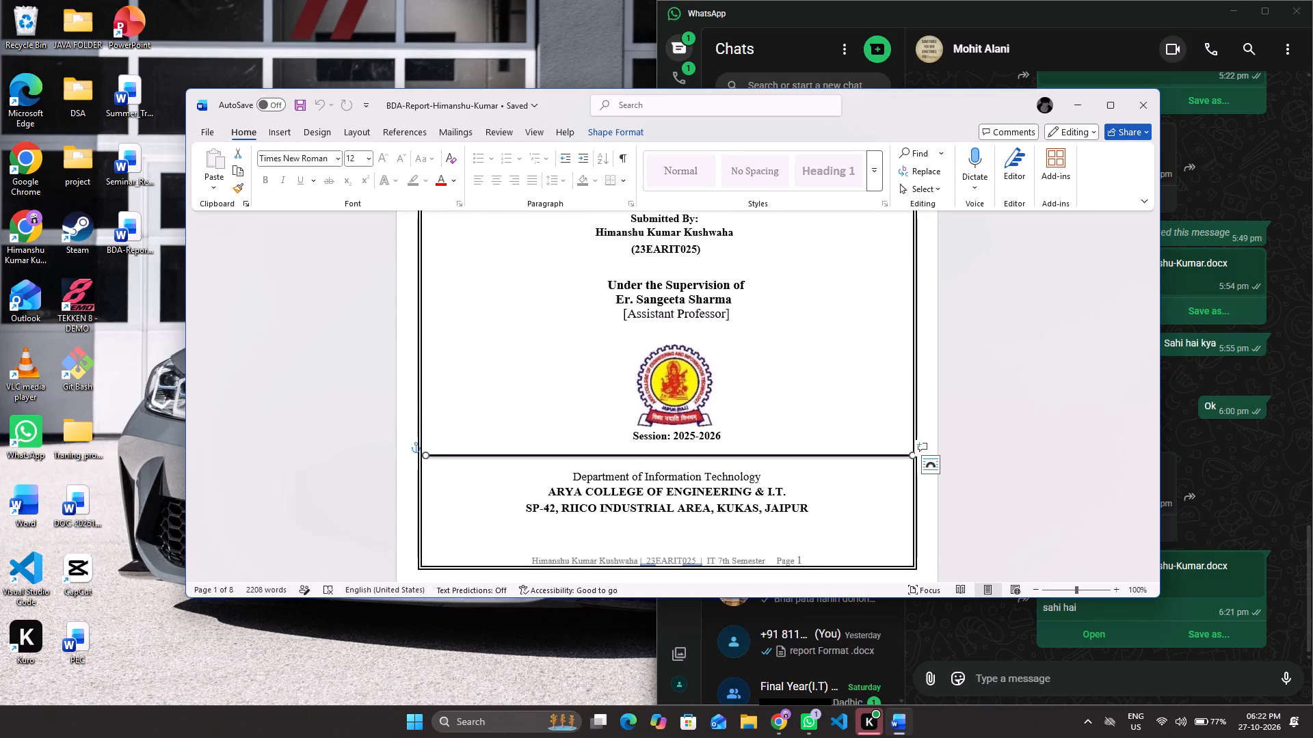
click(1123, 96)
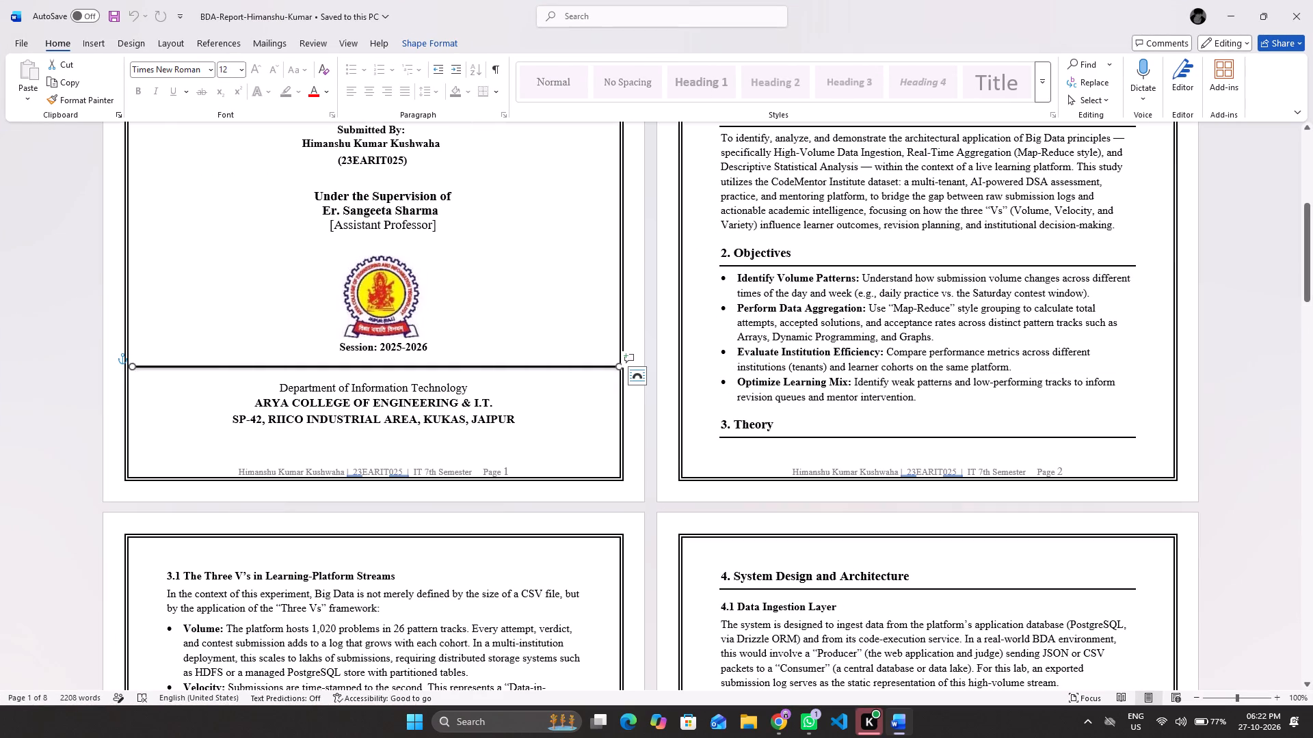
click(96, 50)
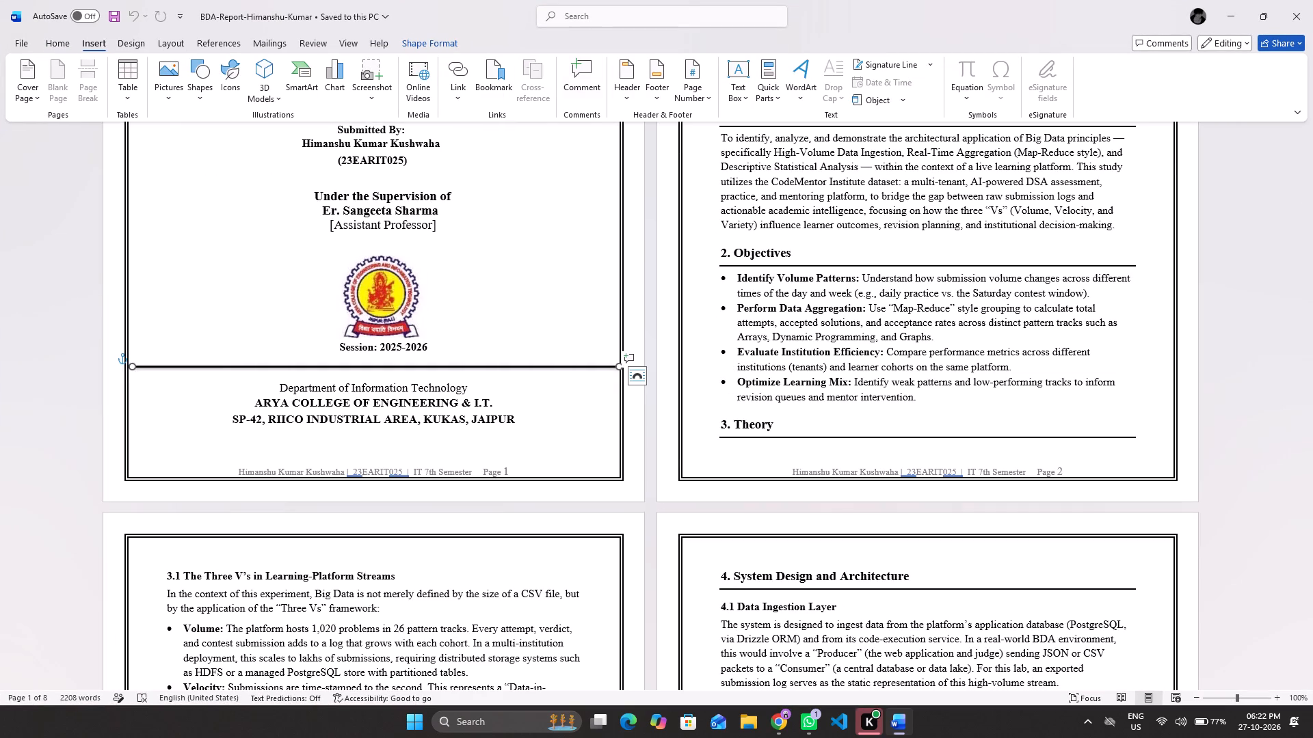
click(503, 370)
Delete the horizontal line shape below "Session: 2025-2026" on the cover page.
click(353, 40)
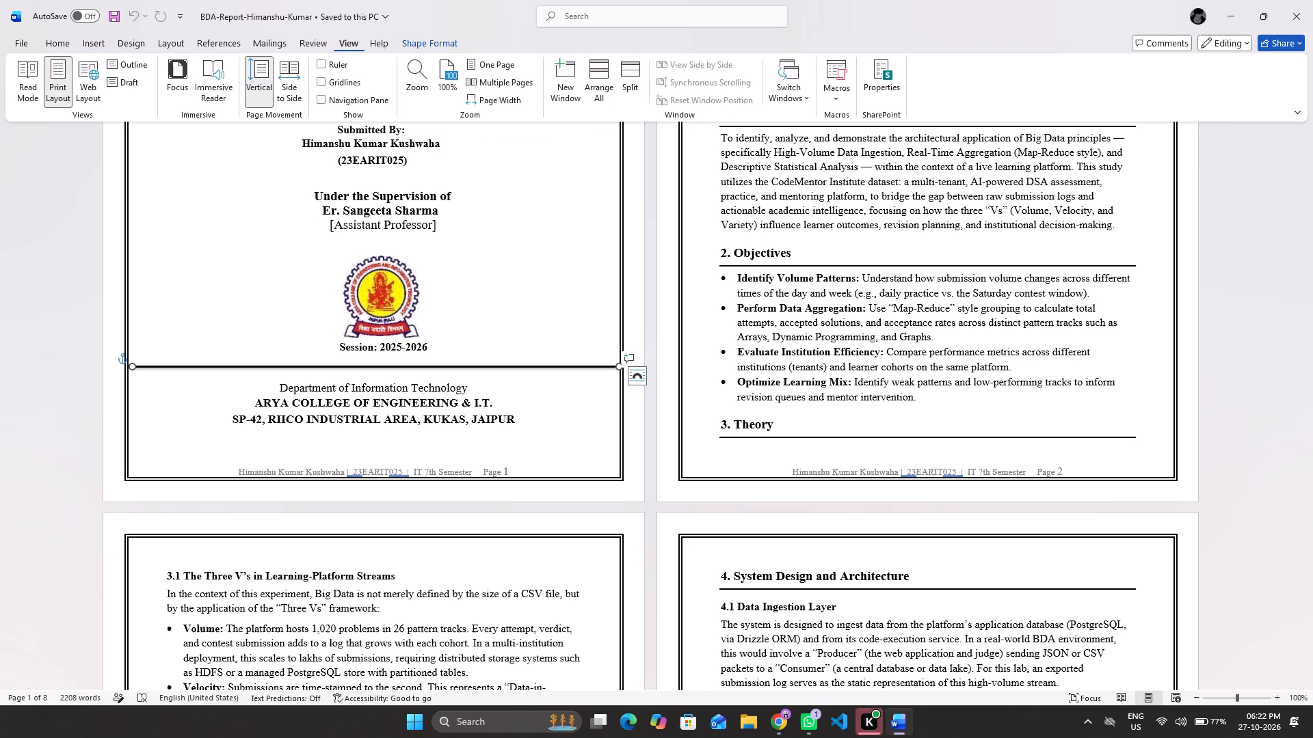
click(305, 51)
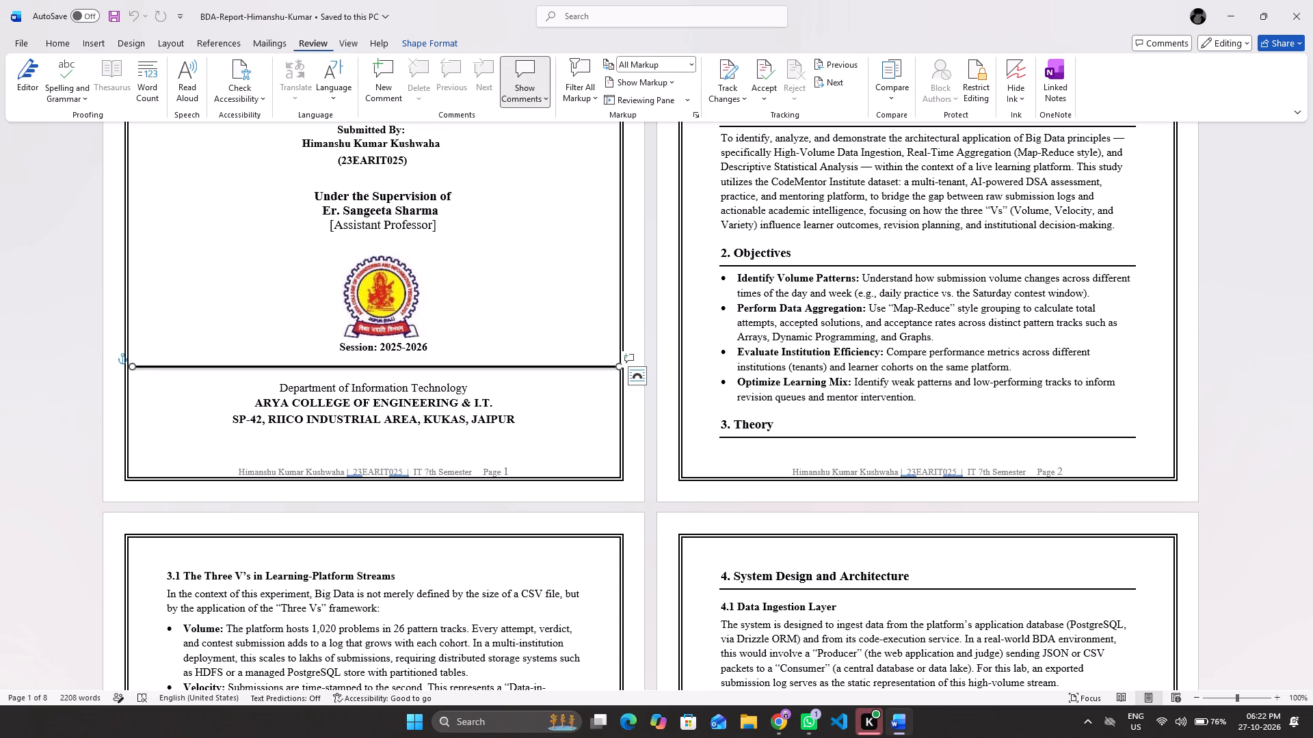
click(125, 46)
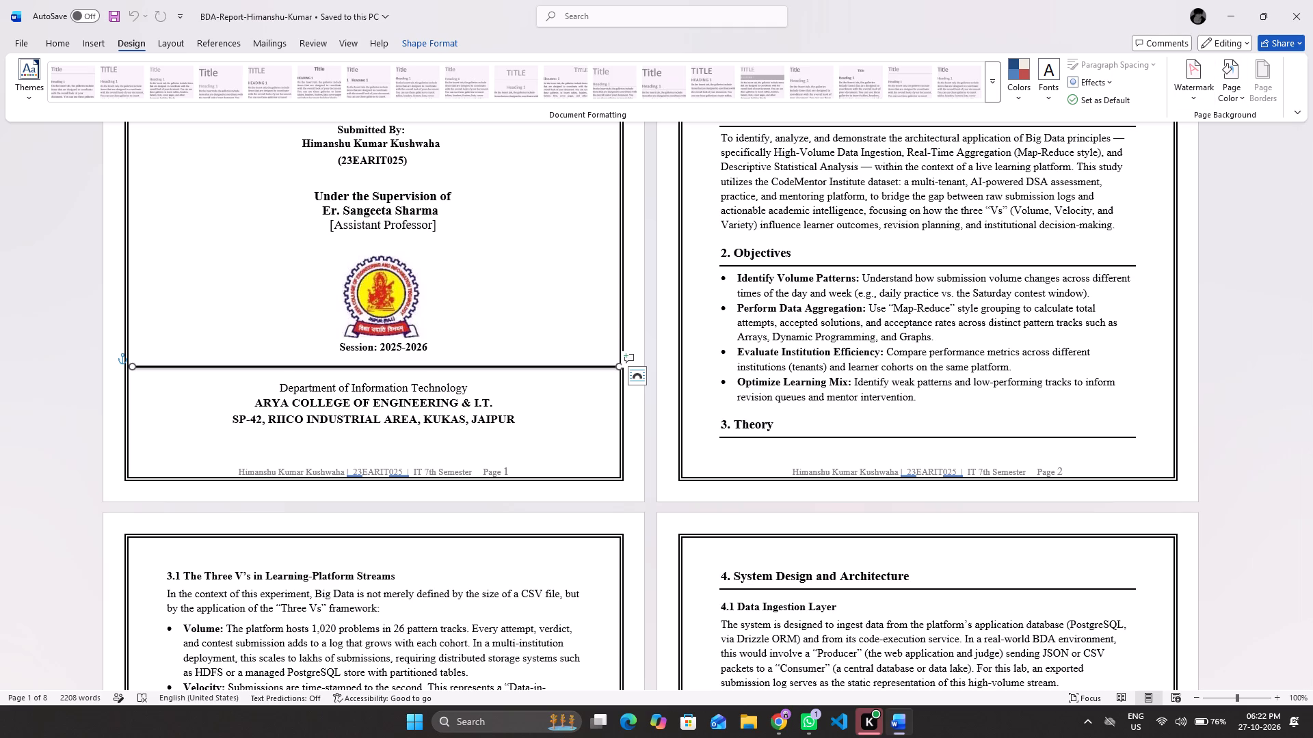
click(438, 49)
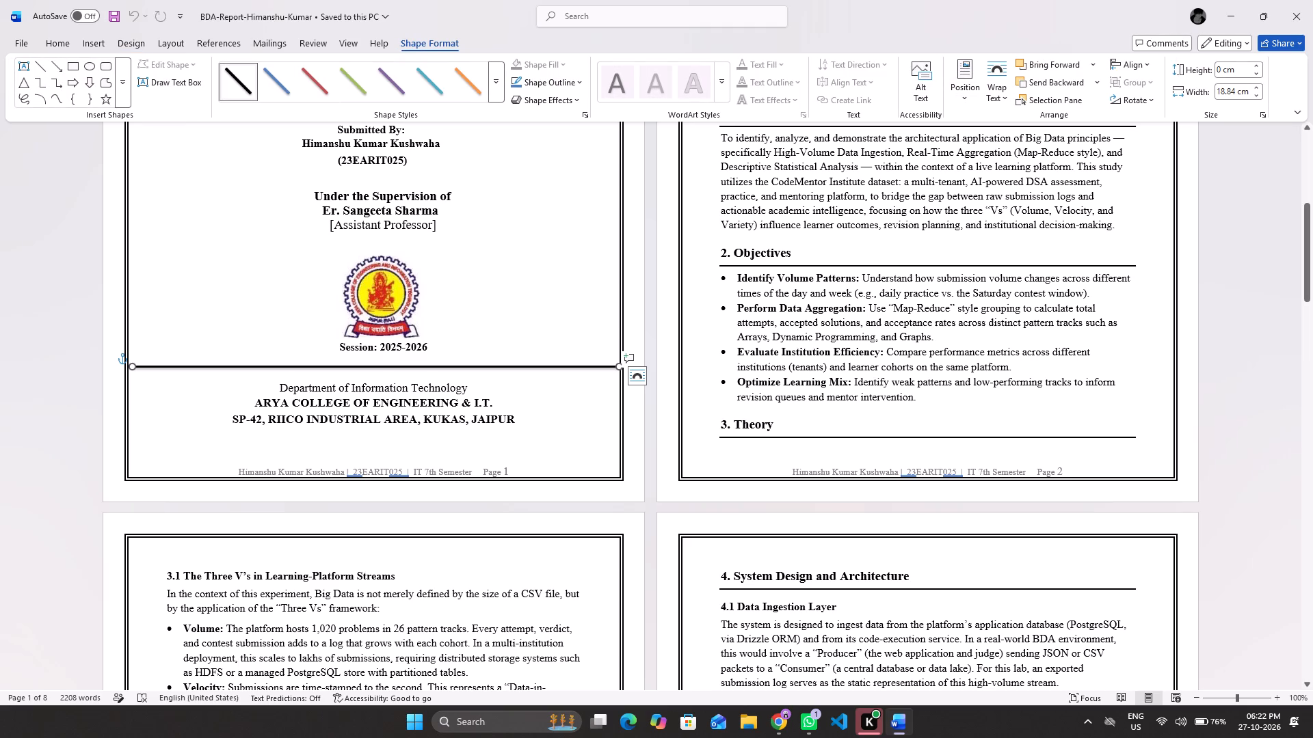
key(Delete)
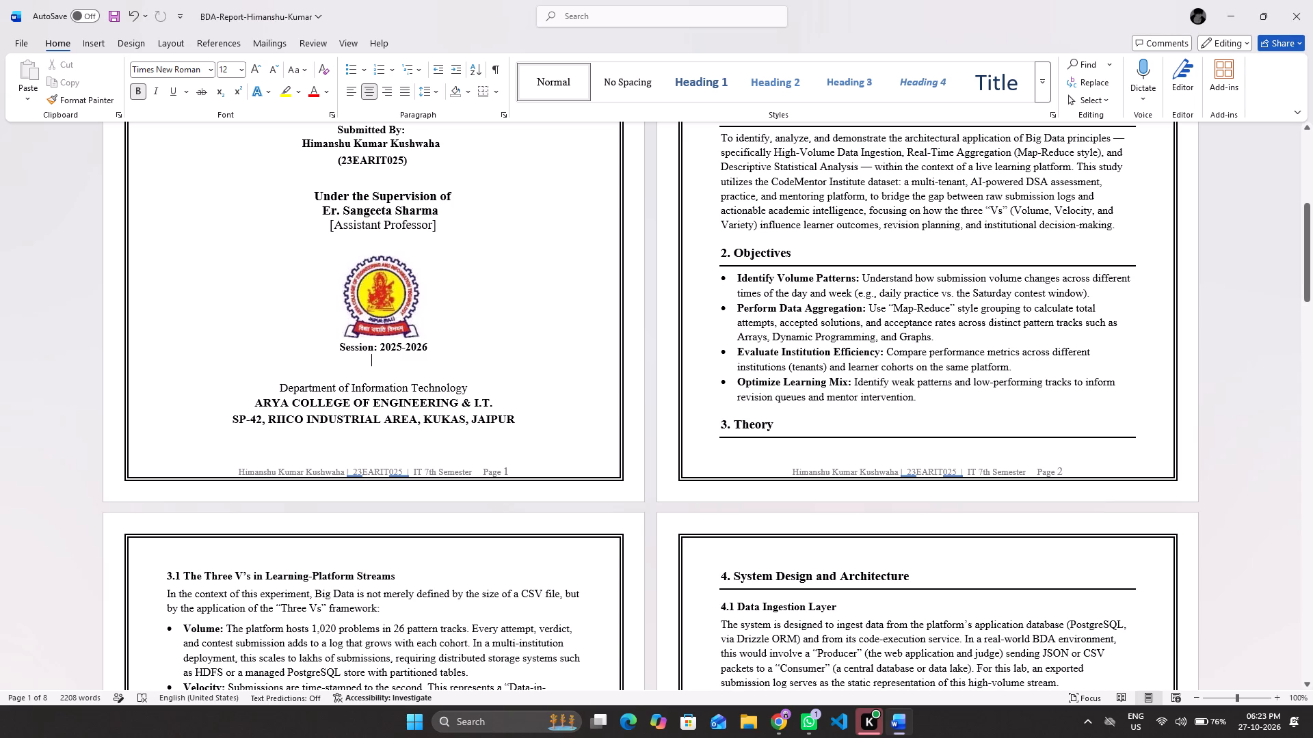
Look through the report from the cover page to the first content pages to examine the layout.
scroll(419, 135, up, 2)
scroll(419, 135, down, 1)
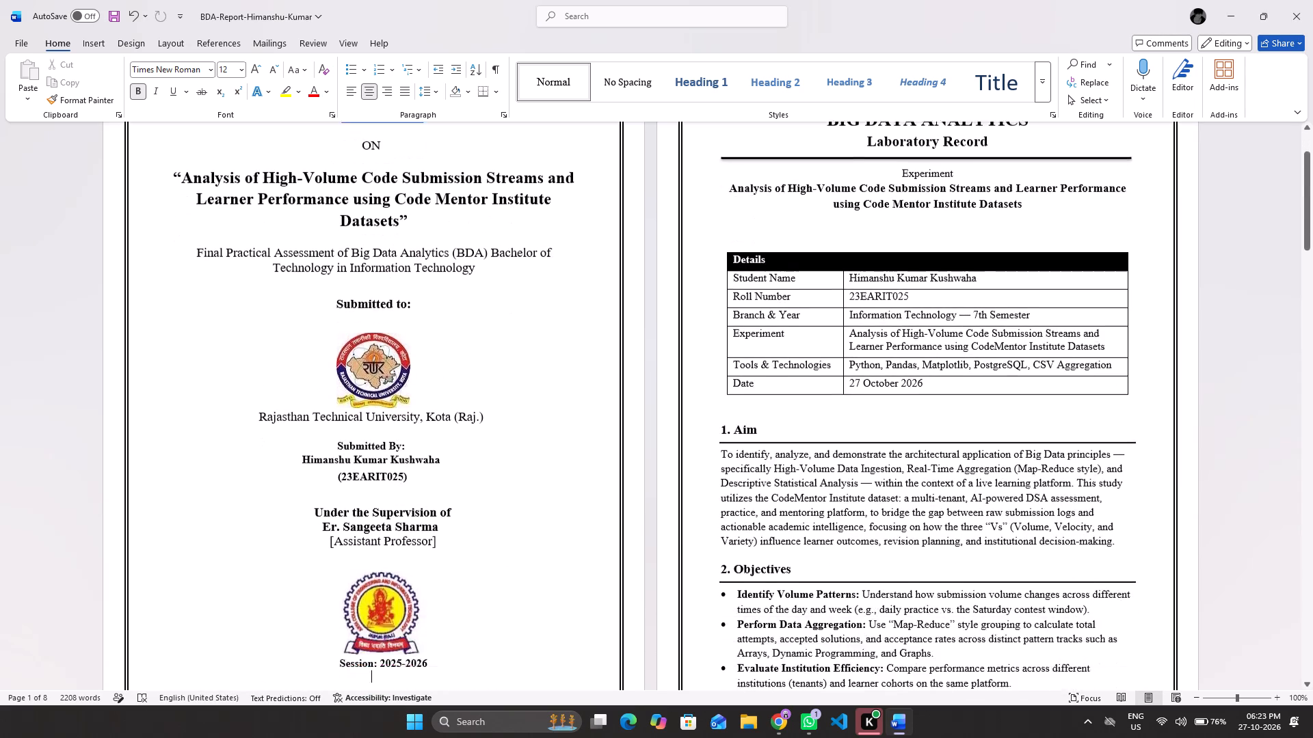
scroll(419, 135, down, 2)
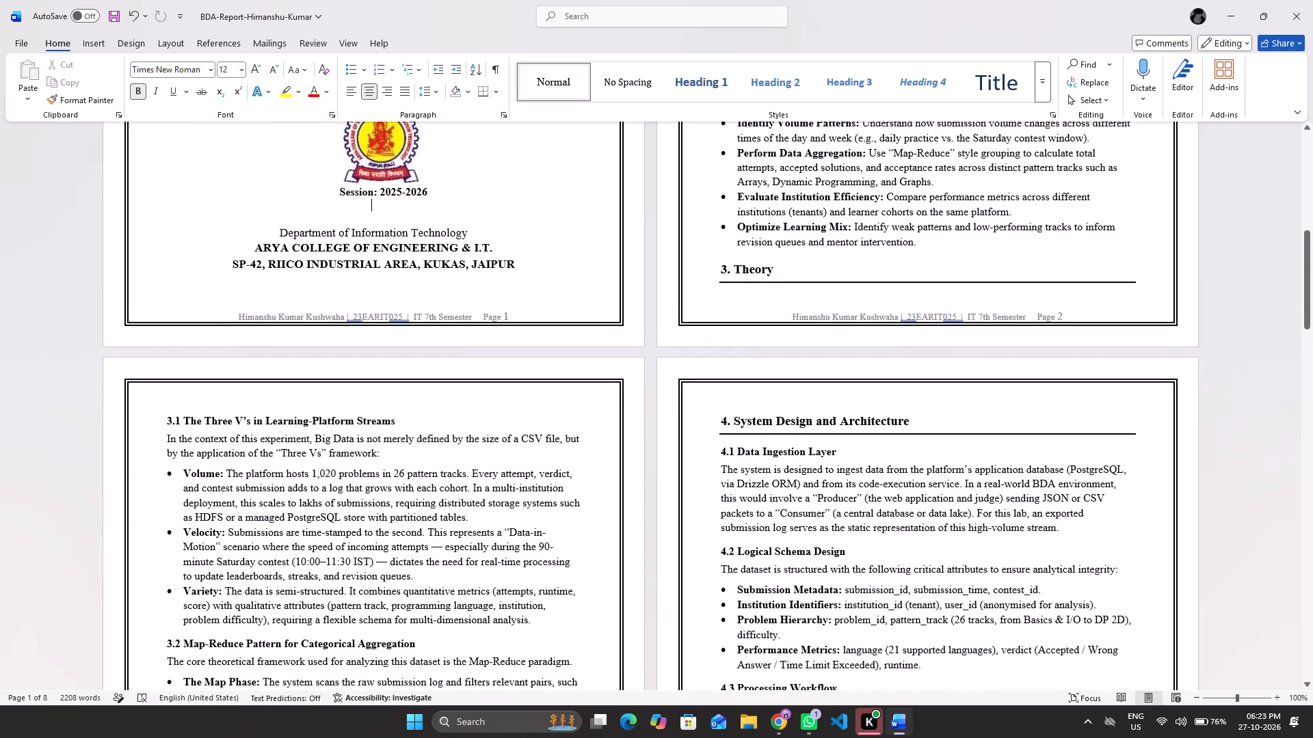
scroll(419, 135, down, 3)
scroll(419, 135, up, 1)
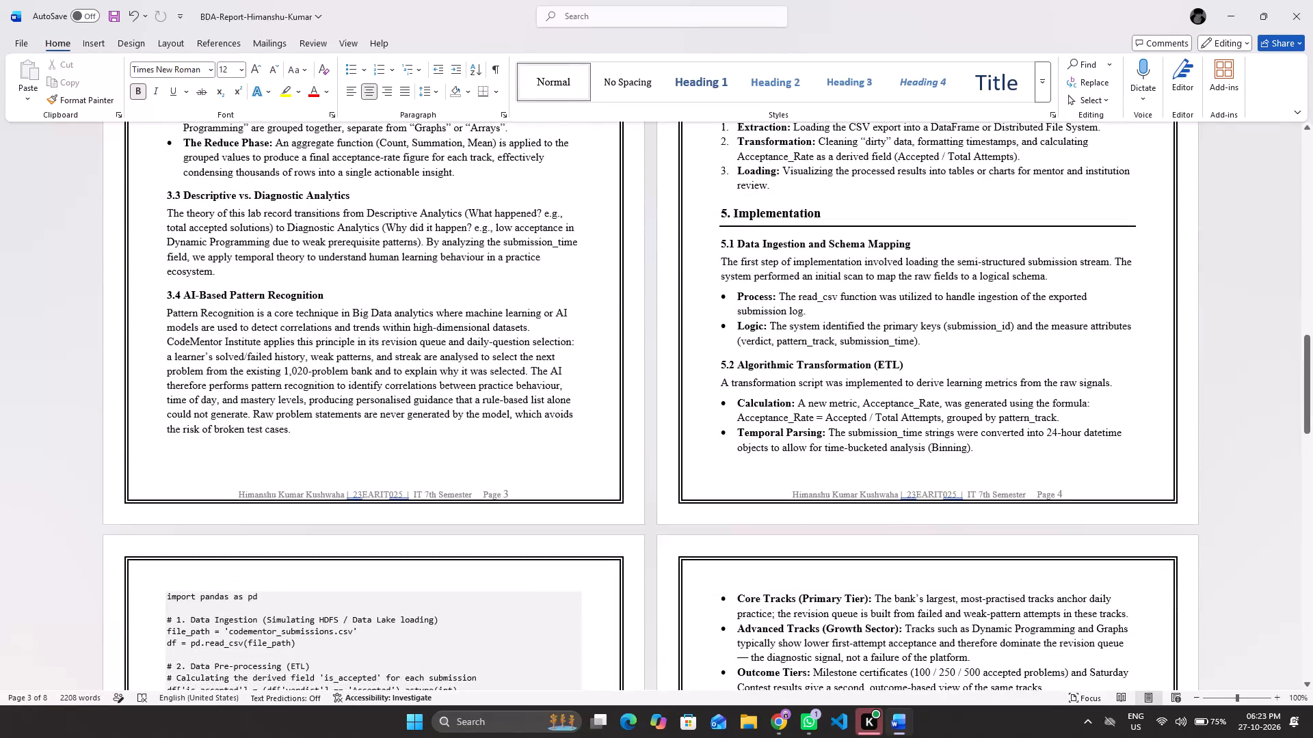
scroll(419, 135, up, 4)
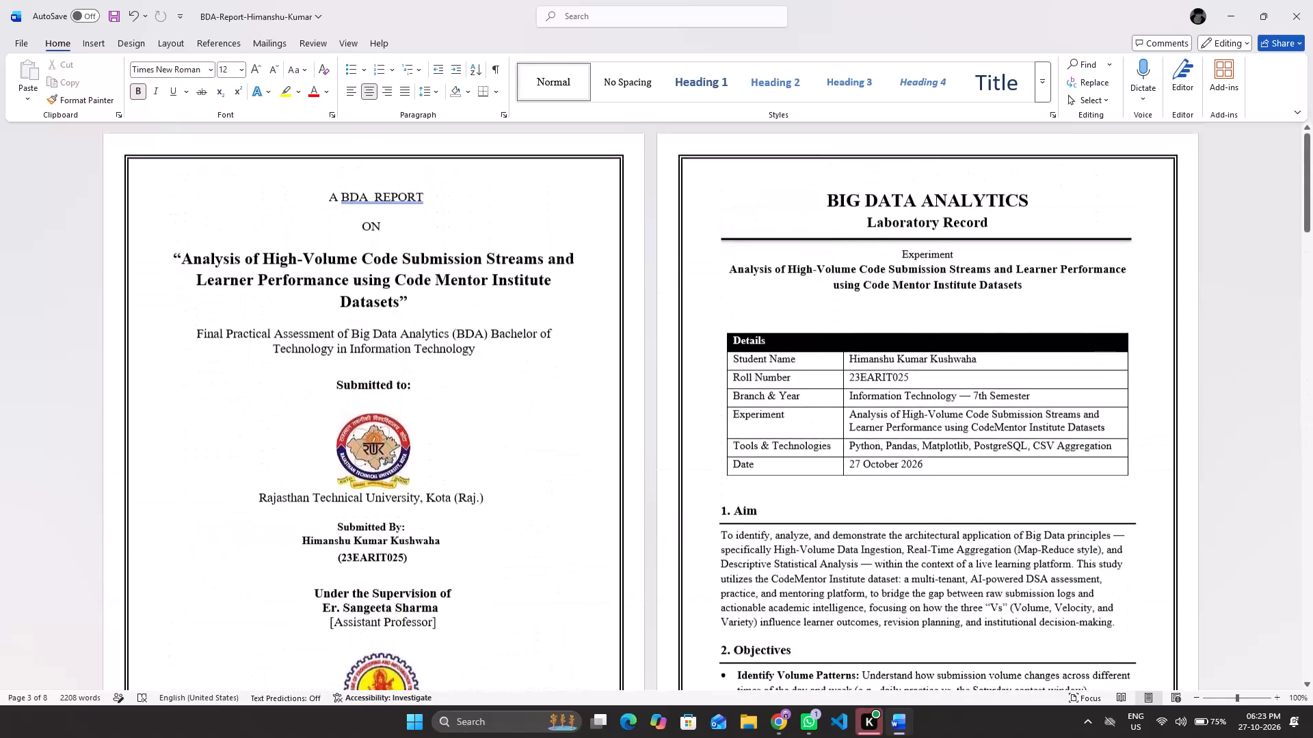
Replace the cover page's top line "A BDA REPORT" with "AN EXPREMENT".
click(427, 184)
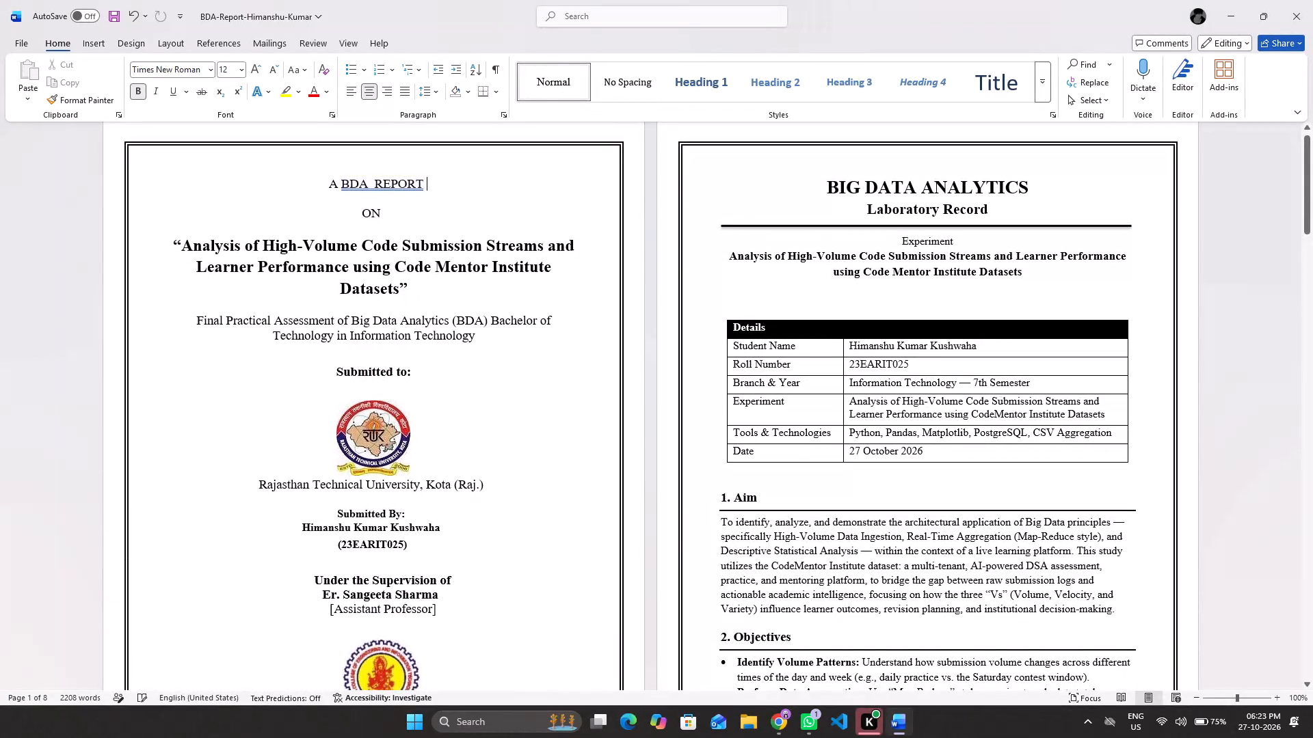
key(BackSpace)
key(BackSpace)
key(BackSpace)
key(BackSpace)
key(BackSpace)
key(BackSpace)
key(BackSpace)
key(BackSpace)
key(BackSpace)
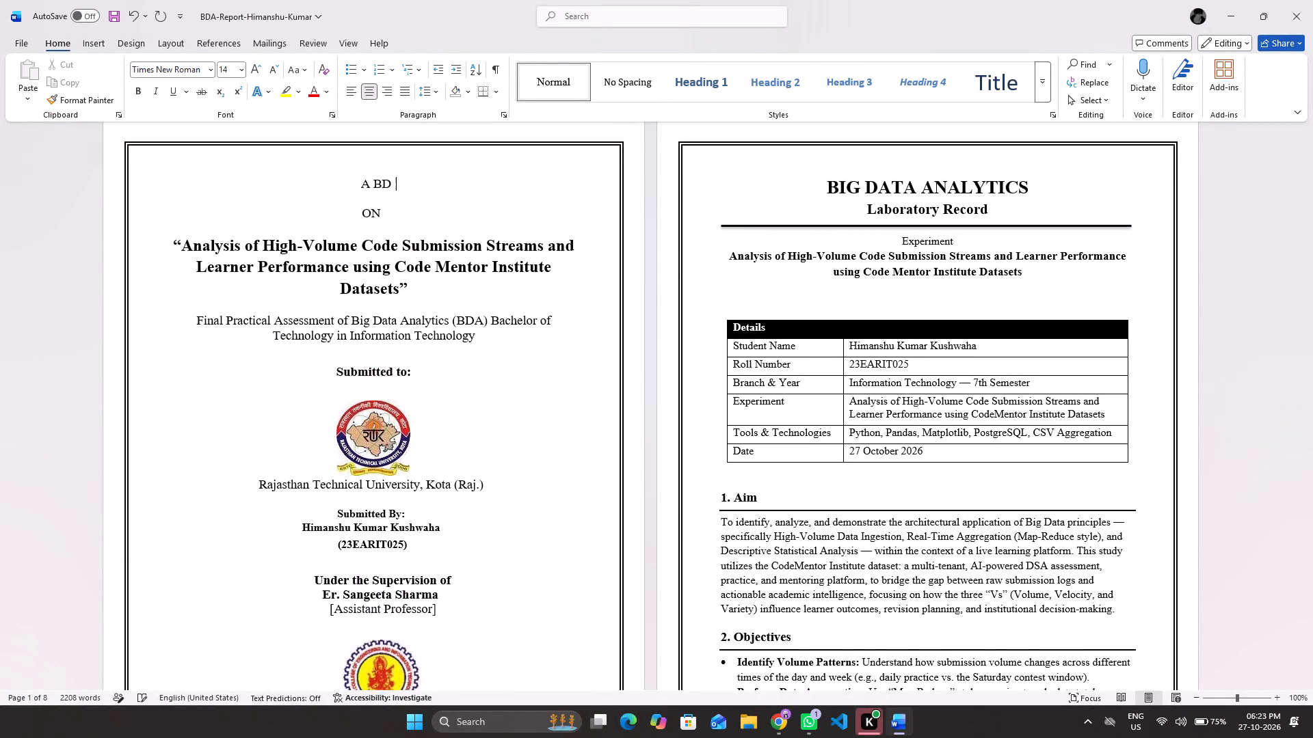
key(BackSpace)
key(BackSpace)
key(BackSpace)
key(BackSpace)
text(N)
key(space)
text(EXP)
text(REMENT)
Remove the blank lines above and below "ON" at the top of the cover page.
click(387, 201)
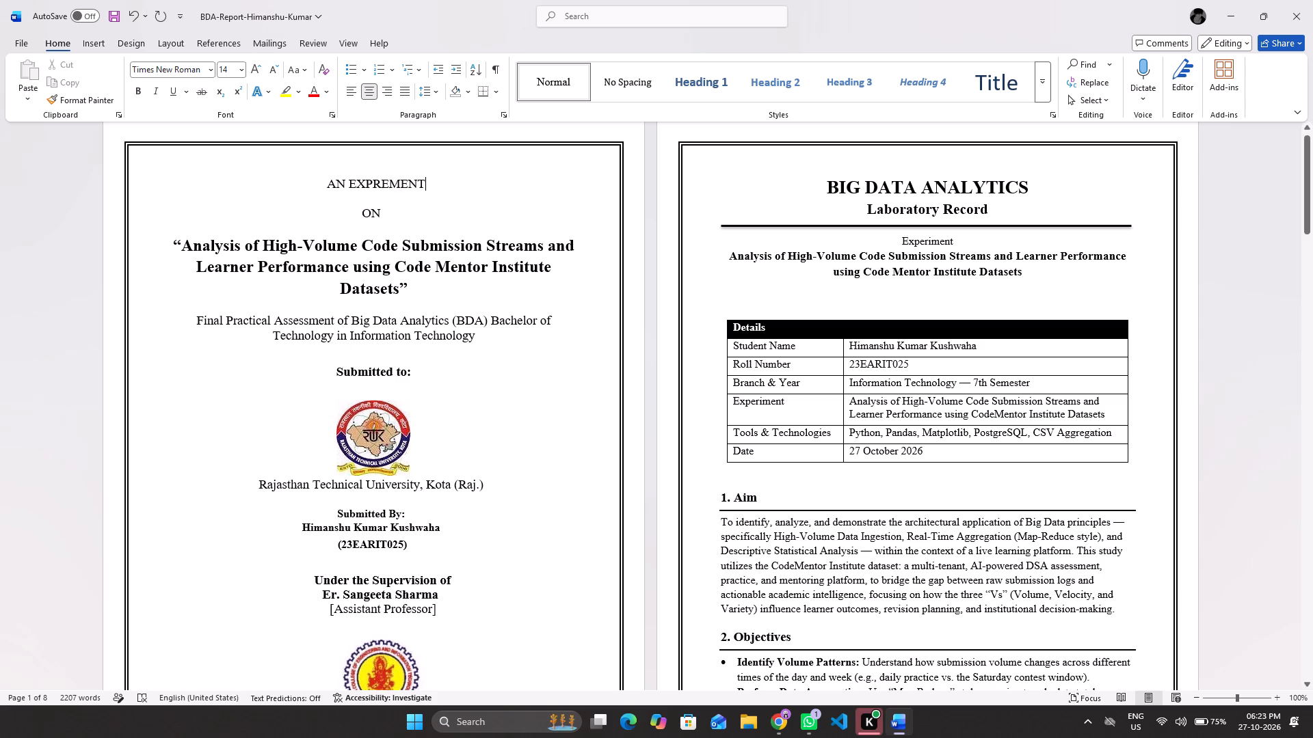
key(BackSpace)
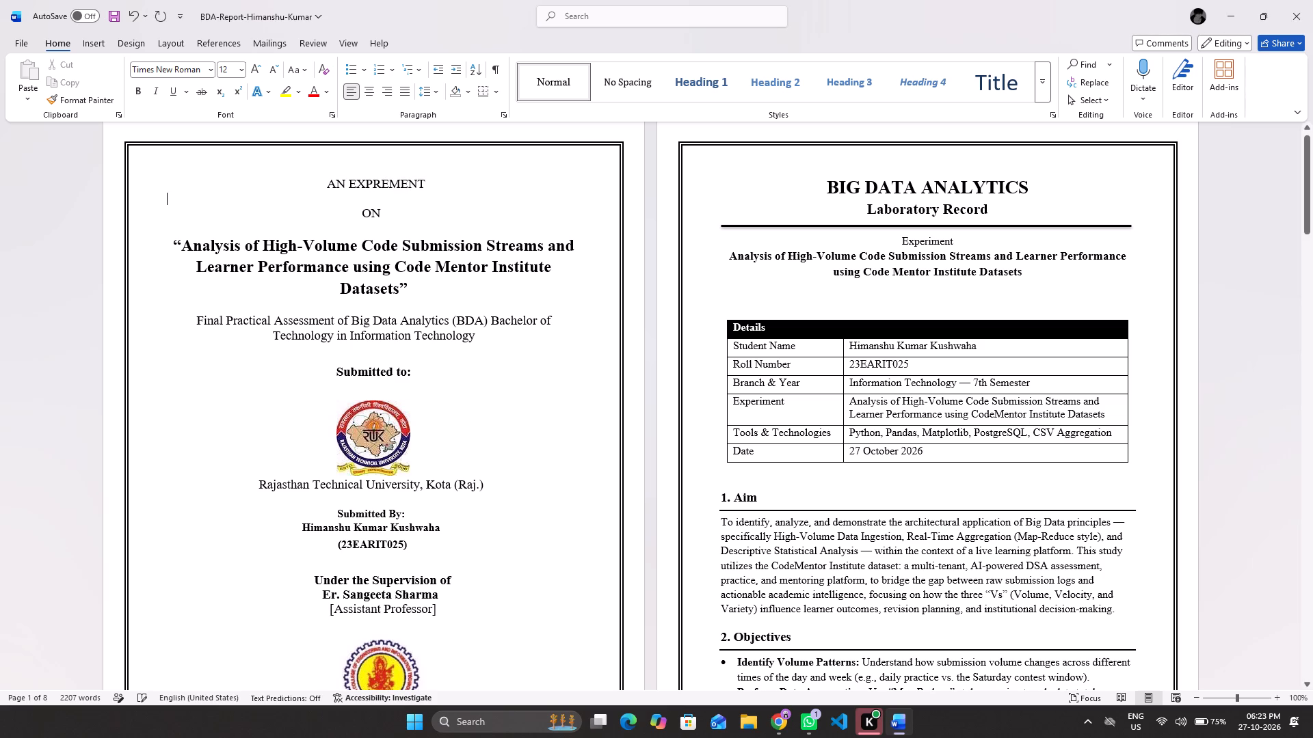
key(BackSpace)
click(379, 213)
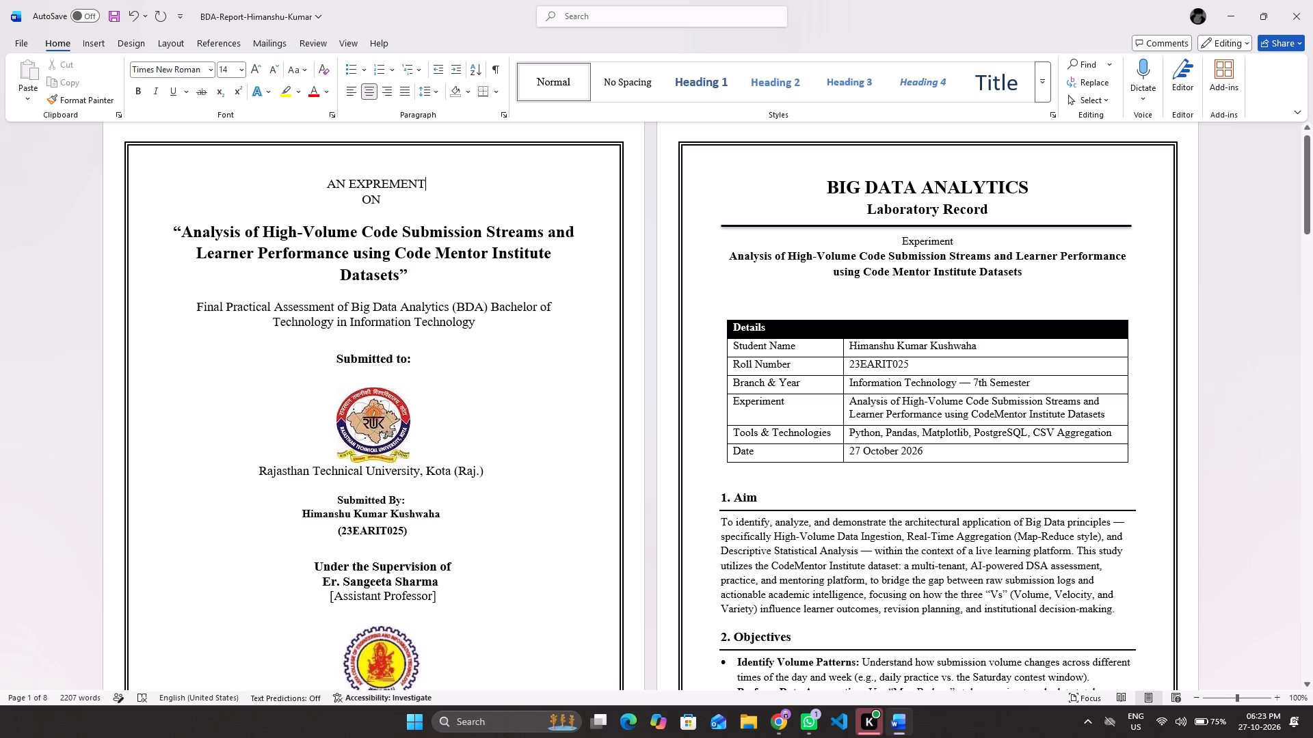
key(BackSpace)
key(BackSpace)
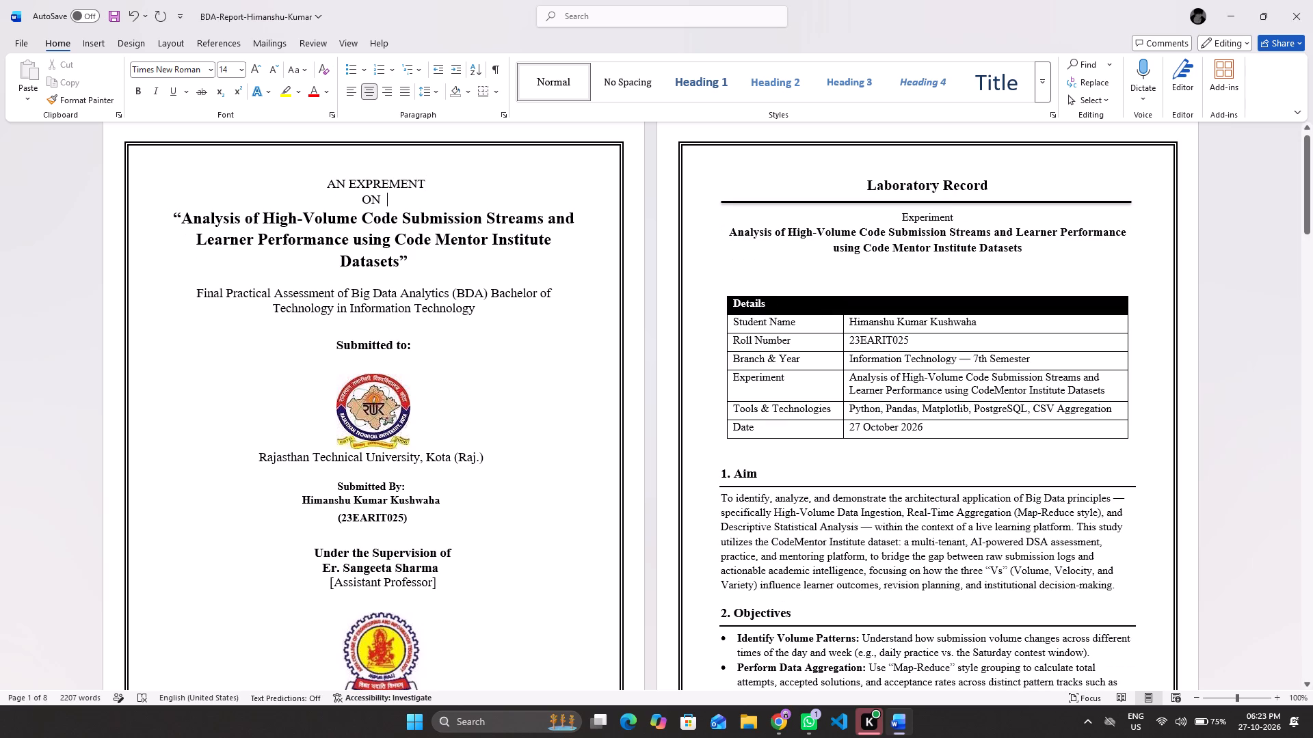
Insert an automatic horizontal line from three underscores on the blank line below "Session: 2025-2026" on the cover page.
click(370, 329)
scroll(419, 518, down, 2)
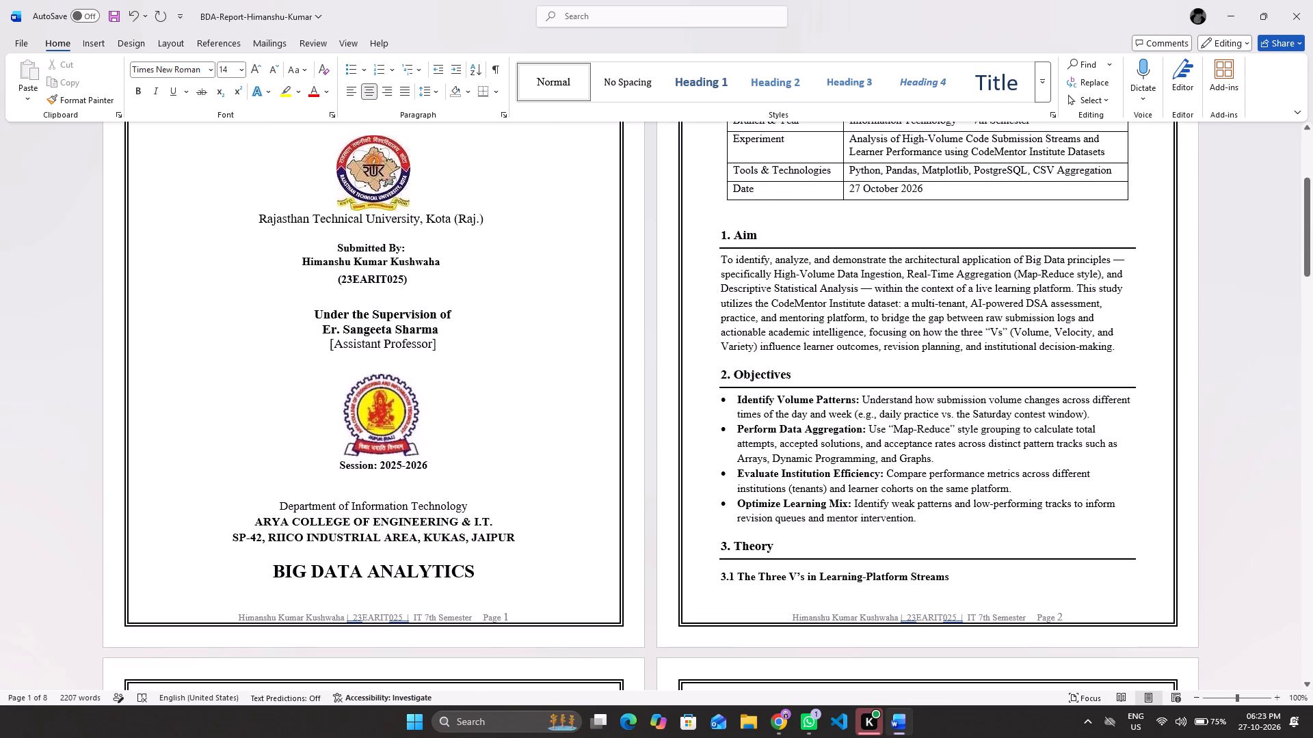
click(378, 484)
text(__)
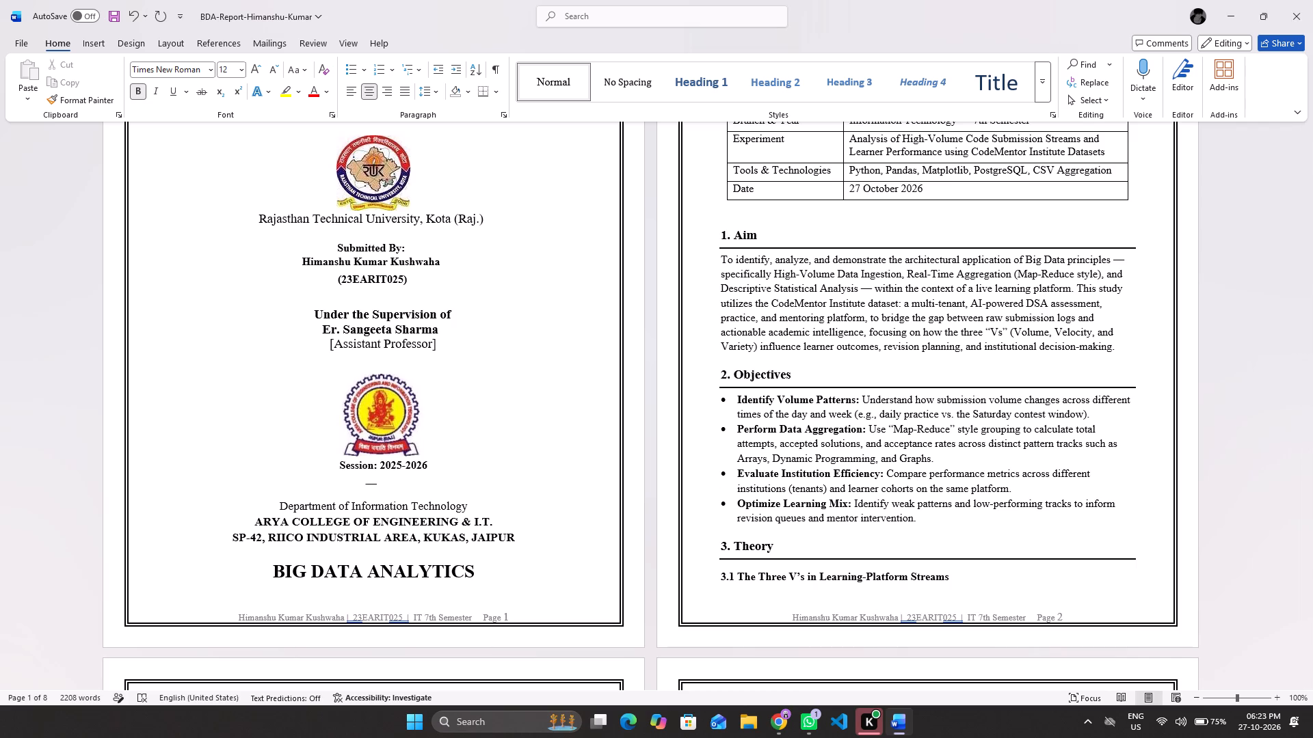
key(Return)
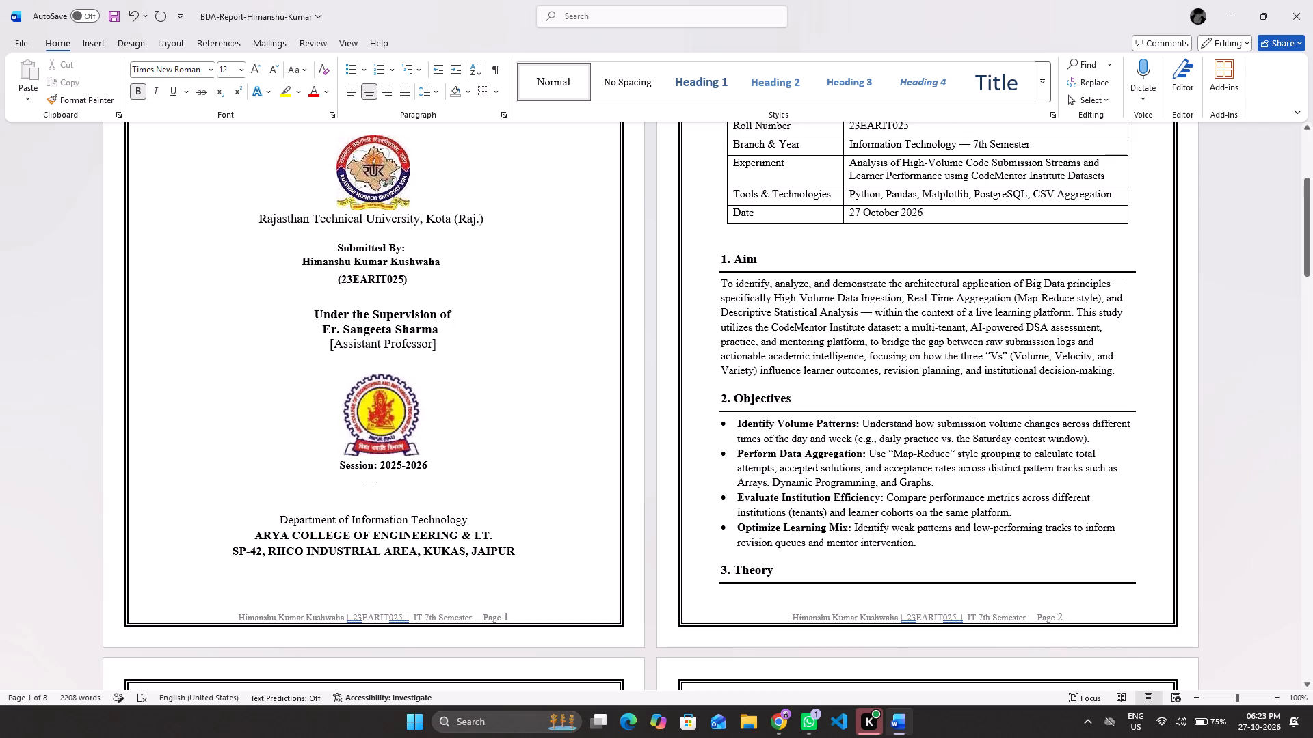
key(BackSpace)
key(BackSpace)
key(BackSpace)
key(BackSpace)
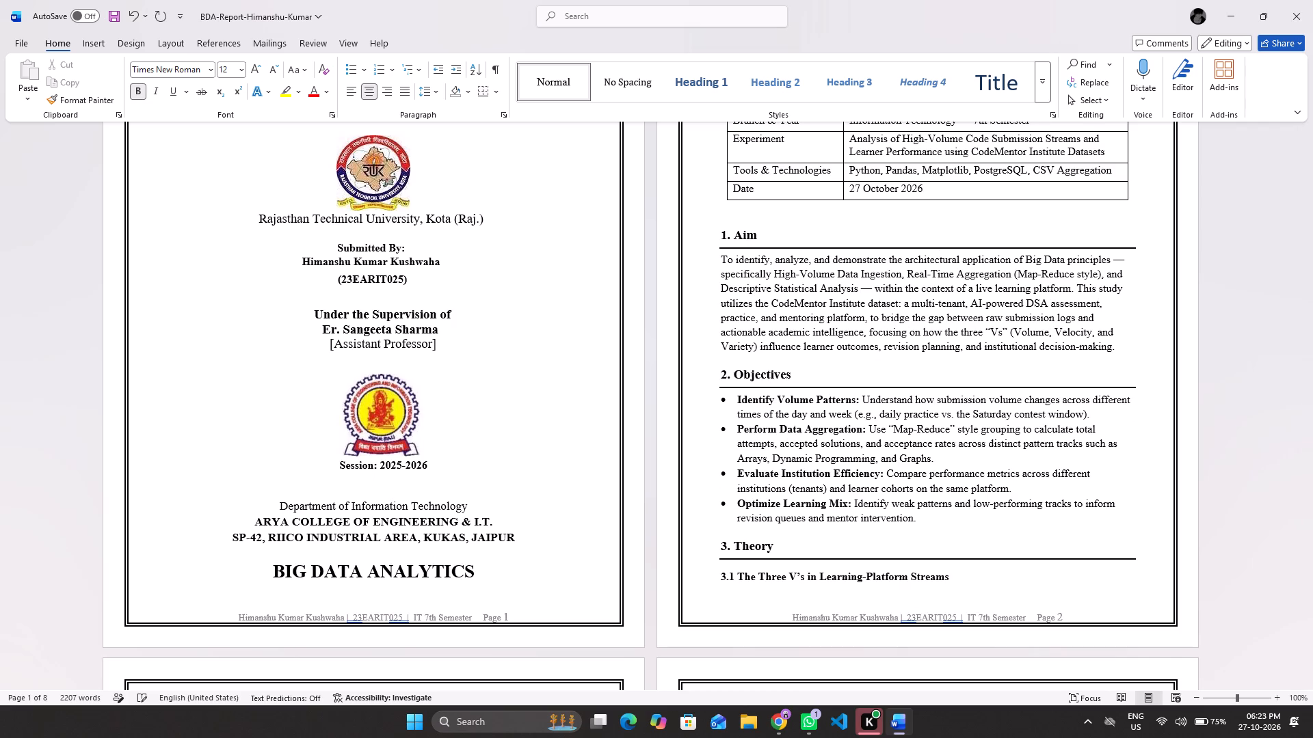
text(___)
key(Return)
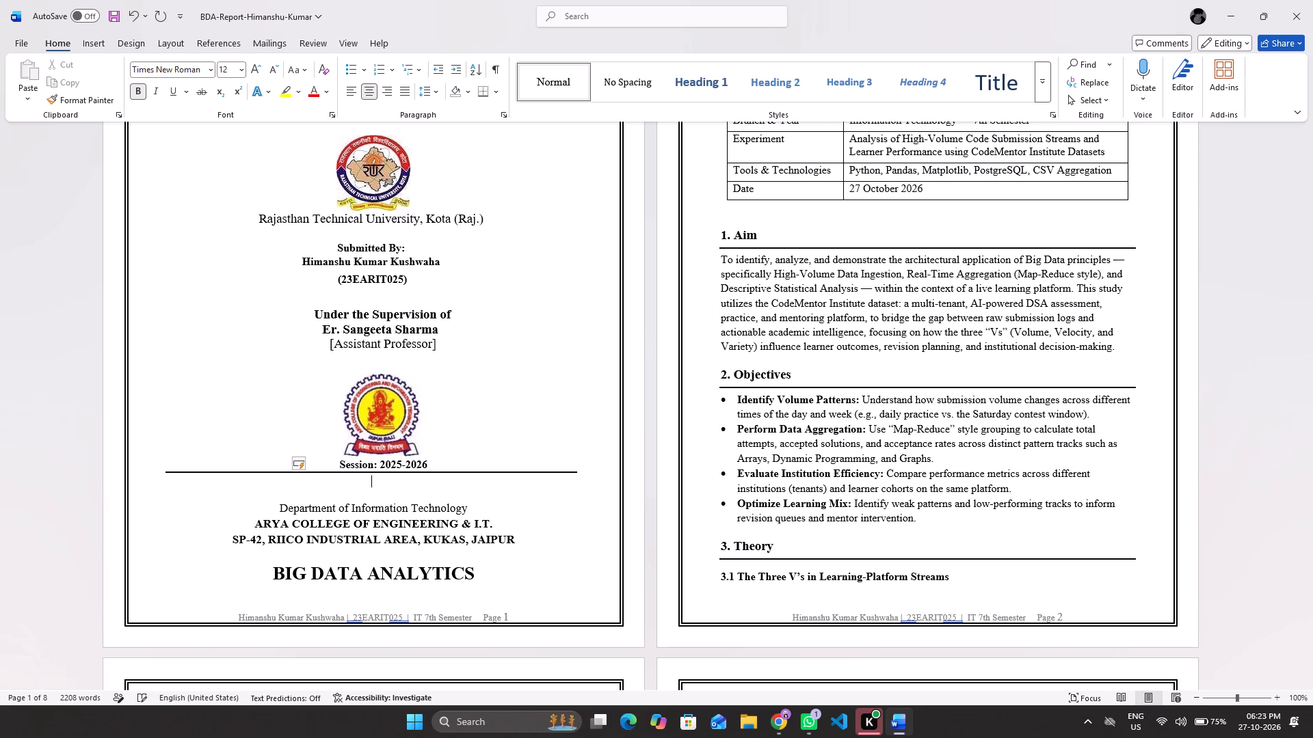
key(BackSpace)
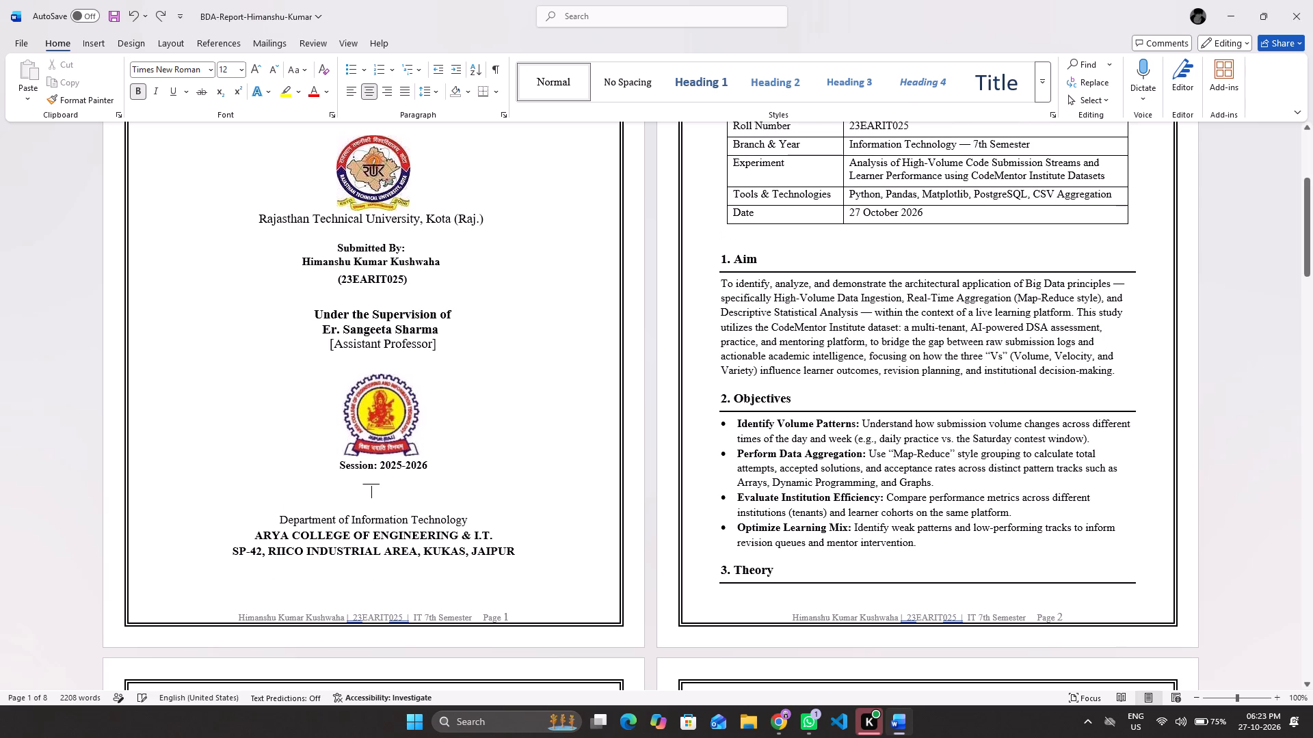
key(ctrl+z)
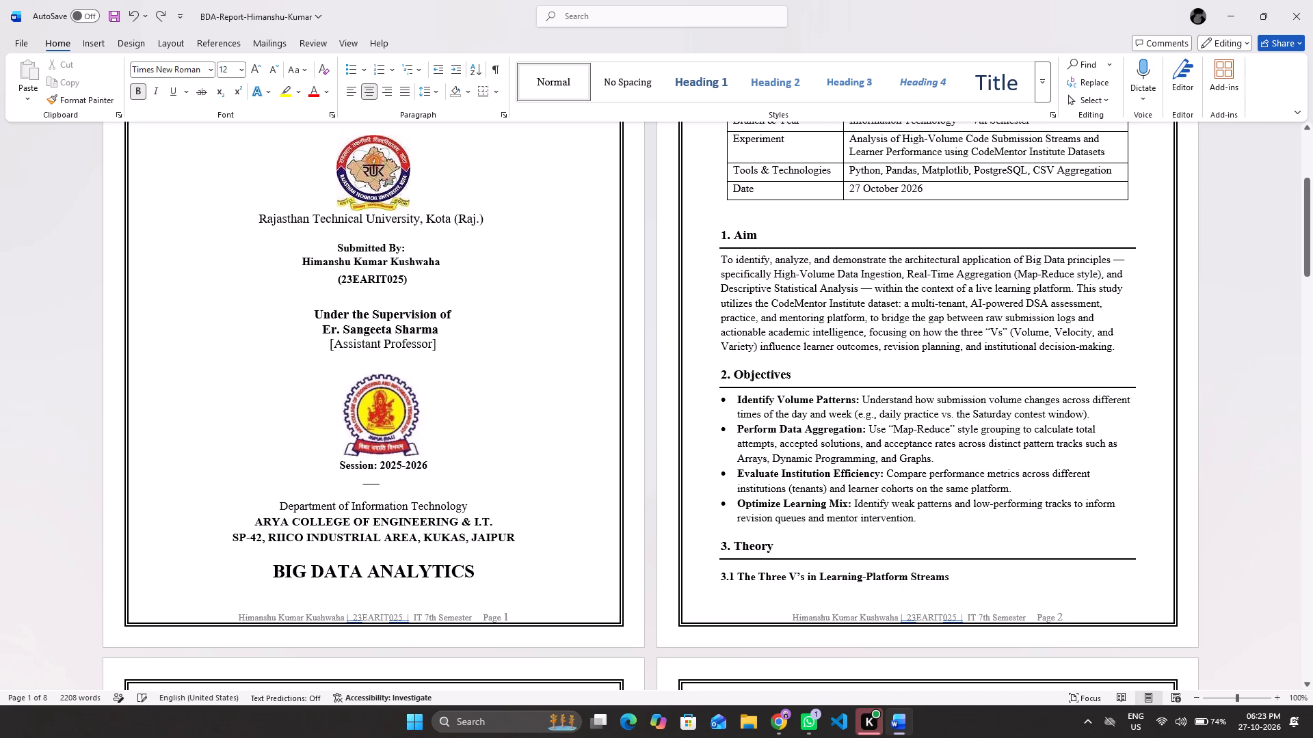
key(Return)
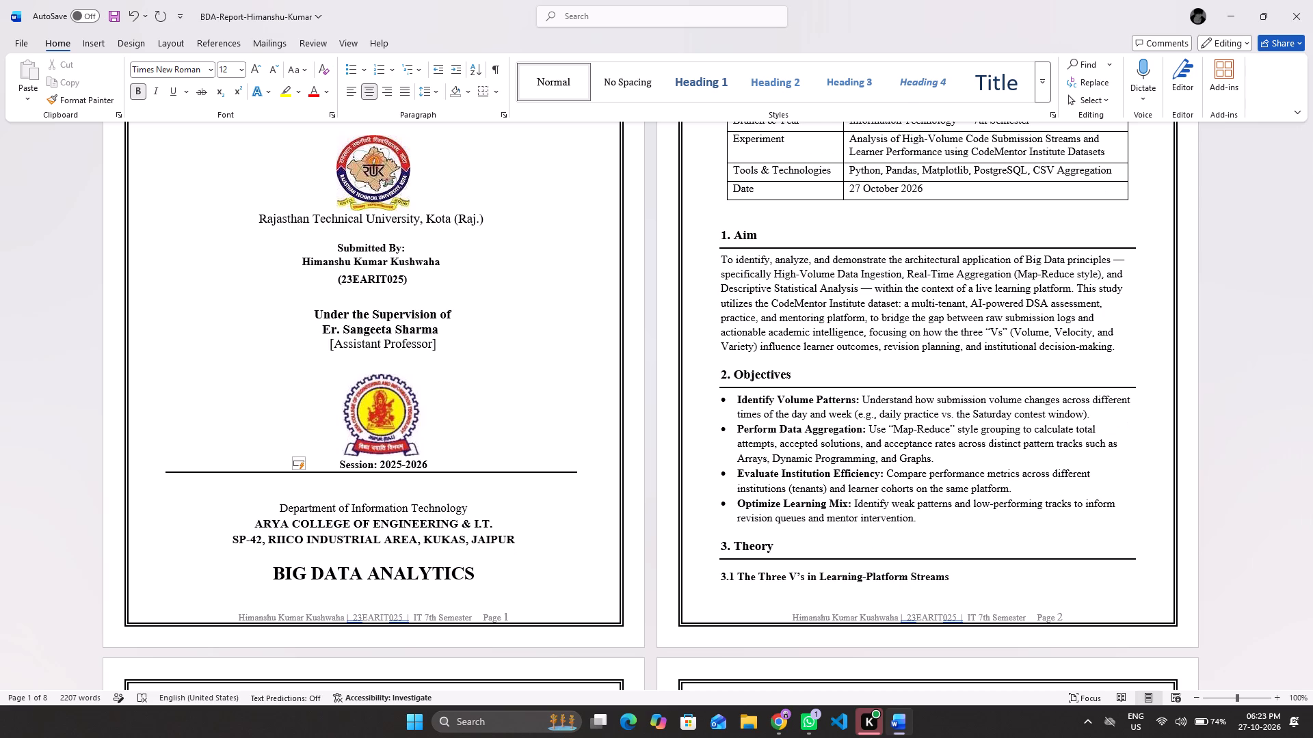
Reduce the gap between the new horizontal line and "Department of Information Technology" to a single blank line.
key(Delete)
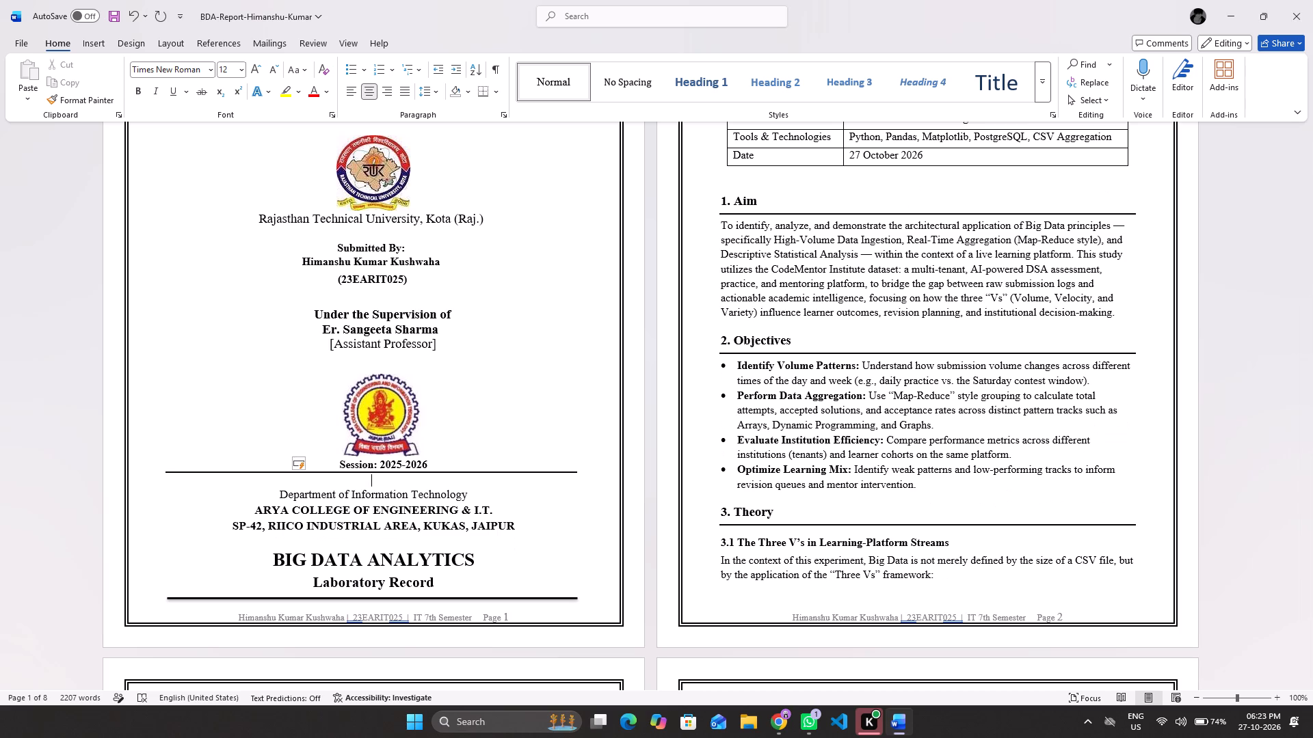
key(Delete)
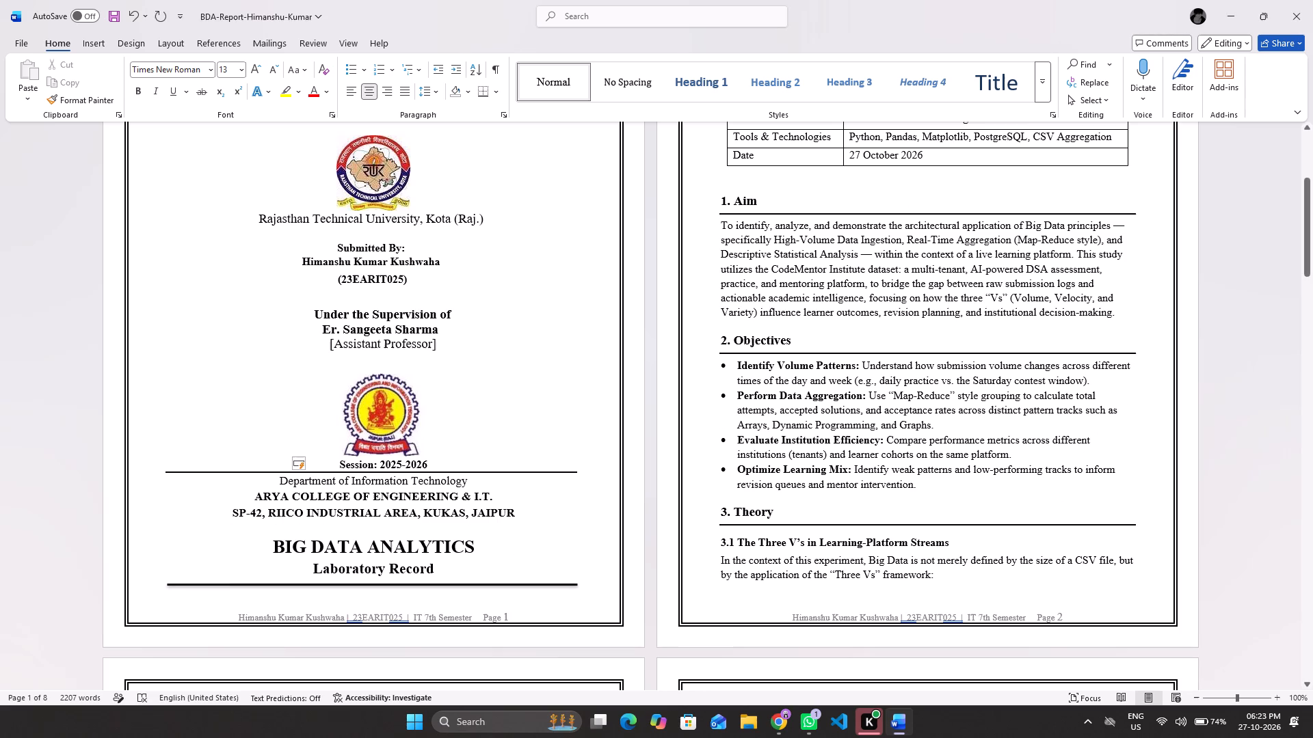
key(Return)
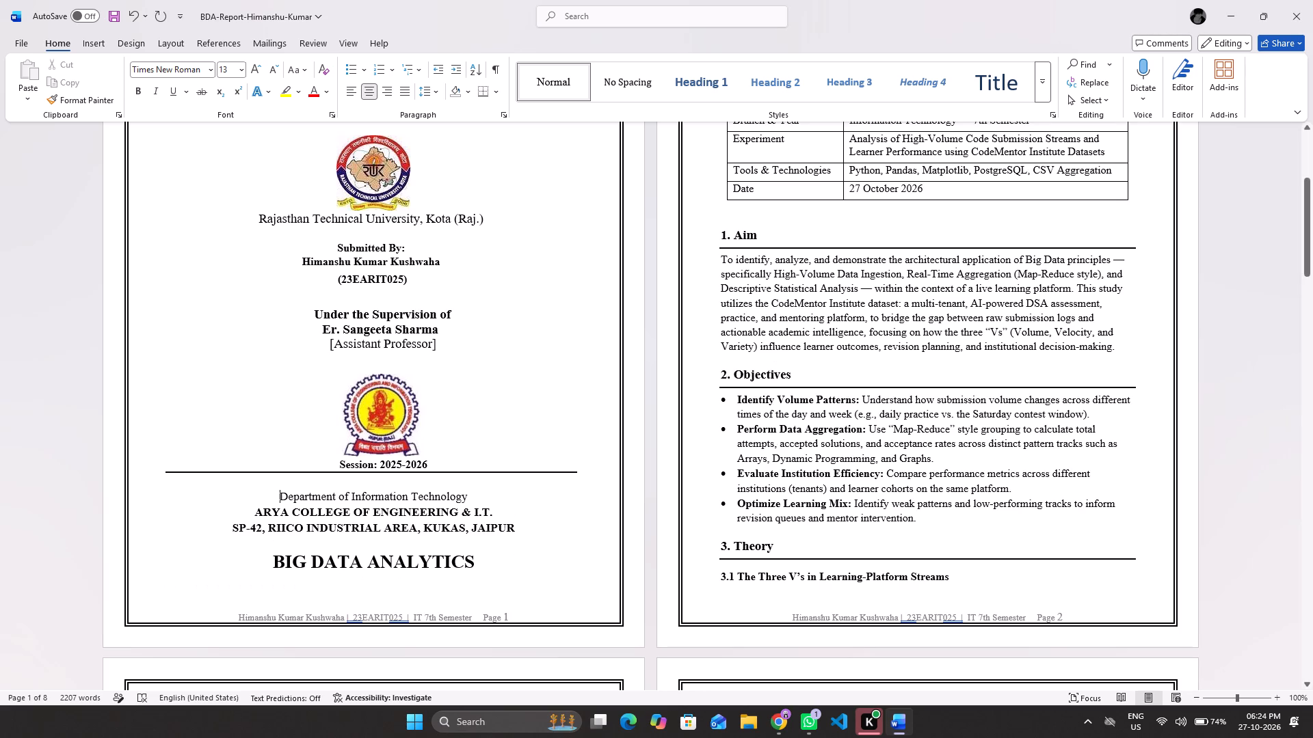
Add a blank line after "SP-42, RIICO INDUSTRIAL AREA, KUKAS, JAIPUR" to push the "BIG DATA ANALYTICS" heading off the cover page.
click(521, 526)
key(Return)
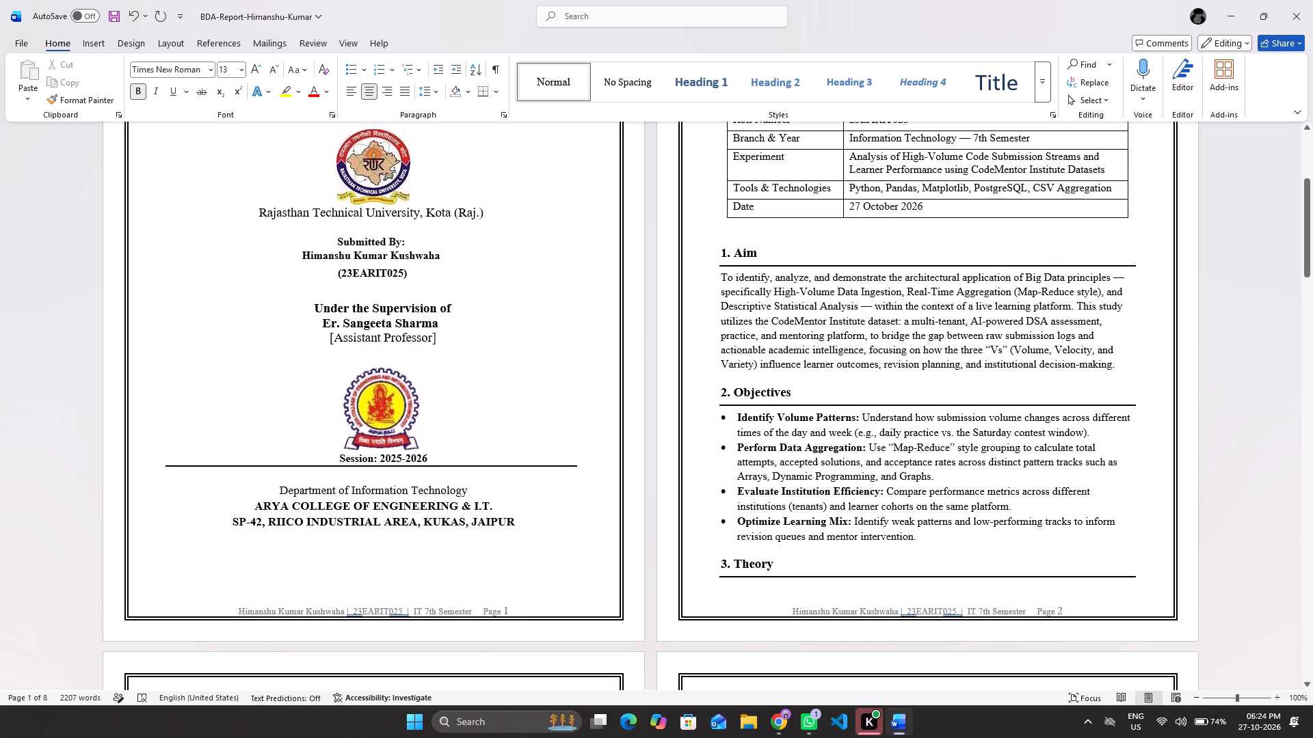
Remove the page border from the whole document by setting it to None.
click(135, 36)
click(1271, 91)
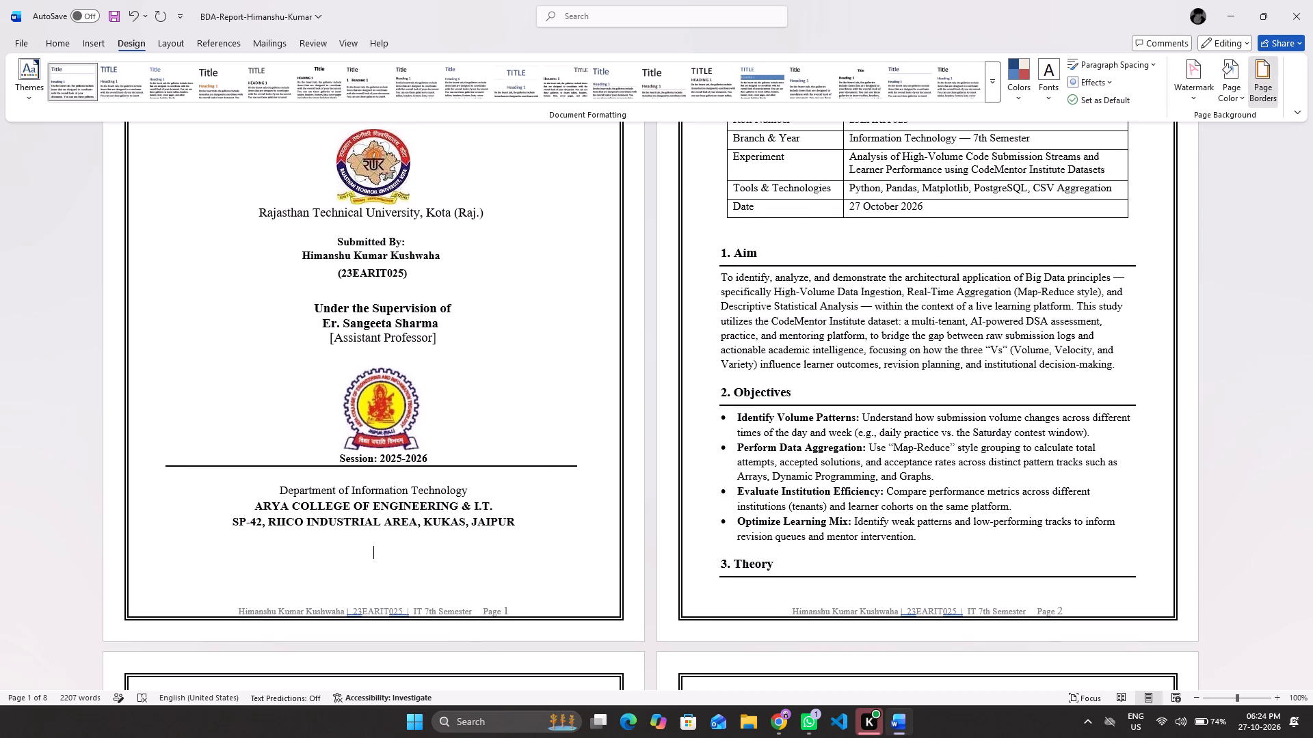
click(495, 264)
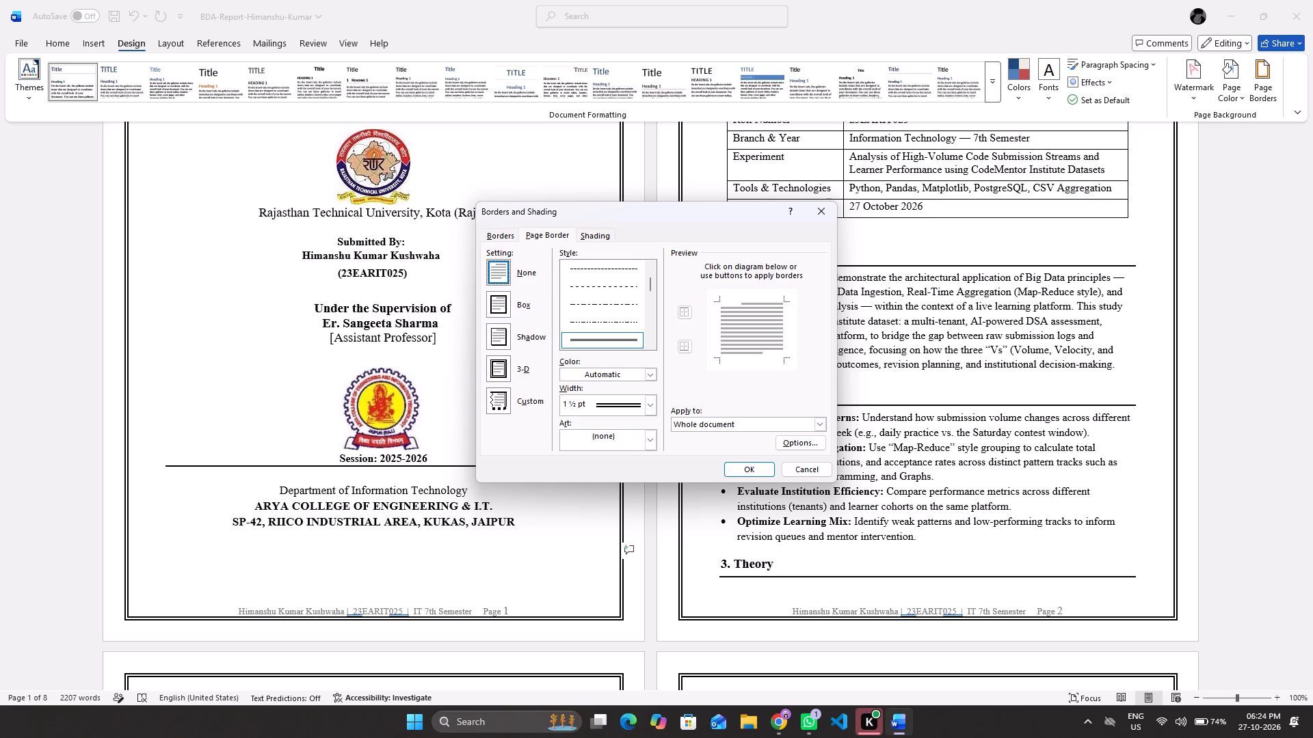
click(750, 471)
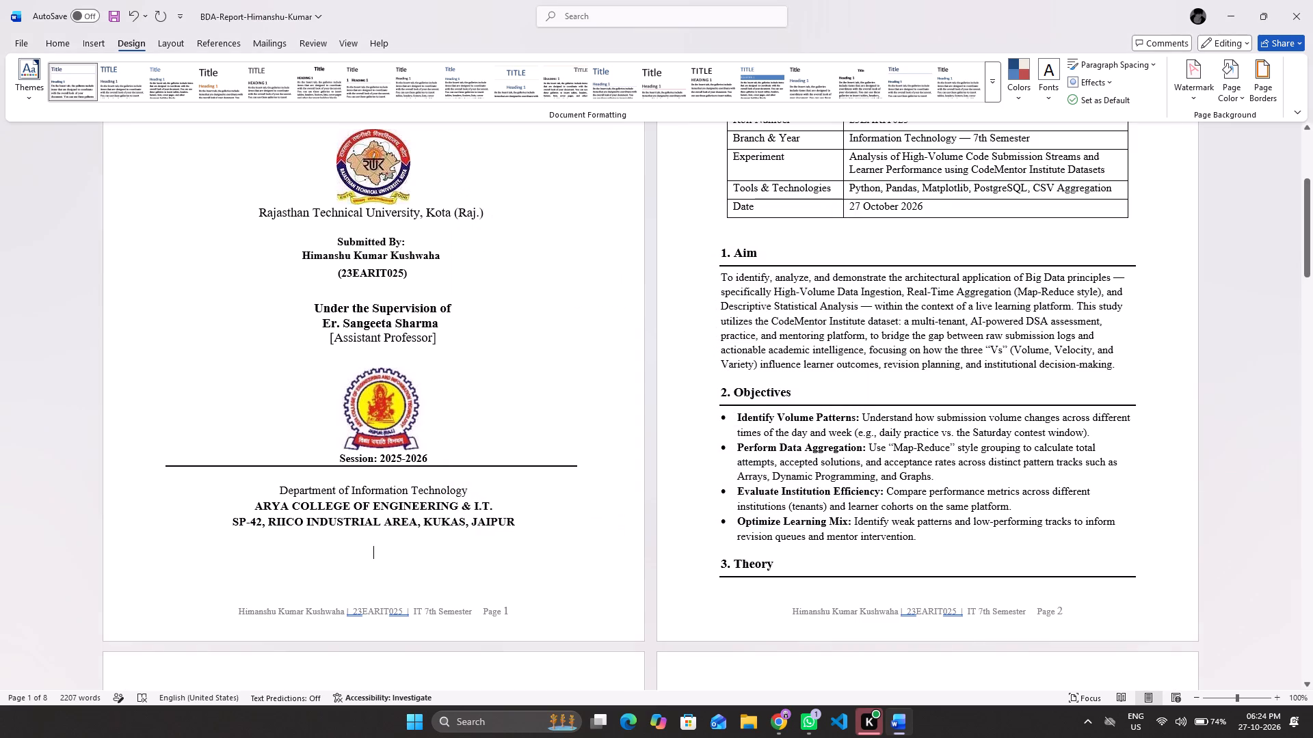
Review the report's pages from the cover to the closing name block after References and back to the cover.
scroll(551, 422, down, 20)
scroll(551, 422, down, 9)
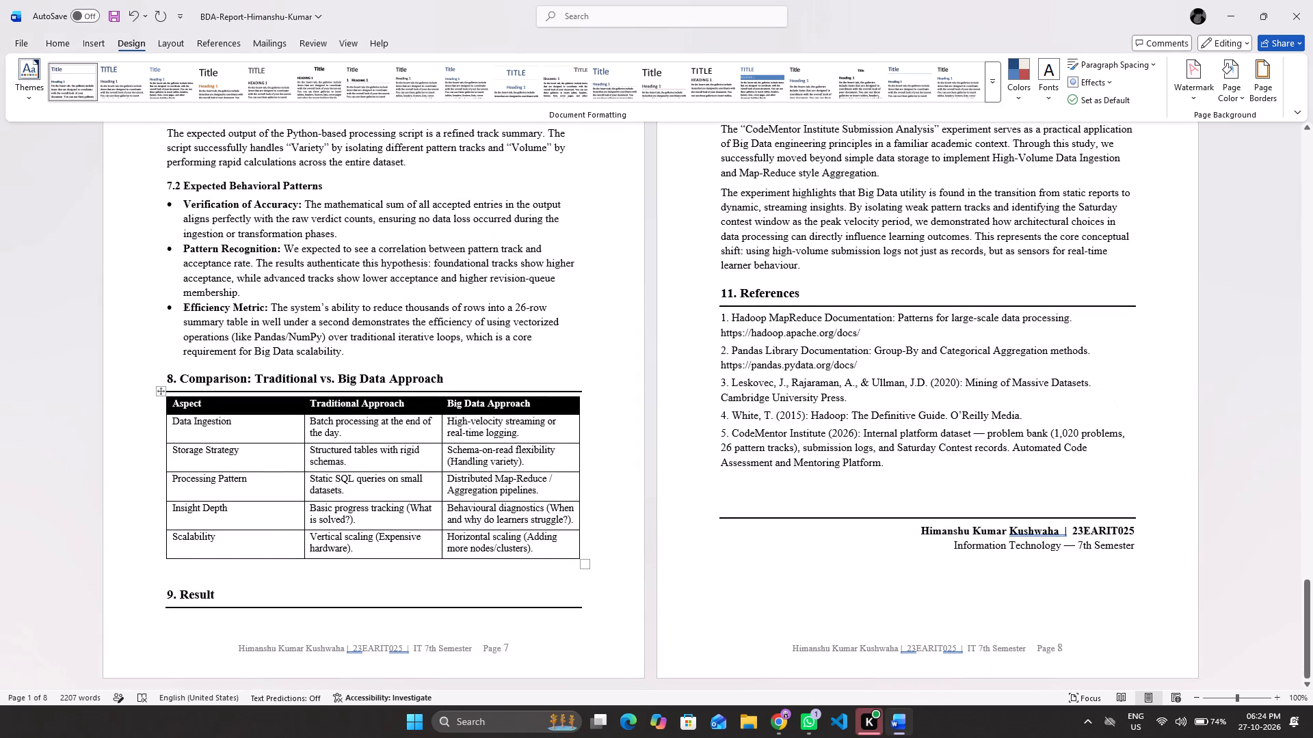
click(1085, 551)
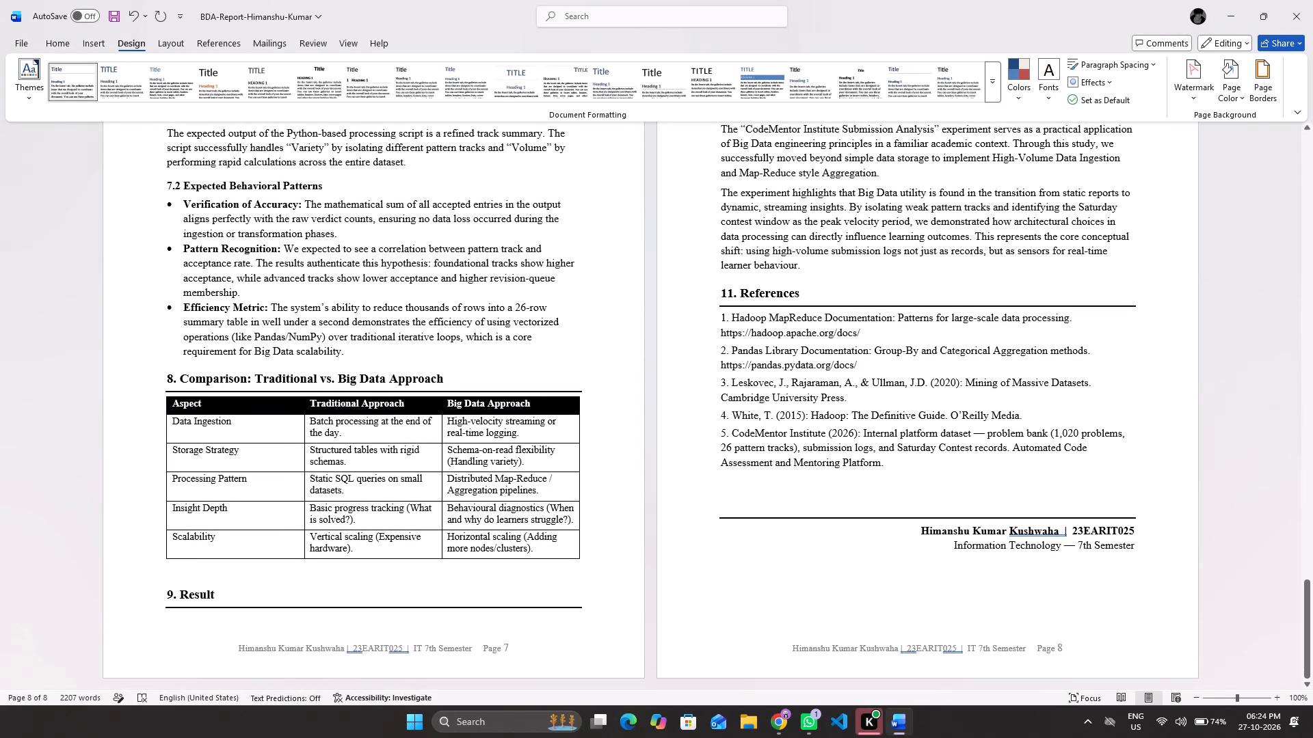
click(1082, 543)
scroll(579, 471, up, 7)
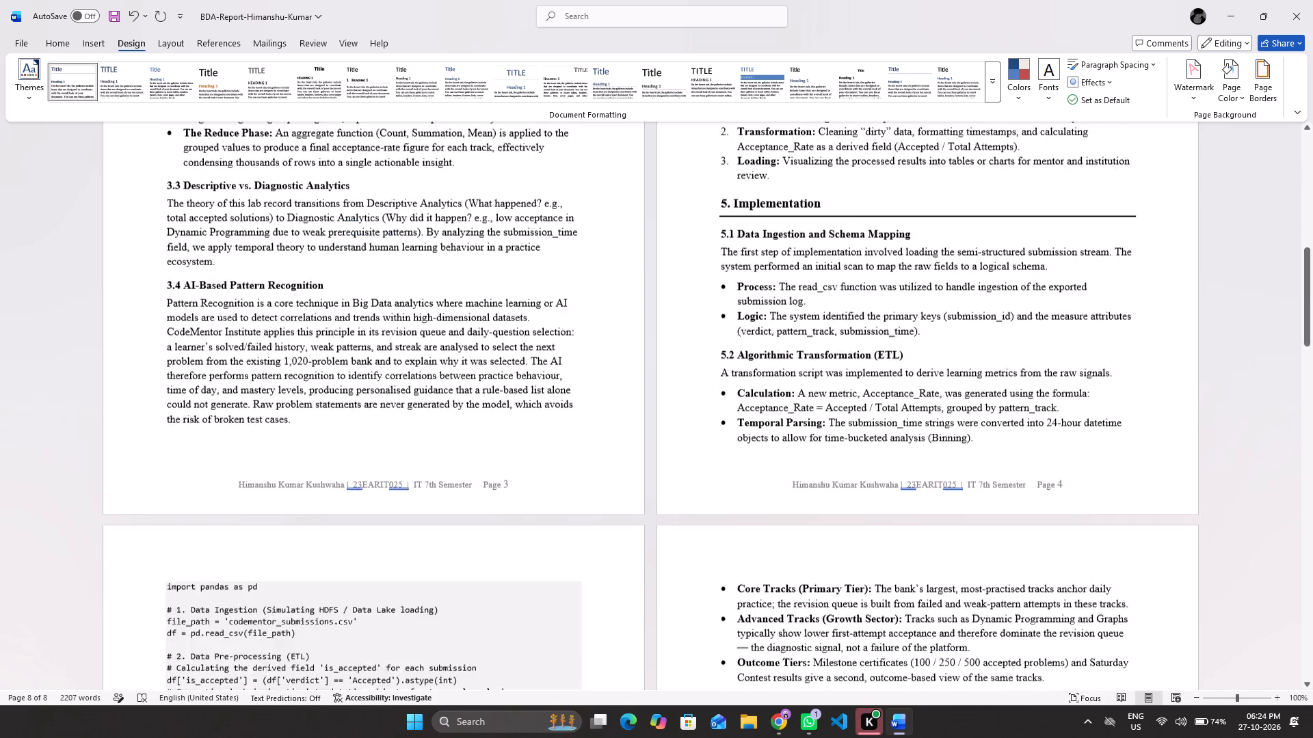
scroll(579, 471, up, 9)
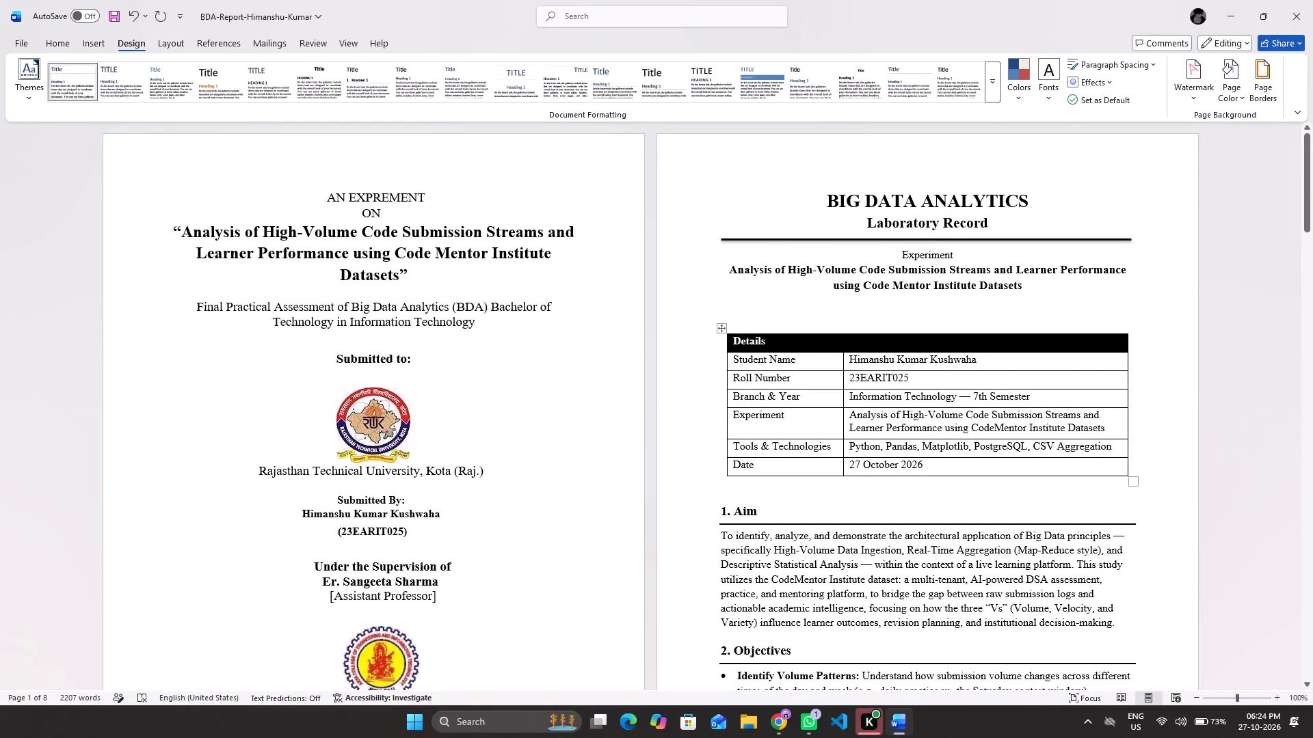
scroll(520, 345, down, 2)
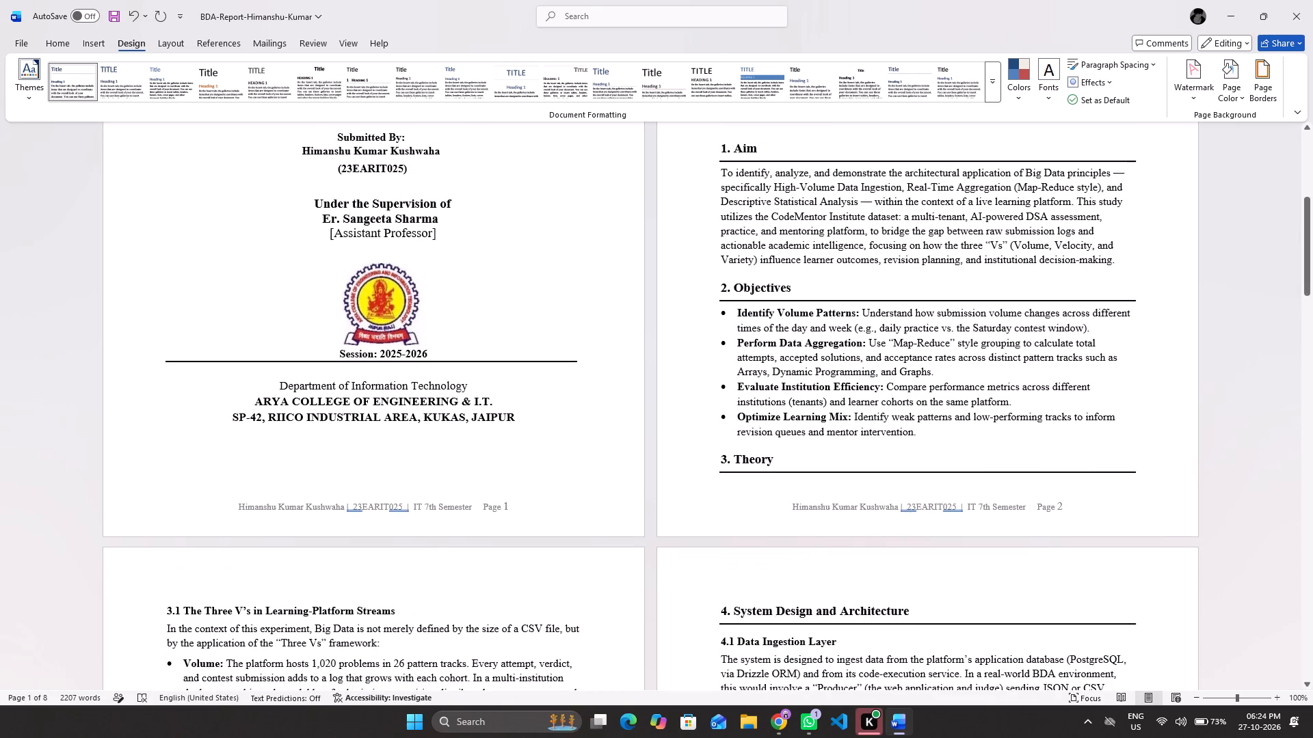
scroll(520, 345, up, 5)
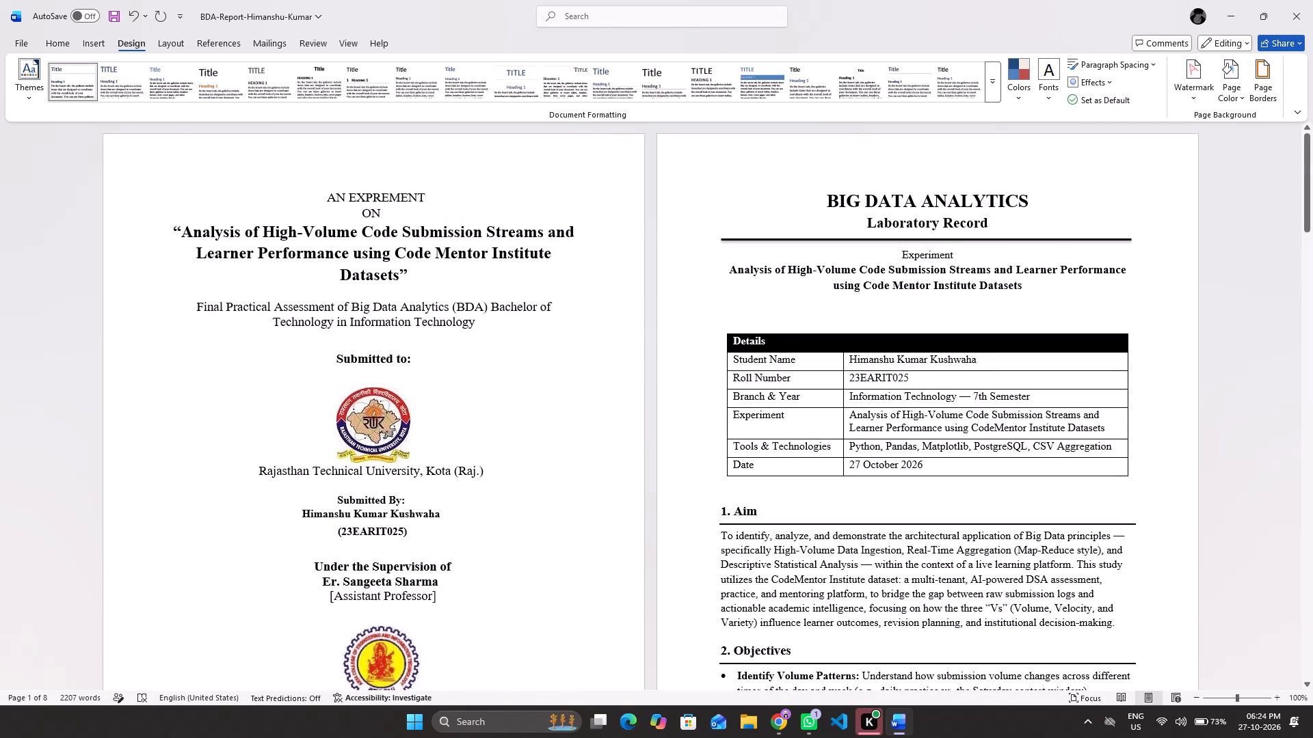
Insert an automatic horizontal line from three underscores on a new line above "AN EXPREMENT" on the cover page.
click(326, 201)
key(Return)
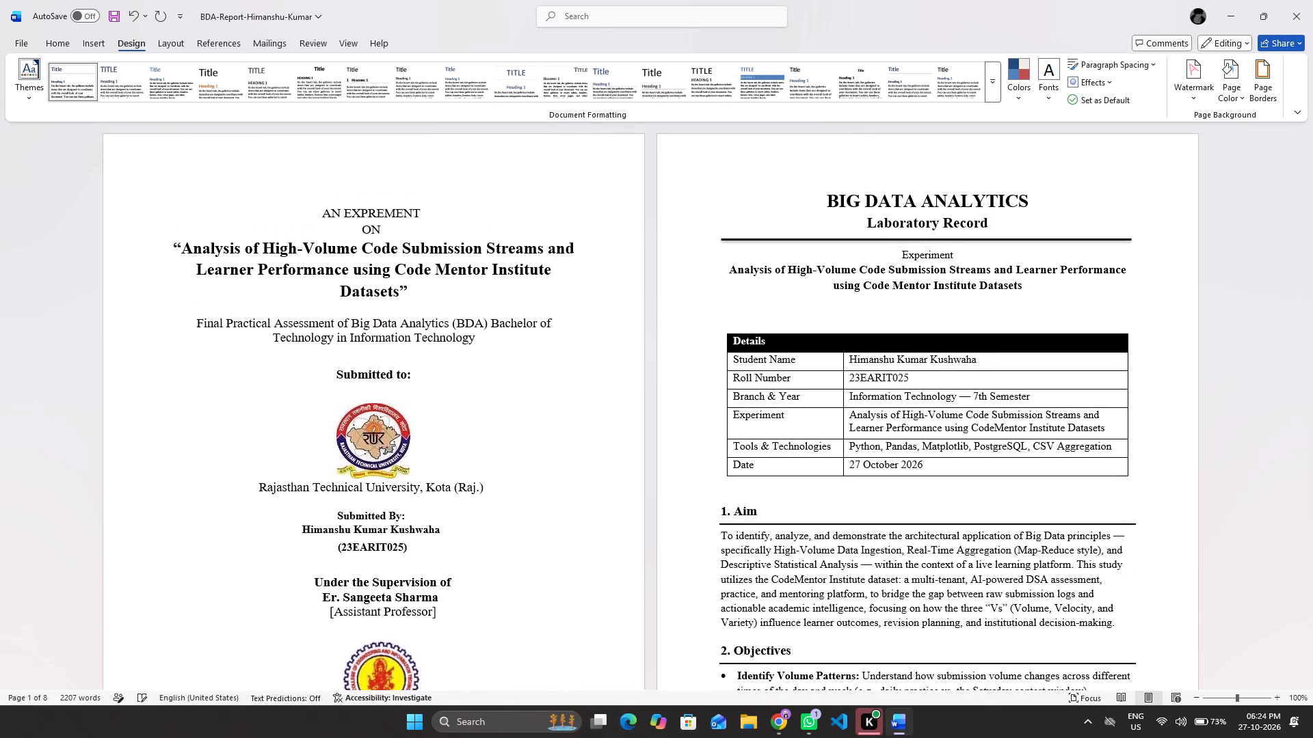
click(367, 187)
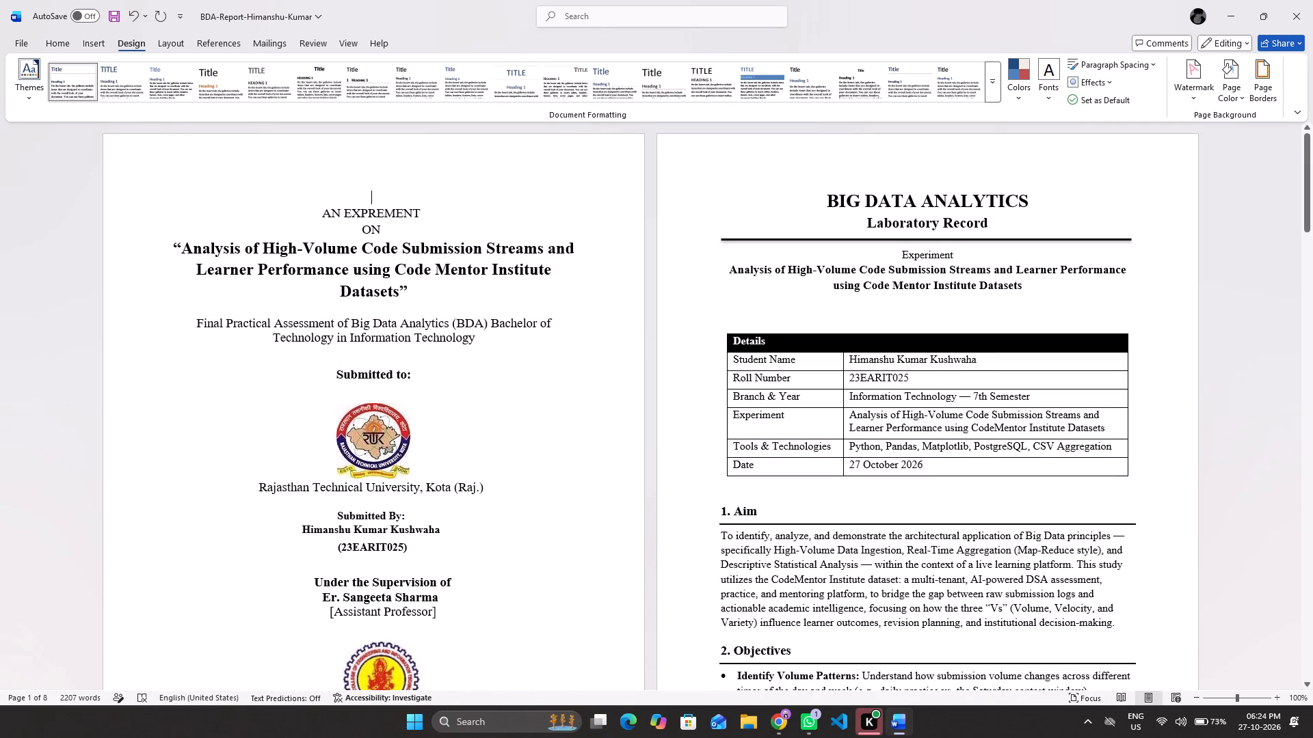
text(___)
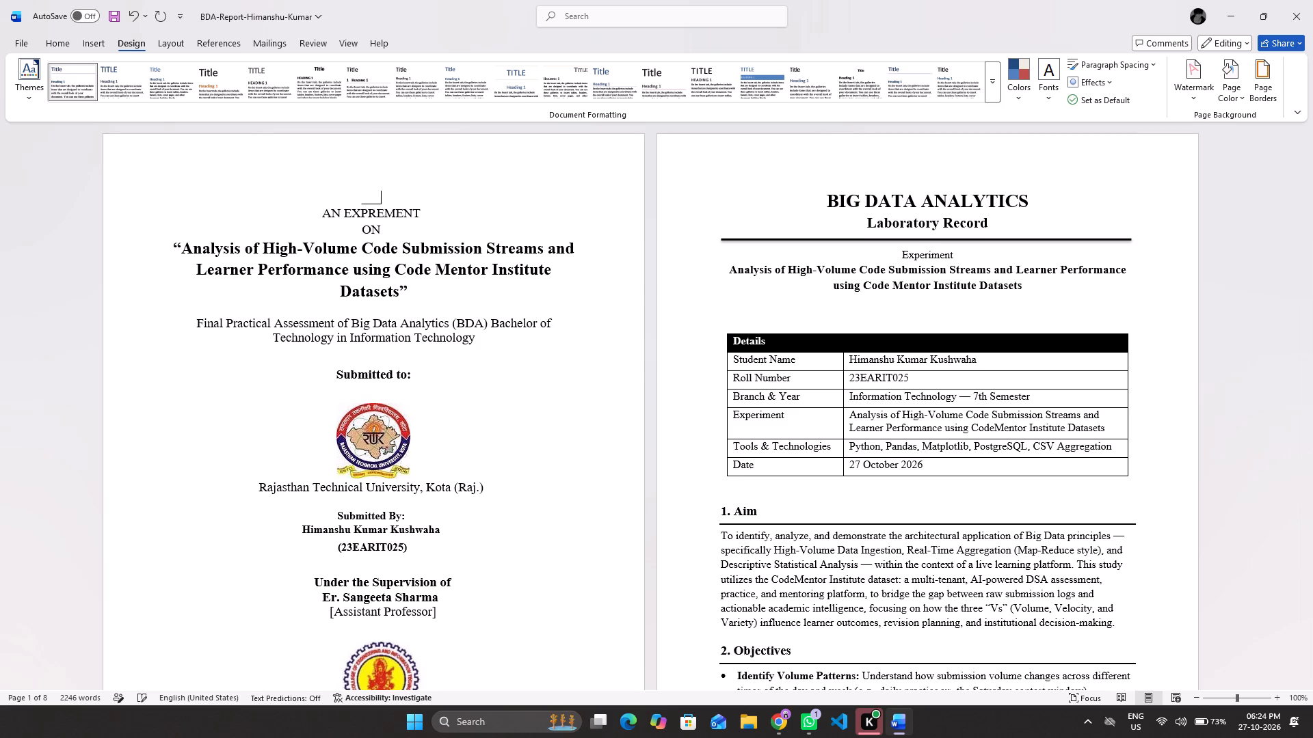
key(Return)
click(596, 254)
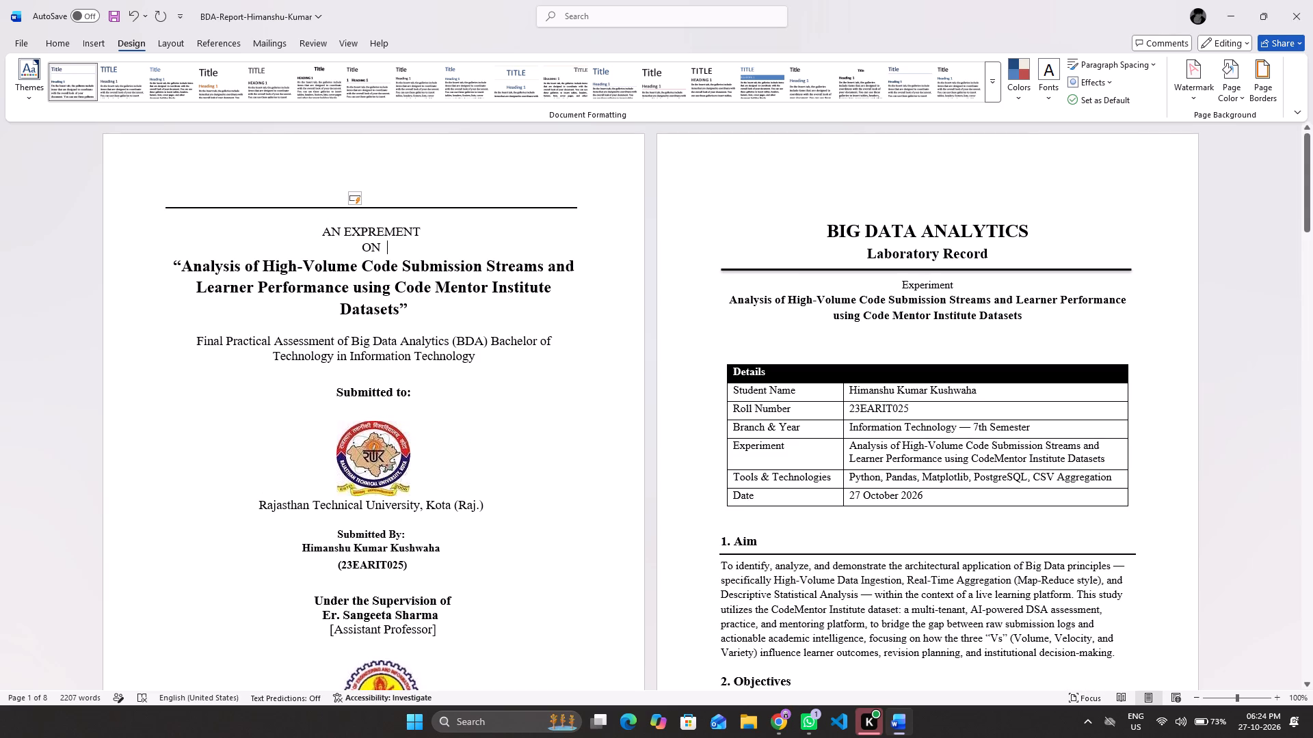
Delete the drawn line shape below "Laboratory Record" on page 2.
scroll(596, 254, down, 3)
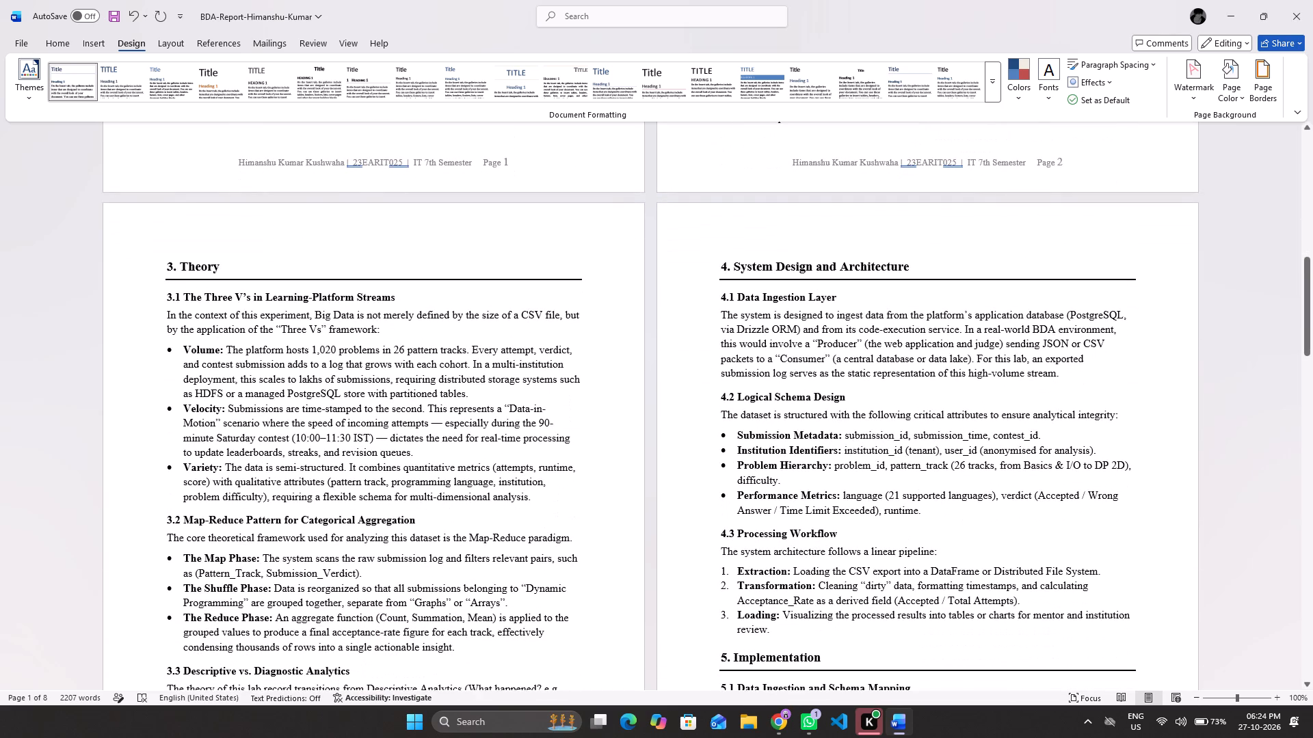
scroll(512, 212, up, 2)
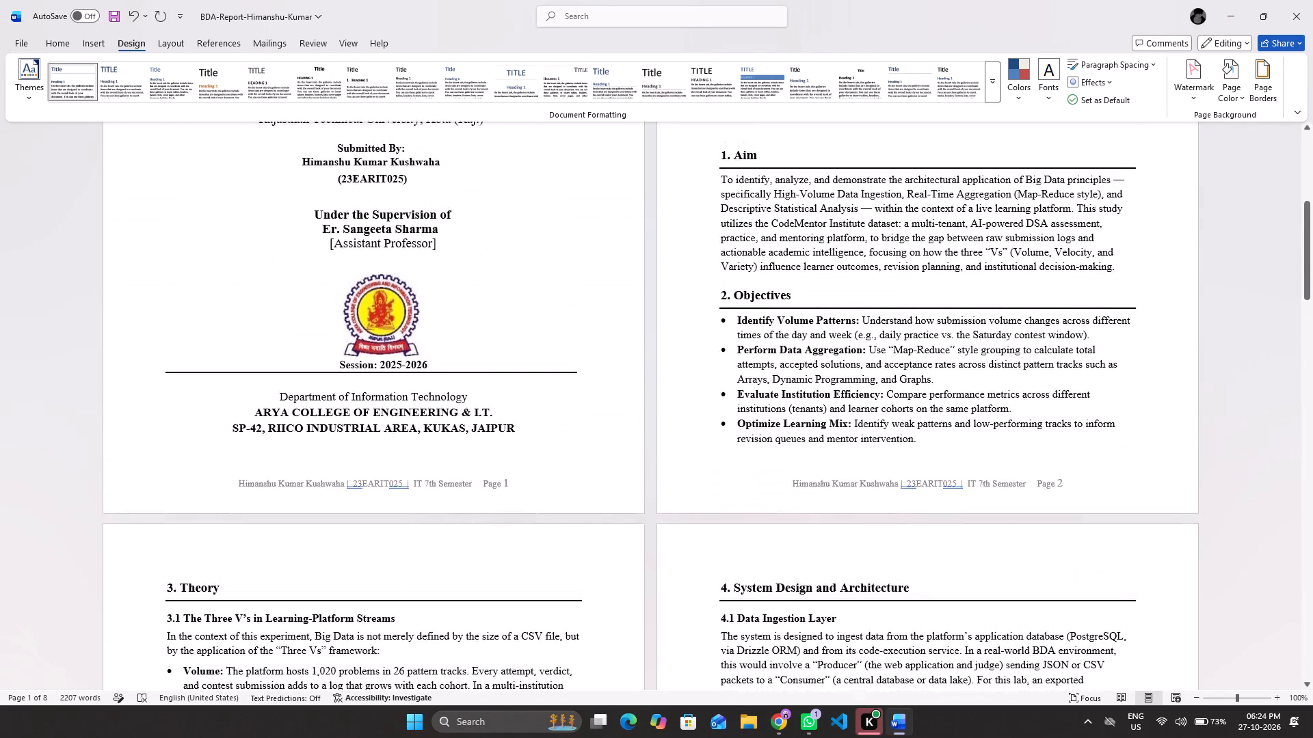
scroll(512, 212, up, 1)
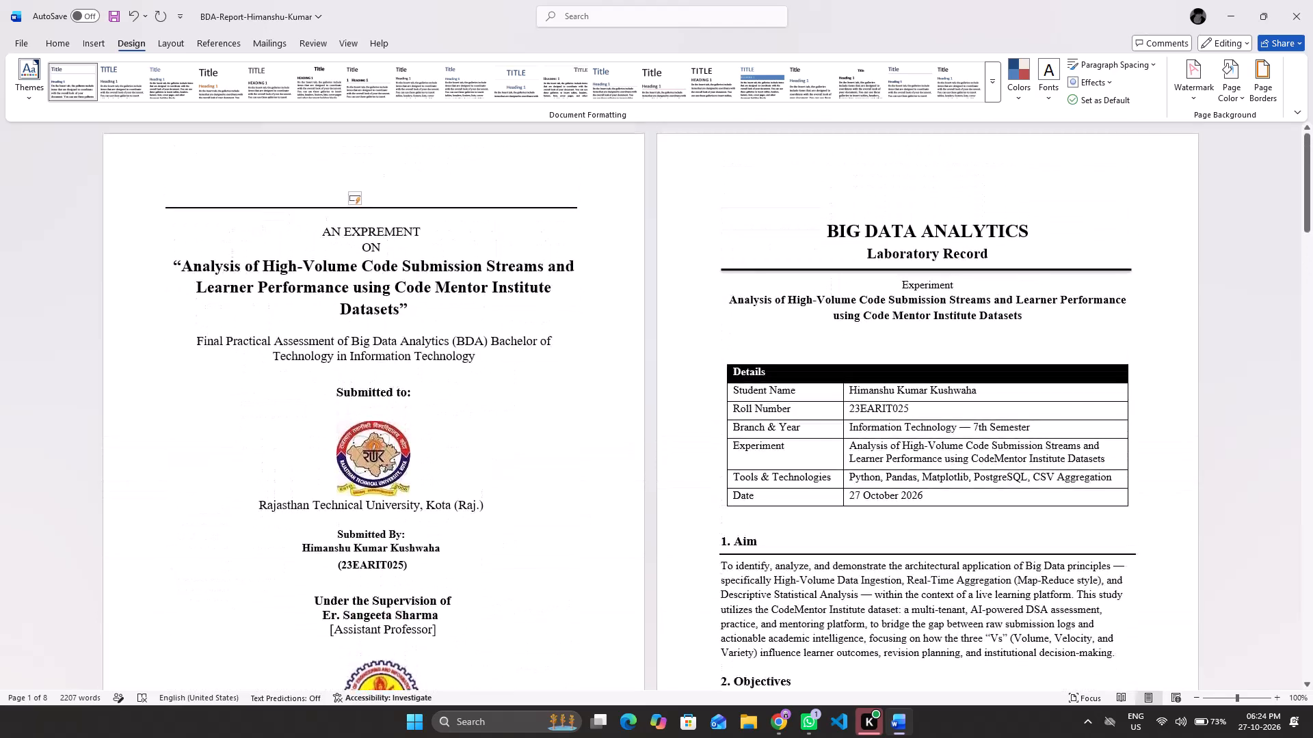
click(789, 273)
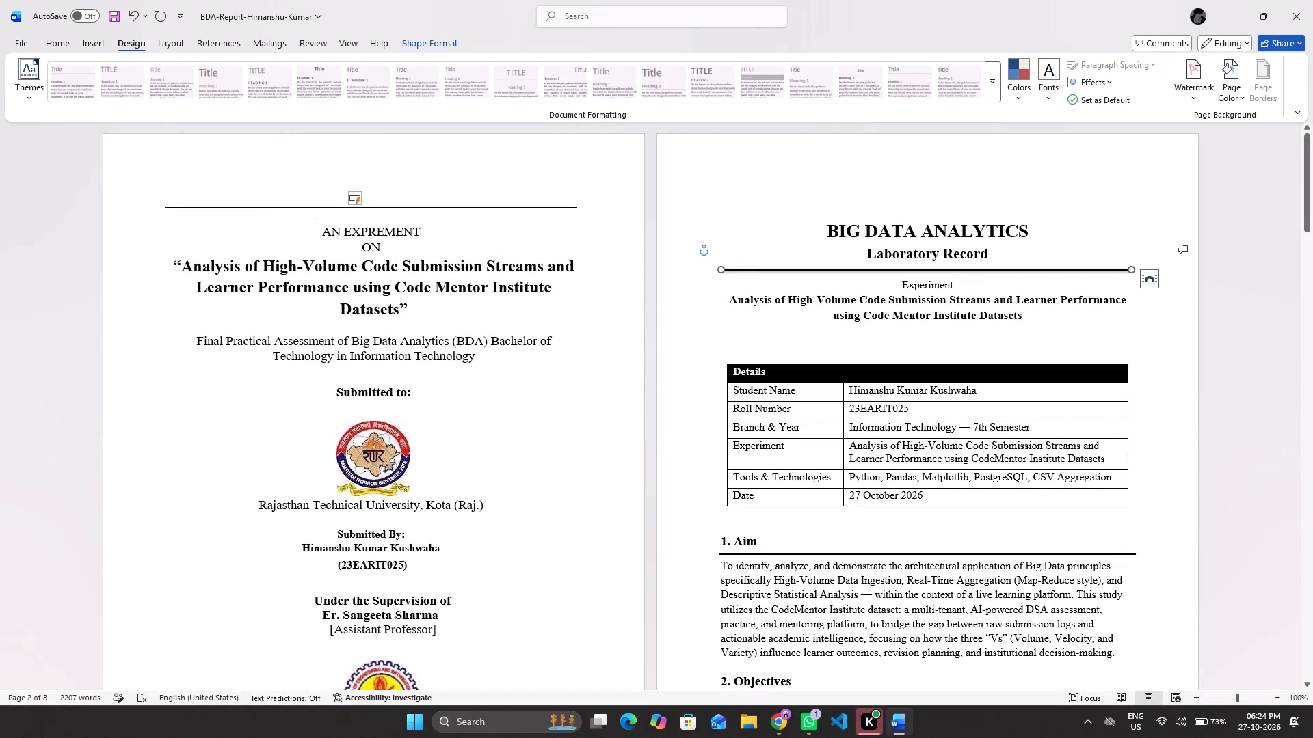
key(BackSpace)
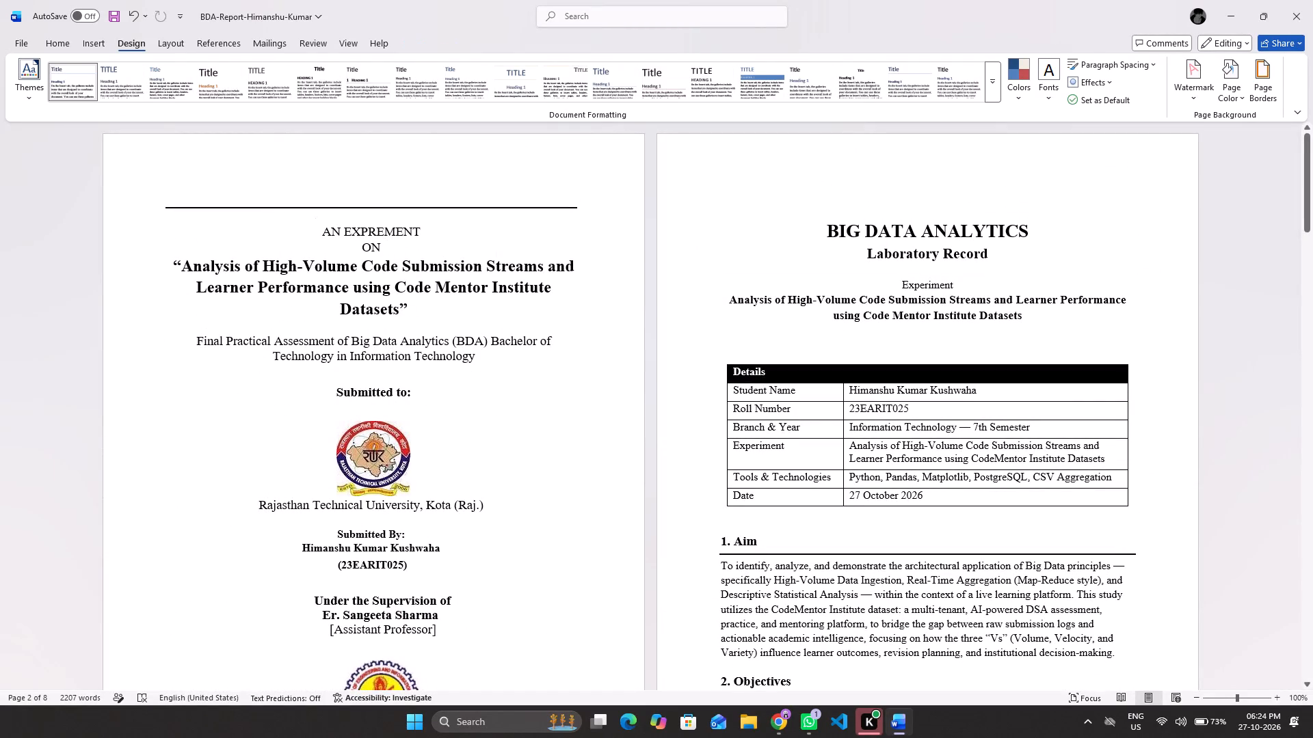
Insert an automatic horizontal line from three underscores below "Laboratory Record", leaving no blank line before "Experiment".
click(1002, 261)
key(Return)
text(___)
key(Return)
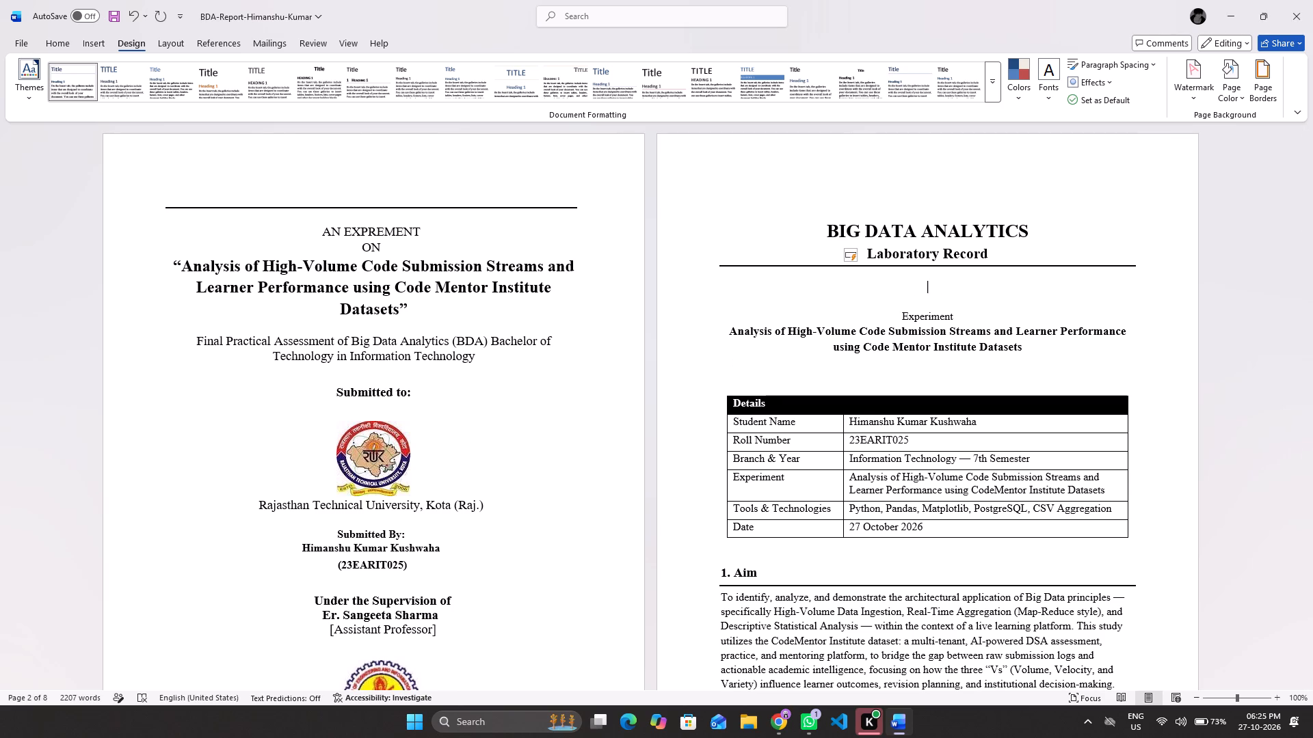
key(Delete)
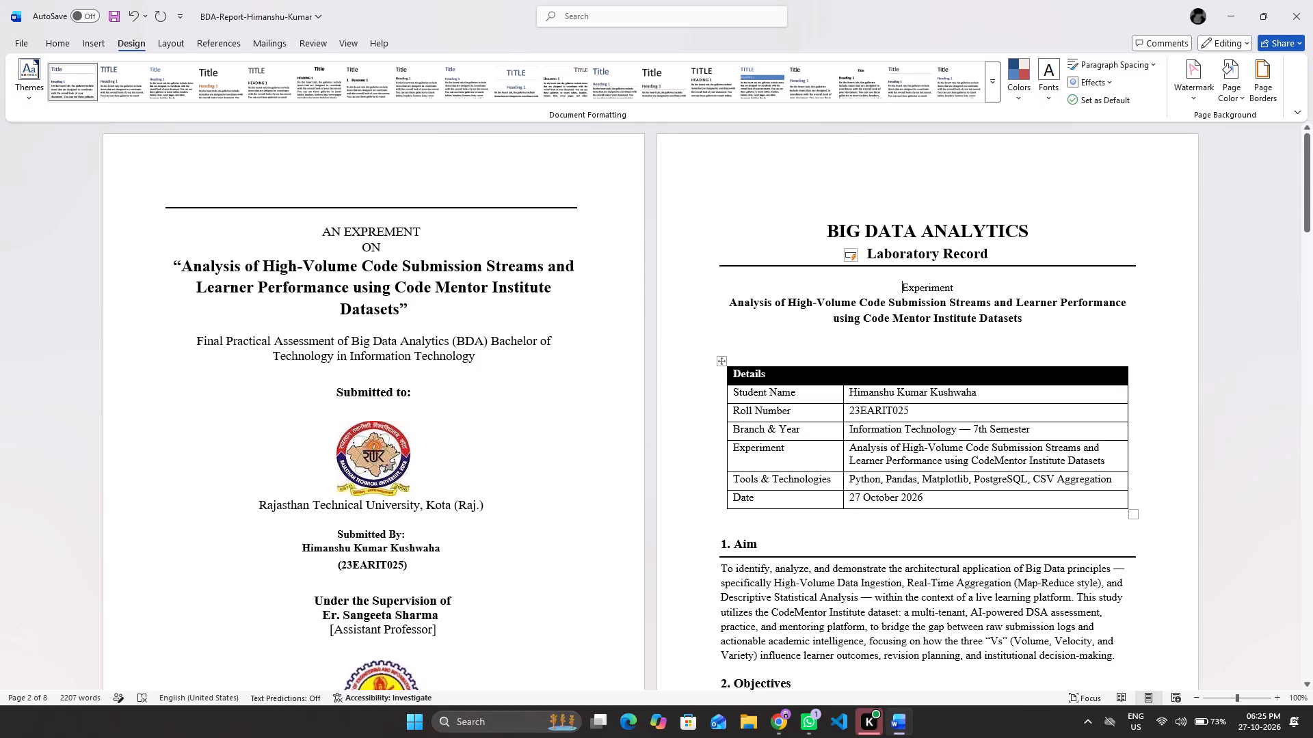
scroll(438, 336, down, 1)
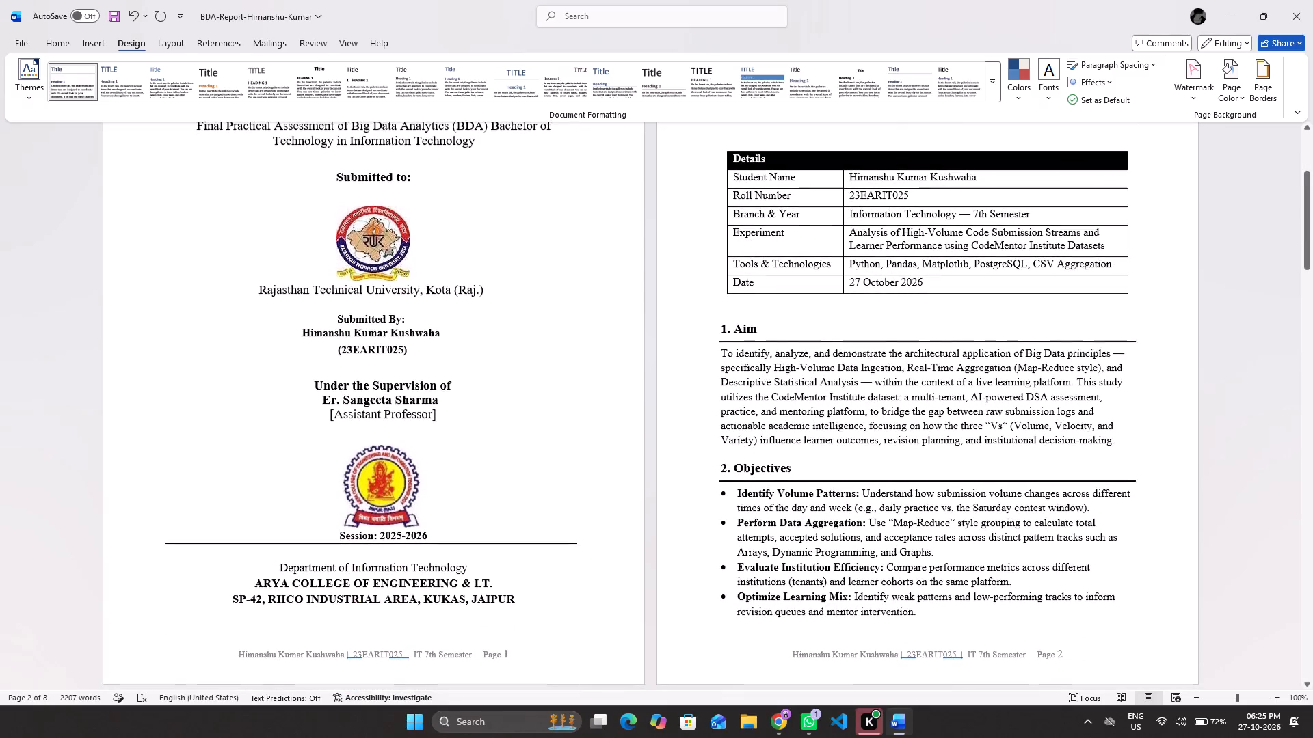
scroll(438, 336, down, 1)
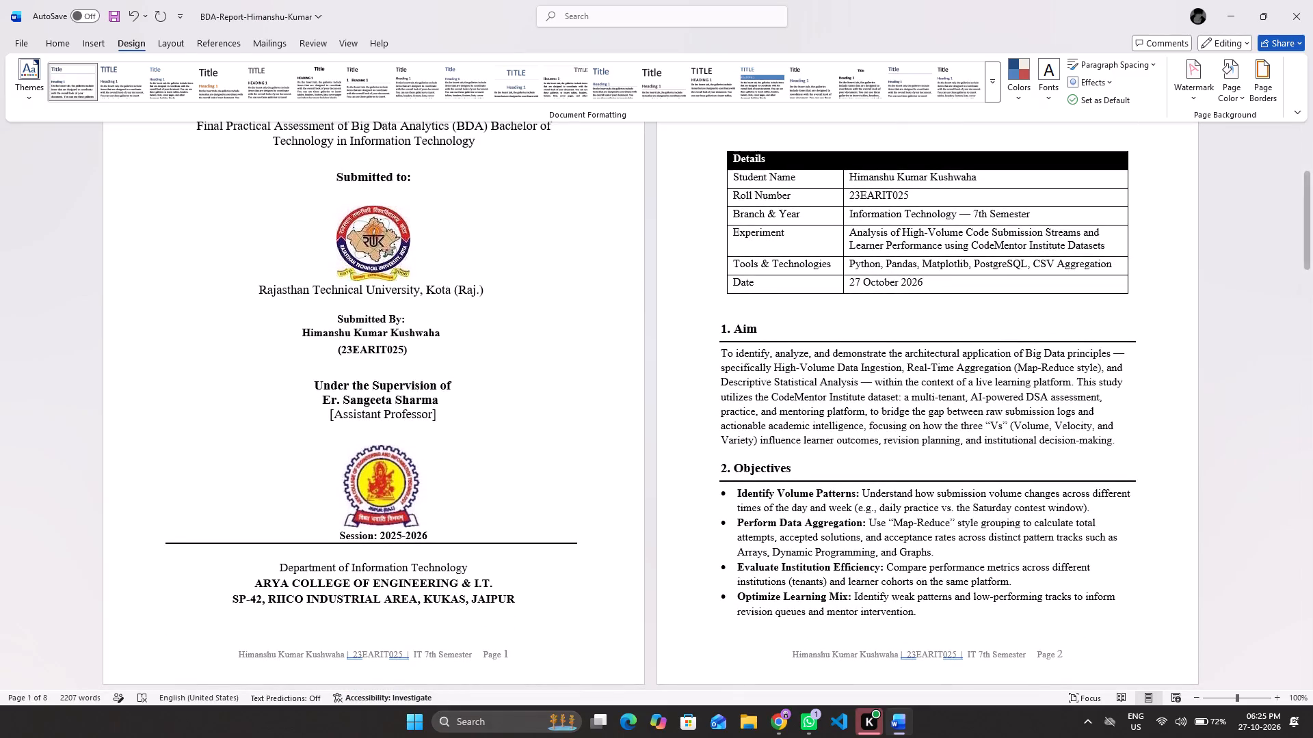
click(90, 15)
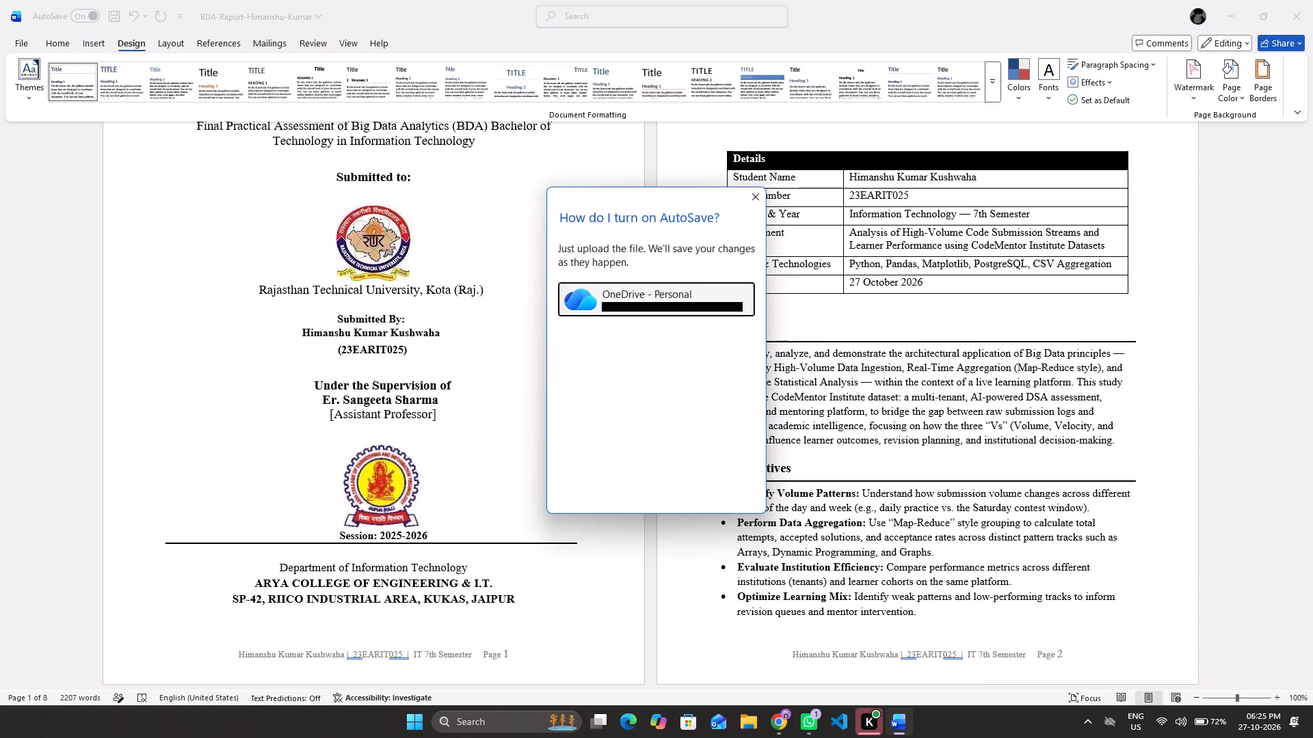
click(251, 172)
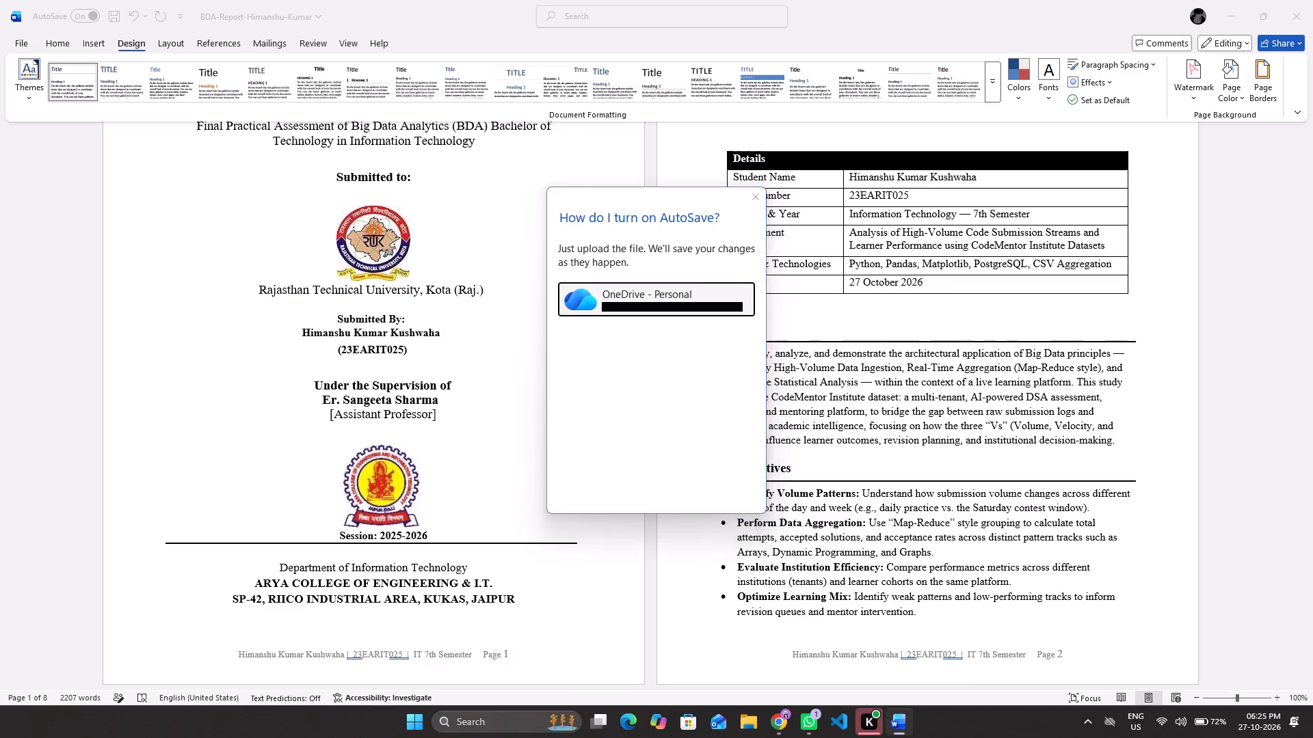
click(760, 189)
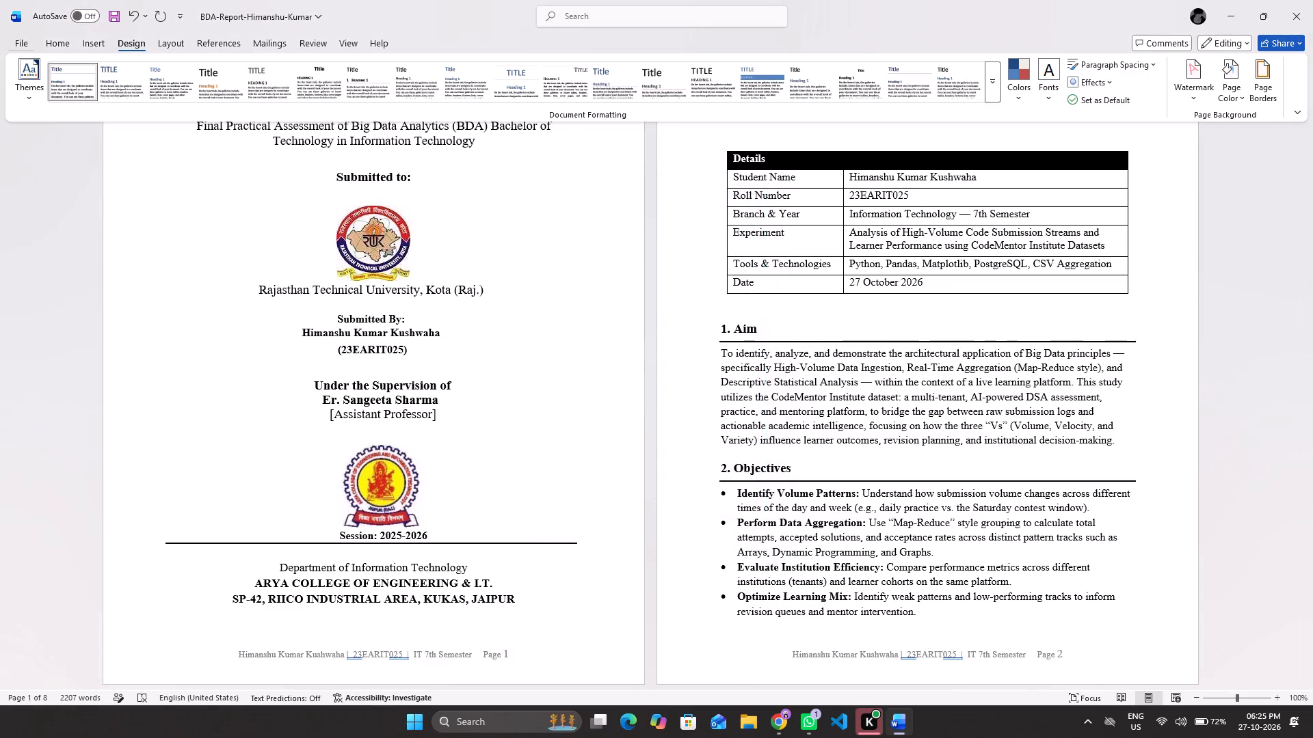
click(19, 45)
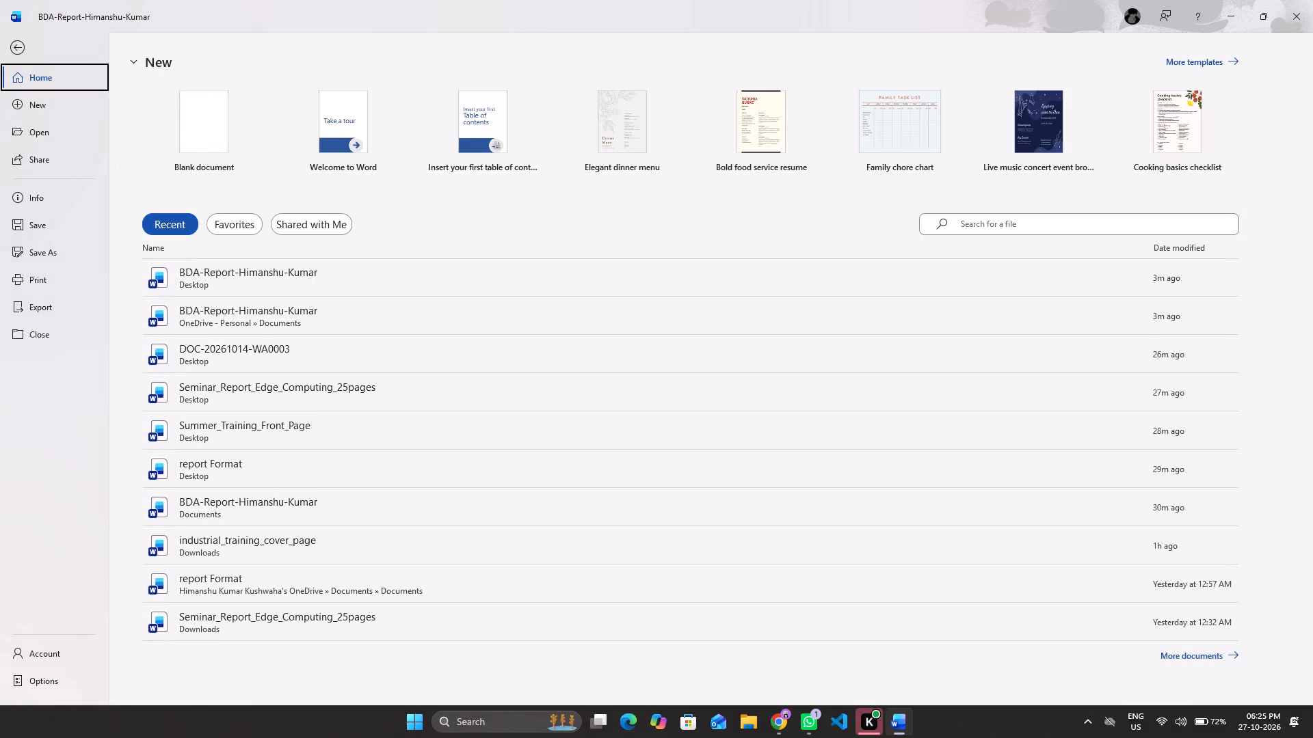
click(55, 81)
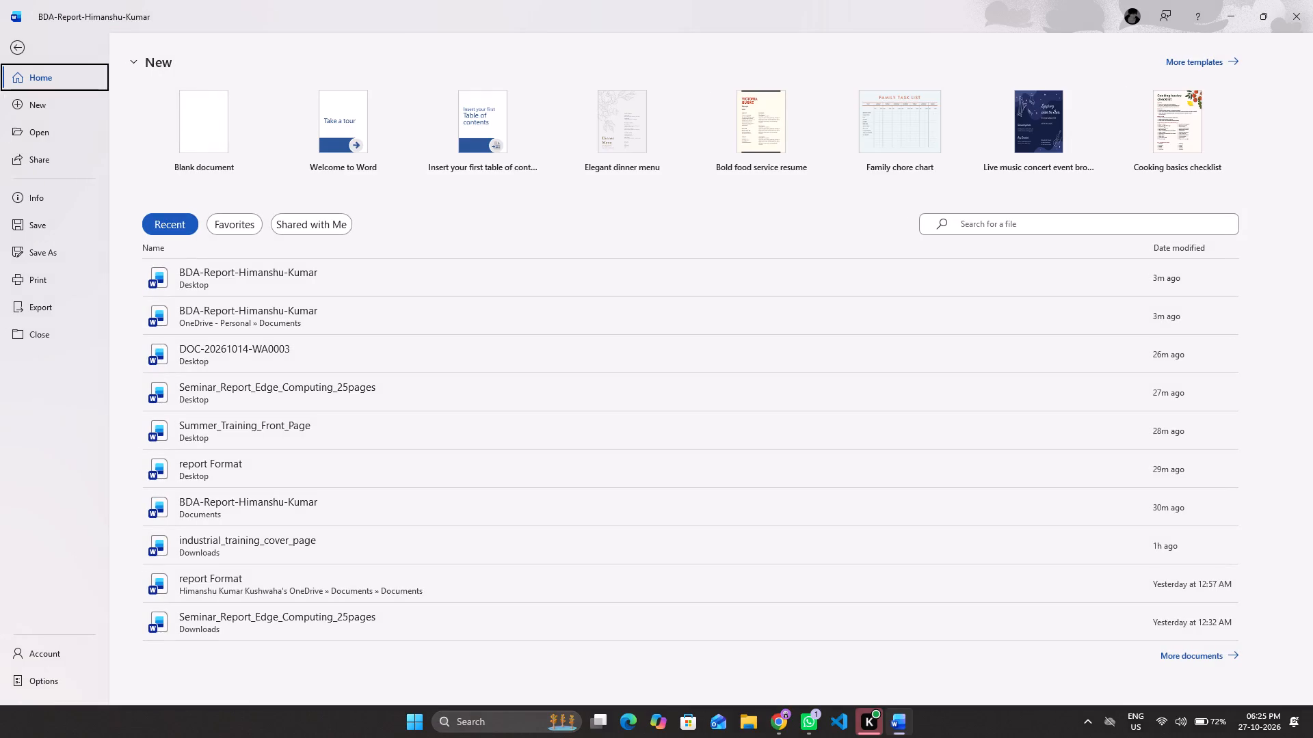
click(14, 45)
Save the report to its current location on the PC.
click(105, 18)
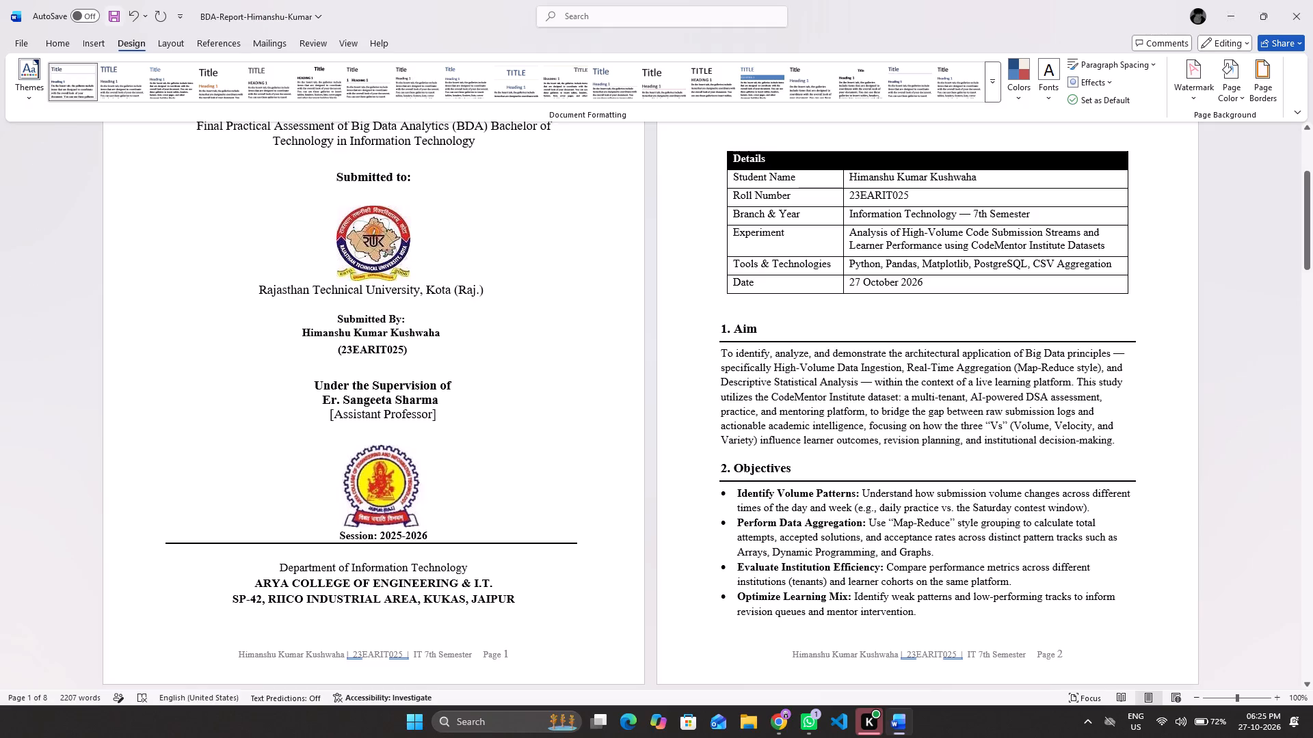
click(105, 18)
Turn on AutoSave for the report by uploading it to OneDrive - Personal.
click(85, 14)
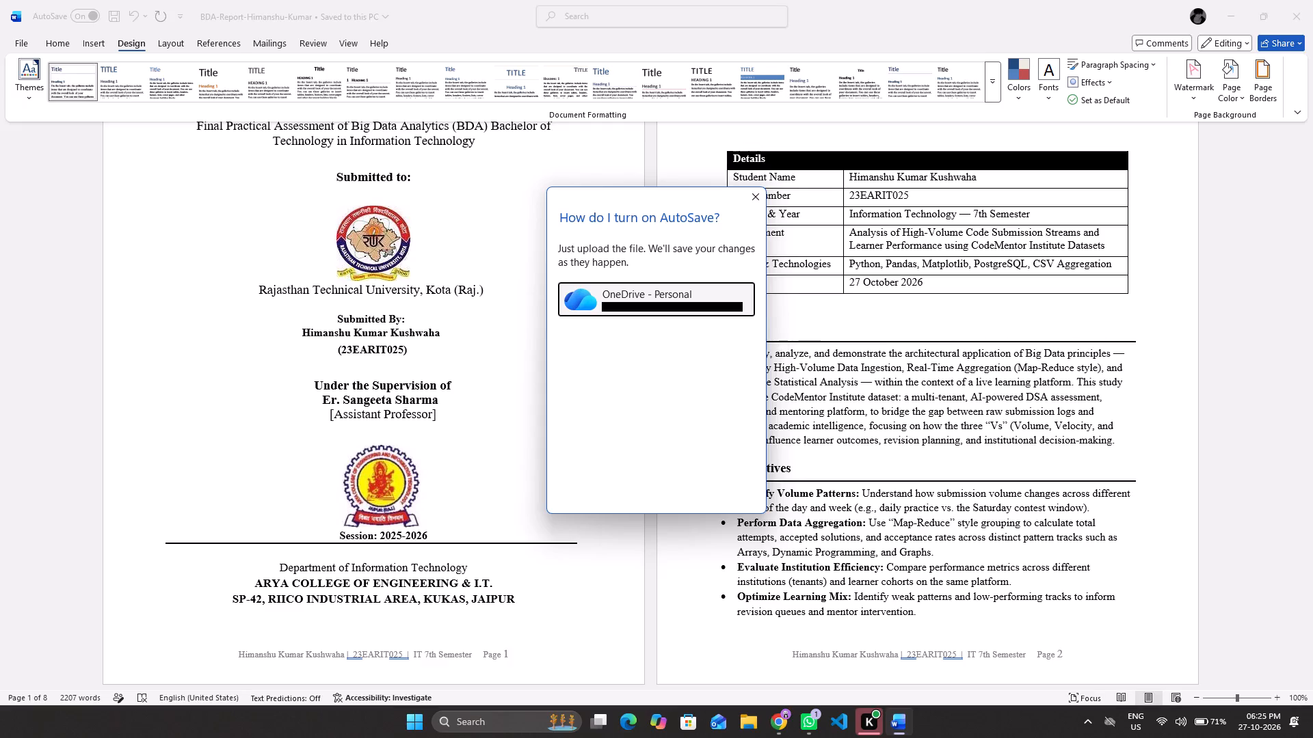
click(694, 295)
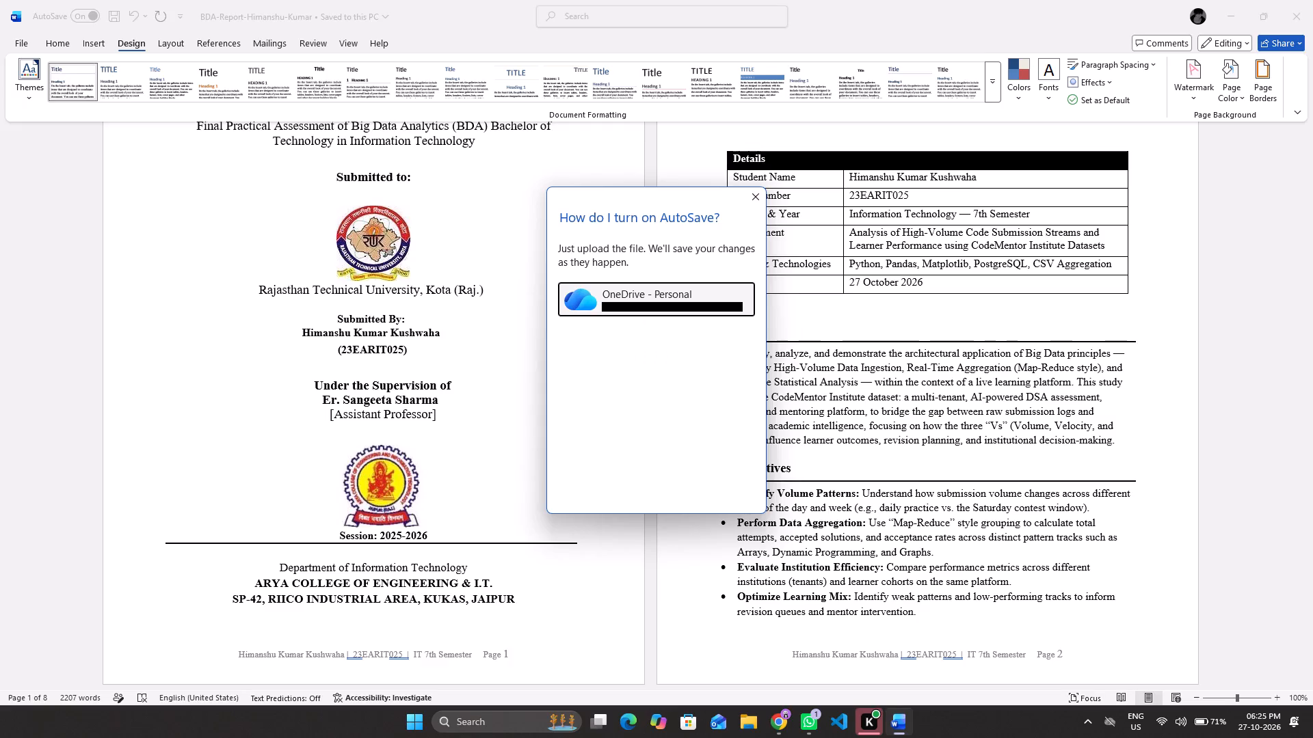
click(694, 295)
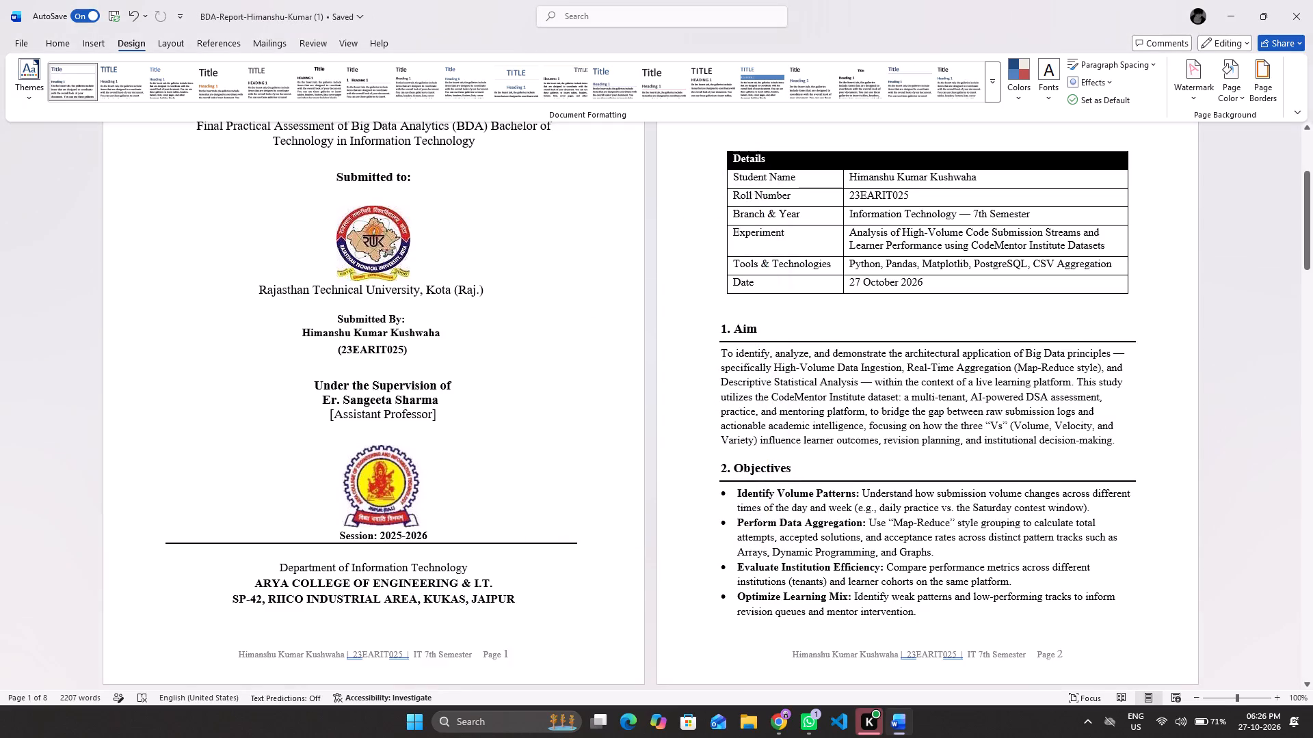
click(114, 16)
click(114, 16)
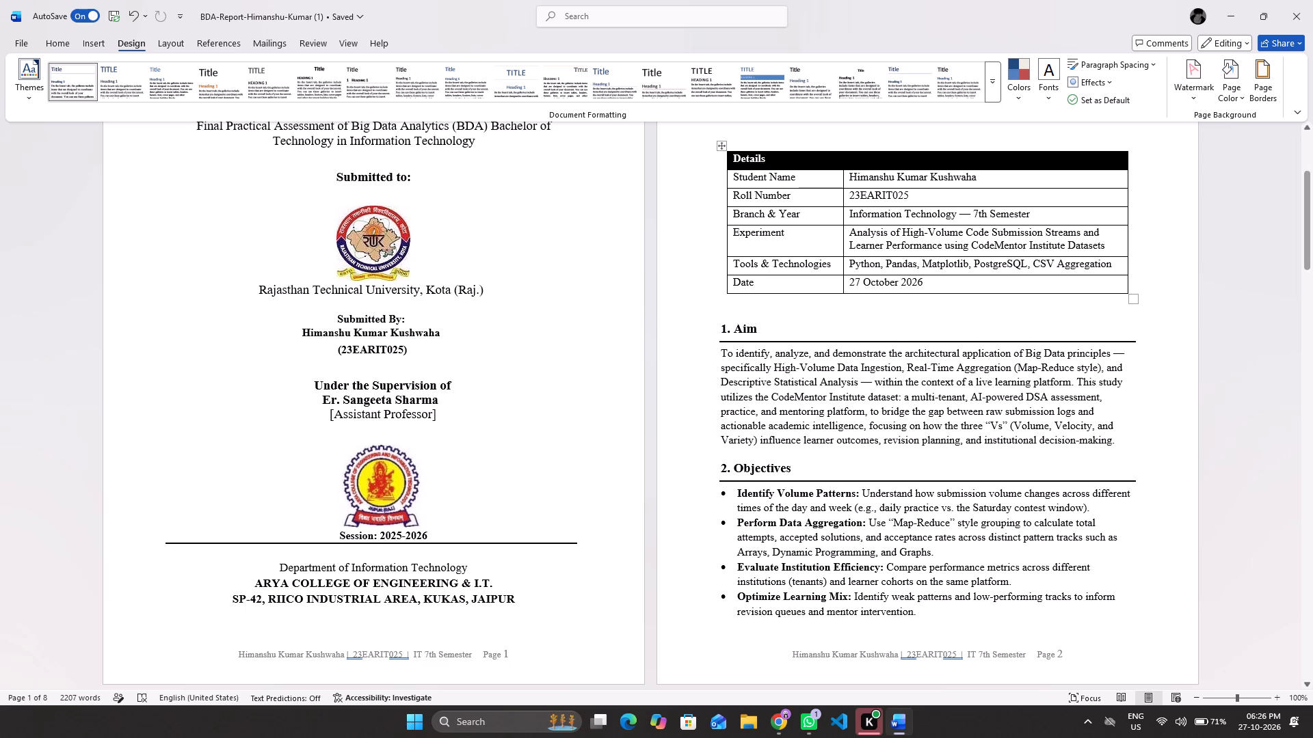
Open the file management page for the report.
scroll(634, 506, down, 5)
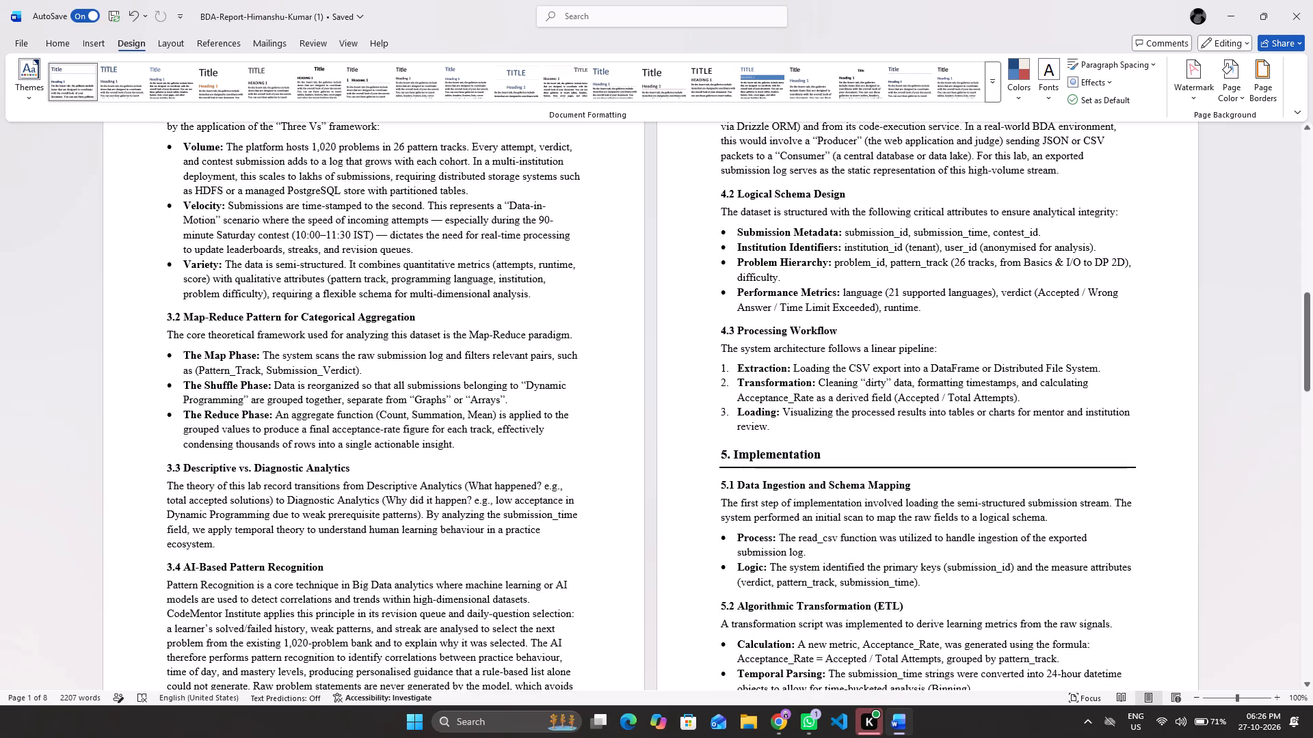
scroll(634, 506, down, 8)
scroll(634, 506, up, 11)
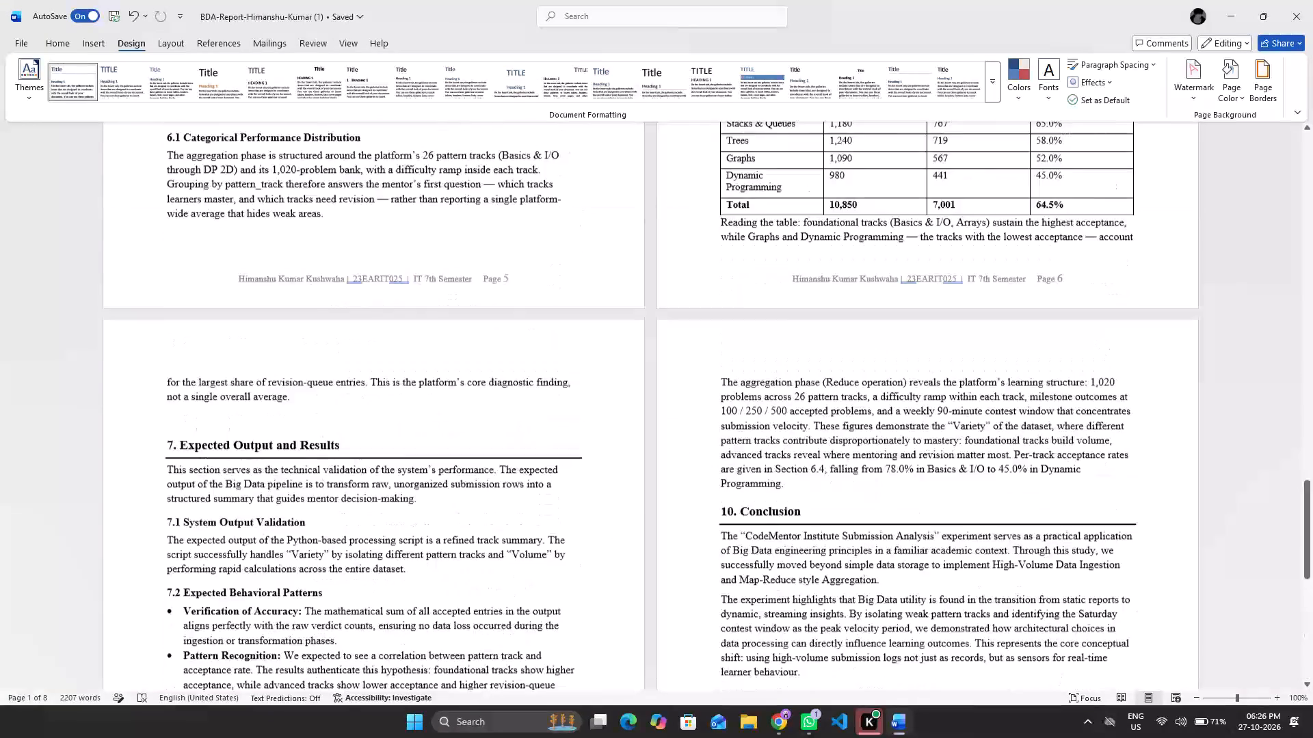
scroll(634, 506, up, 20)
scroll(634, 506, up, 20)
scroll(634, 506, up, 6)
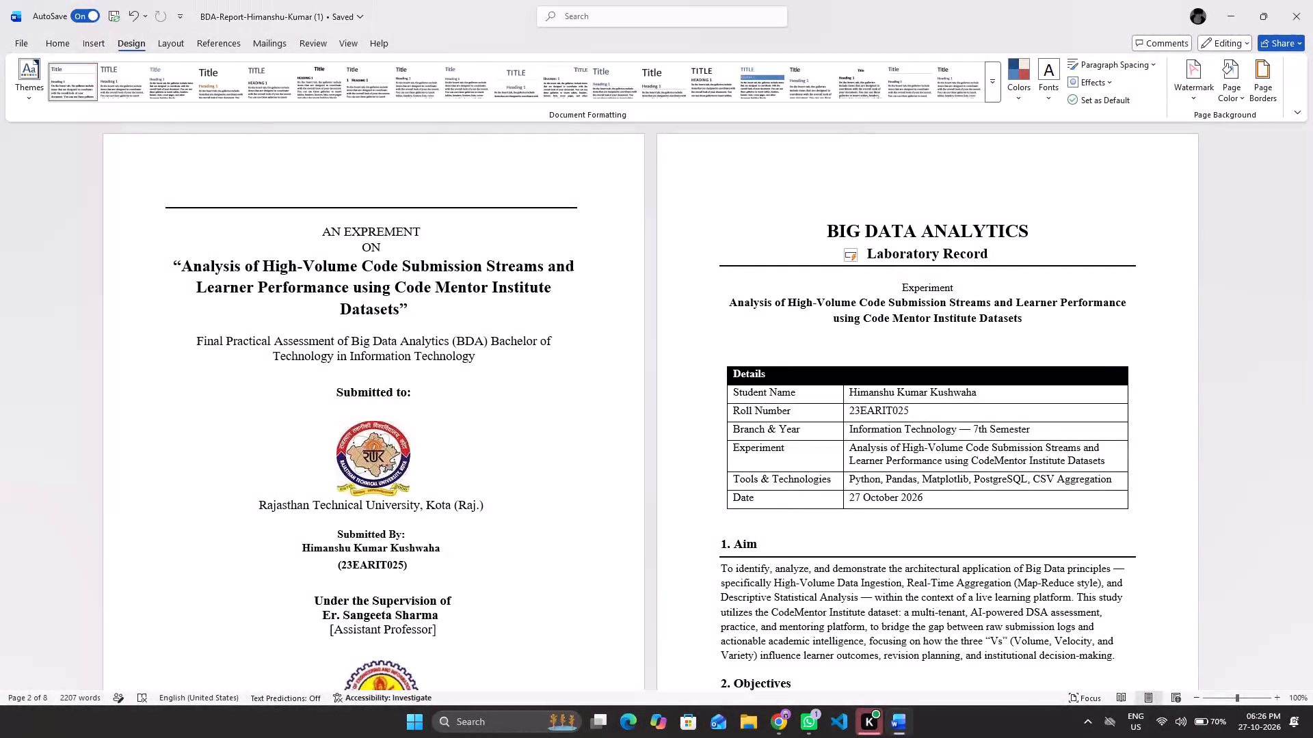
click(27, 36)
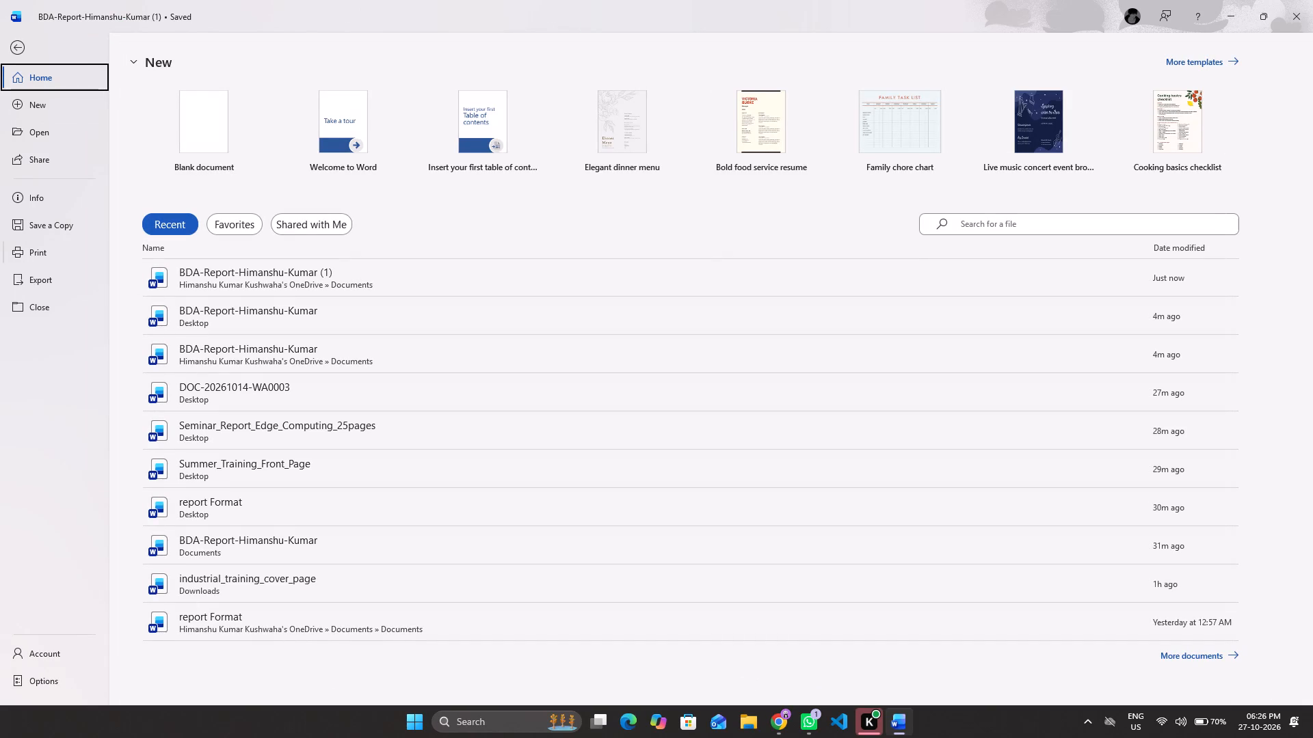
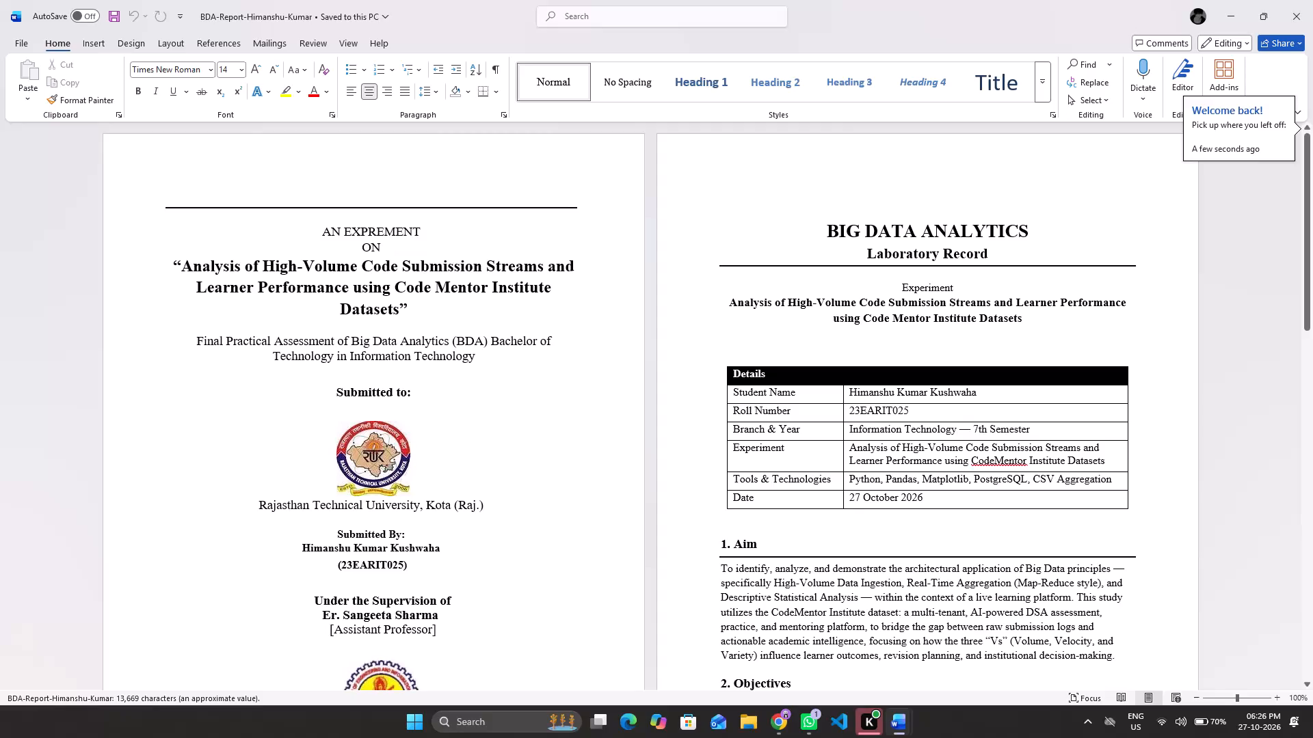
Look over the report copy saved on this PC and minimize its window to return to the OneDrive copy.
scroll(553, 260, down, 1)
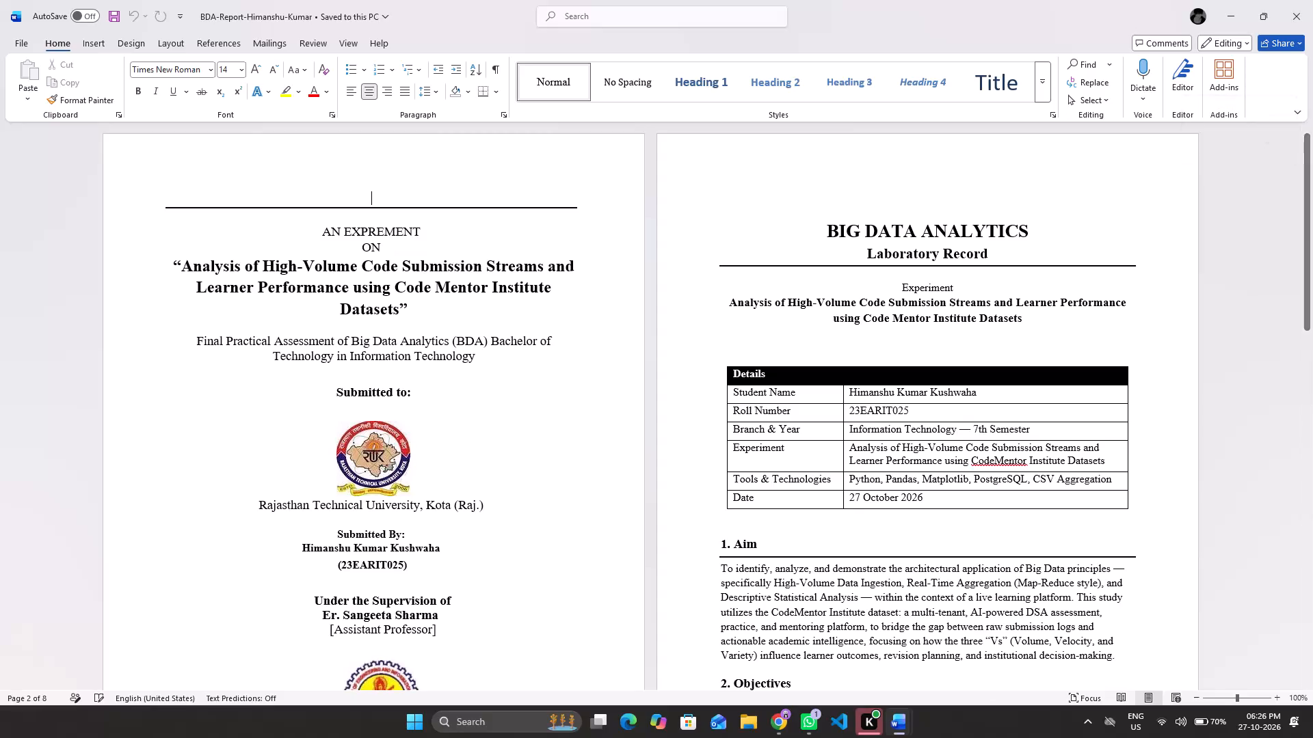
scroll(553, 260, down, 2)
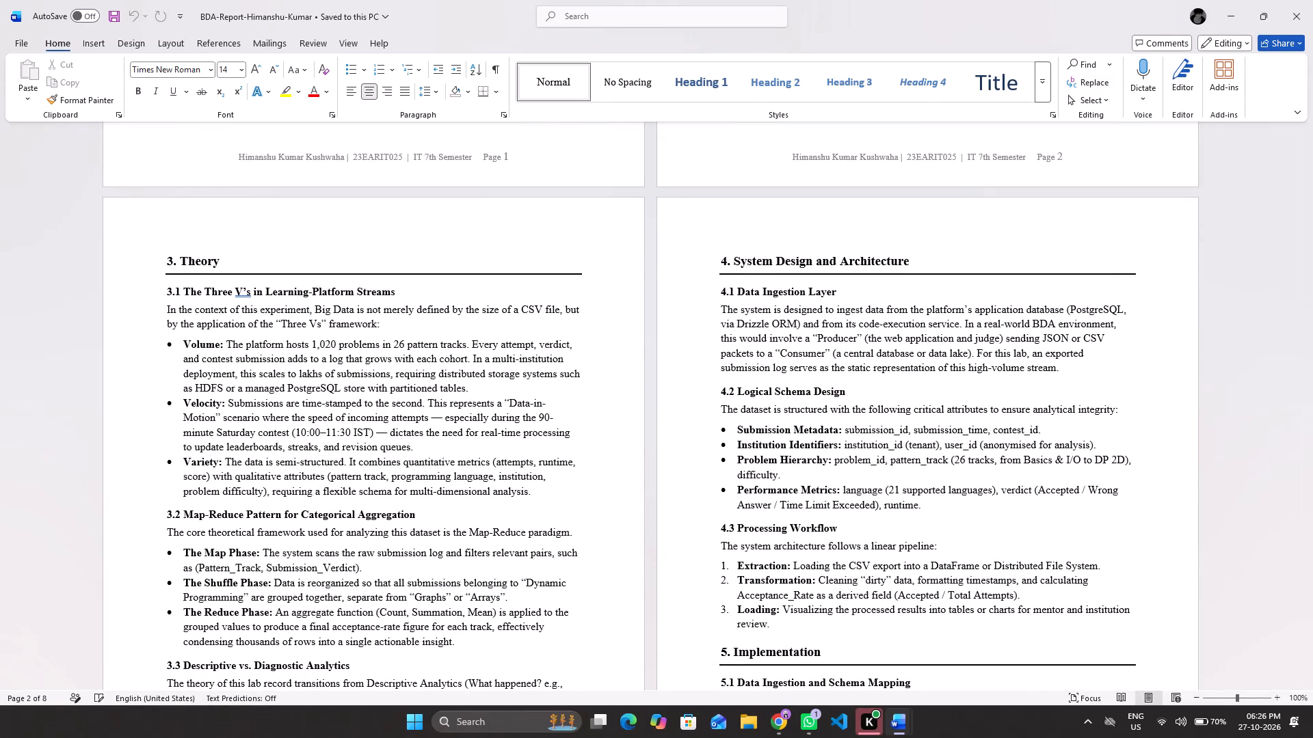
click(1241, 16)
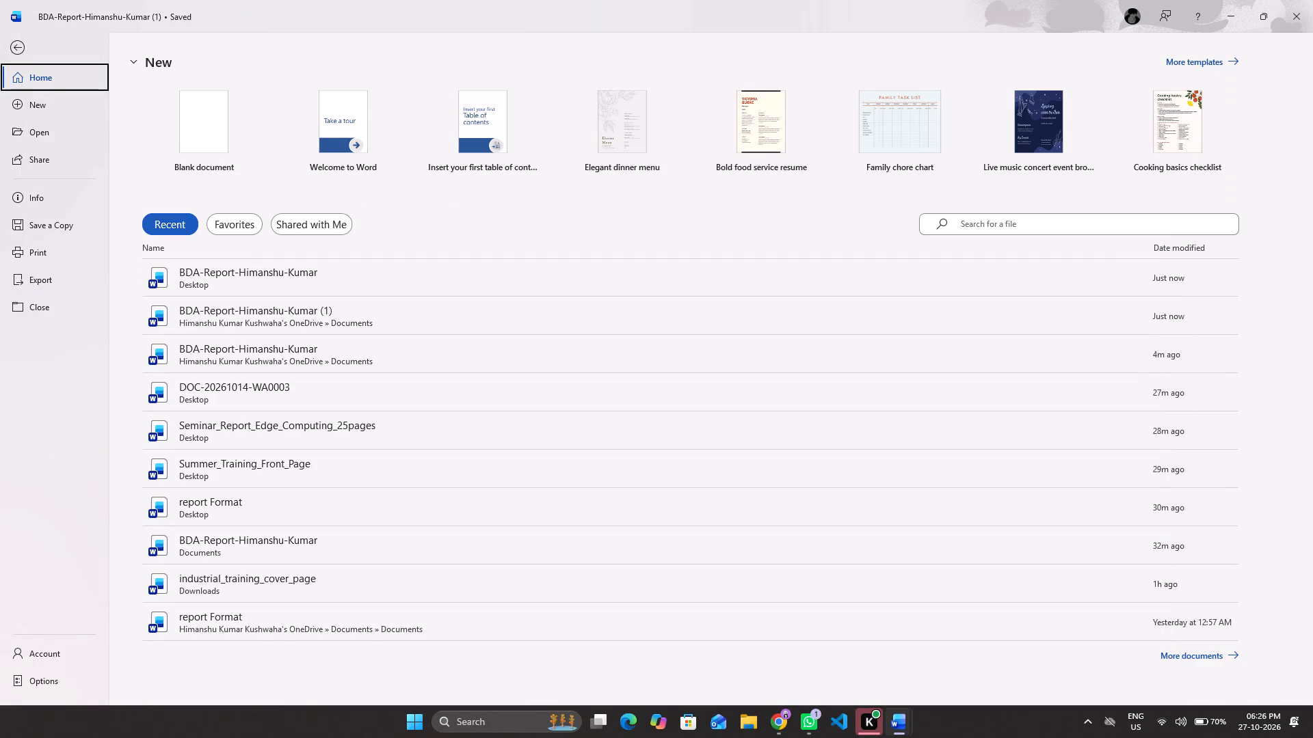
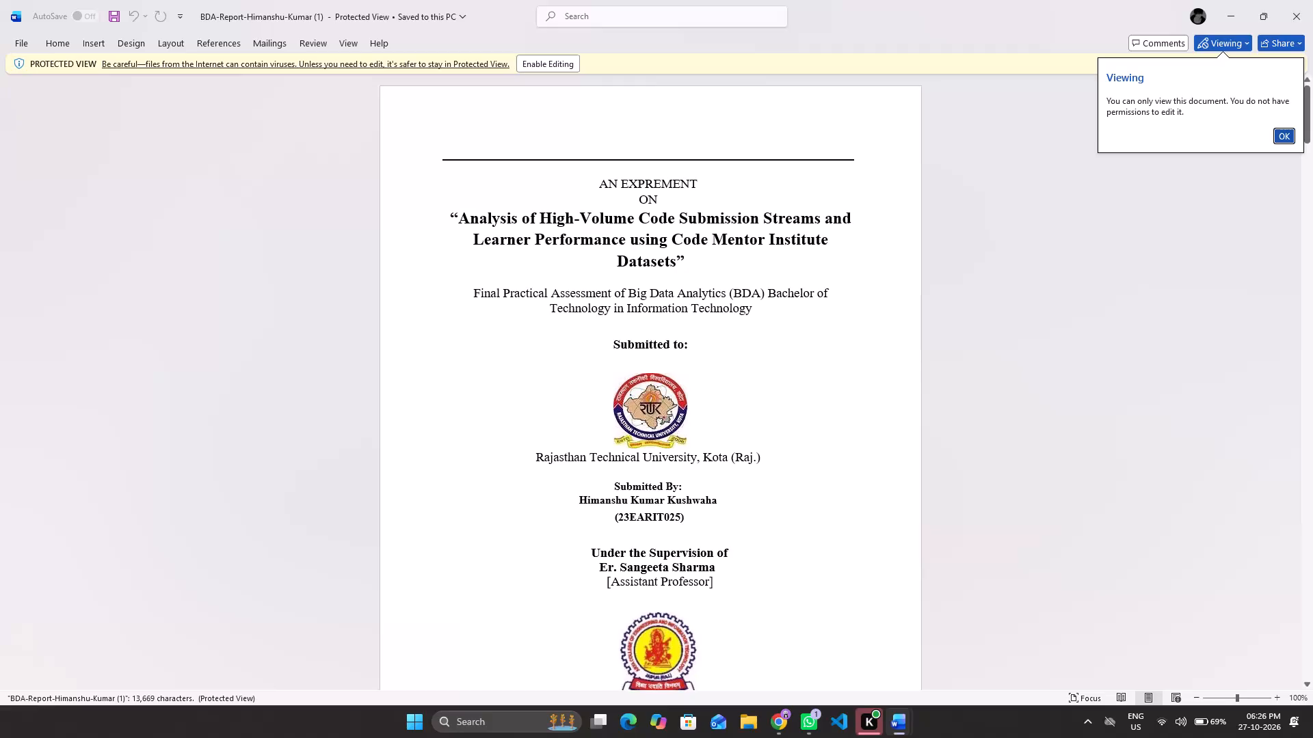
Enable editing in the protected report copy and make the "AN EXPREMENT ON" lines above the cover title bold.
scroll(631, 236, down, 1)
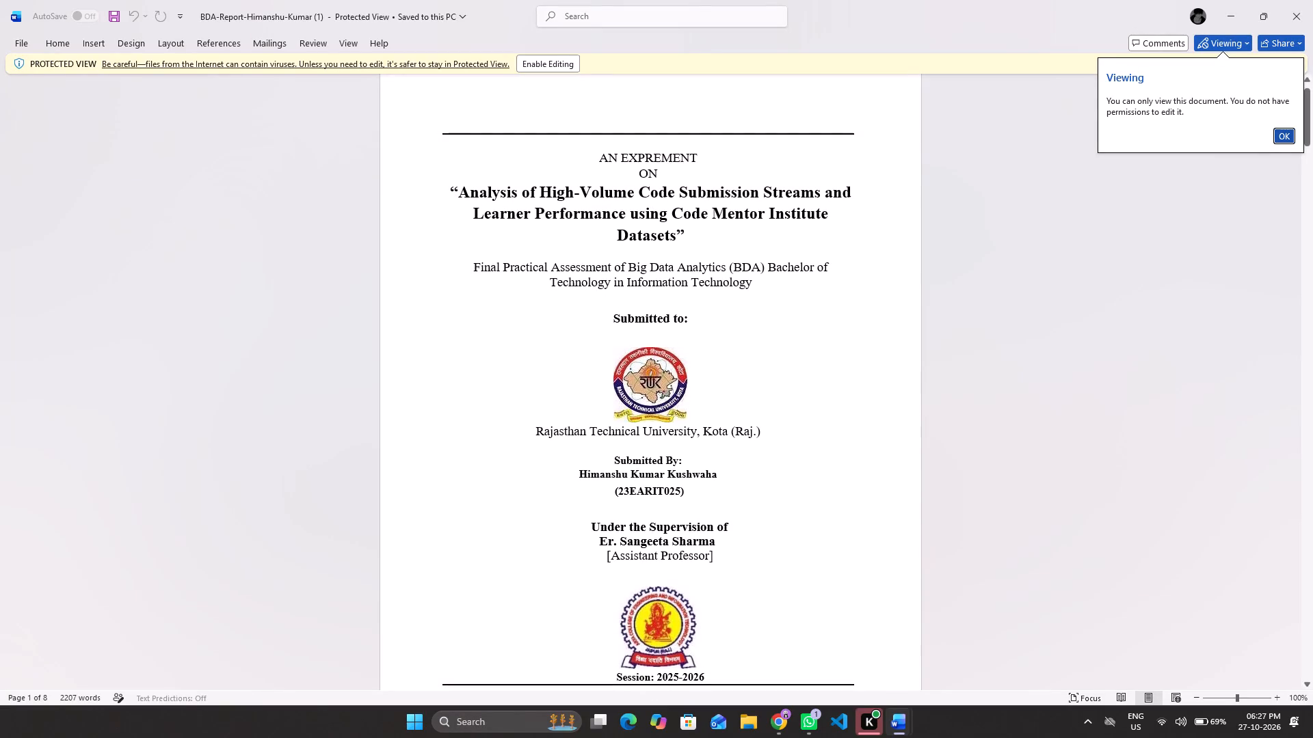
drag(602, 151, 681, 167)
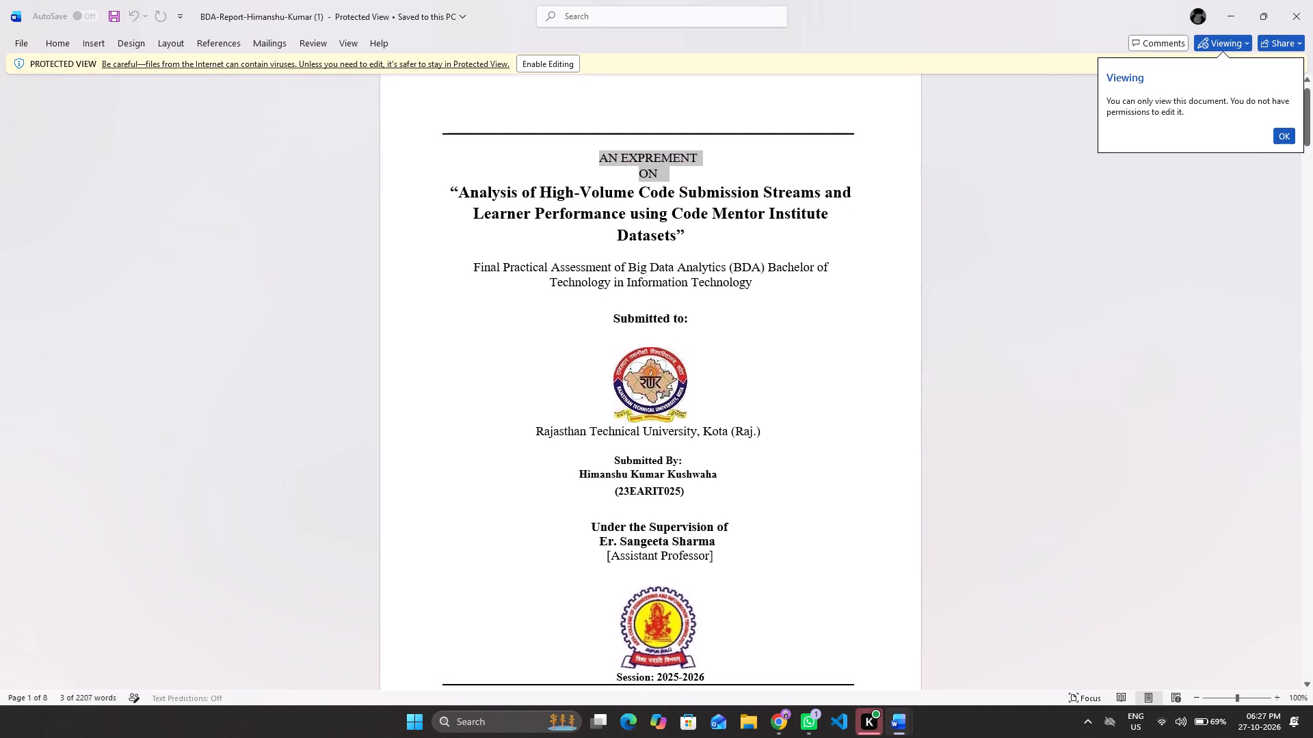
click(538, 59)
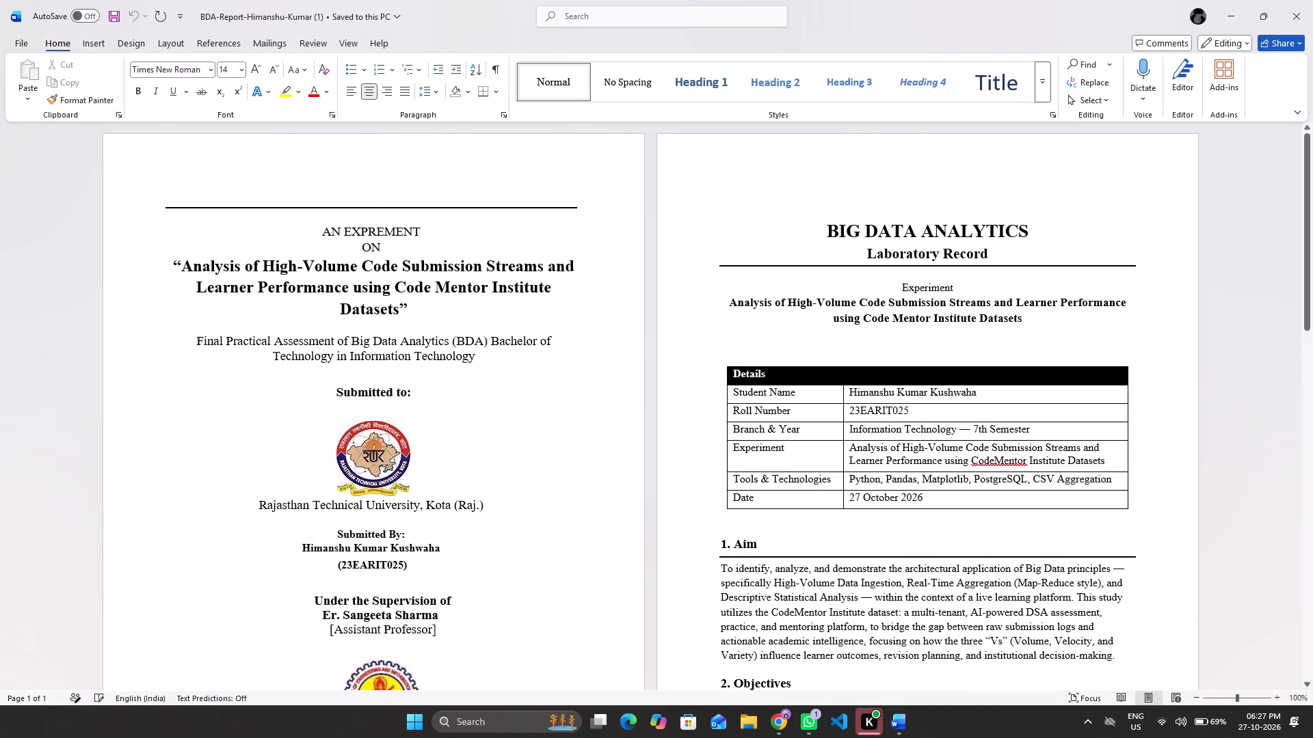
drag(319, 227, 418, 256)
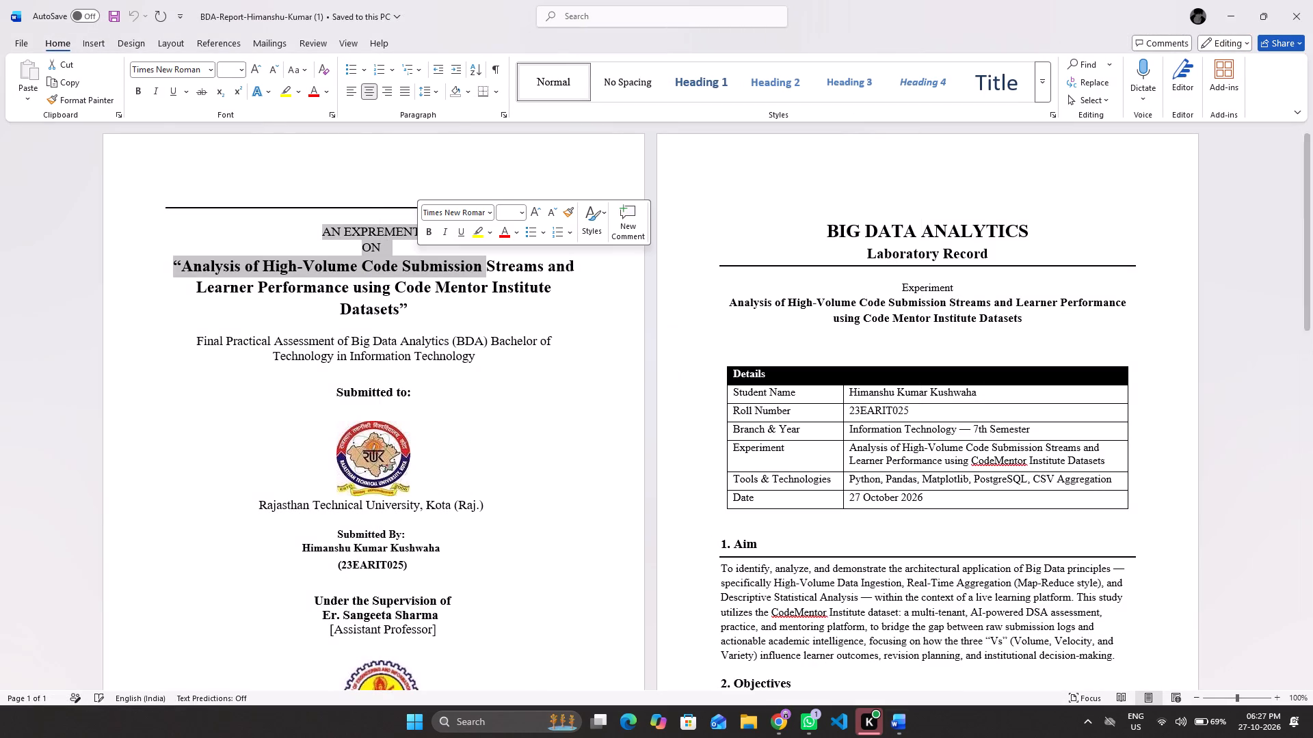
click(432, 232)
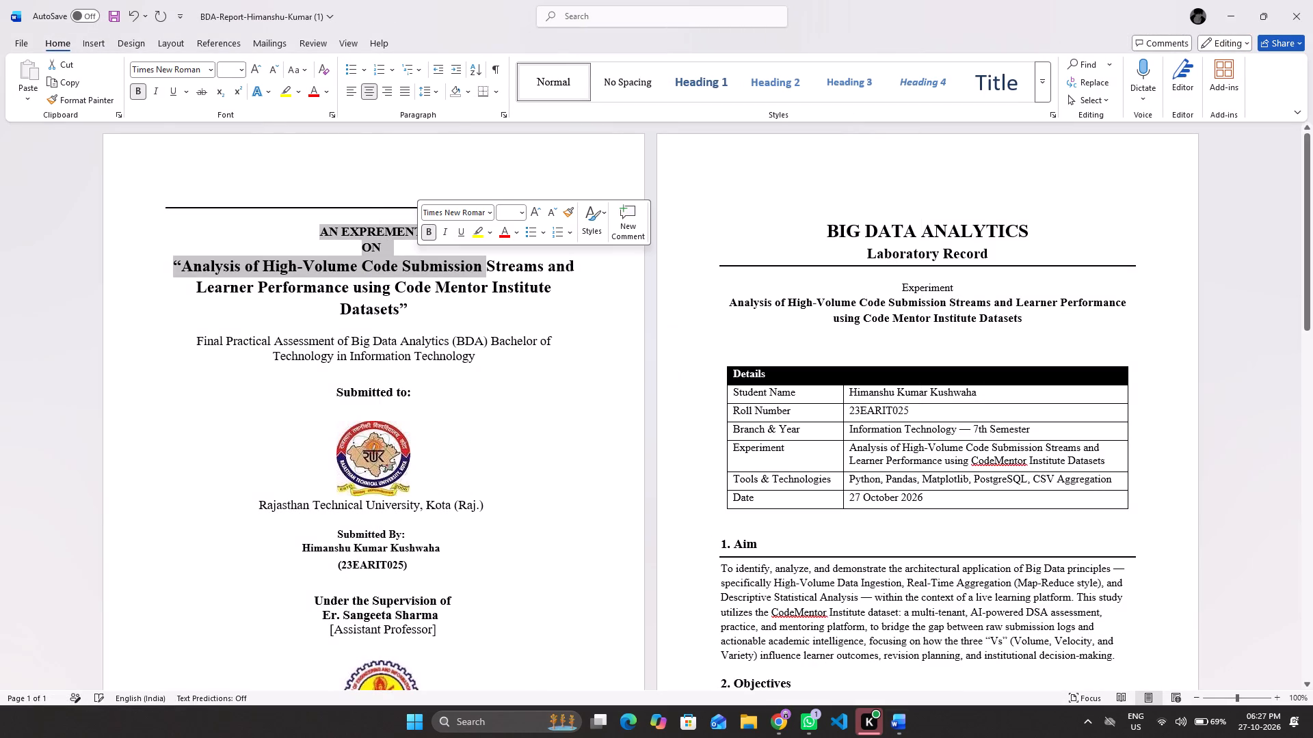
Change the Date entry in the Details table on the Laboratory Record page to 2 November 2026.
click(299, 231)
scroll(424, 313, down, 3)
scroll(424, 313, up, 1)
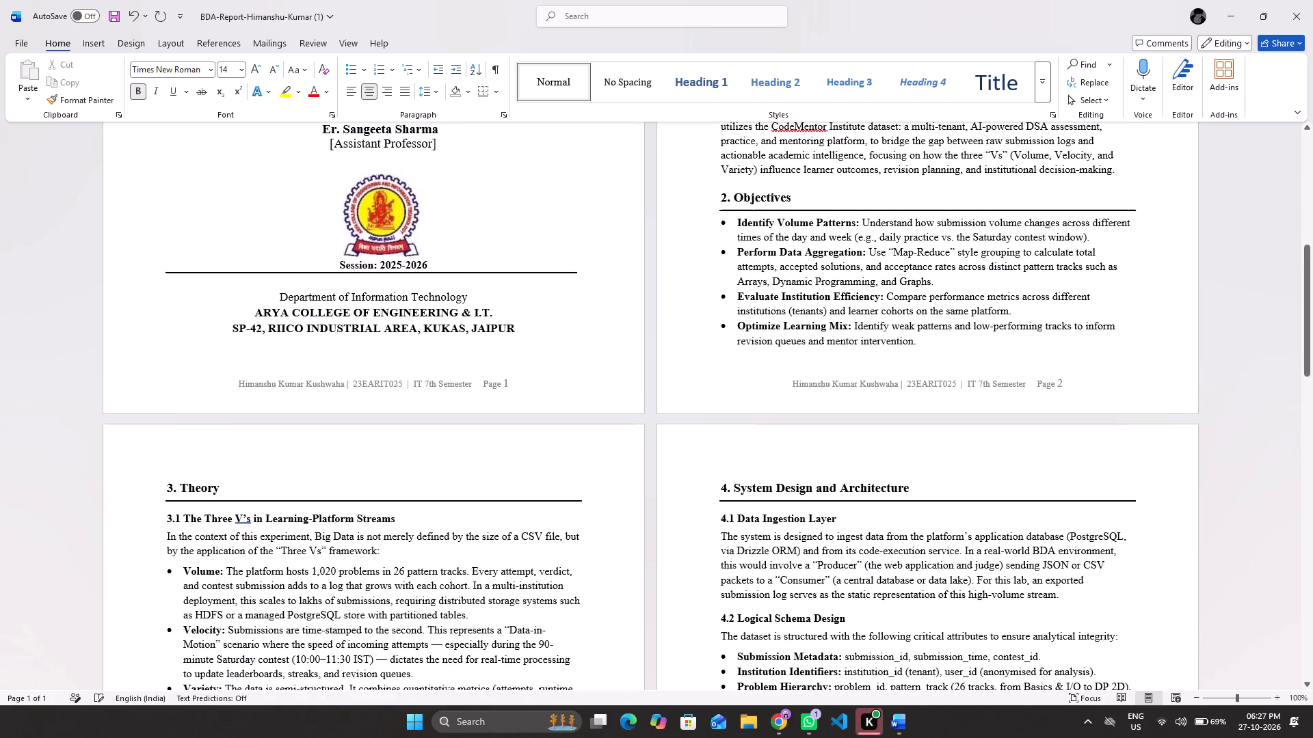
scroll(910, 222, up, 2)
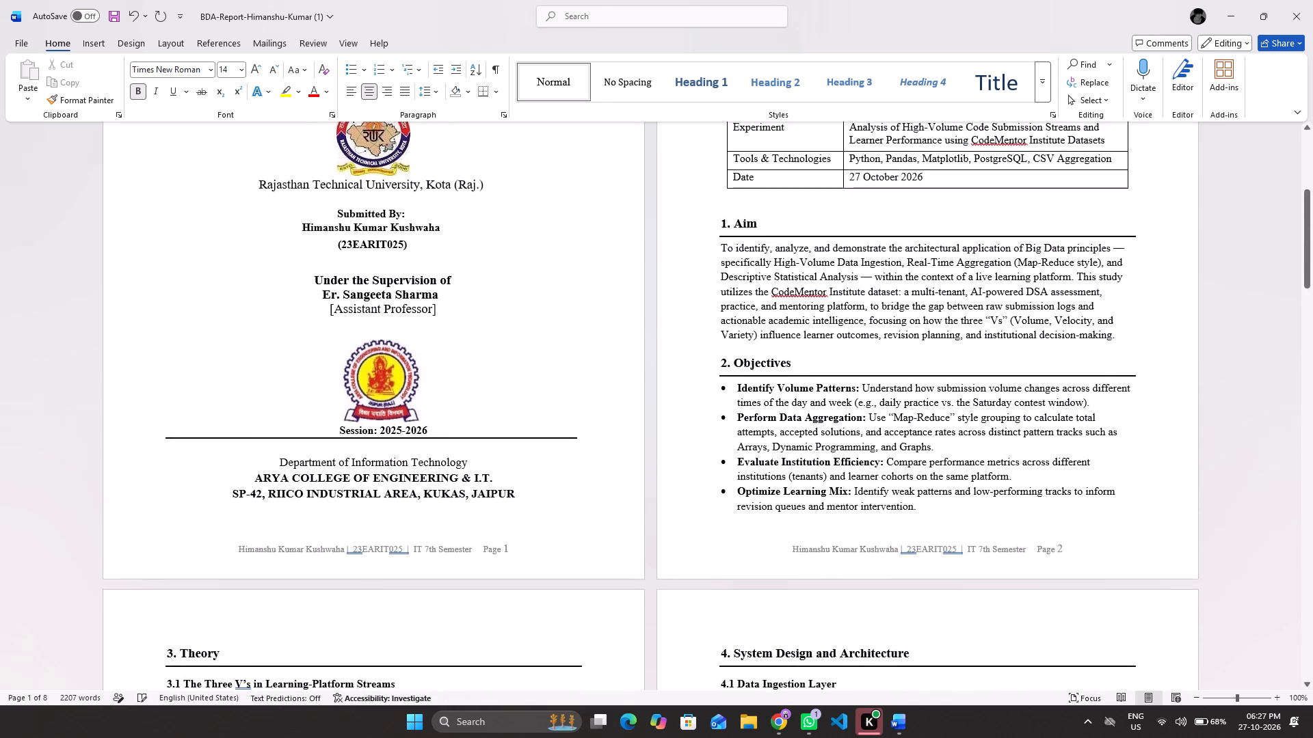
scroll(910, 232, up, 1)
click(860, 204)
key(BackSpace)
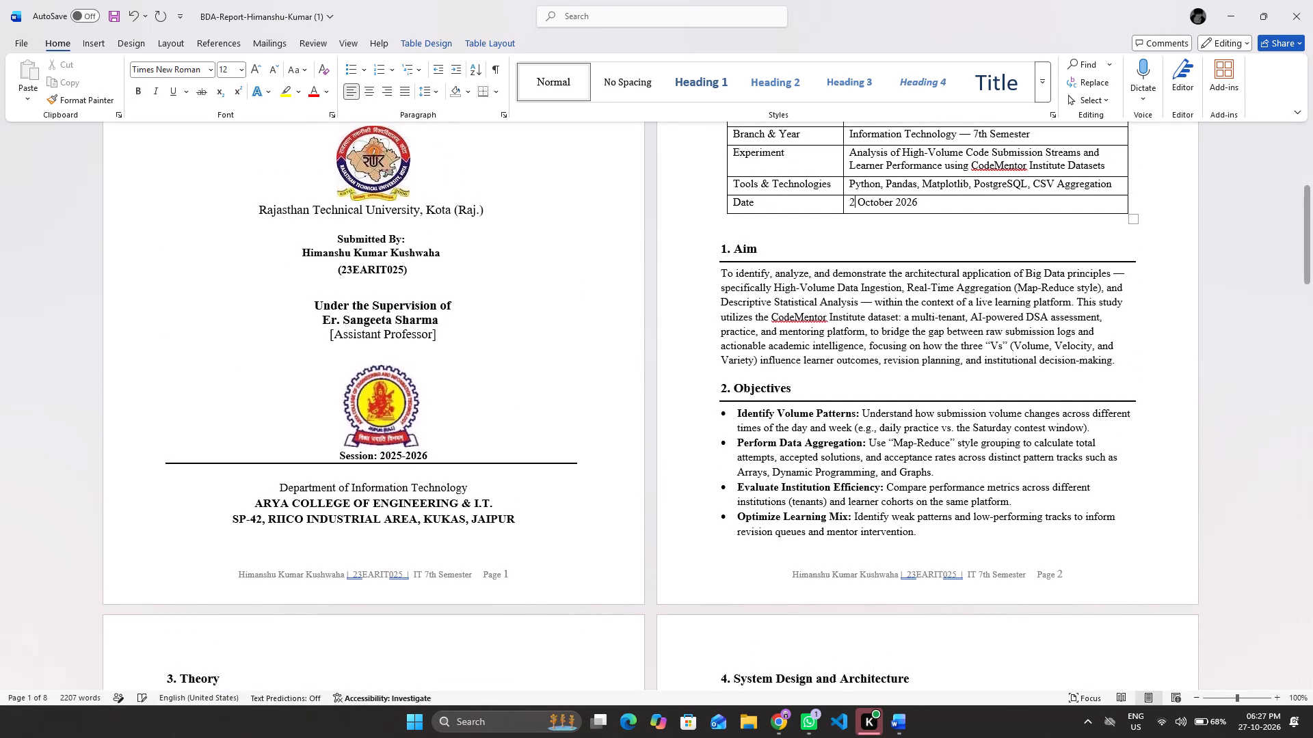
click(891, 200)
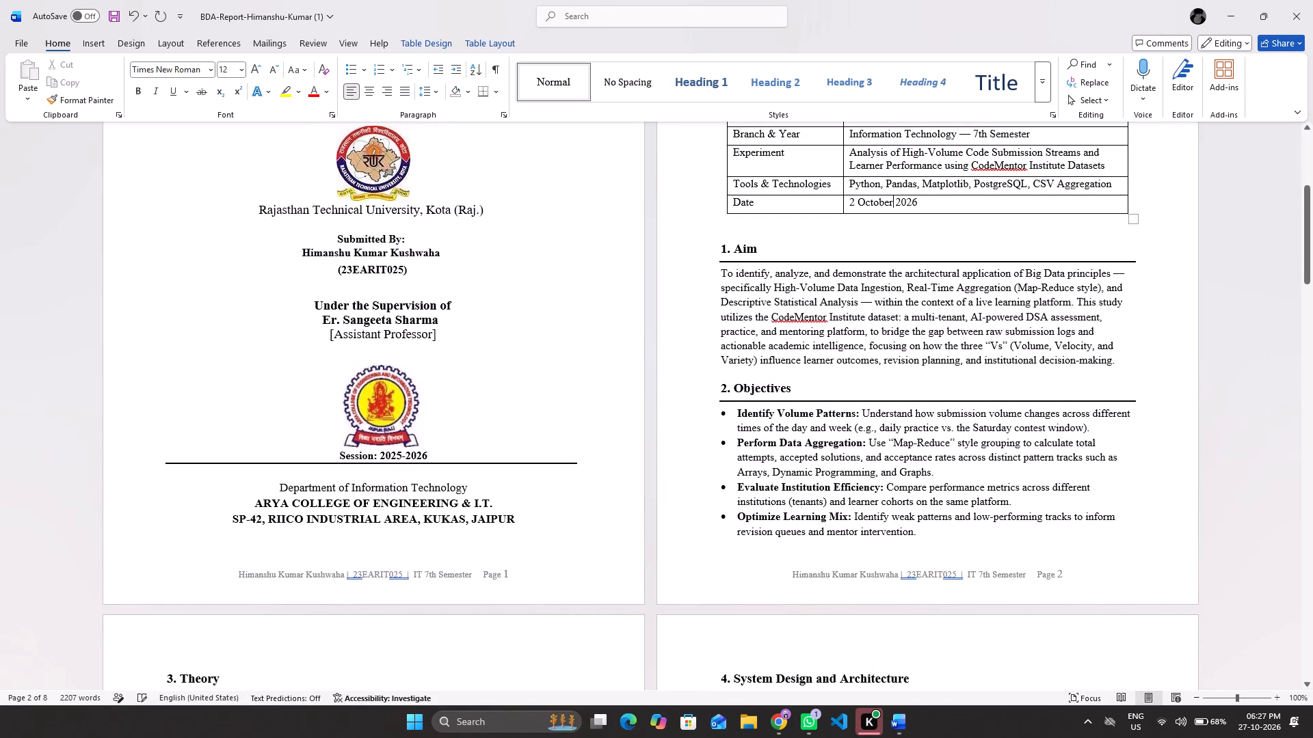
key(BackSpace)
key(BackSpace)
key(BackSpace)
key(BackSpace)
key(BackSpace)
key(BackSpace)
key(BackSpace)
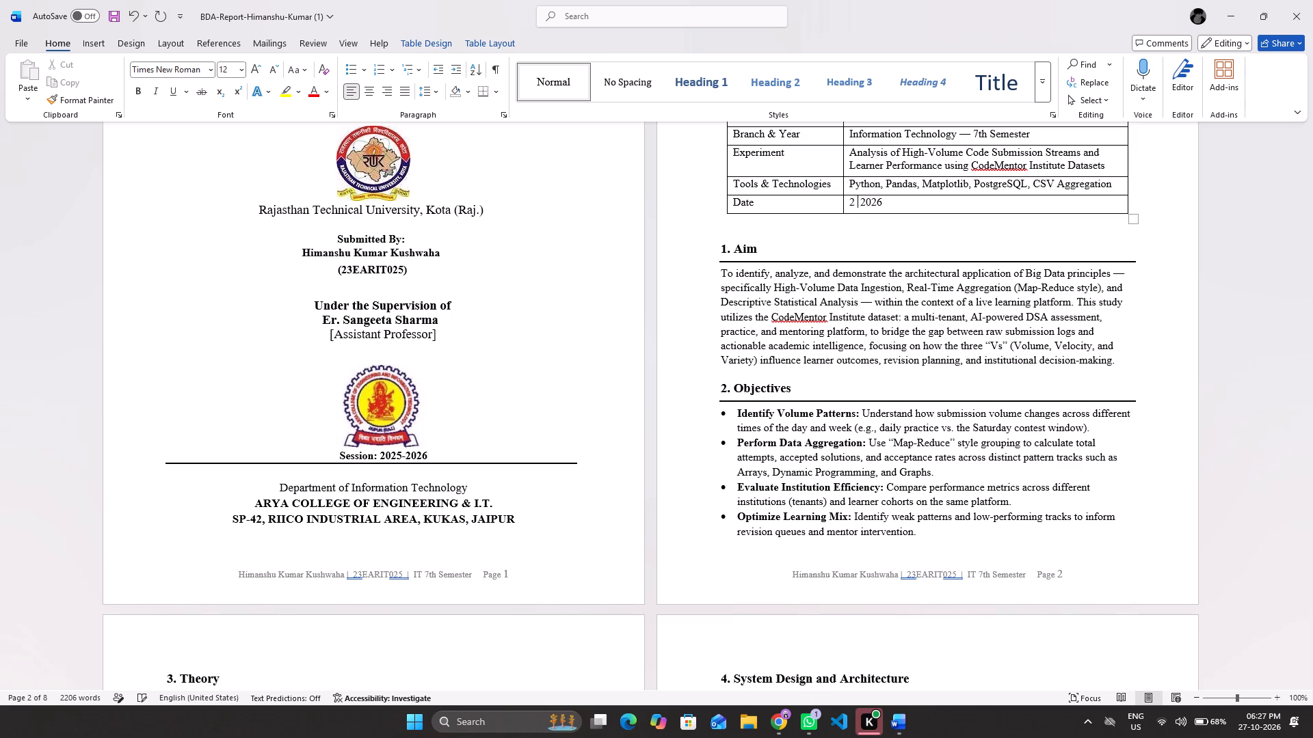
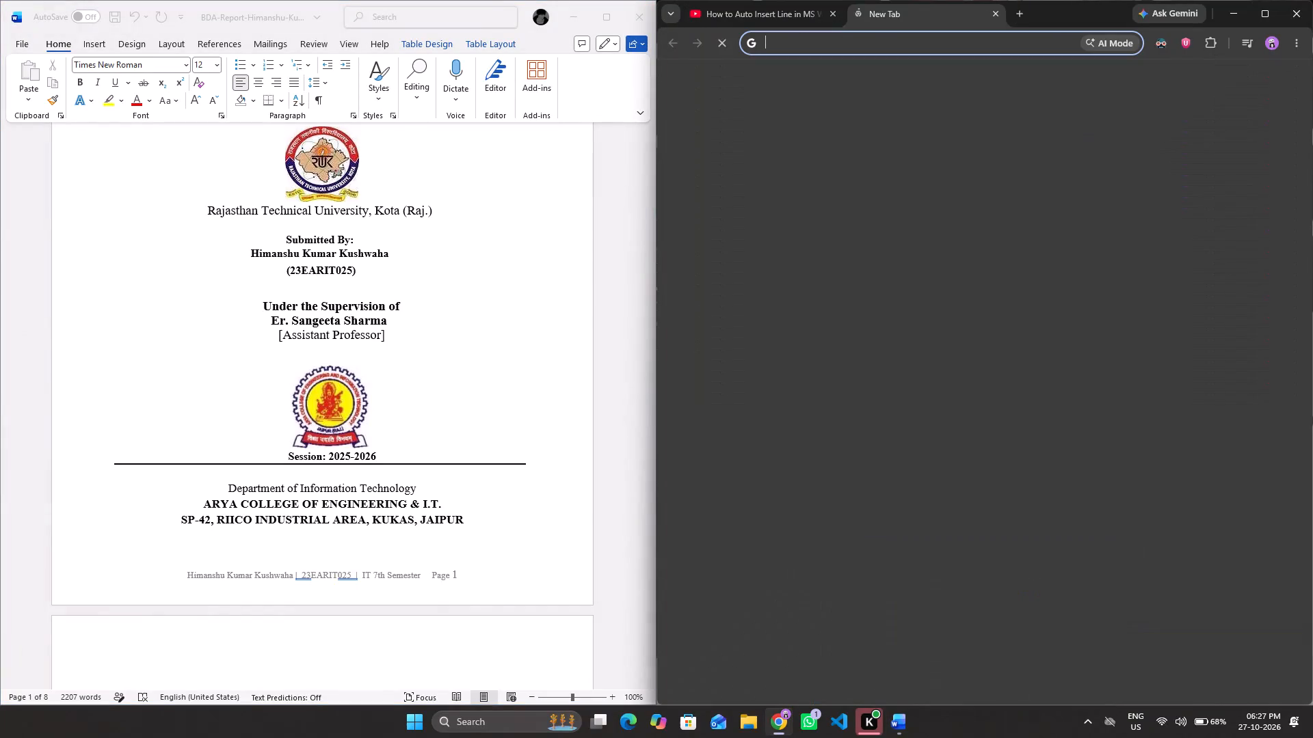
In Chrome, search the web for "november" from the new tab.
click(834, 44)
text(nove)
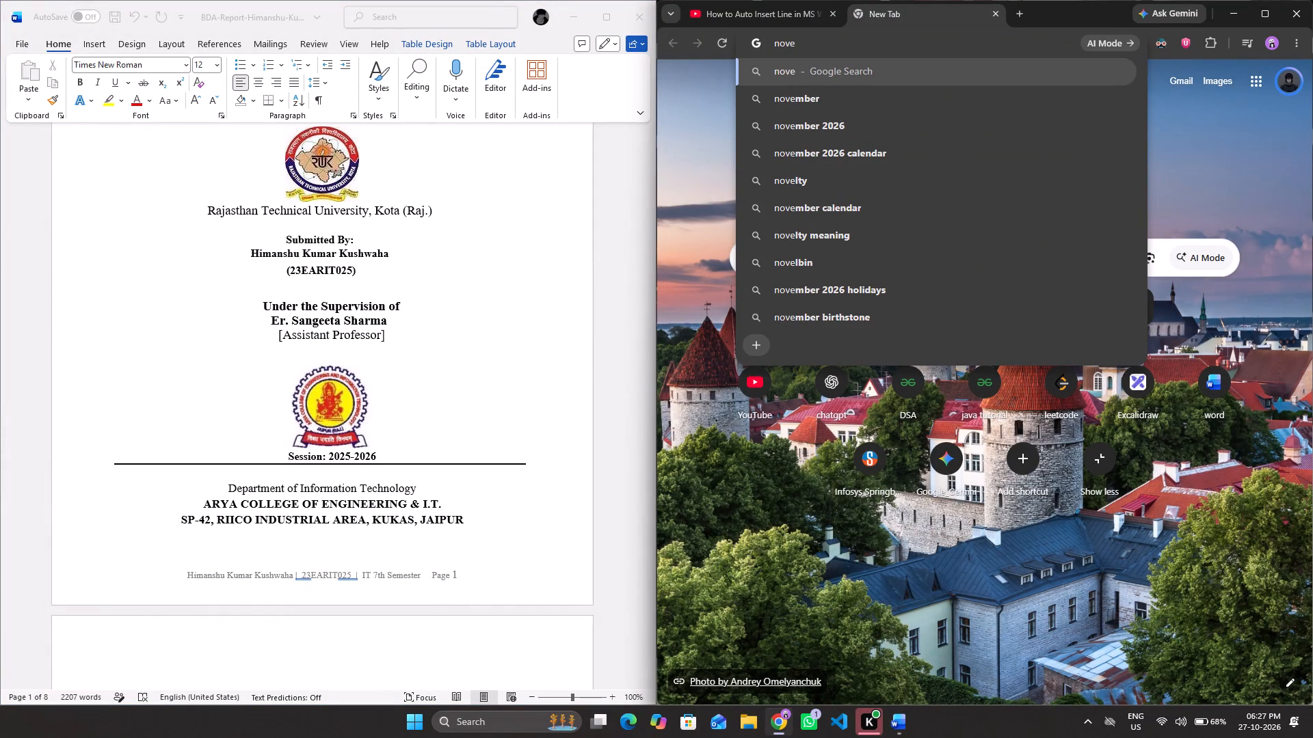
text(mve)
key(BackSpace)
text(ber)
click(805, 98)
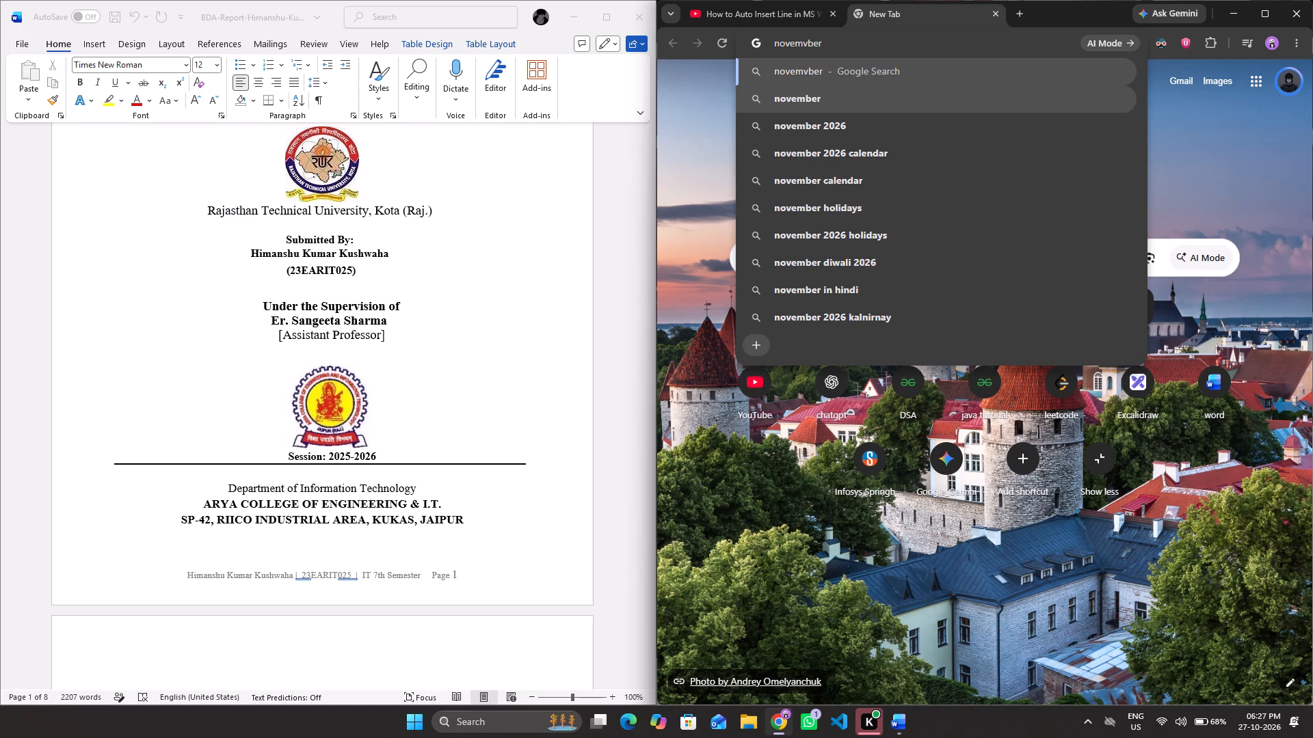
Select the whole word "november" in the search query on the results page.
click(864, 94)
key(ctrl+a)
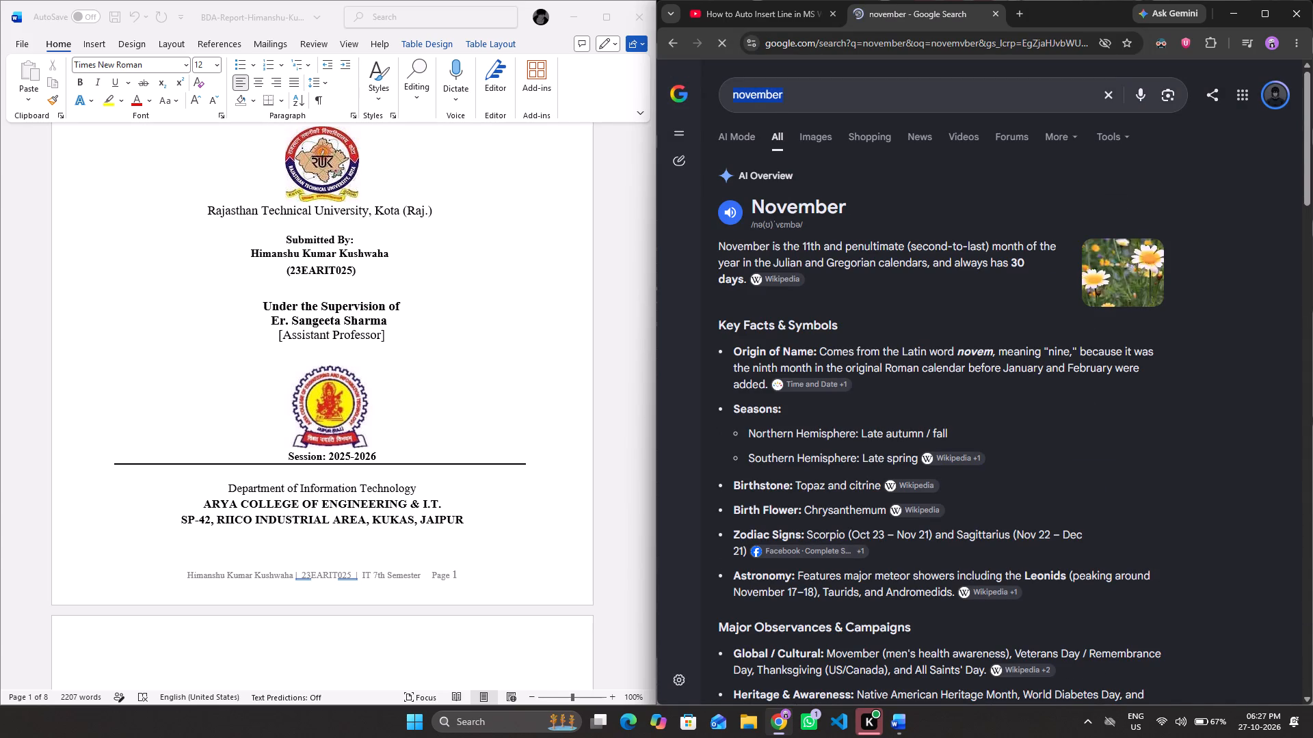
Change the session years under the college logo on the cover page to 2026-2027.
scroll(403, 369, up, 1)
scroll(403, 369, down, 1)
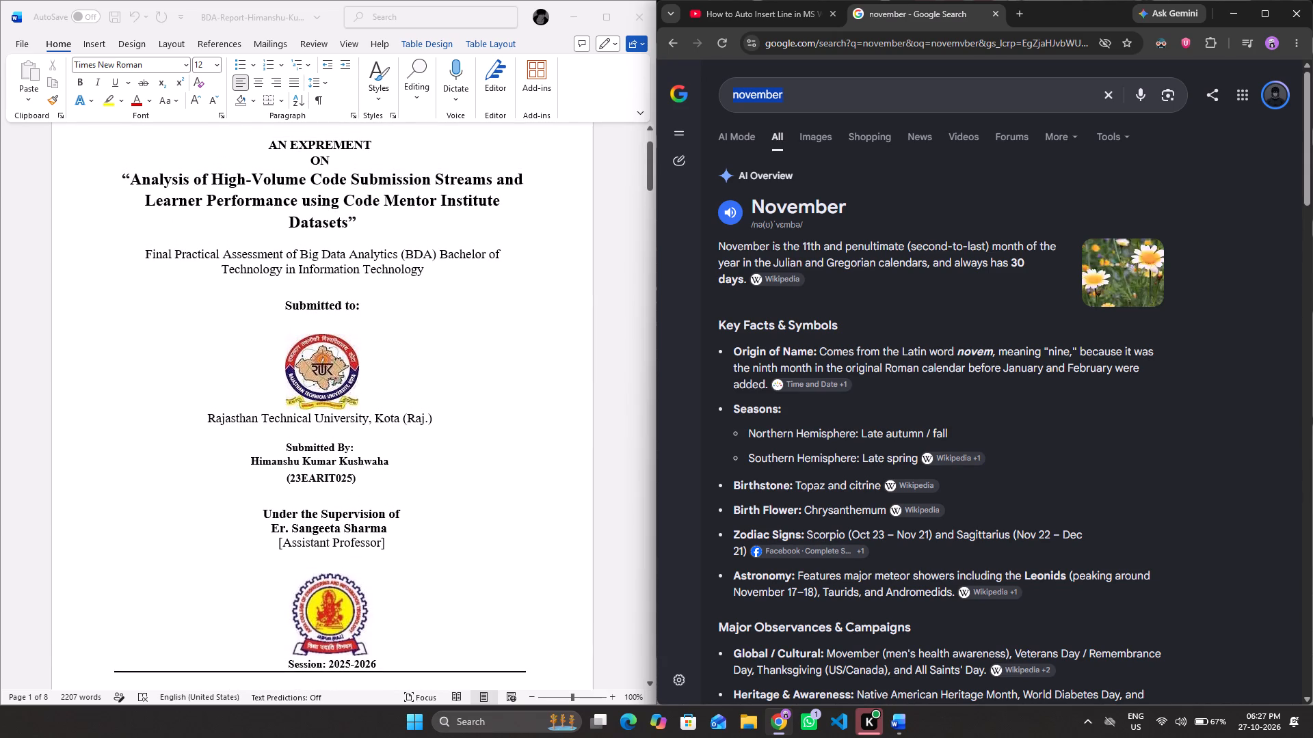
click(380, 661)
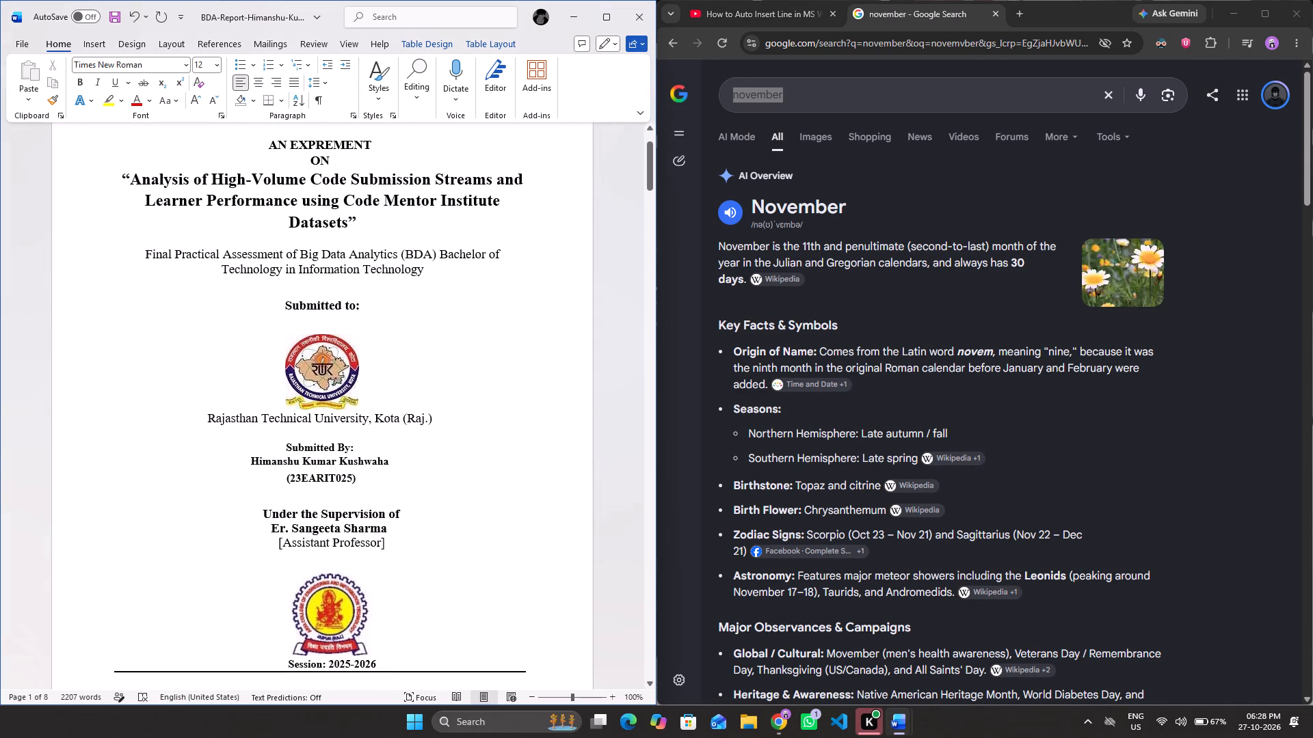
double_click(378, 662)
click(378, 662)
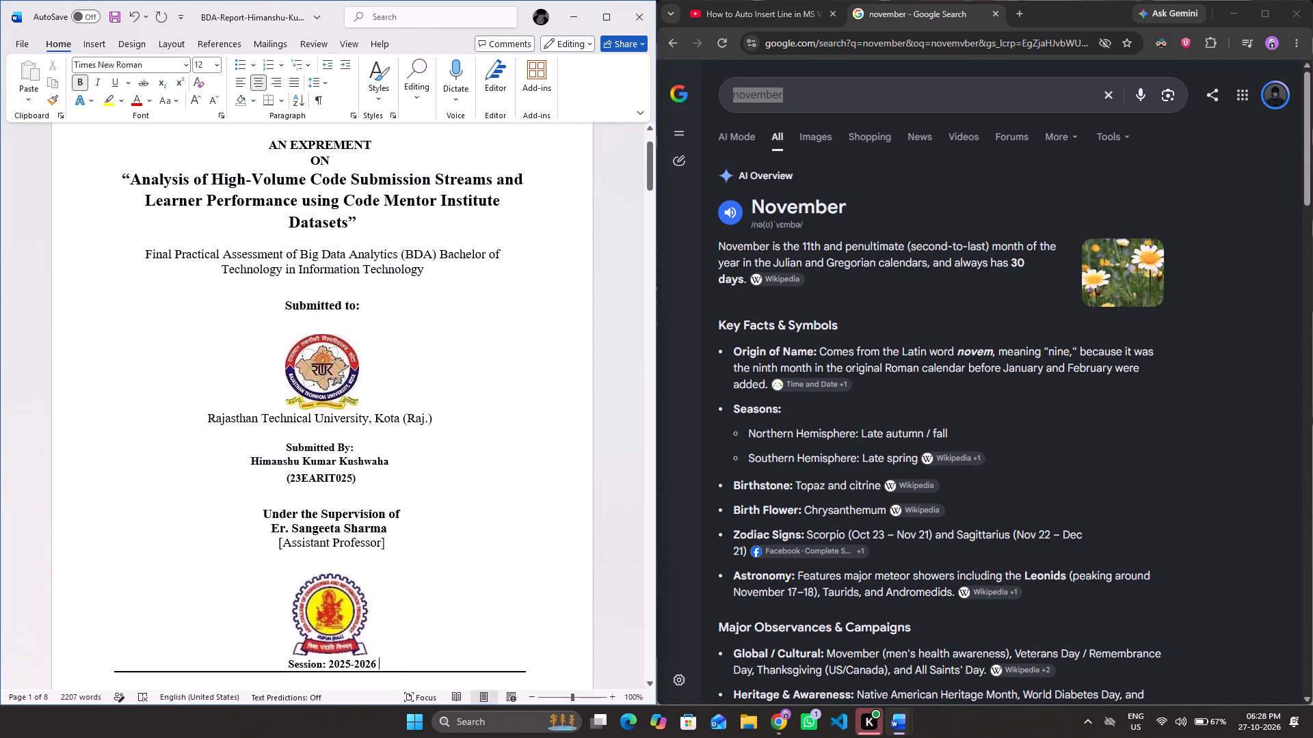
key(BackSpace)
key(BackSpace)
key(7)
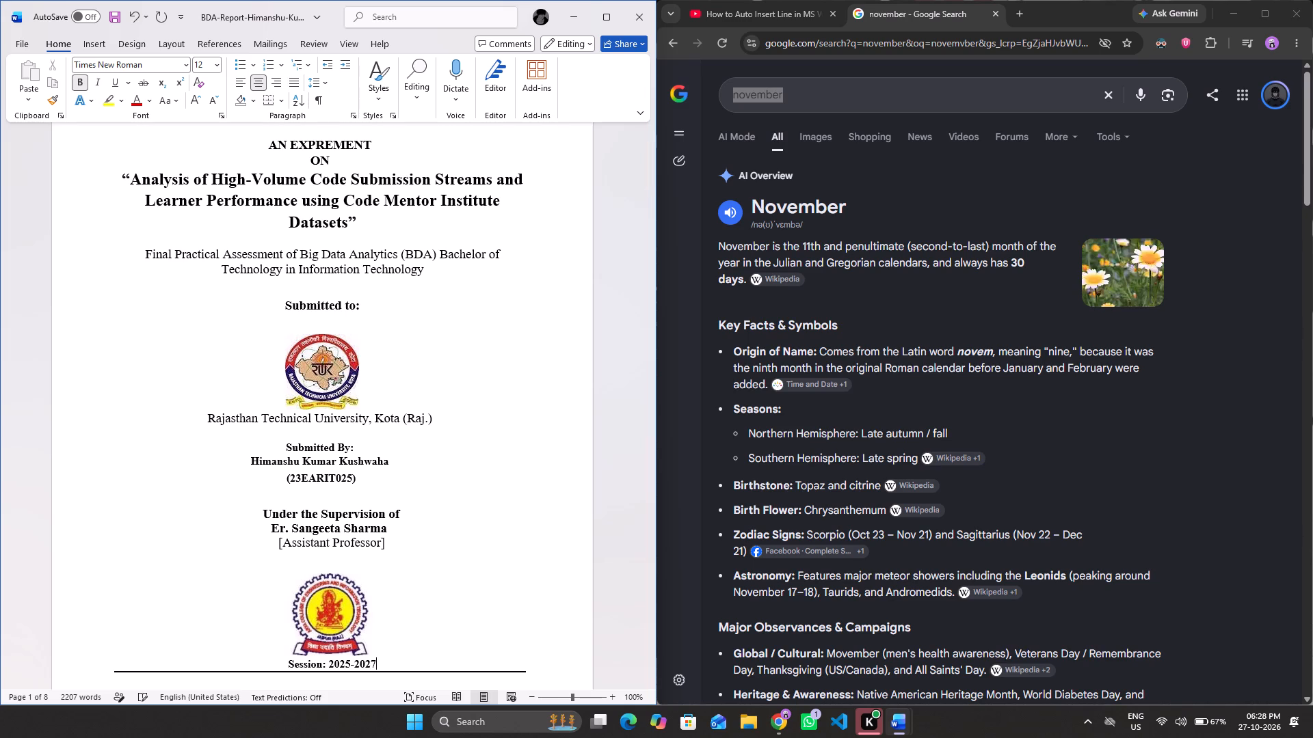
click(348, 665)
key(BackSpace)
key(6)
Correct "CodeMentor" to "Code Mentor" in the details table's Experiment row and in the Aim paragraph, using the spelling suggestions.
scroll(416, 431, down, 2)
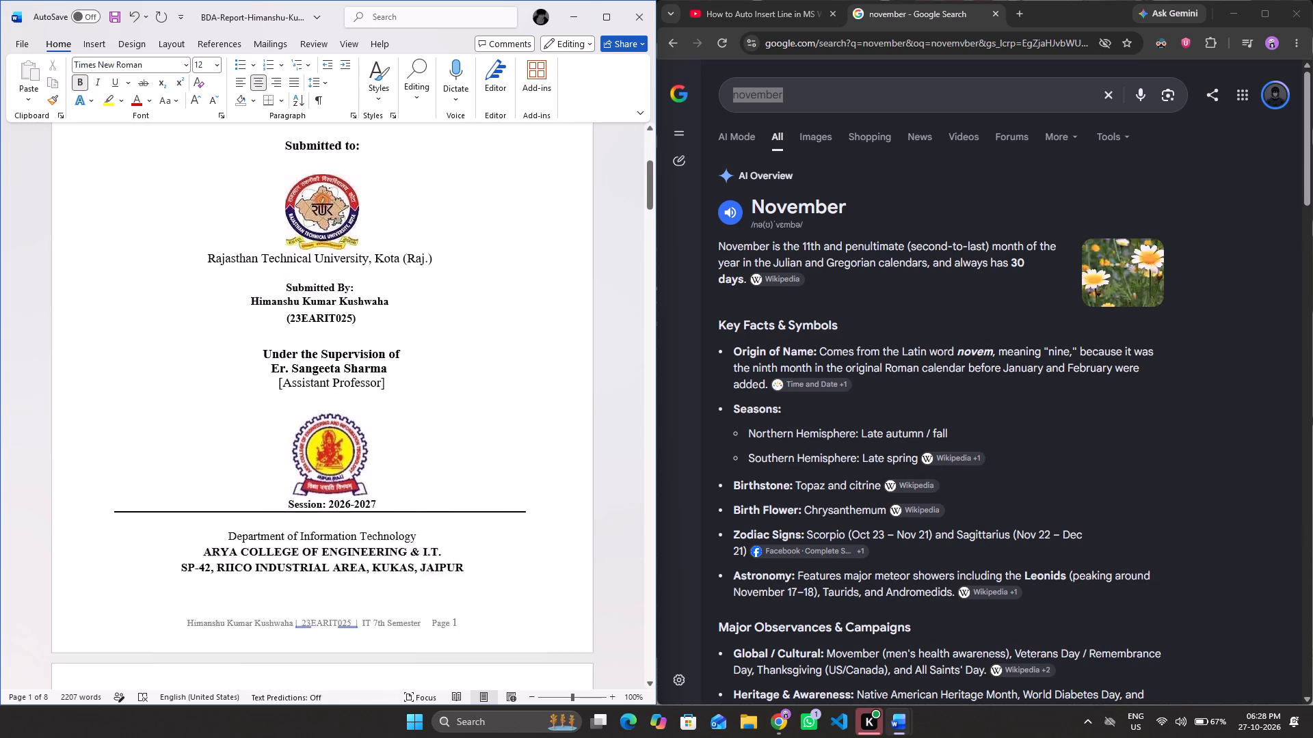
scroll(416, 431, up, 3)
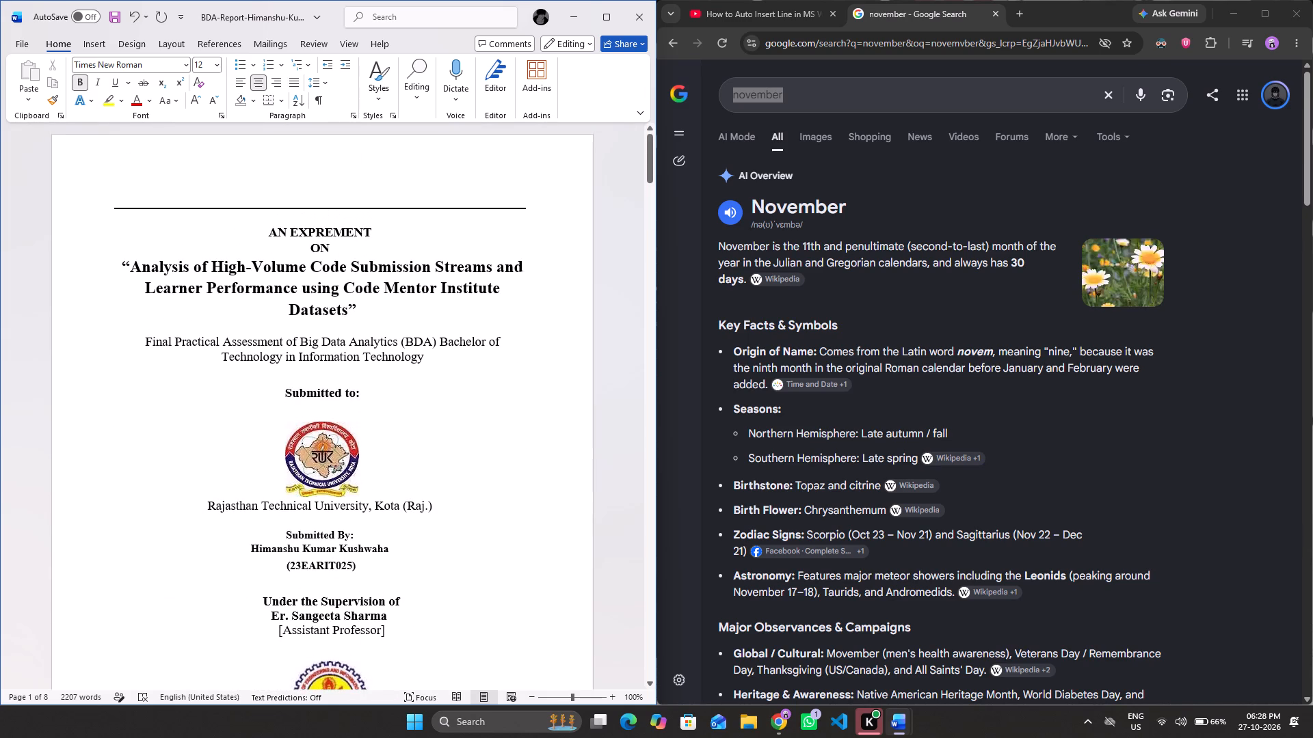
scroll(352, 592, down, 1)
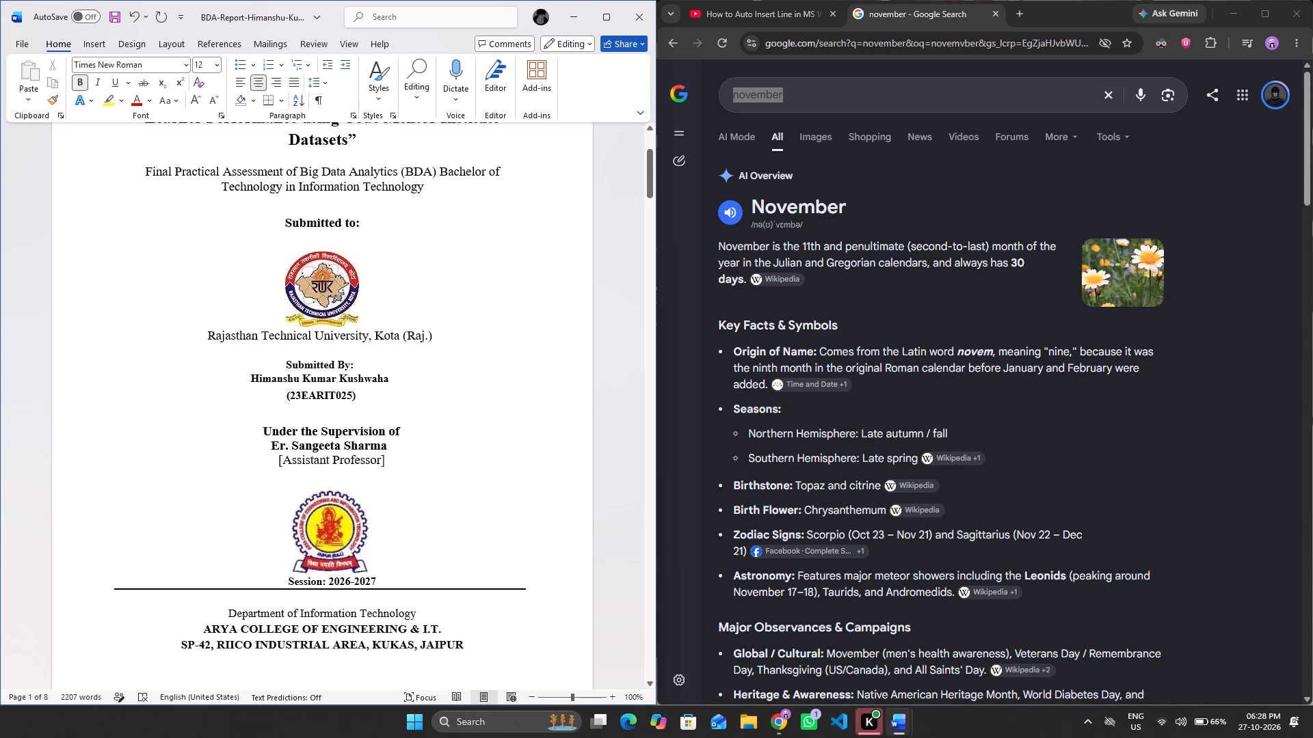
click(373, 228)
scroll(373, 228, down, 3)
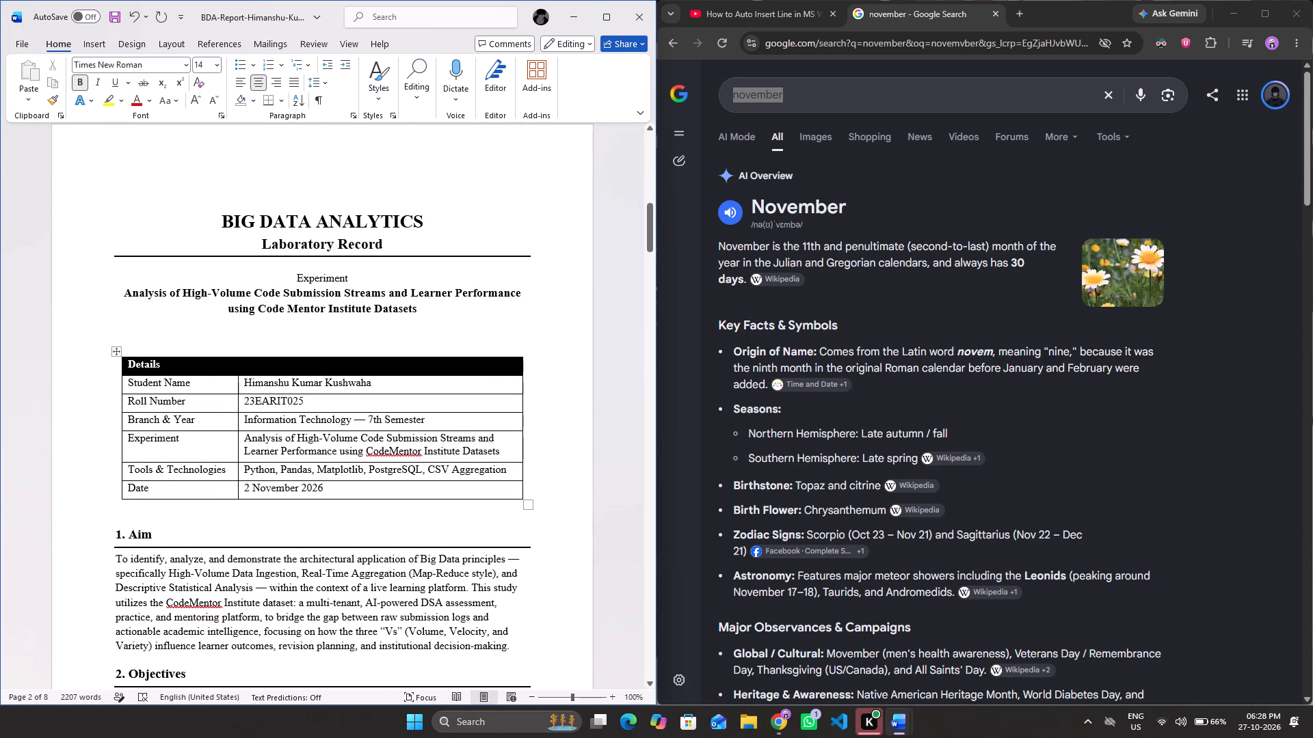
click(389, 450)
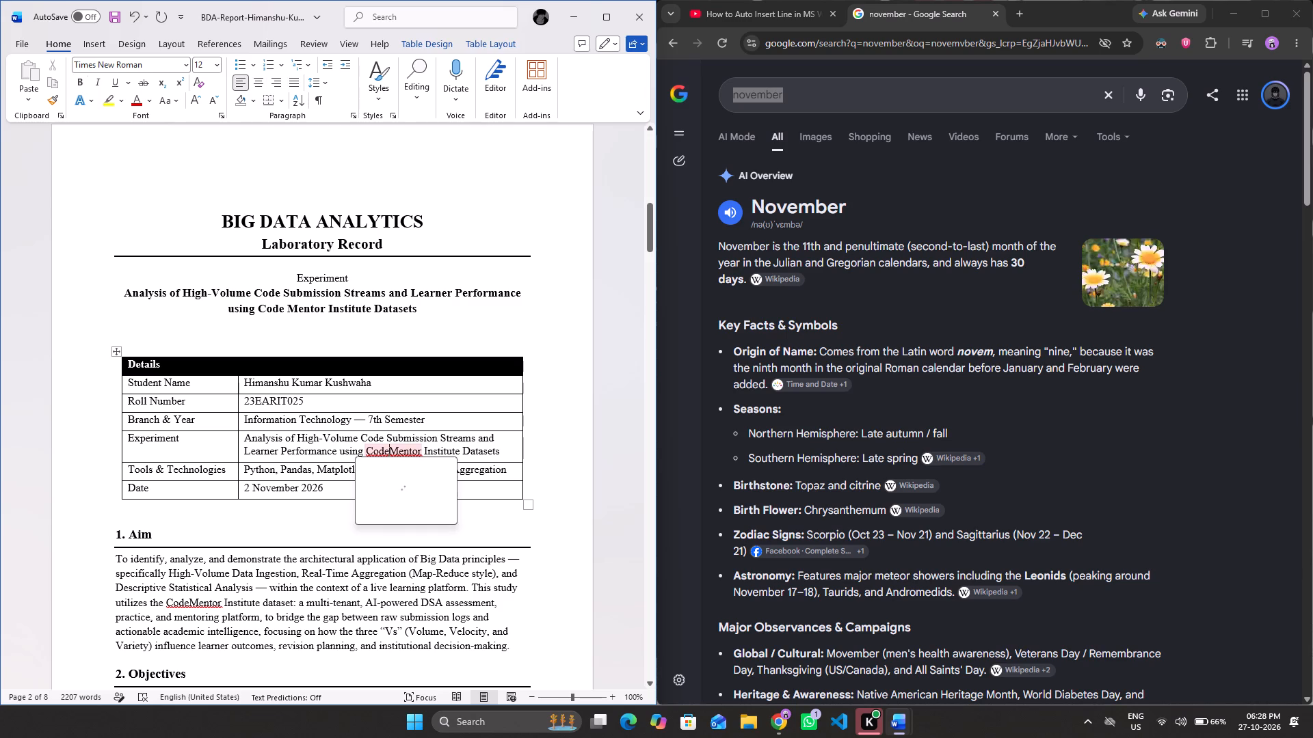
click(385, 487)
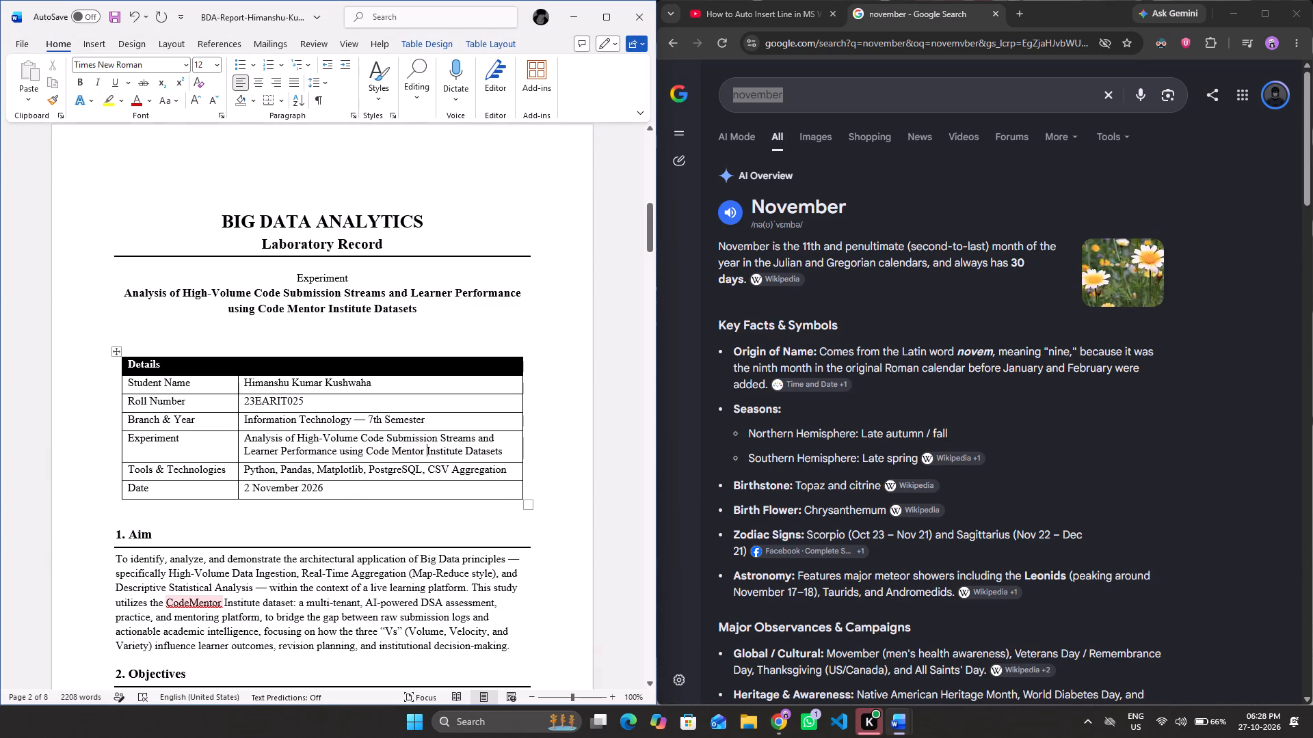
click(194, 601)
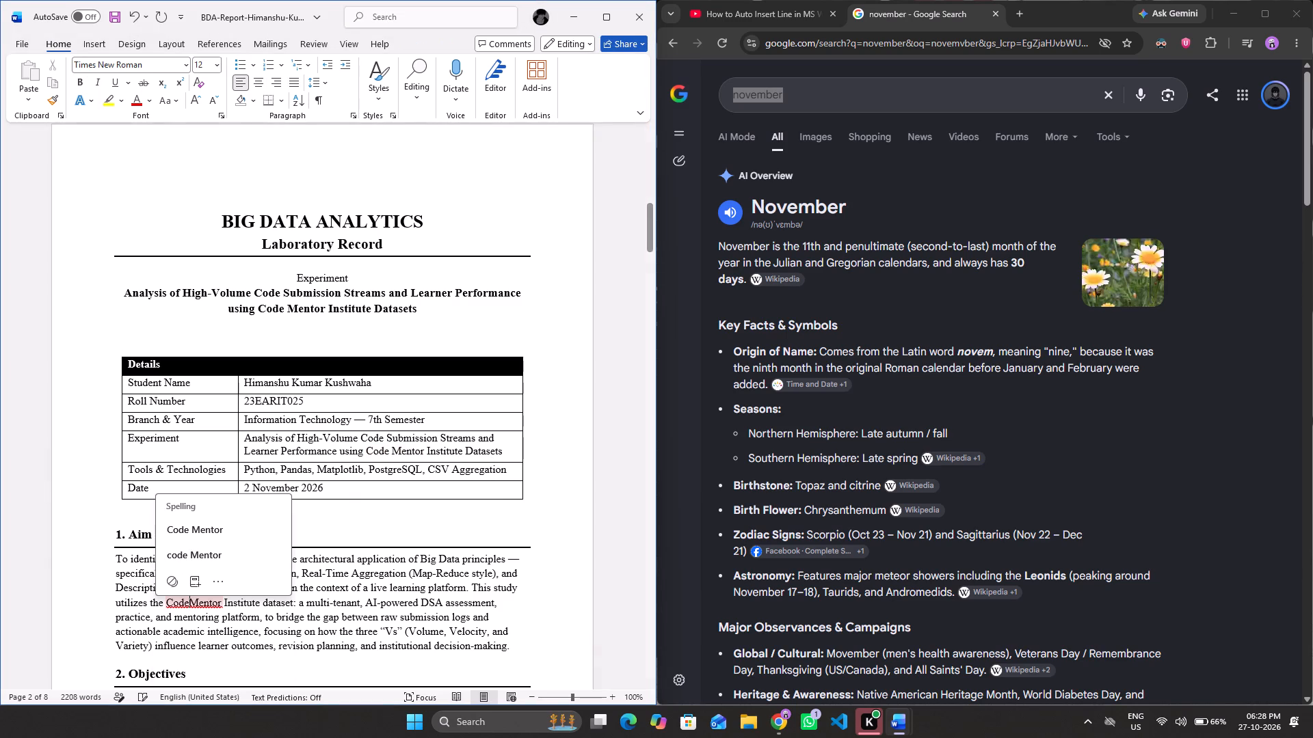
click(217, 534)
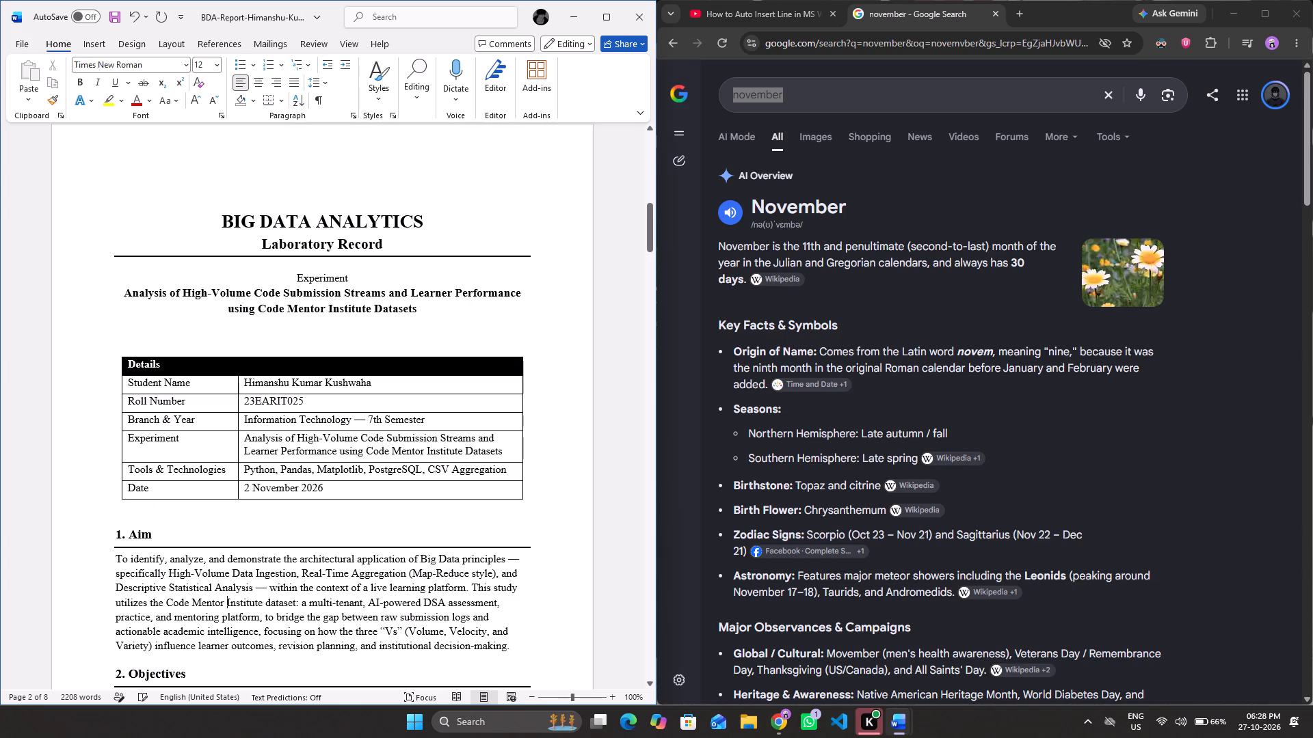
Look through the rest of the report from Objectives to References, and return to the cover page.
scroll(297, 564, down, 3)
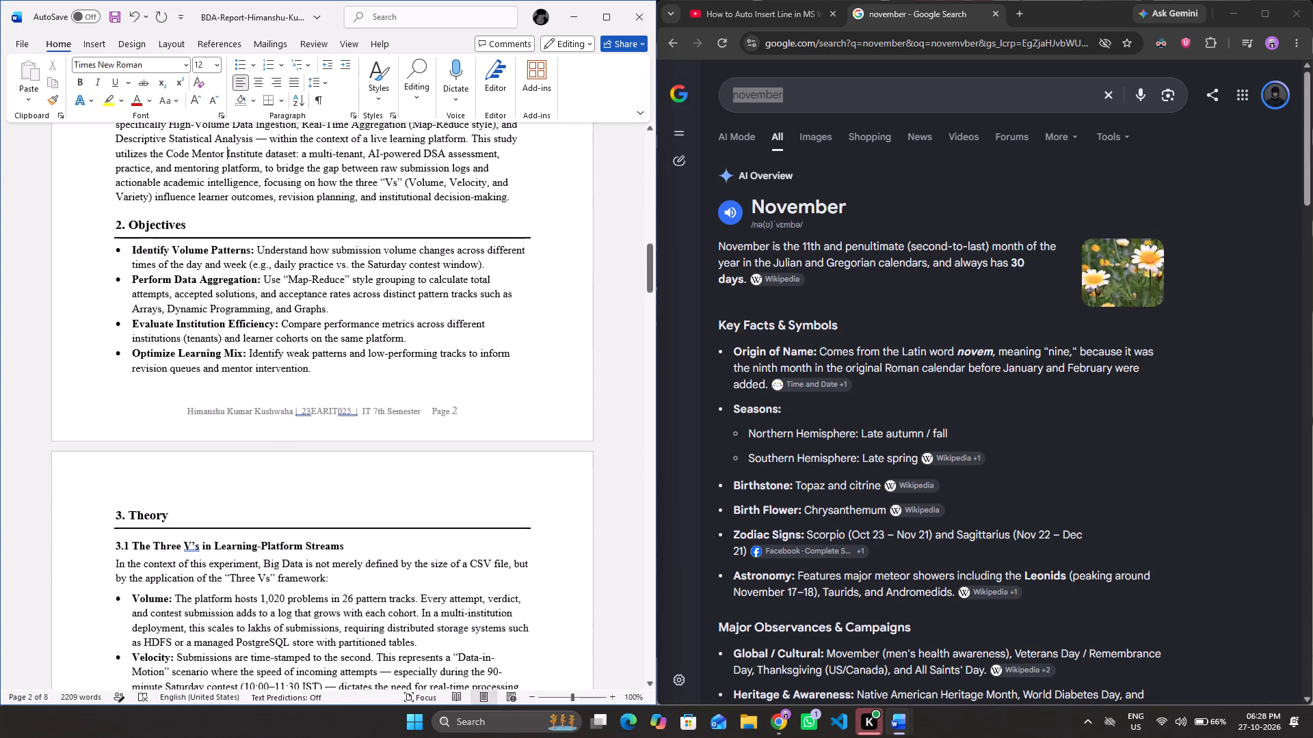
scroll(297, 564, down, 3)
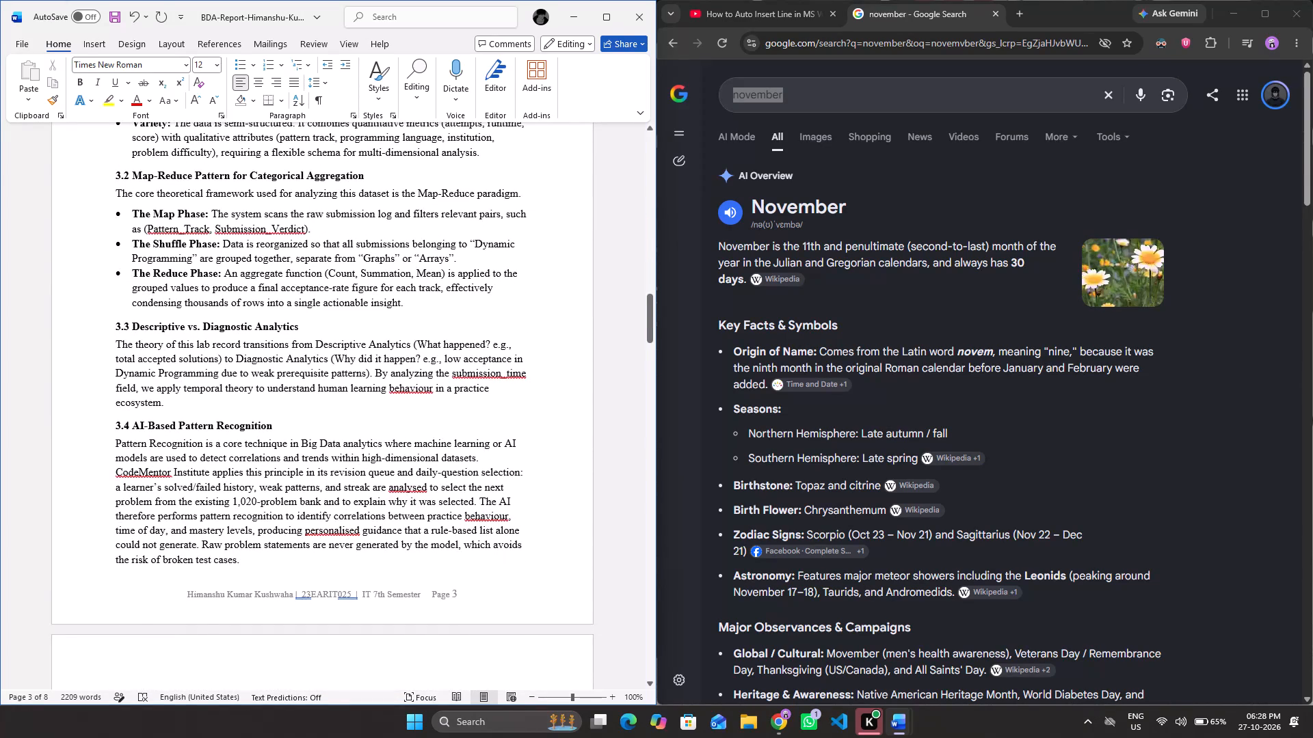
scroll(252, 250, down, 20)
scroll(252, 250, down, 16)
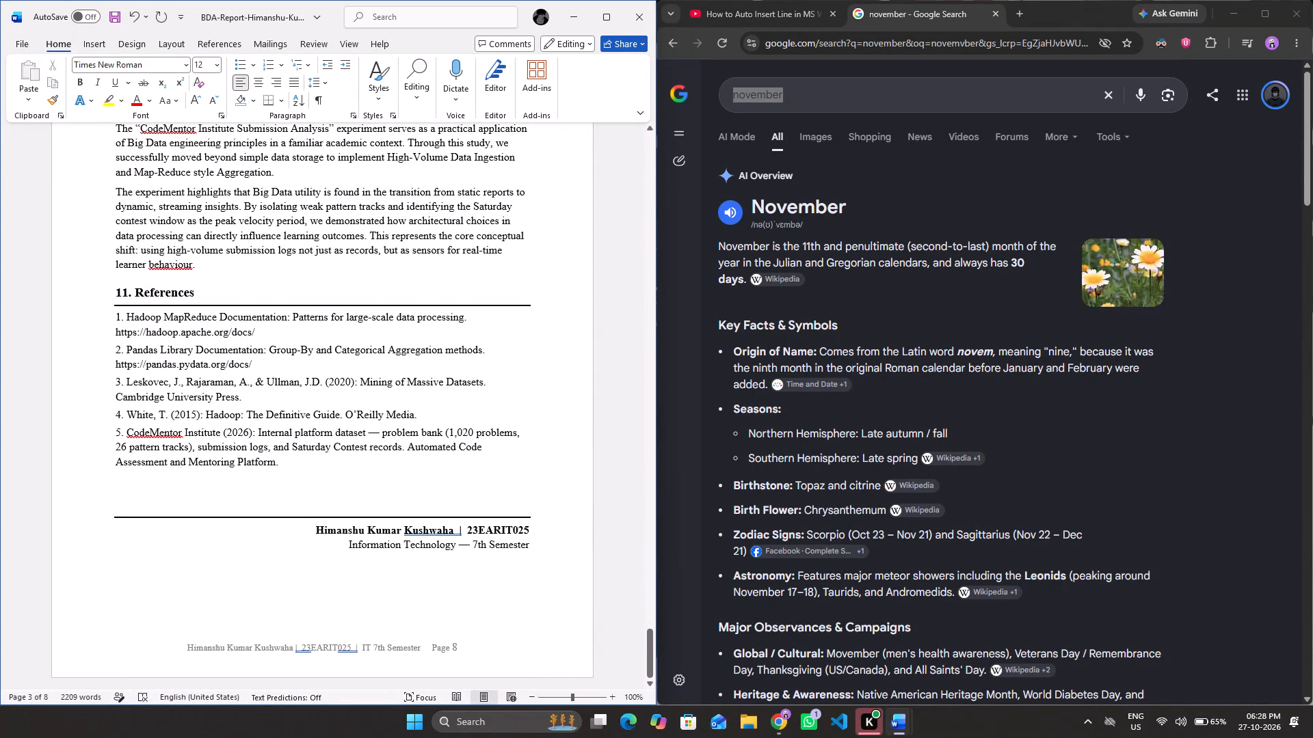
scroll(252, 250, up, 20)
scroll(252, 250, down, 1)
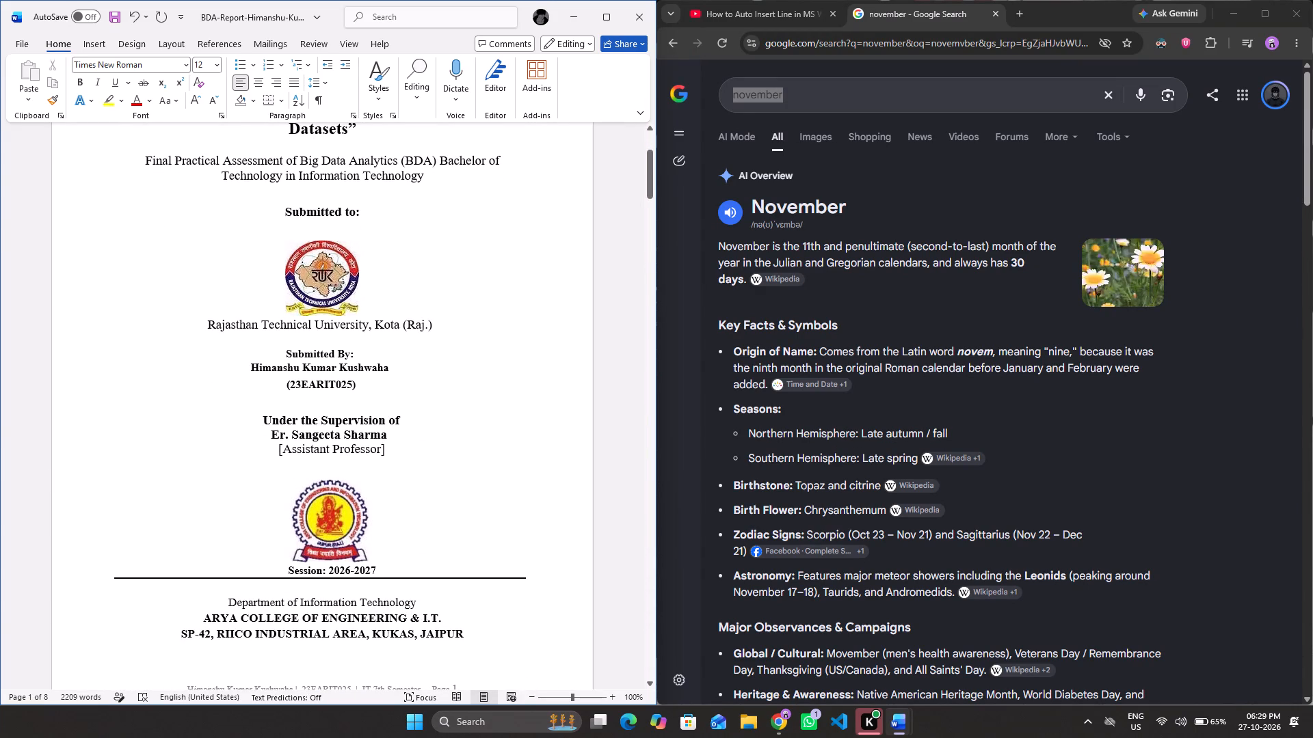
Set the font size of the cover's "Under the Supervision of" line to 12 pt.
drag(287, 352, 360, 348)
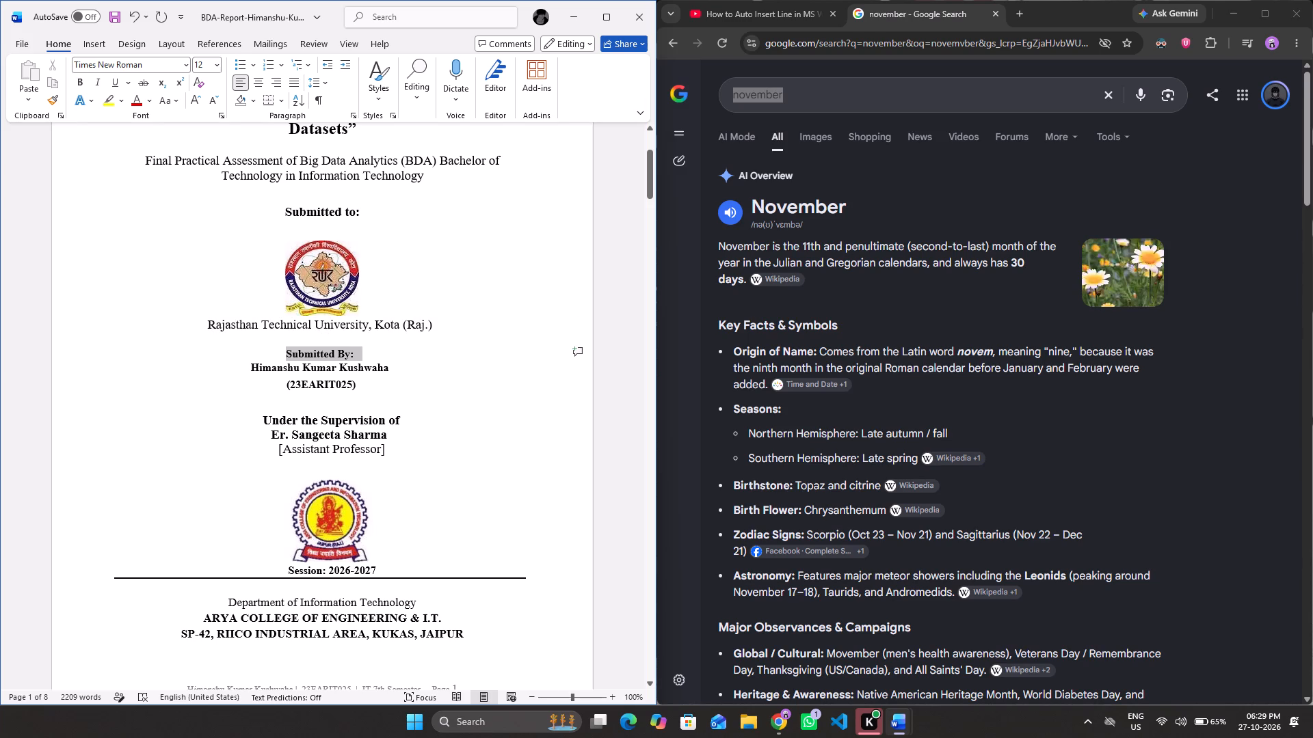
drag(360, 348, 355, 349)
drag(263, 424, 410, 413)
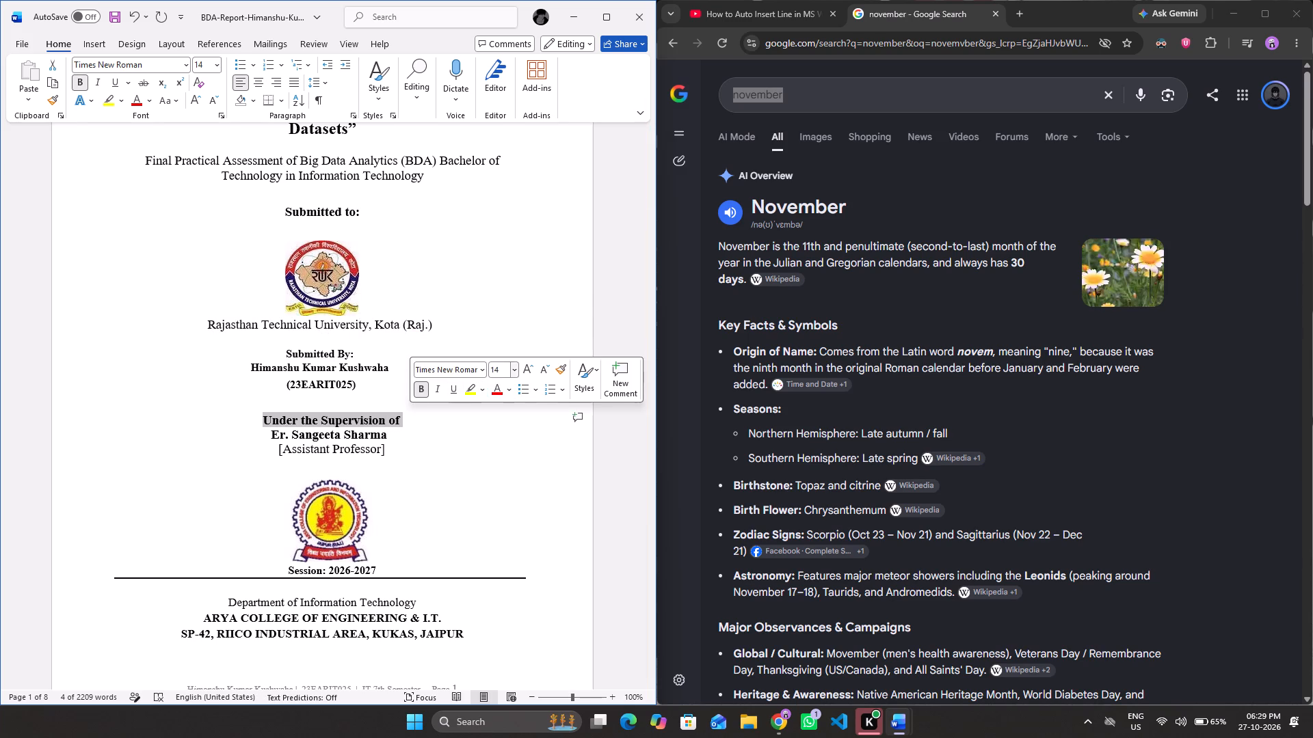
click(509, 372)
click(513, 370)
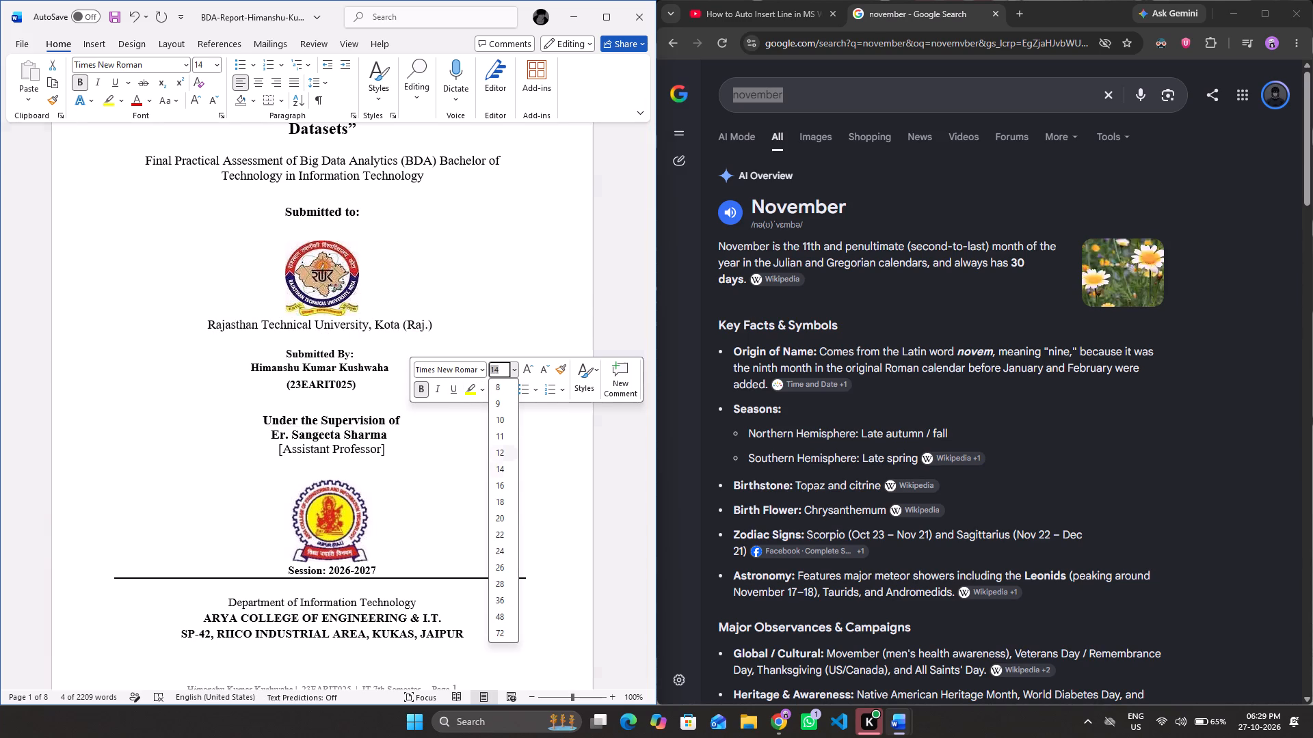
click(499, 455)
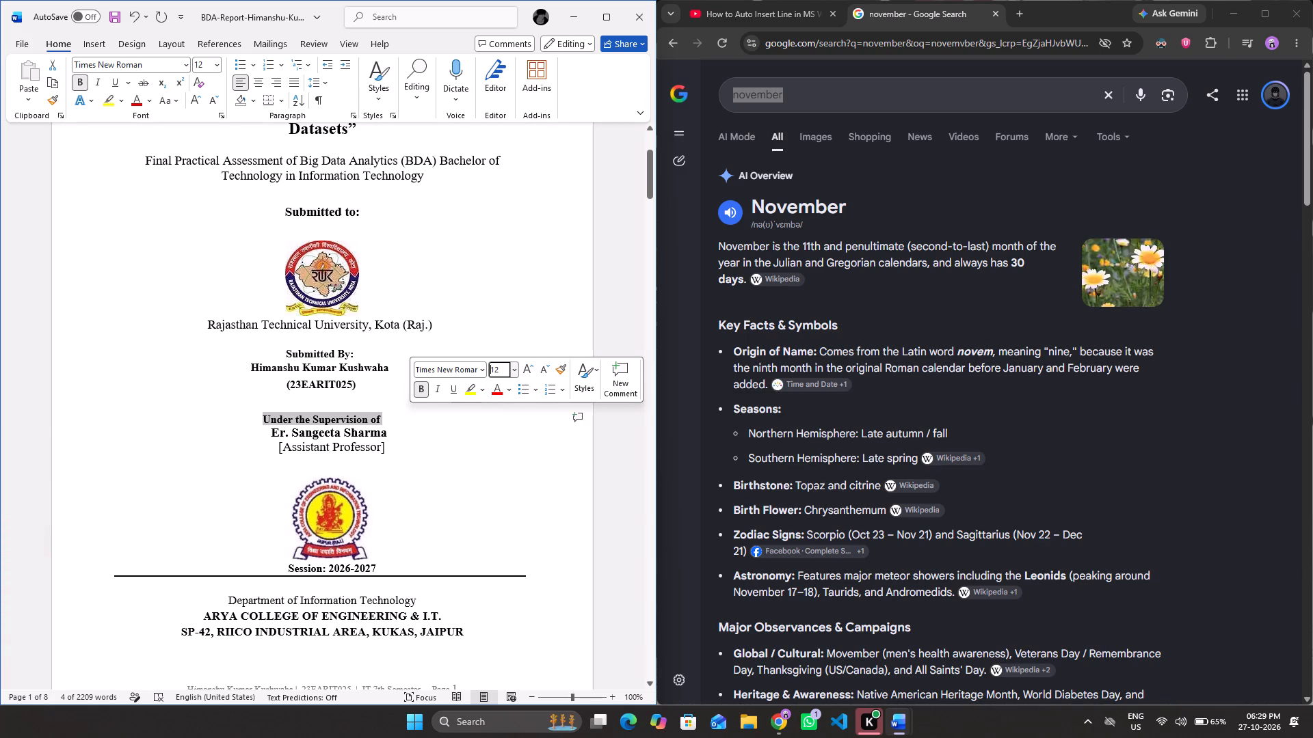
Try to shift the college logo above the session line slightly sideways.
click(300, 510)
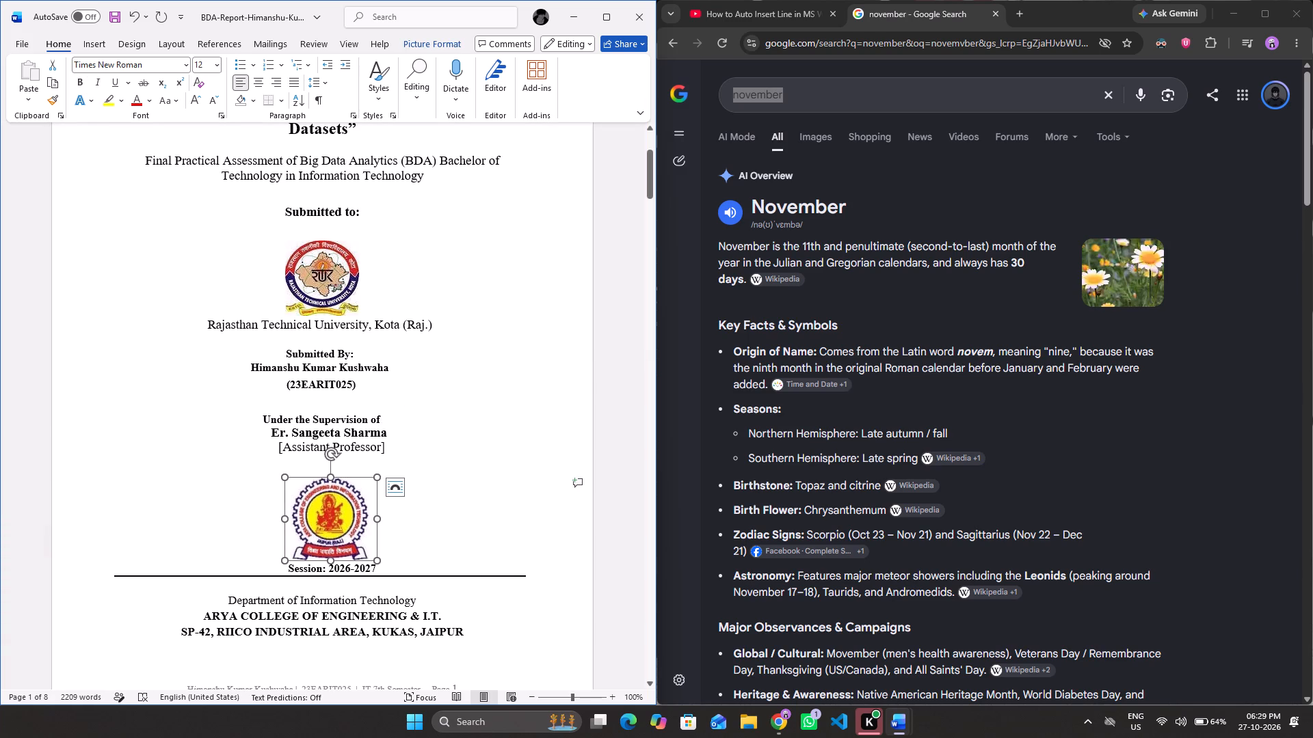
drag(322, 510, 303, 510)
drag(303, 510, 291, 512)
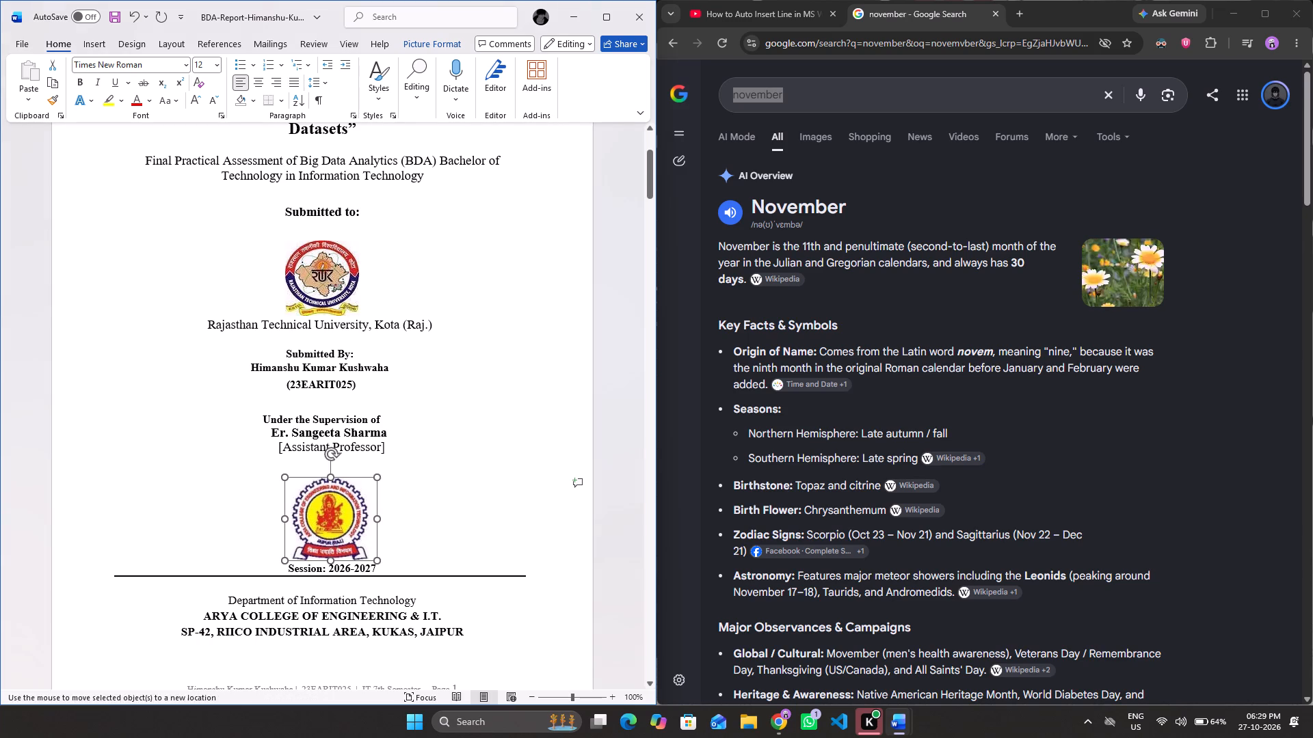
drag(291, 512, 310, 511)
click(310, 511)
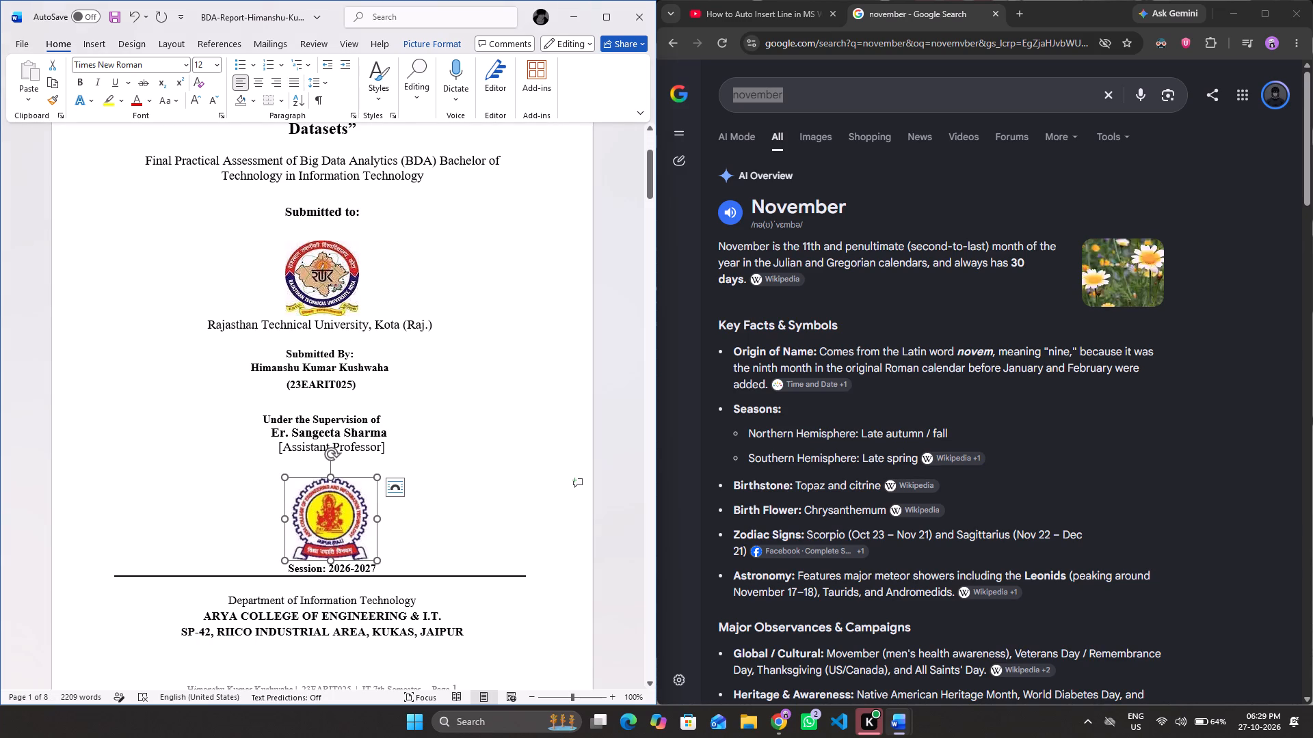
Shift the cover's supervision lines with leading spaces: five before "Under the Supervision of" and two before the supervisor's name.
click(258, 424)
key(space)
key(space)
key(space)
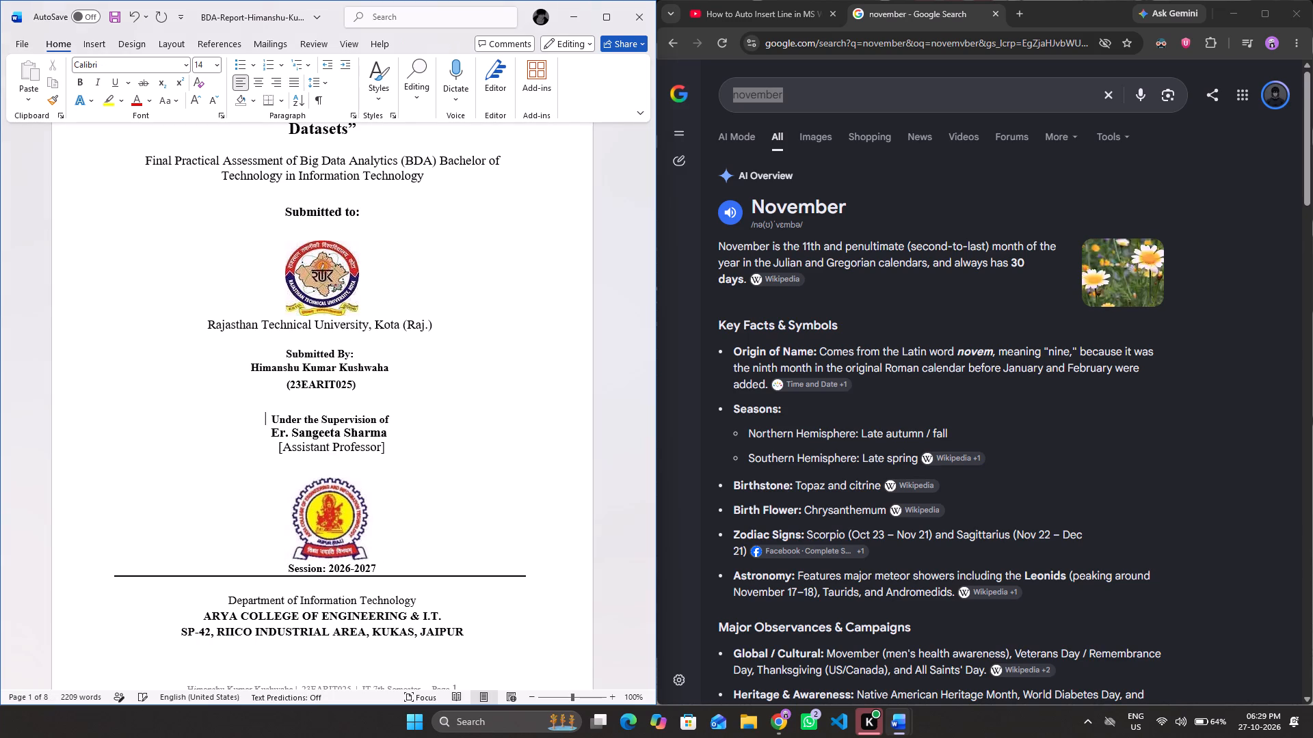
key(space)
key(space)
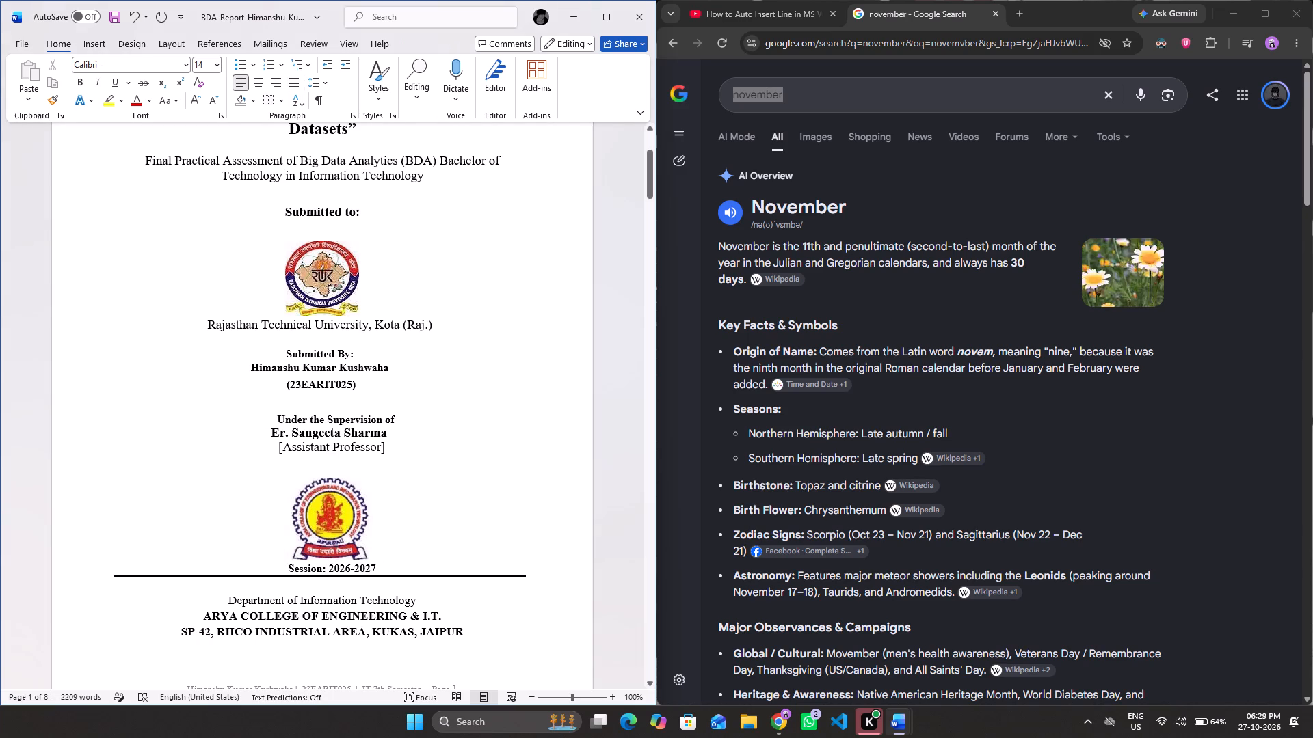
click(269, 438)
key(space)
key(space)
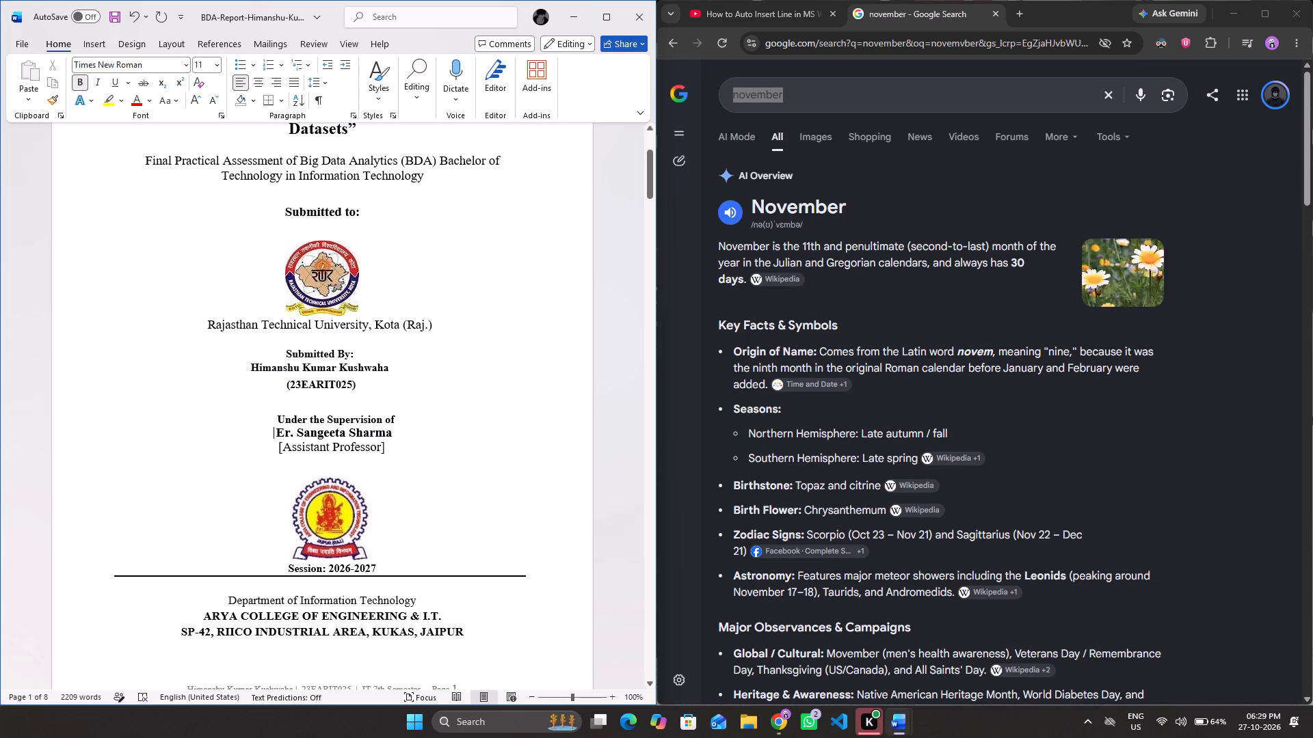
Set the "Under the Supervision of" line to 14 pt and remove three of its leading spaces.
drag(275, 420, 405, 419)
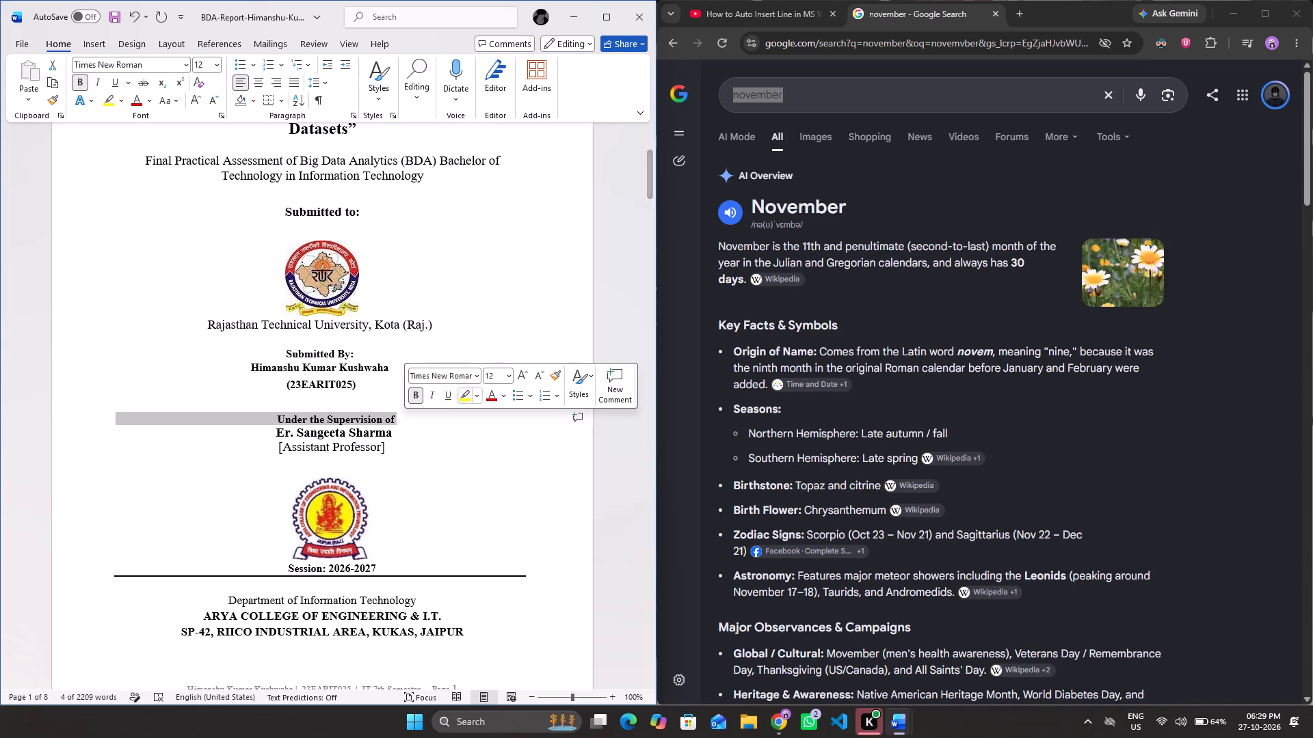
click(505, 374)
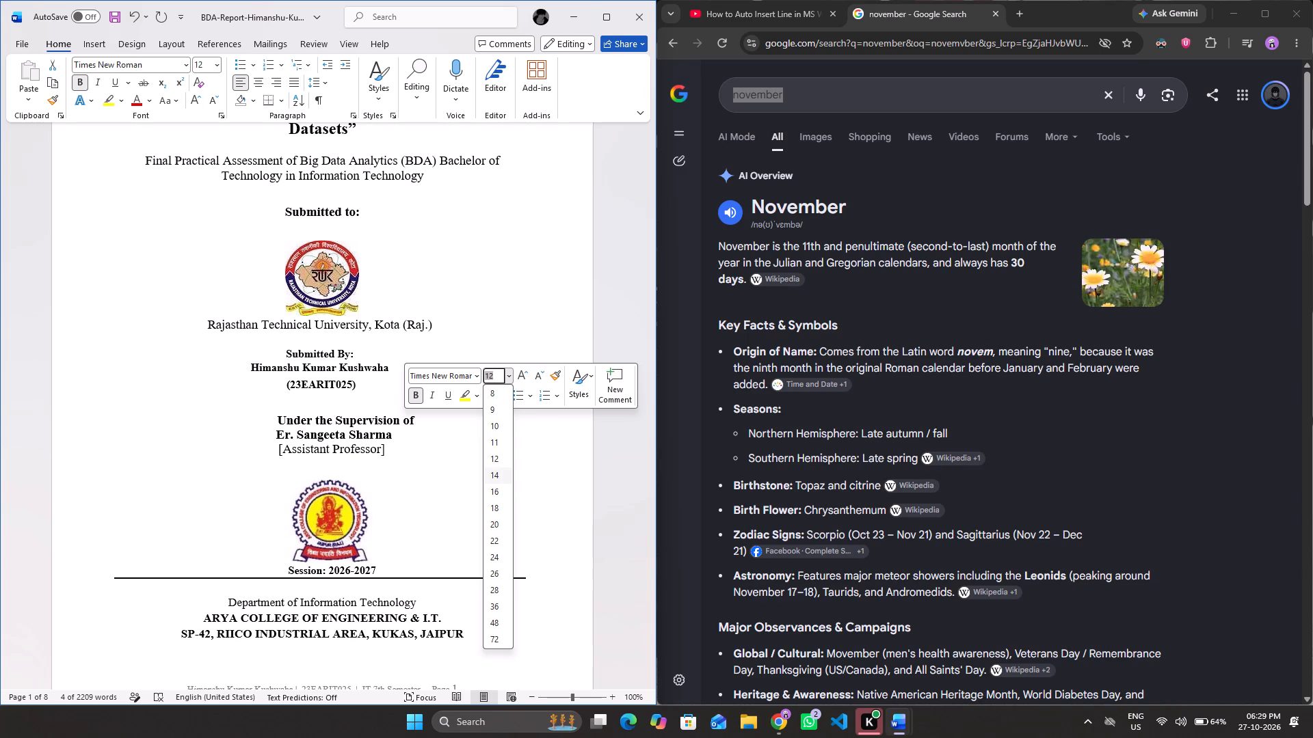
click(499, 476)
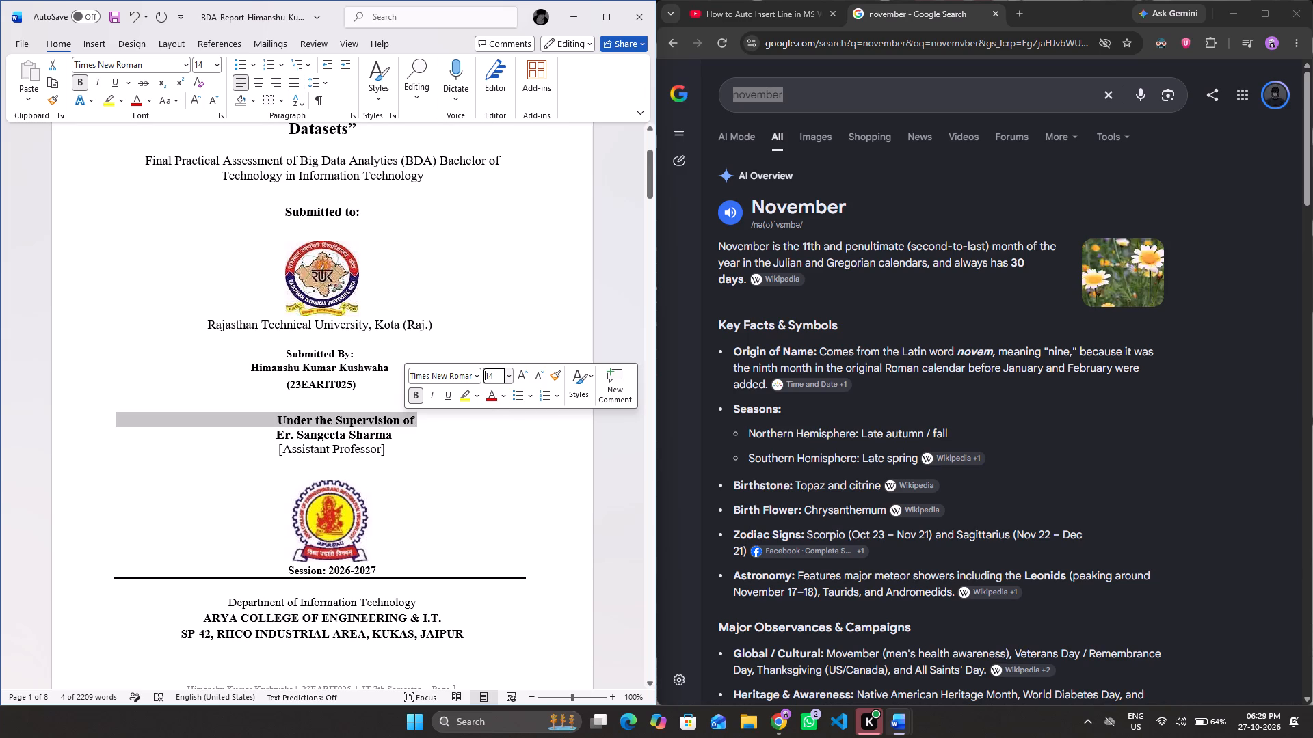
click(275, 418)
key(BackSpace)
key(BackSpace)
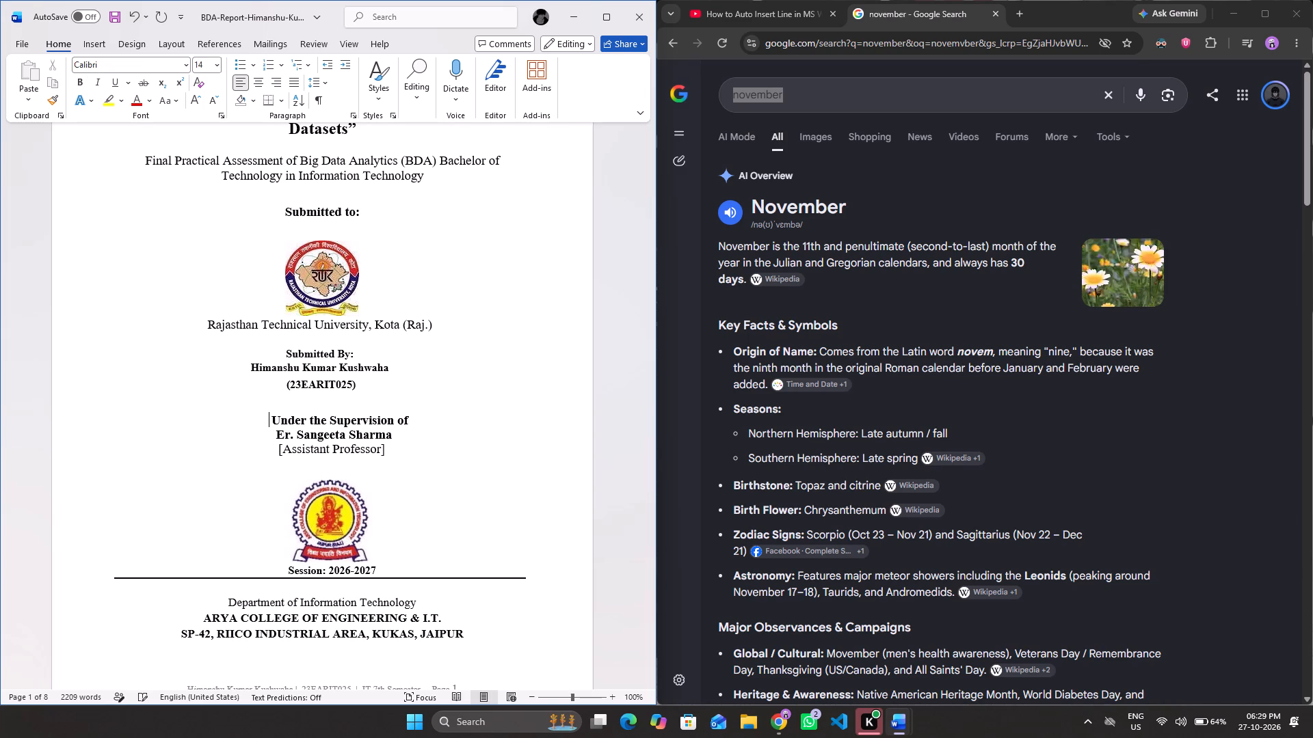
key(BackSpace)
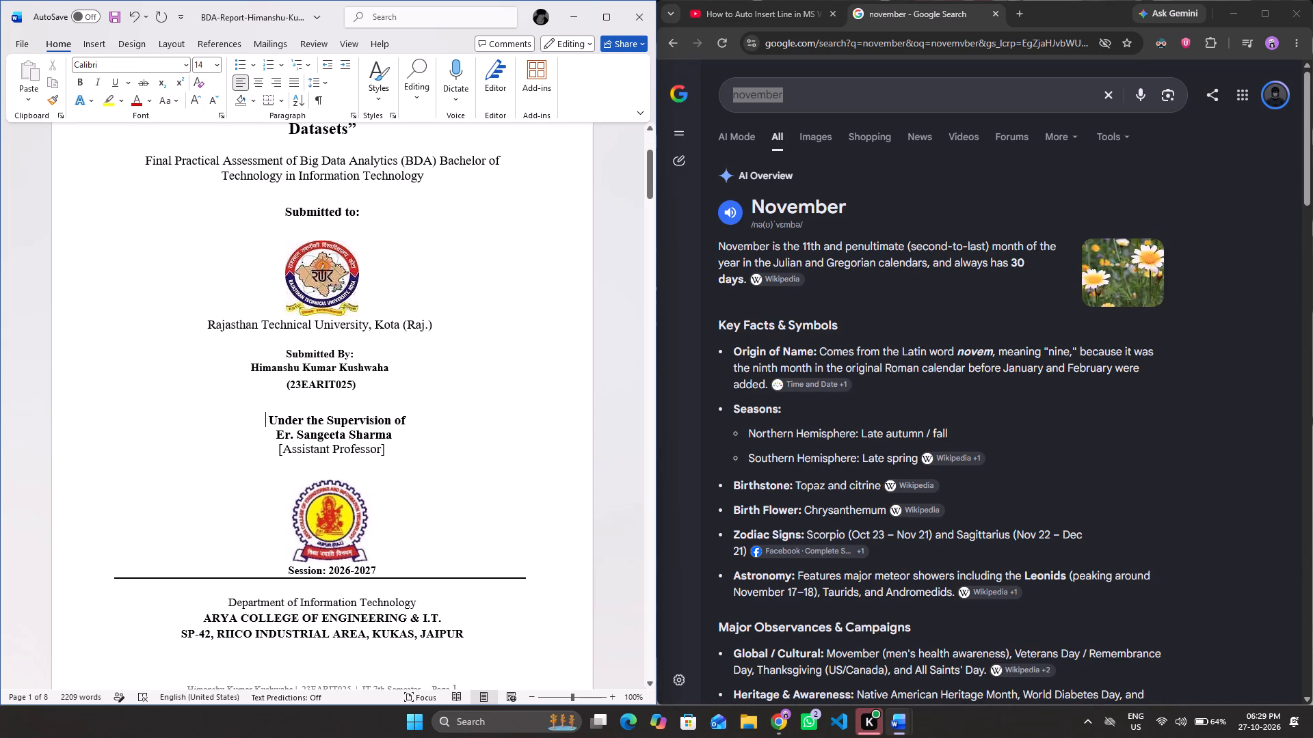
Reduce the font size of the cover's supervisor name and "[Assistant Professor]" lines.
drag(274, 434, 395, 448)
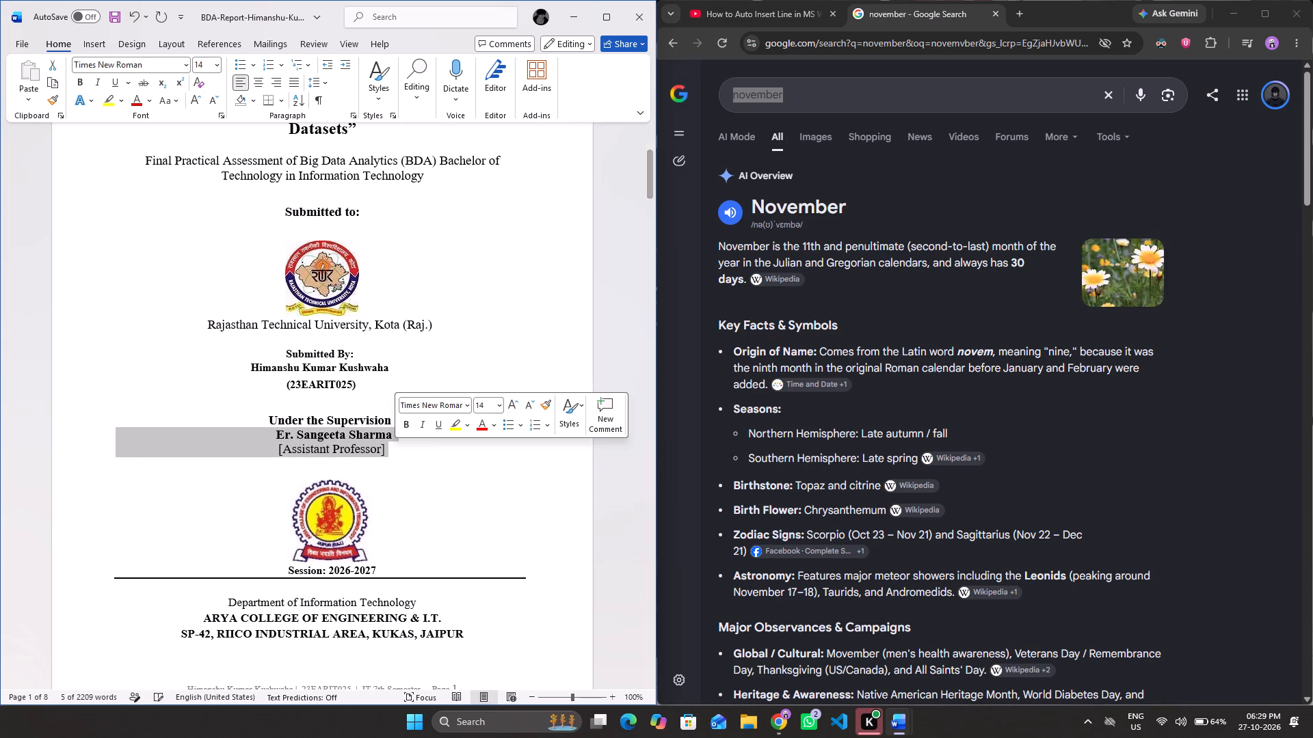
click(499, 405)
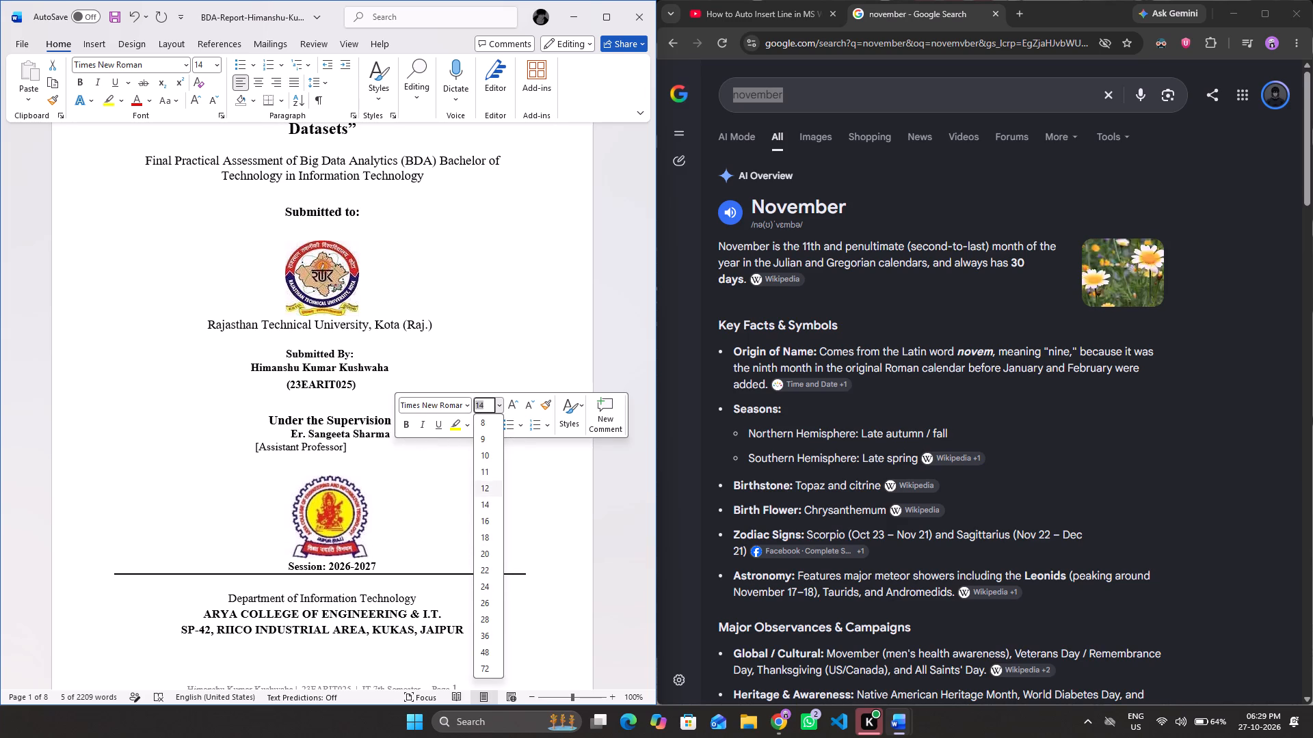
Set the cover's supervisor name and "[Assistant Professor]" lines to 12 pt.
click(481, 481)
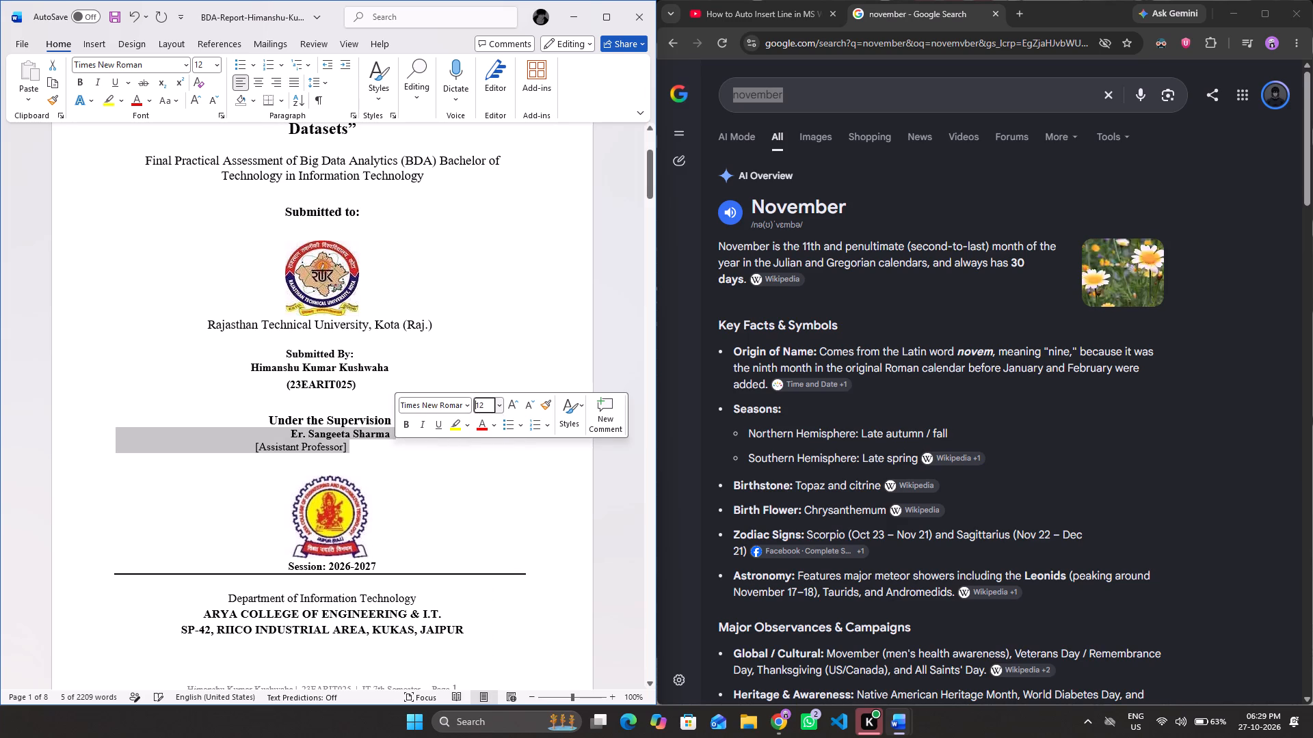
Shift the "[Assistant Professor]" line with leading spaces so that it sits centred beneath the supervisor's name.
click(241, 459)
click(246, 448)
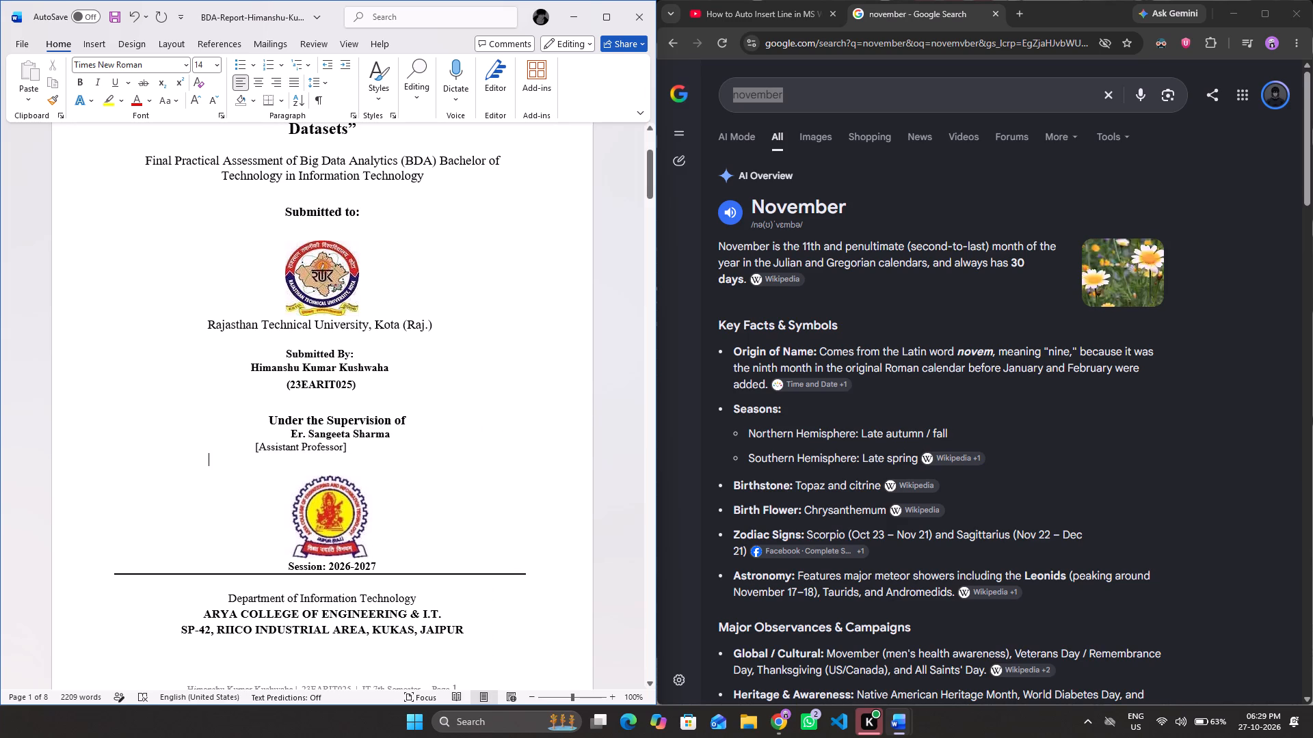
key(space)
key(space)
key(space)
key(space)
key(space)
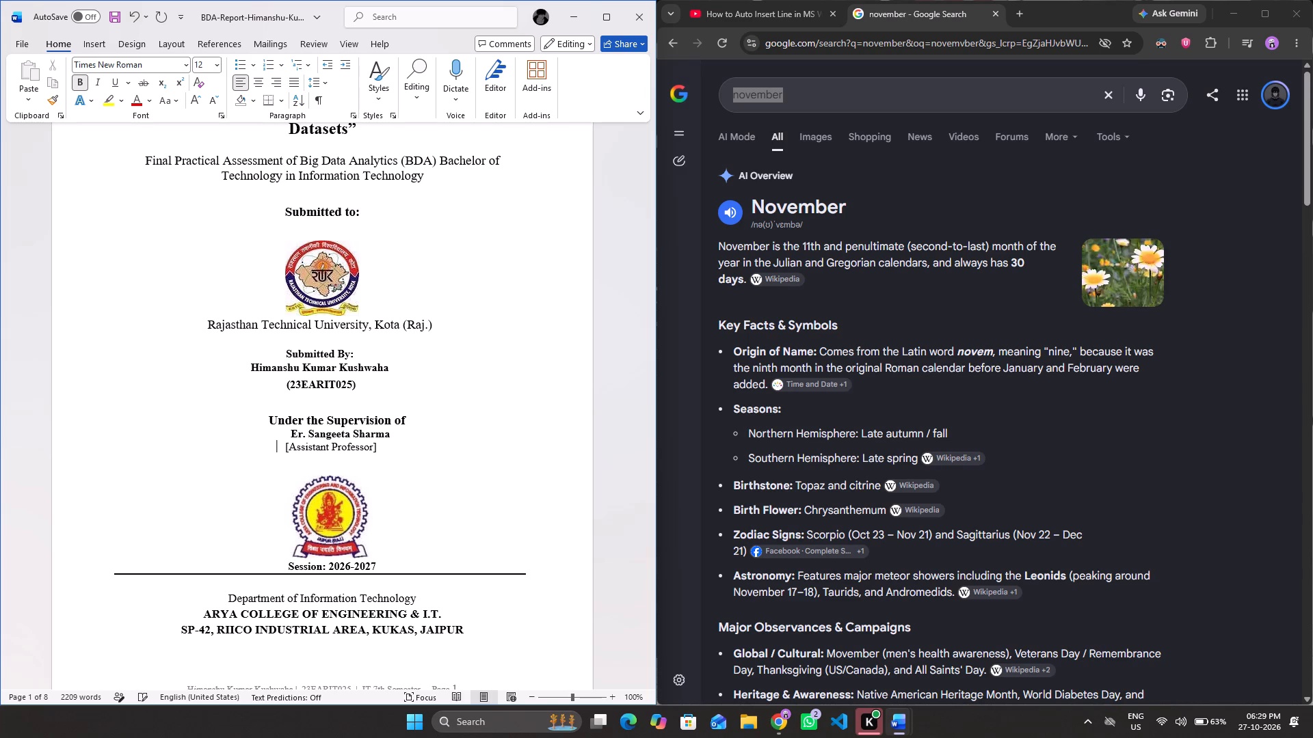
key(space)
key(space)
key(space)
key(BackSpace)
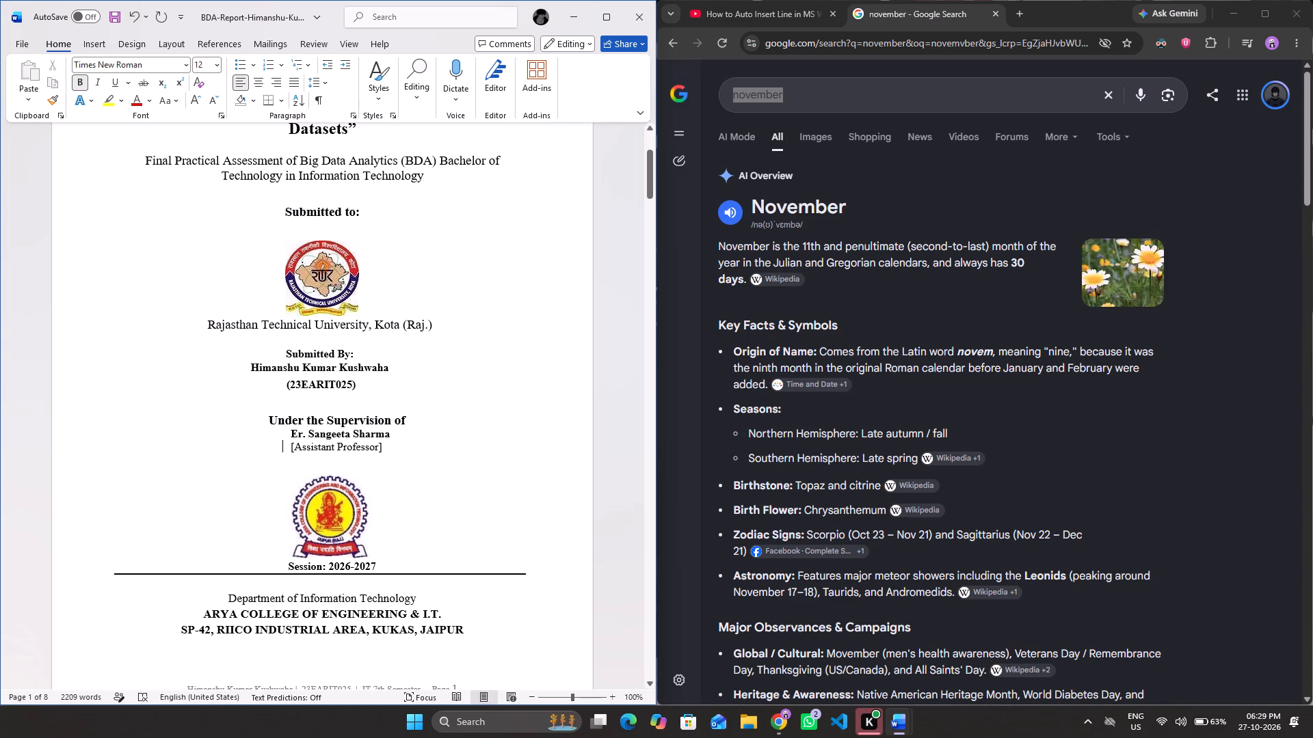
Set the cover's "Submitted By:" line to 14 pt.
scroll(406, 492, down, 1)
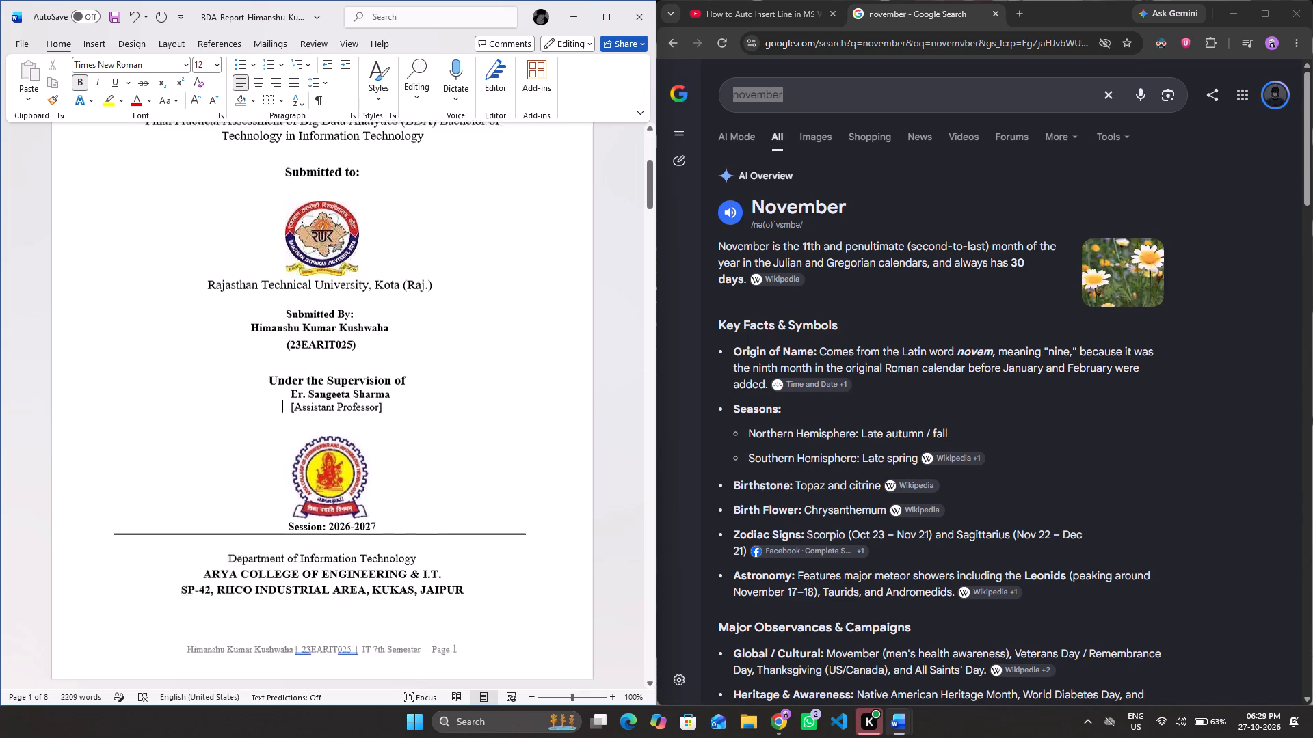
scroll(406, 492, down, 1)
scroll(406, 492, up, 1)
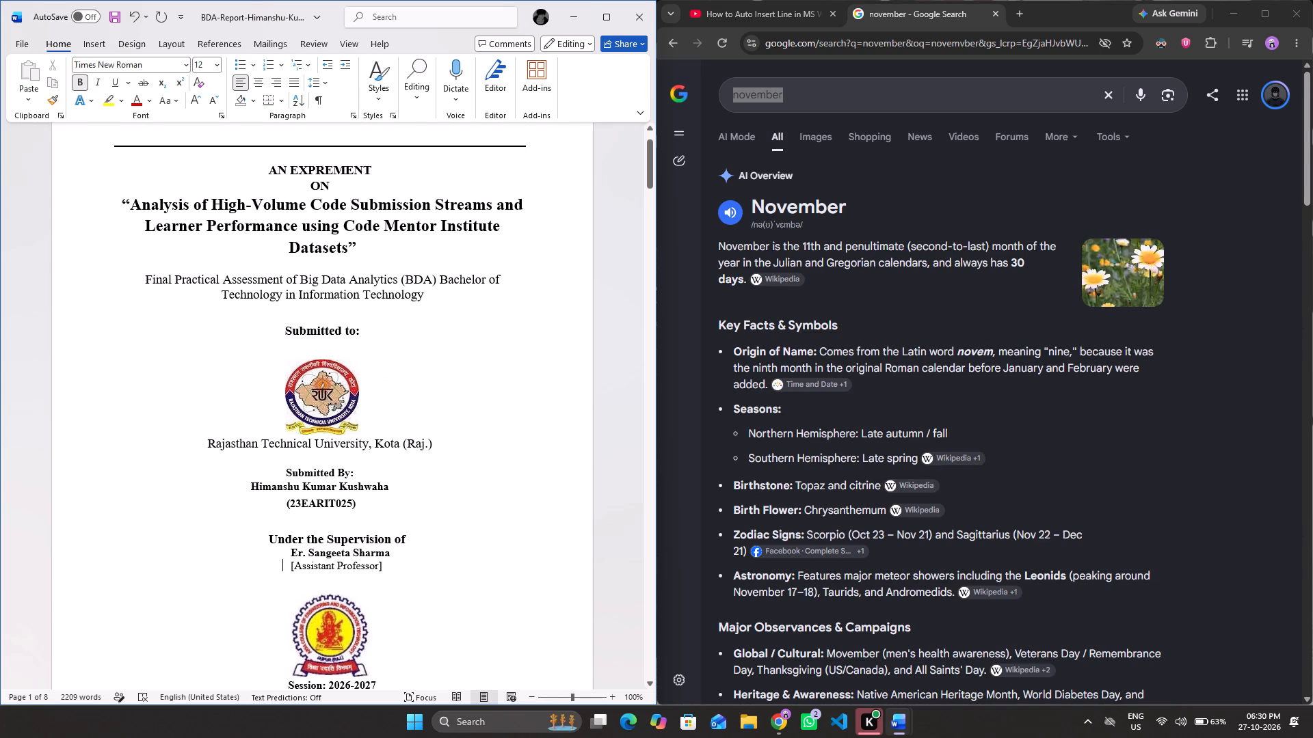
drag(282, 471, 364, 471)
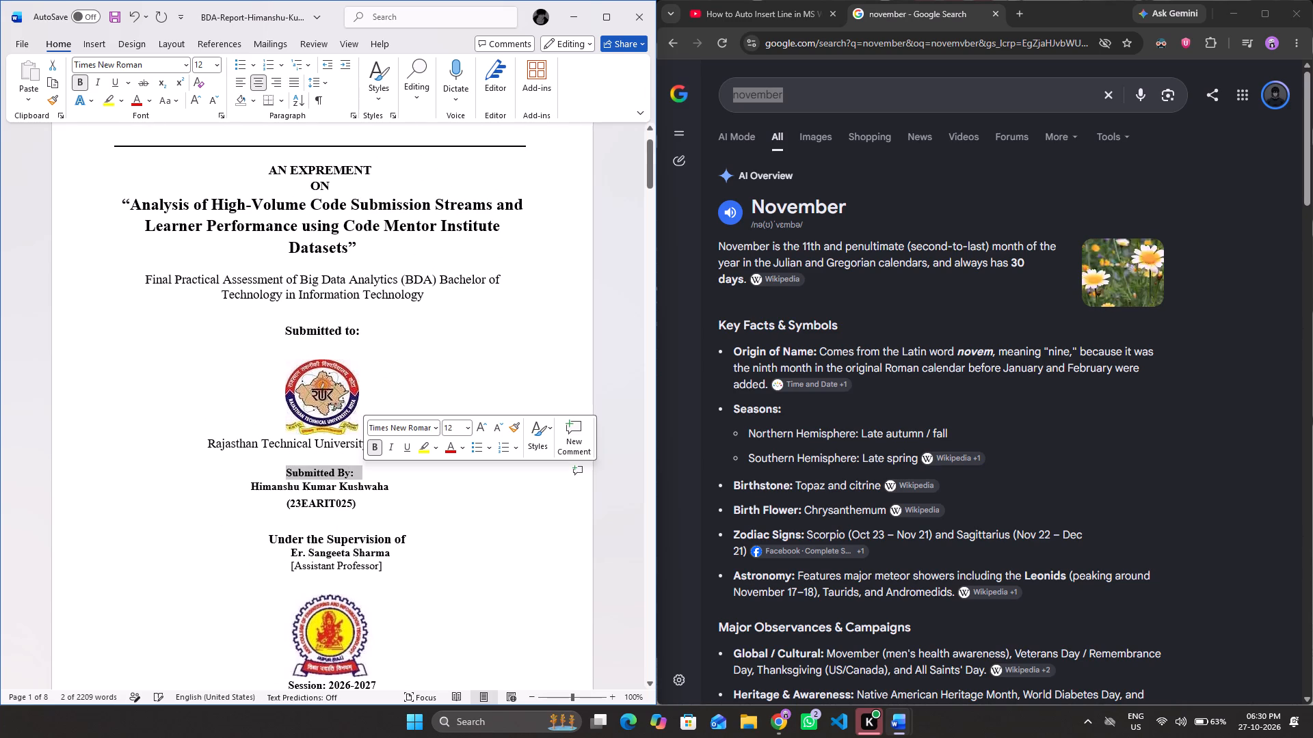
click(464, 428)
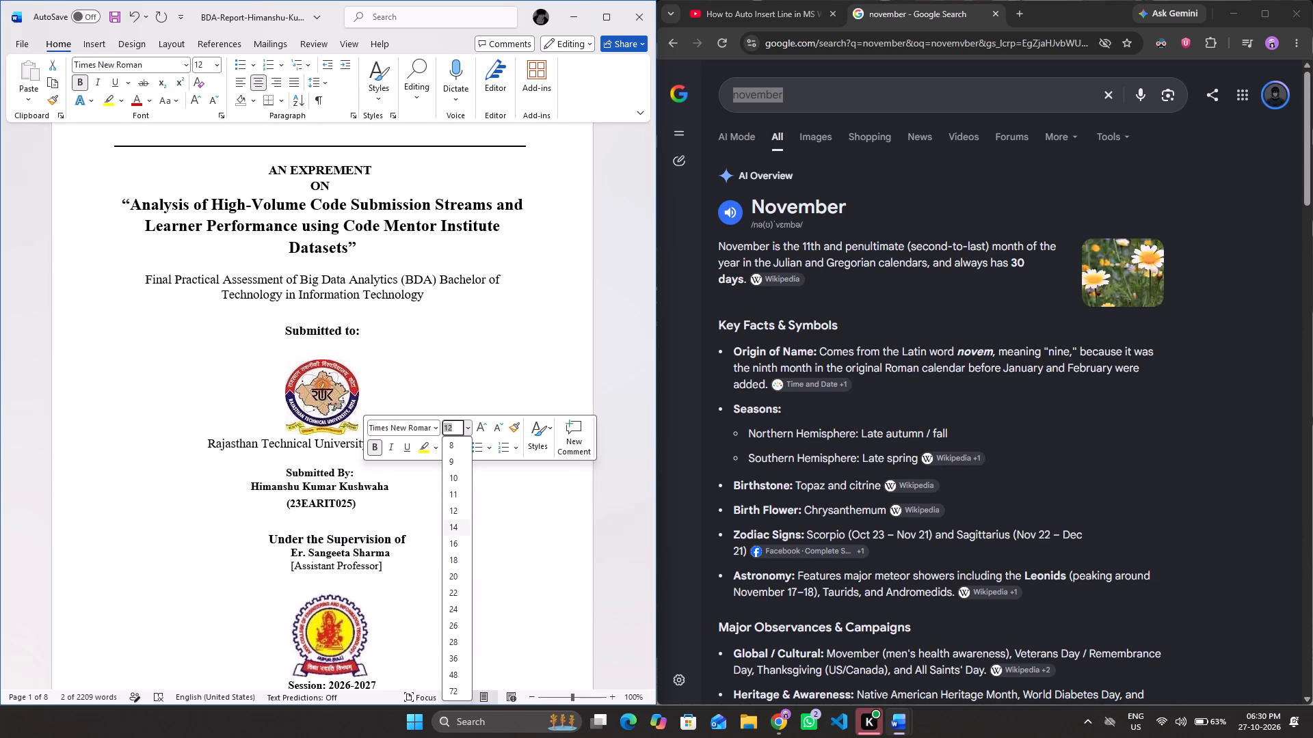
click(457, 524)
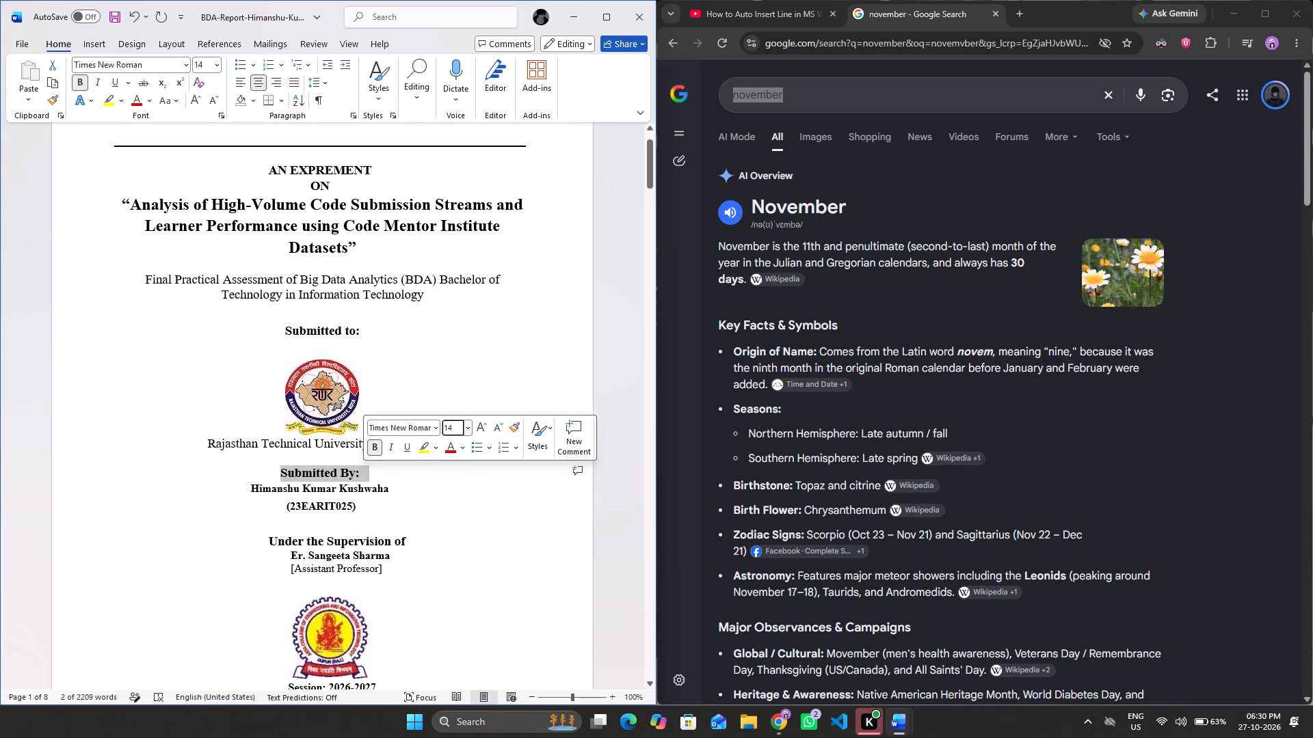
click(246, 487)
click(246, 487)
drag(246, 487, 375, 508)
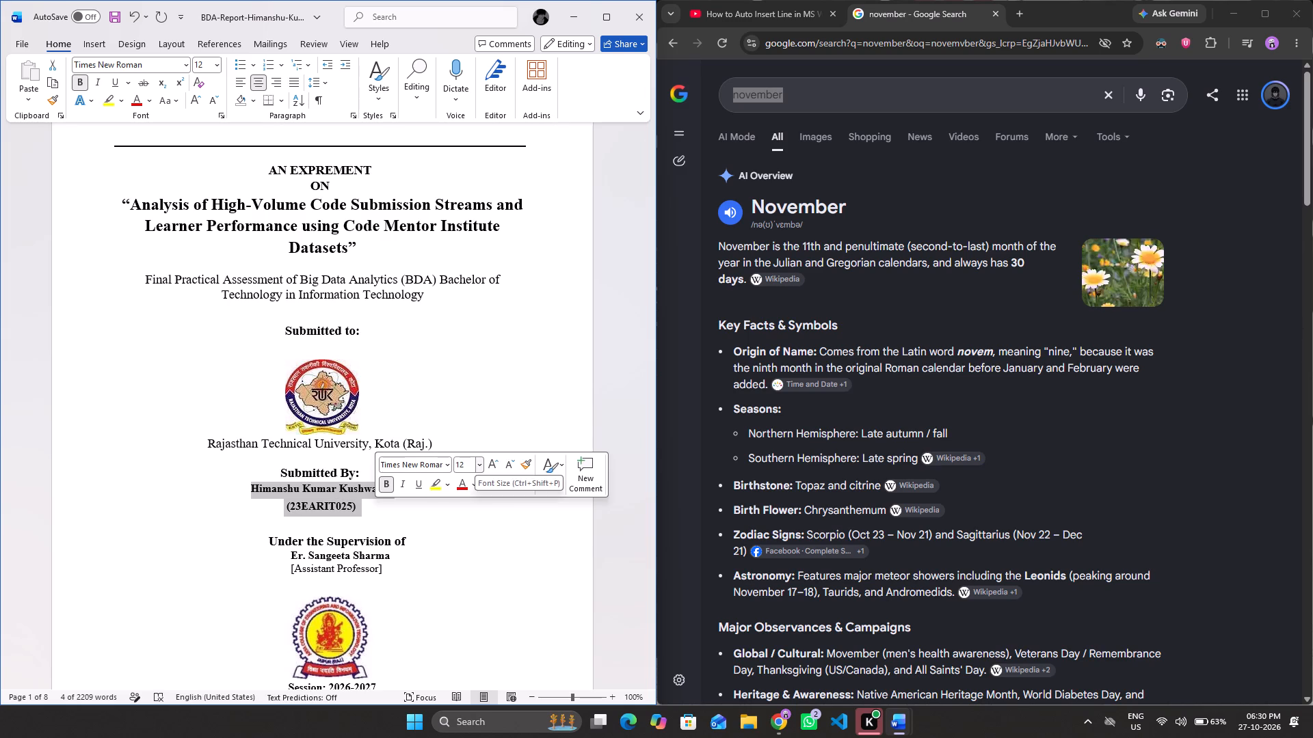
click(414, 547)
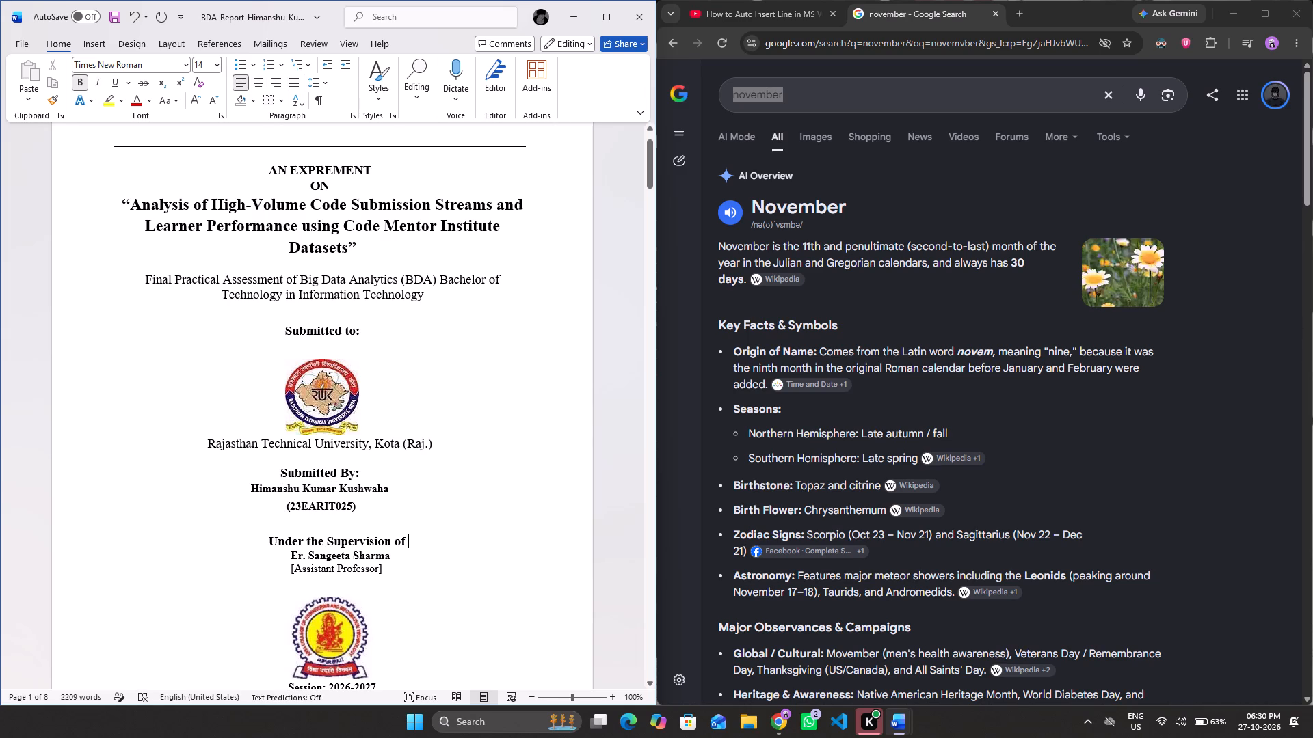
Shift the cover's "Submitted By:" line by inserting seven leading spaces before it.
click(276, 474)
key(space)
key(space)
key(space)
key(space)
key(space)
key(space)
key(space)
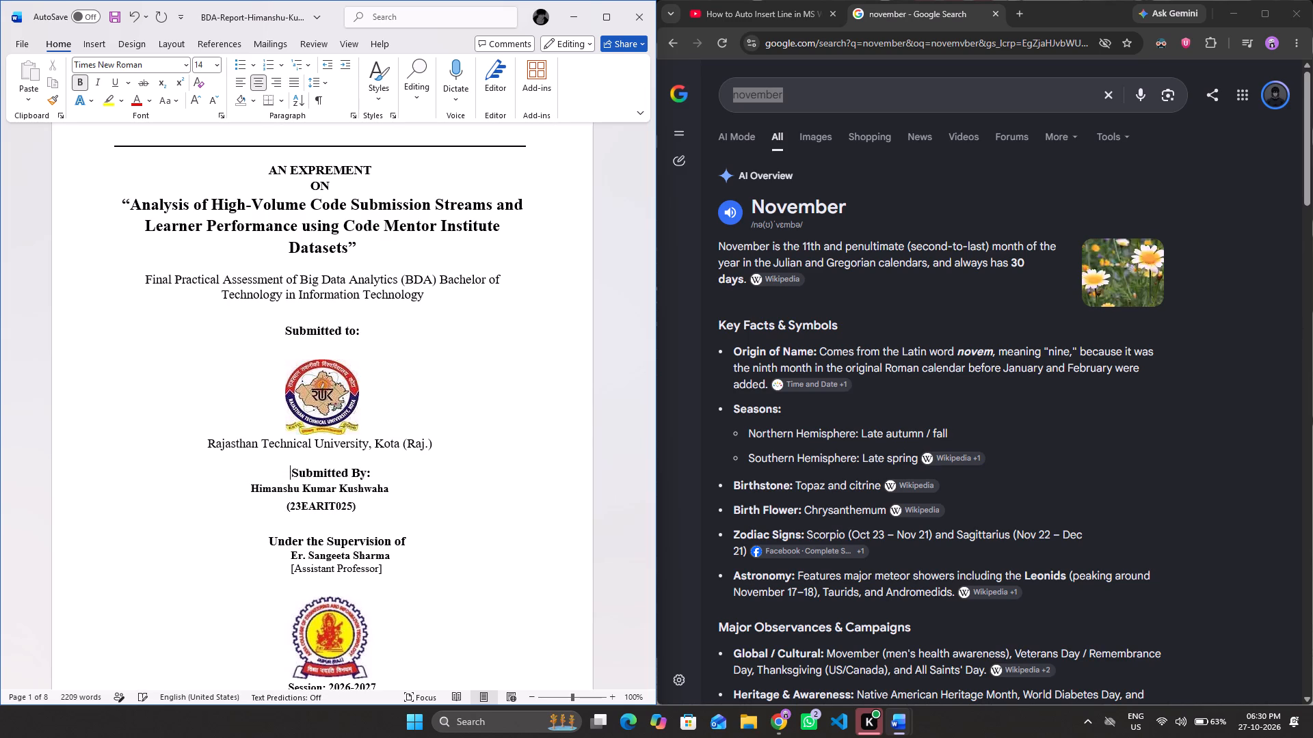
Shift the cover's "Submitted By:" line sideways with three added leading spaces.
key(space)
key(space)
key(space)
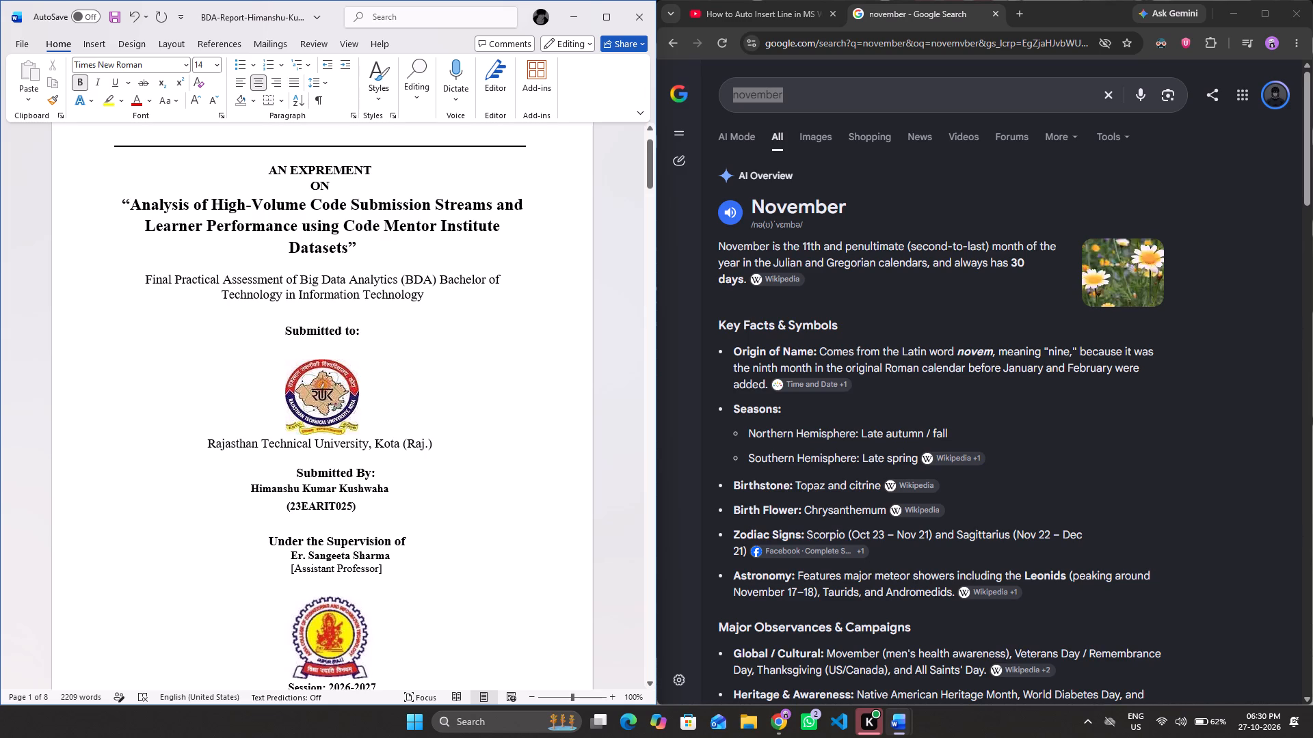
Shift the student's name below "Submitted By:" sideways with twelve leading spaces.
double_click(253, 488)
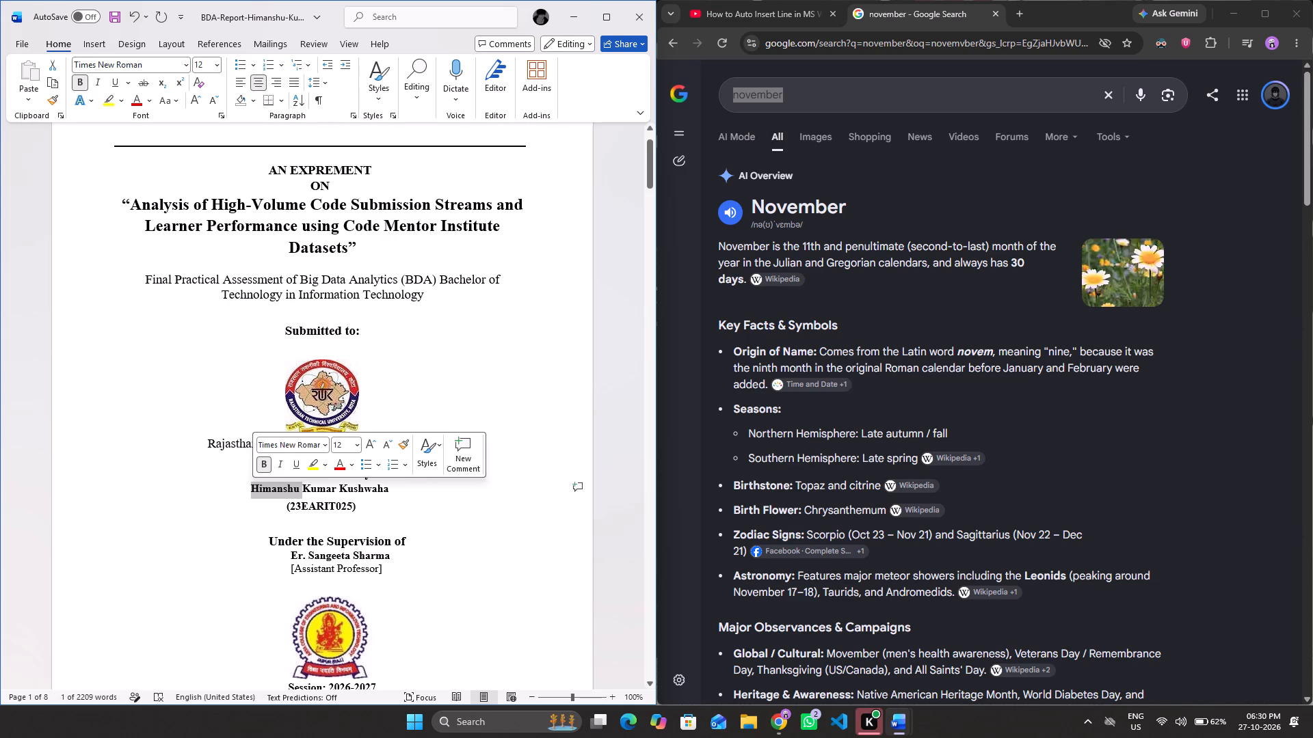
click(248, 488)
key(space)
key(space)
key(space)
key(space)
key(space)
key(space)
key(space)
key(space)
key(space)
key(space)
key(space)
key(space)
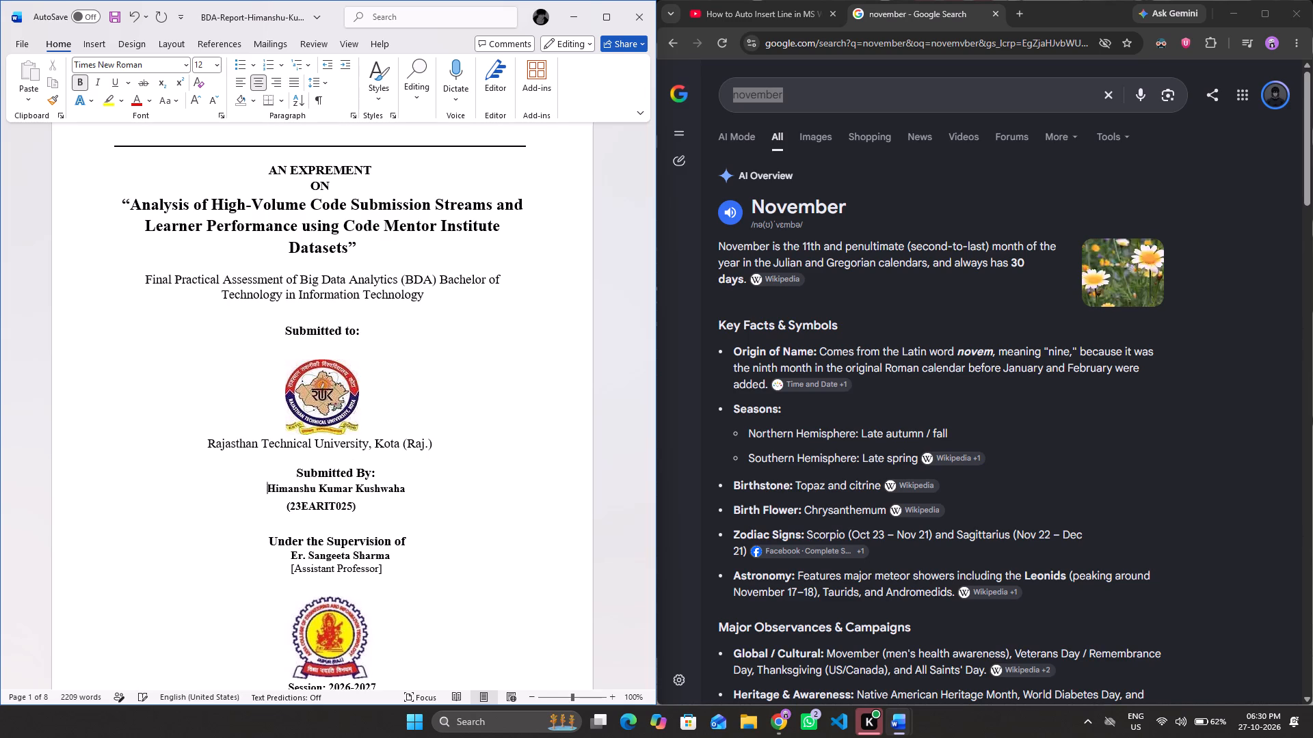
Shift the bracketed roll number under the student's name sideways with seven leading spaces.
click(282, 508)
key(space)
key(space)
key(space)
key(space)
key(space)
key(space)
key(space)
key(space)
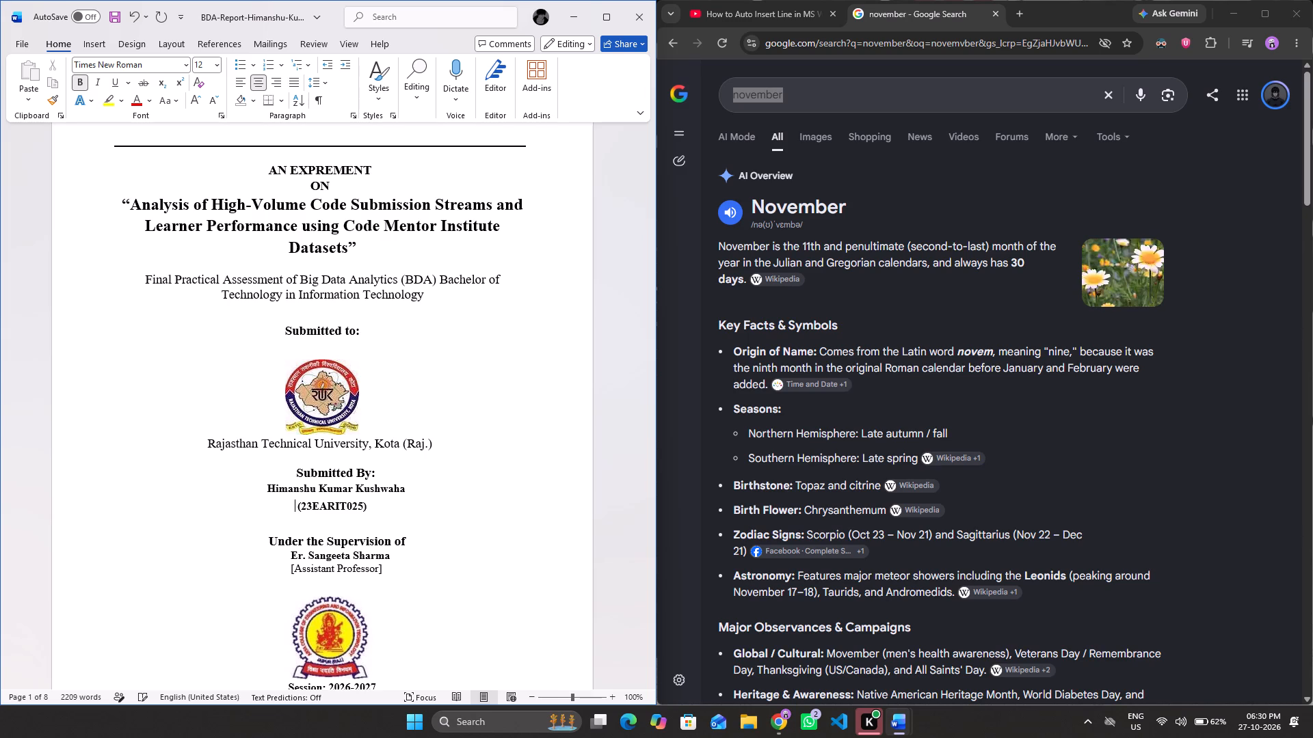
key(BackSpace)
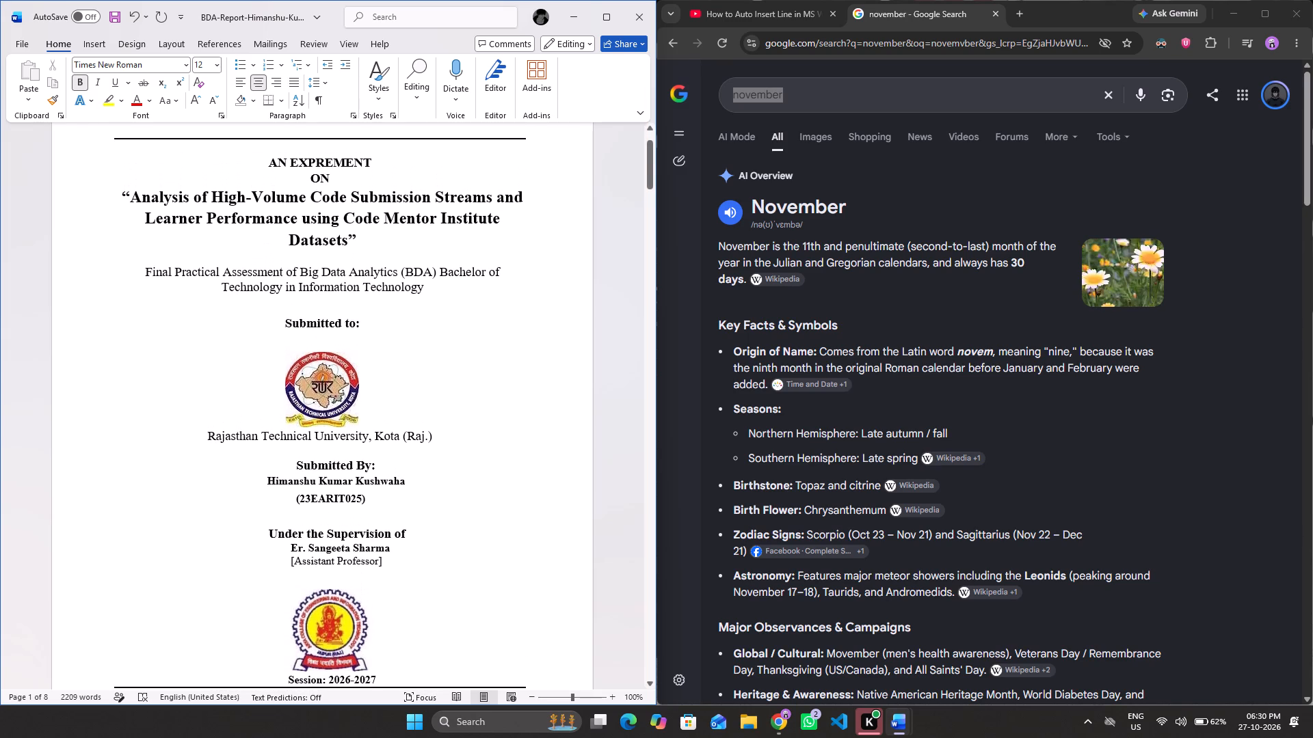
Shift the cover's "Submitted to:" line sideways with five leading spaces to sit over the university logo.
click(281, 325)
key(space)
key(space)
key(space)
key(space)
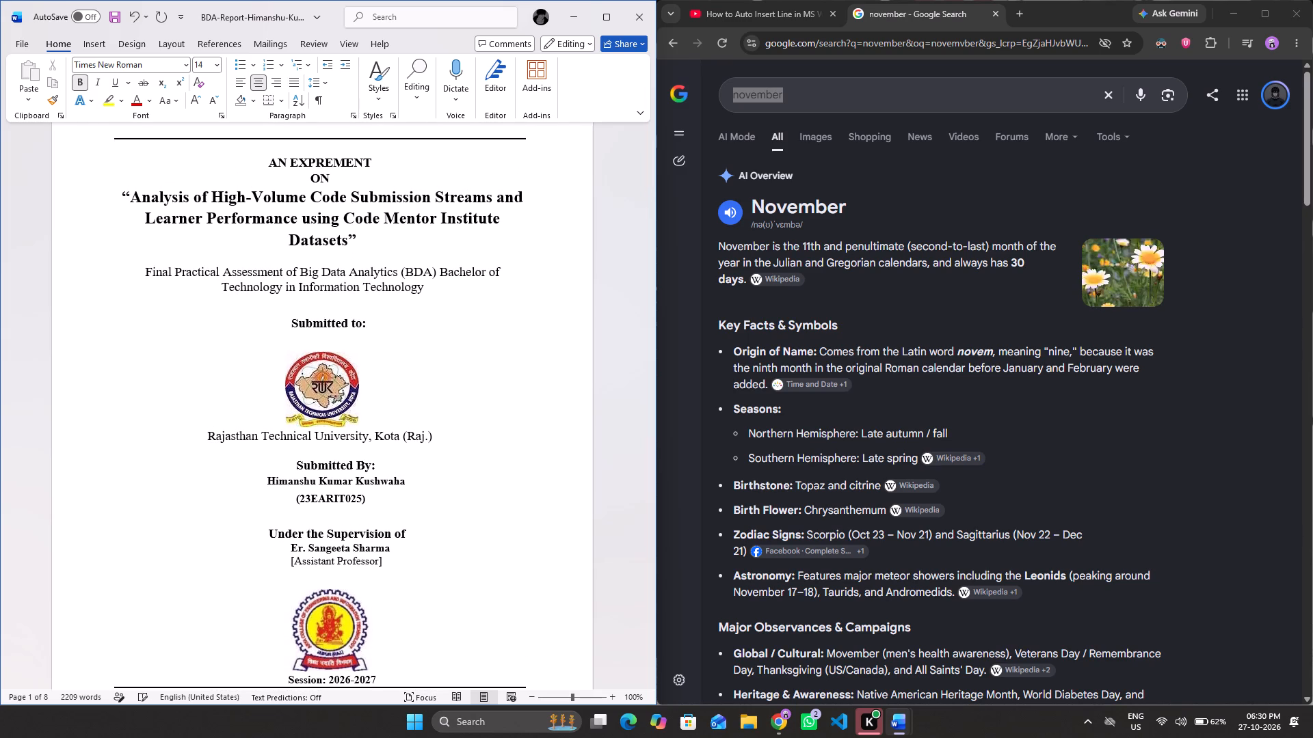
key(space)
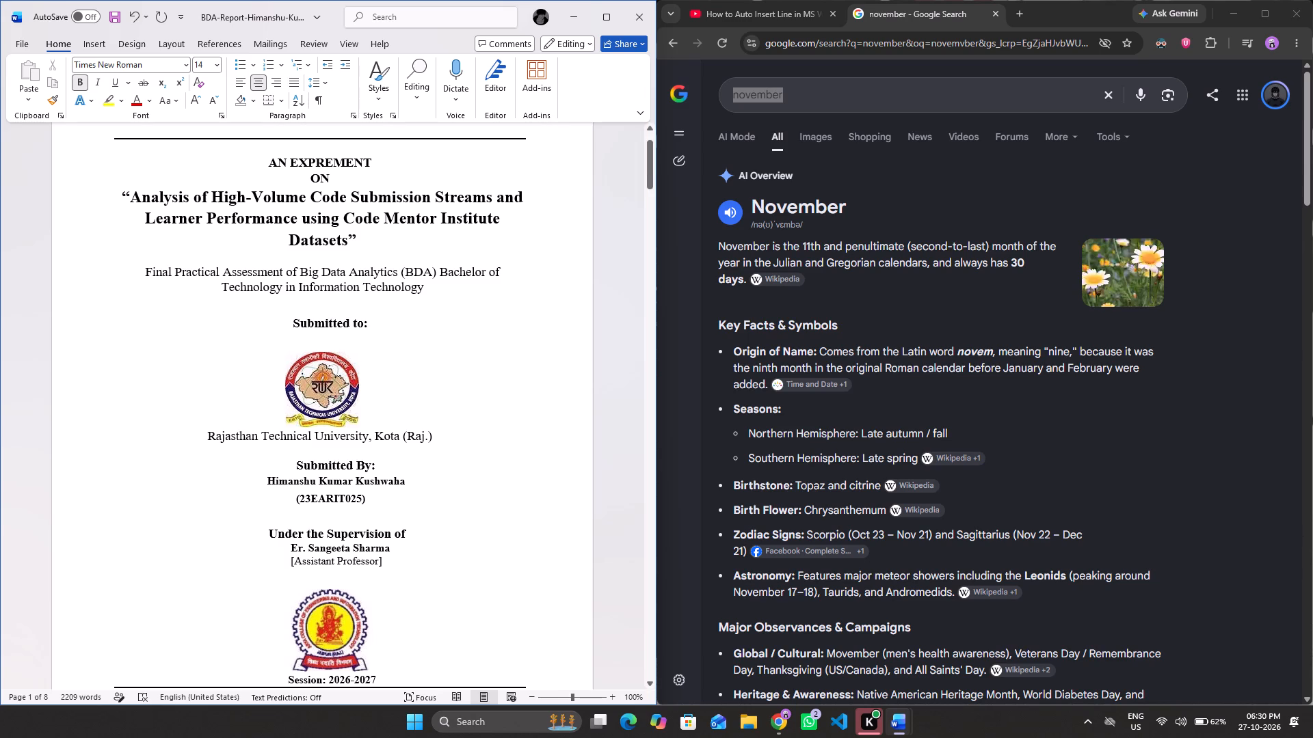
scroll(318, 392, up, 1)
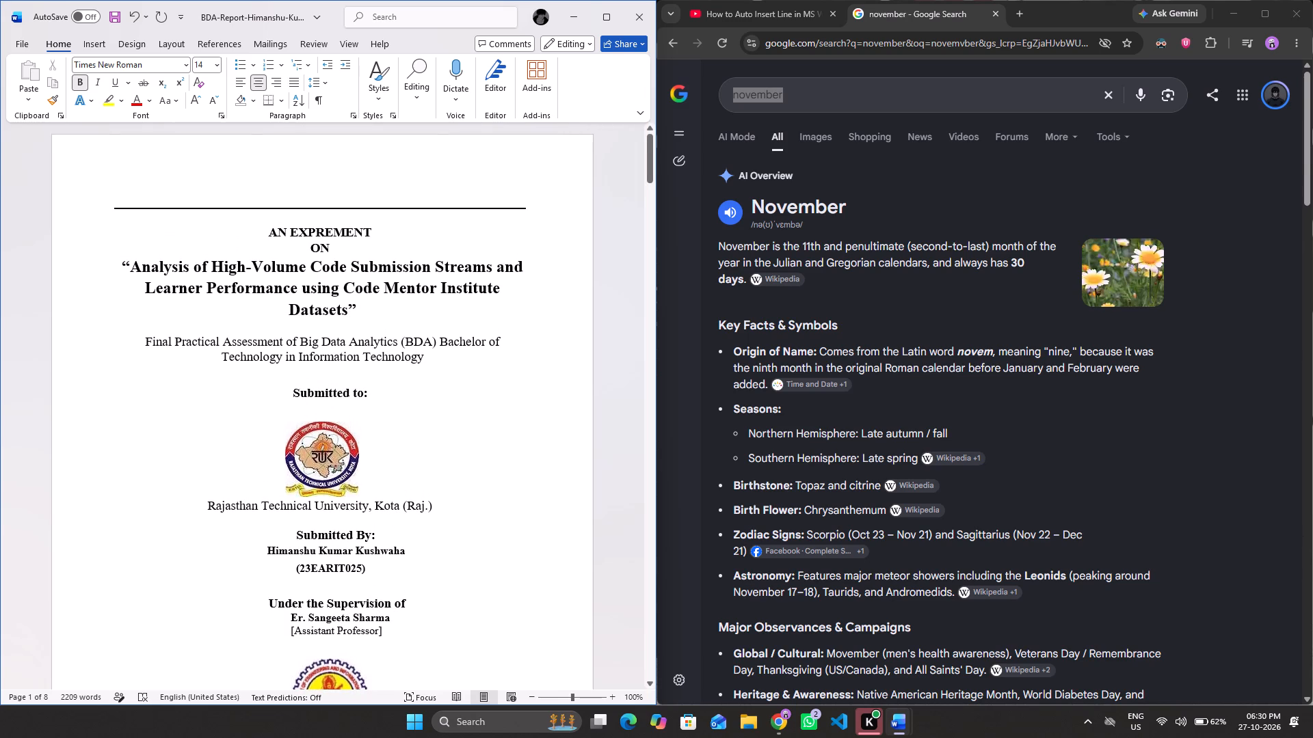
key(space)
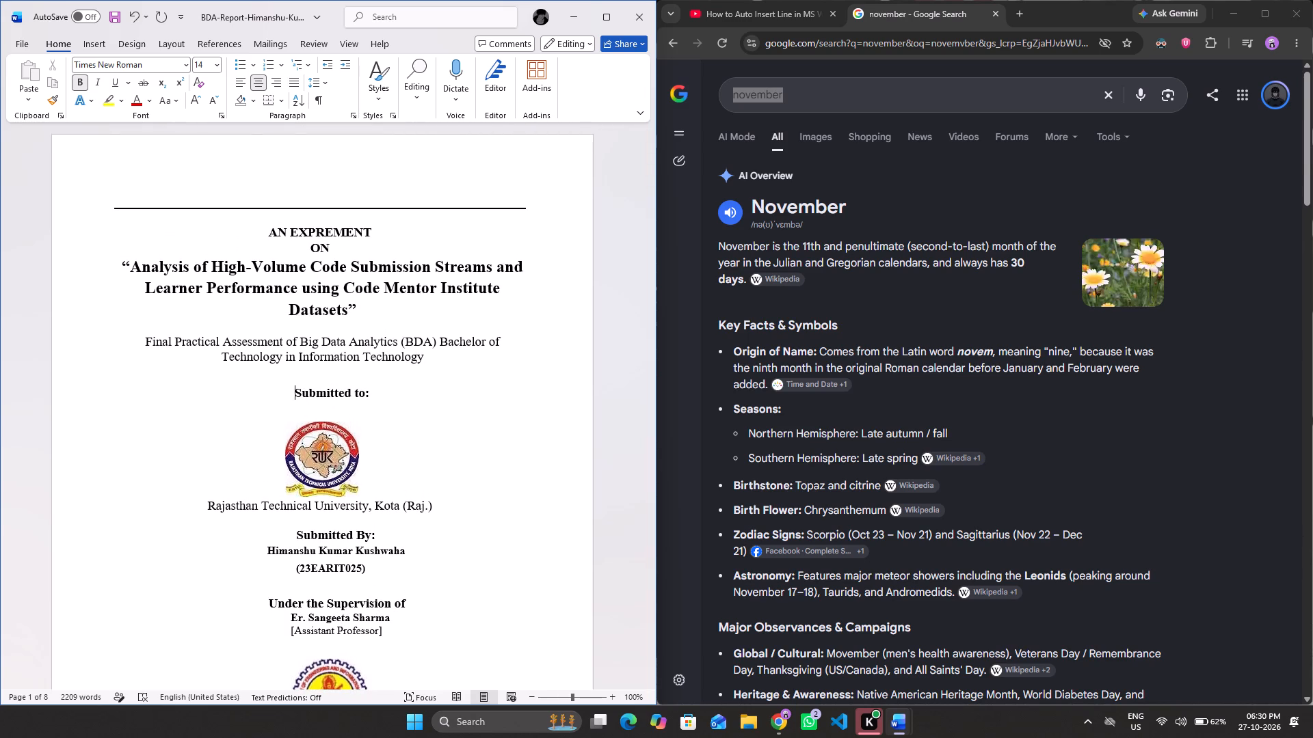
key(BackSpace)
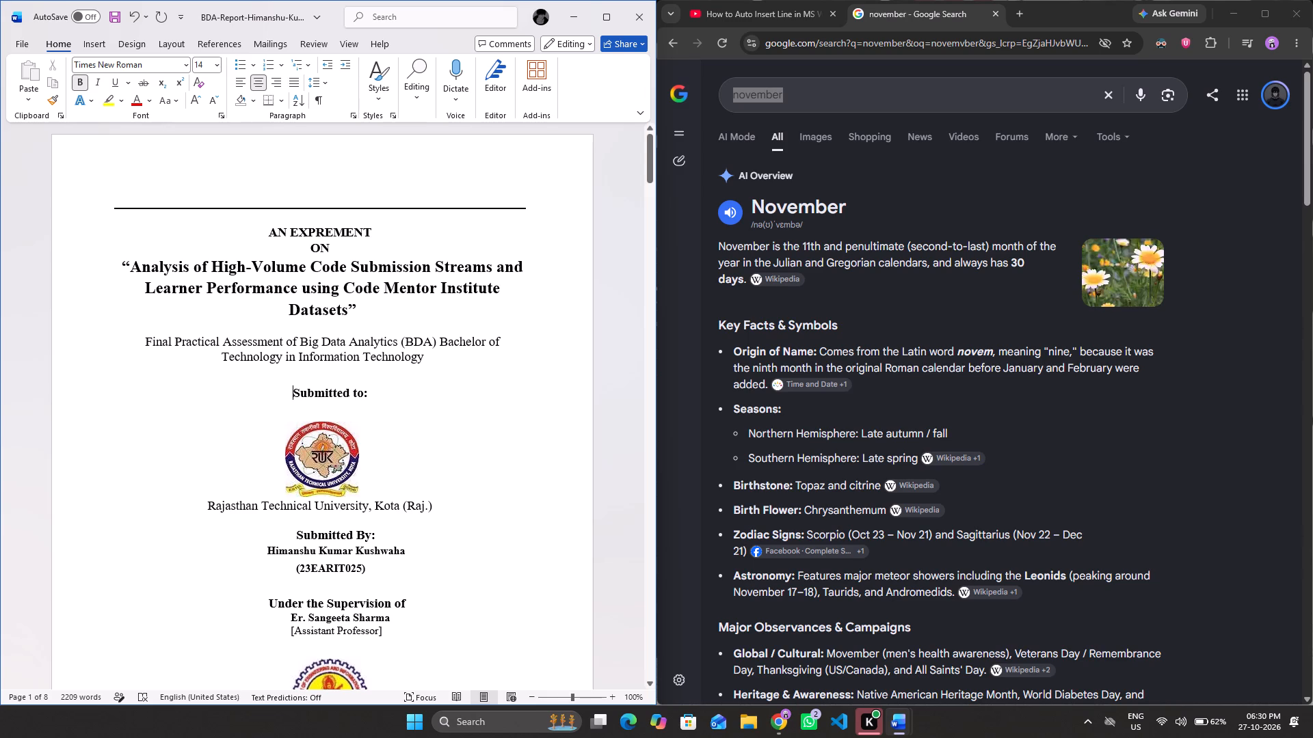
Shift the cover's "AN EXPREMENT" heading sideways with nine leading spaces.
click(265, 234)
key(space)
key(space)
key(space)
key(space)
key(space)
key(space)
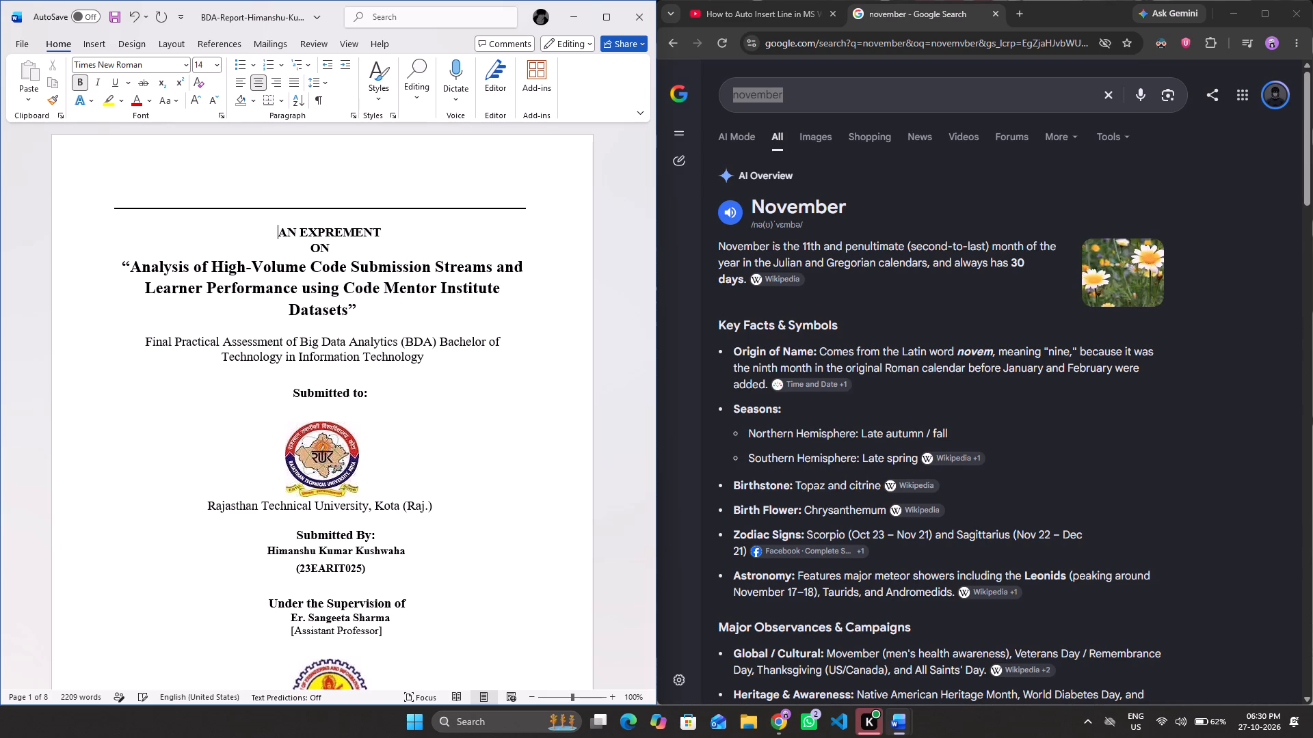
key(space)
key(space)
key(space)
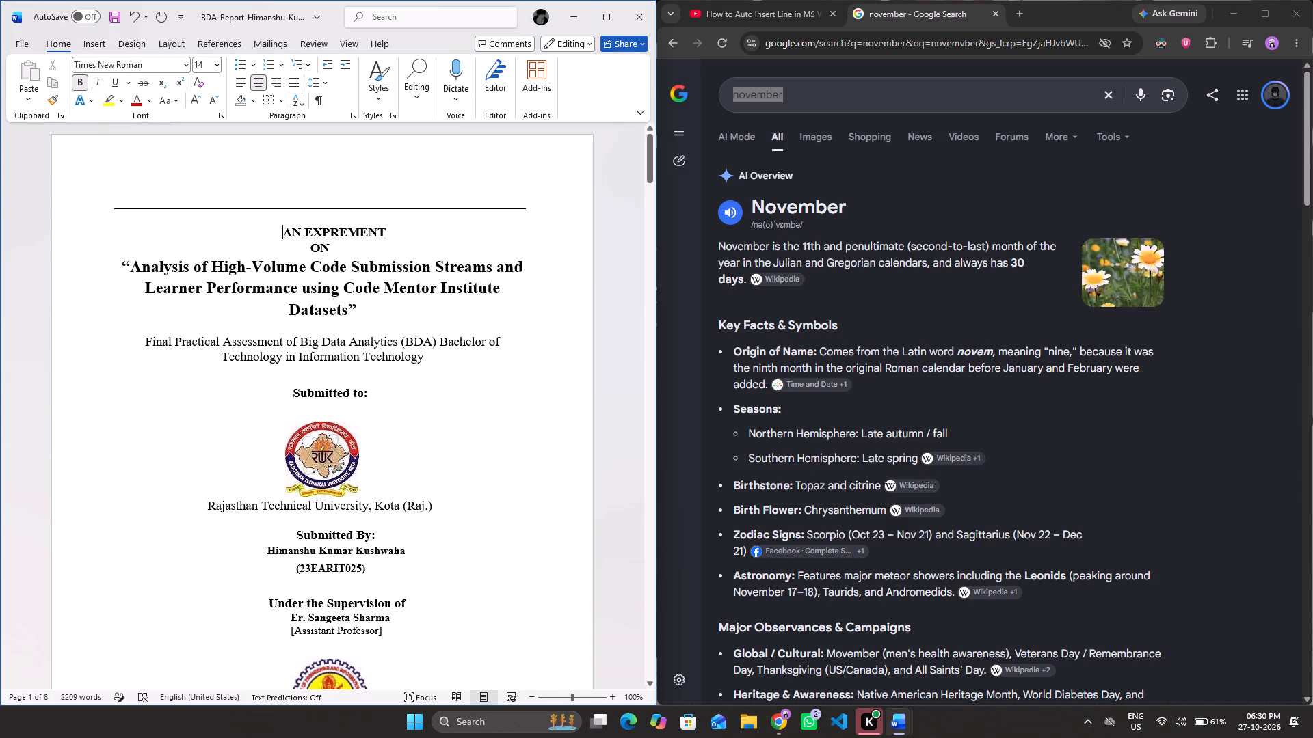
Shift the "ON" line under the cover heading sideways with seven leading spaces.
click(297, 248)
key(space)
key(space)
key(space)
key(space)
key(space)
key(space)
key(space)
Try to shift the report title's last line, "Datasets”", sideways with two leading spaces.
click(287, 308)
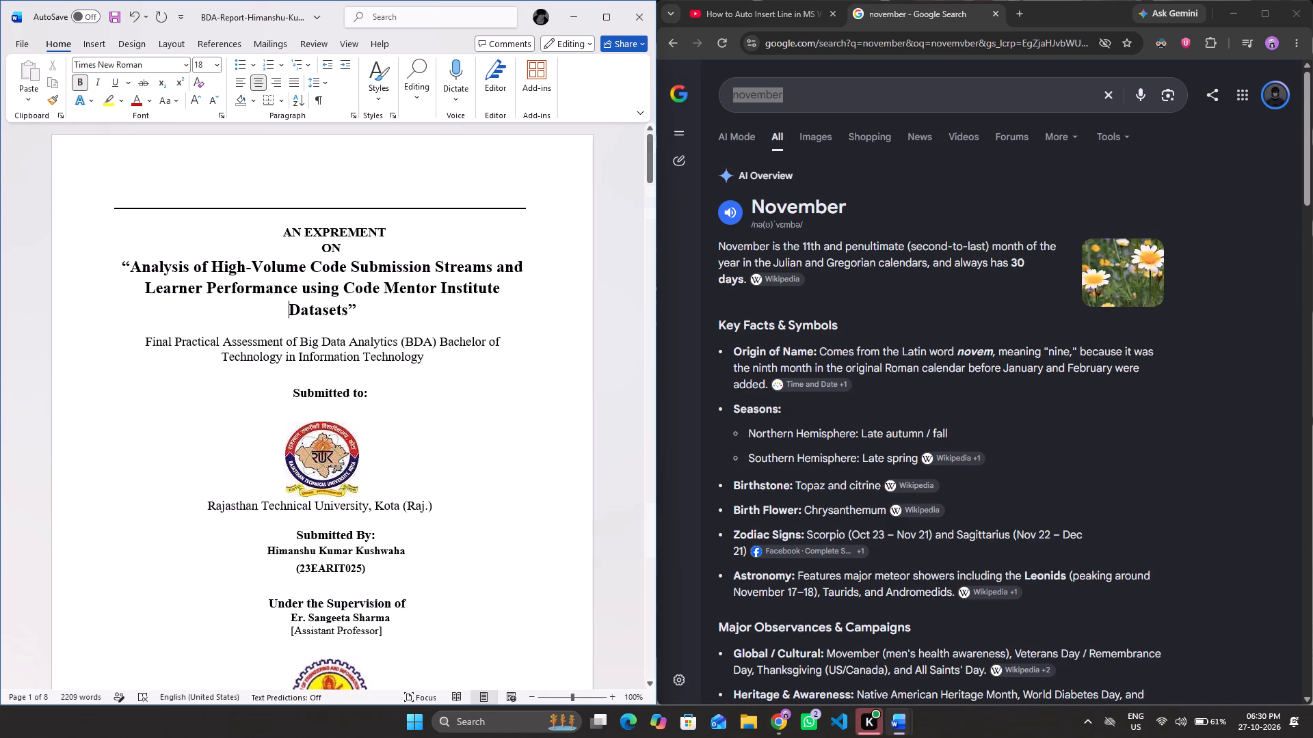
key(space)
key(space)
scroll(287, 308, down, 1)
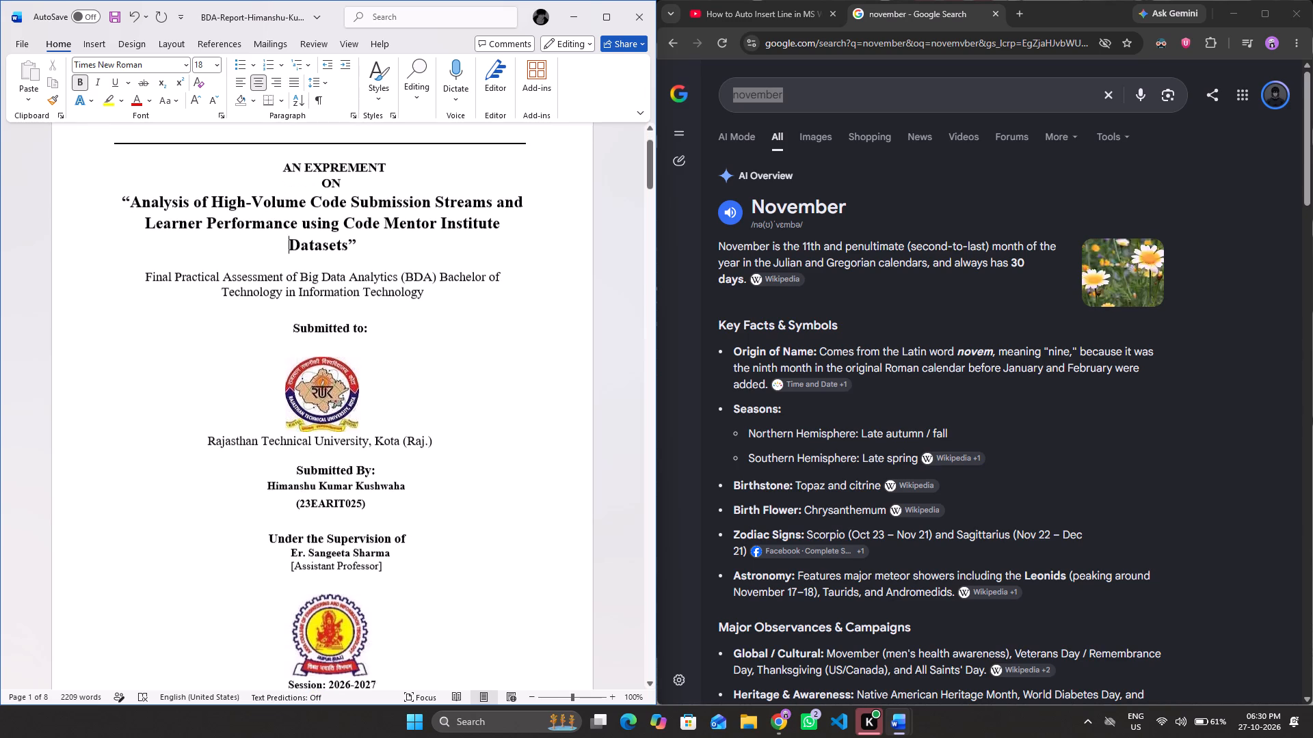
scroll(287, 308, up, 1)
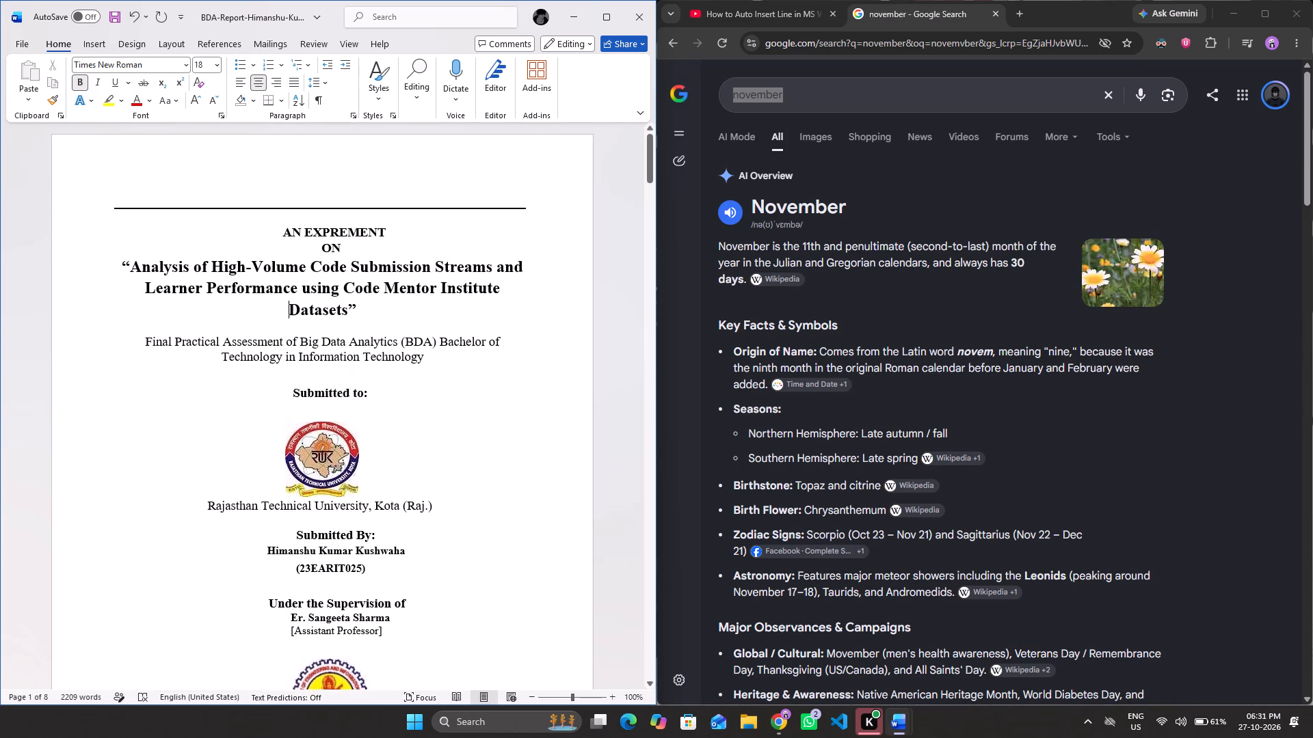
Remove six of the leading spaces before "ON" under the cover heading.
click(319, 243)
key(BackSpace)
key(BackSpace)
key(BackSpace)
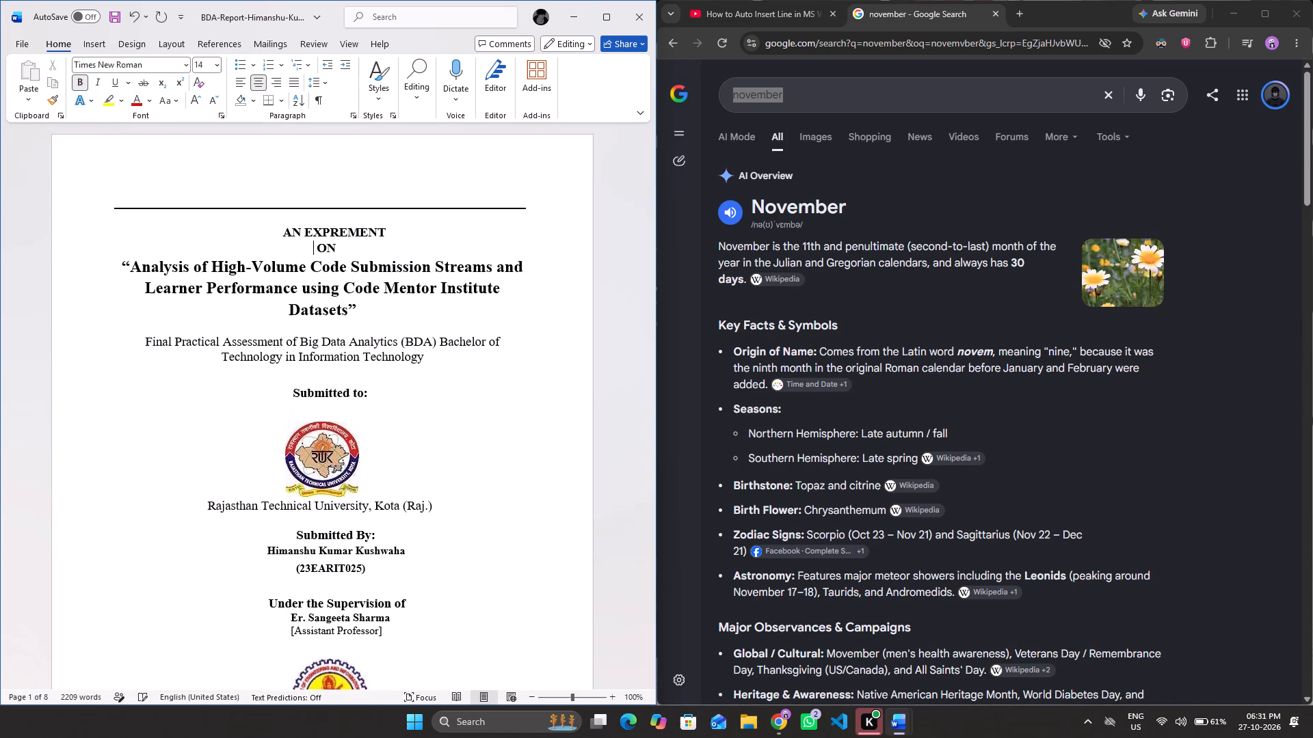
key(BackSpace)
key(BackSpace)
key(BackSpace)
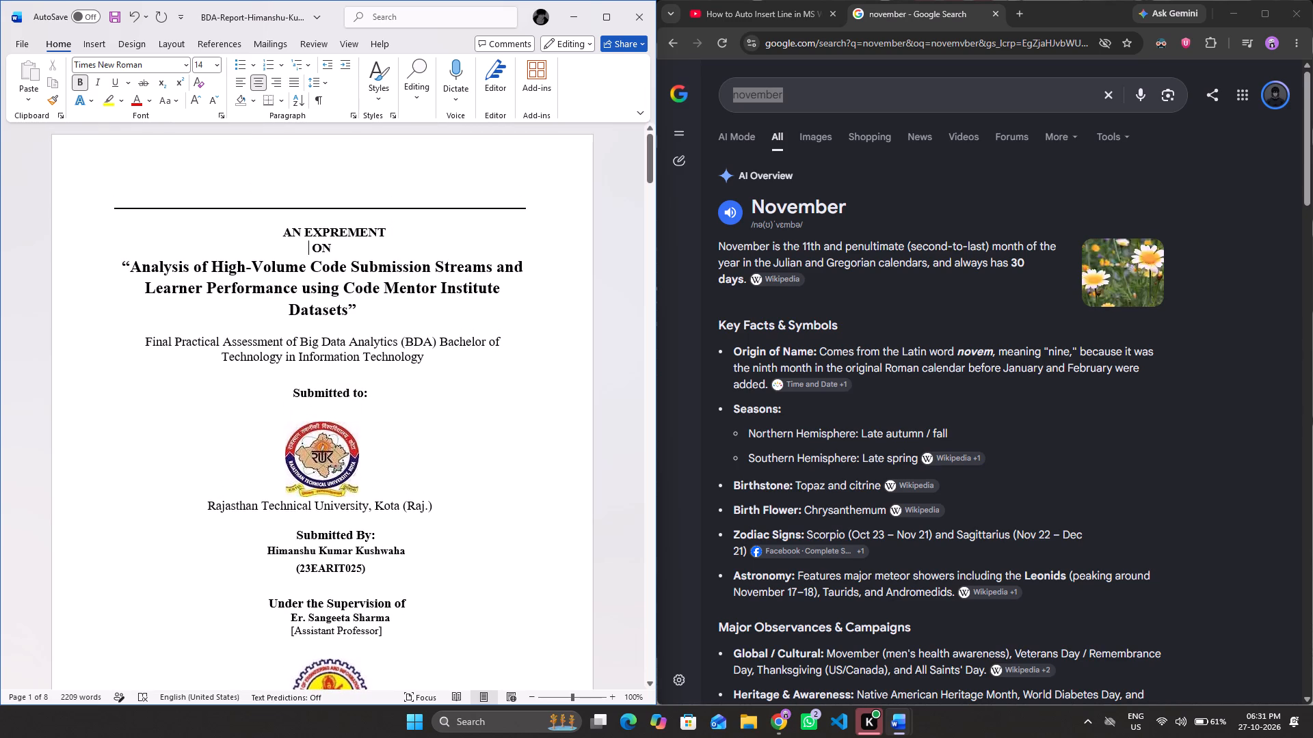
Remove five of the leading spaces before the cover's "AN EXPREMENT" heading.
click(283, 230)
key(BackSpace)
key(BackSpace)
key(BackSpace)
key(BackSpace)
key(BackSpace)
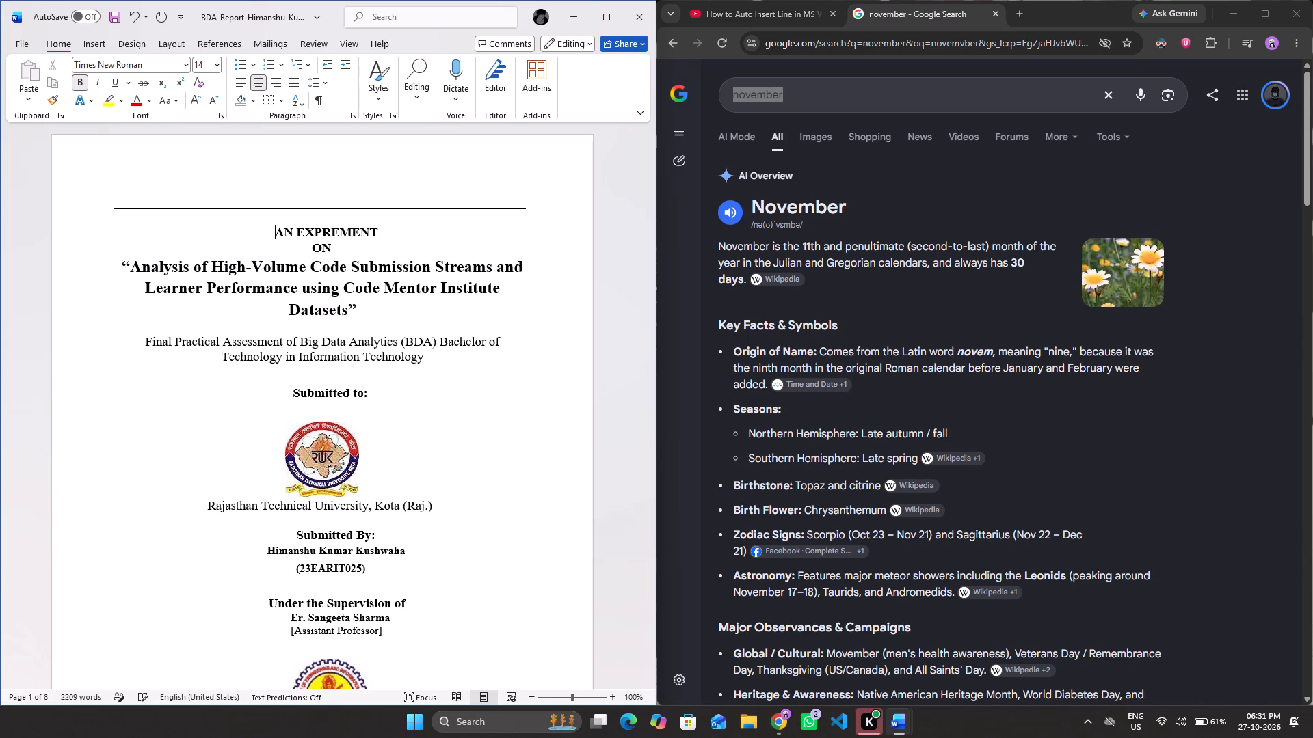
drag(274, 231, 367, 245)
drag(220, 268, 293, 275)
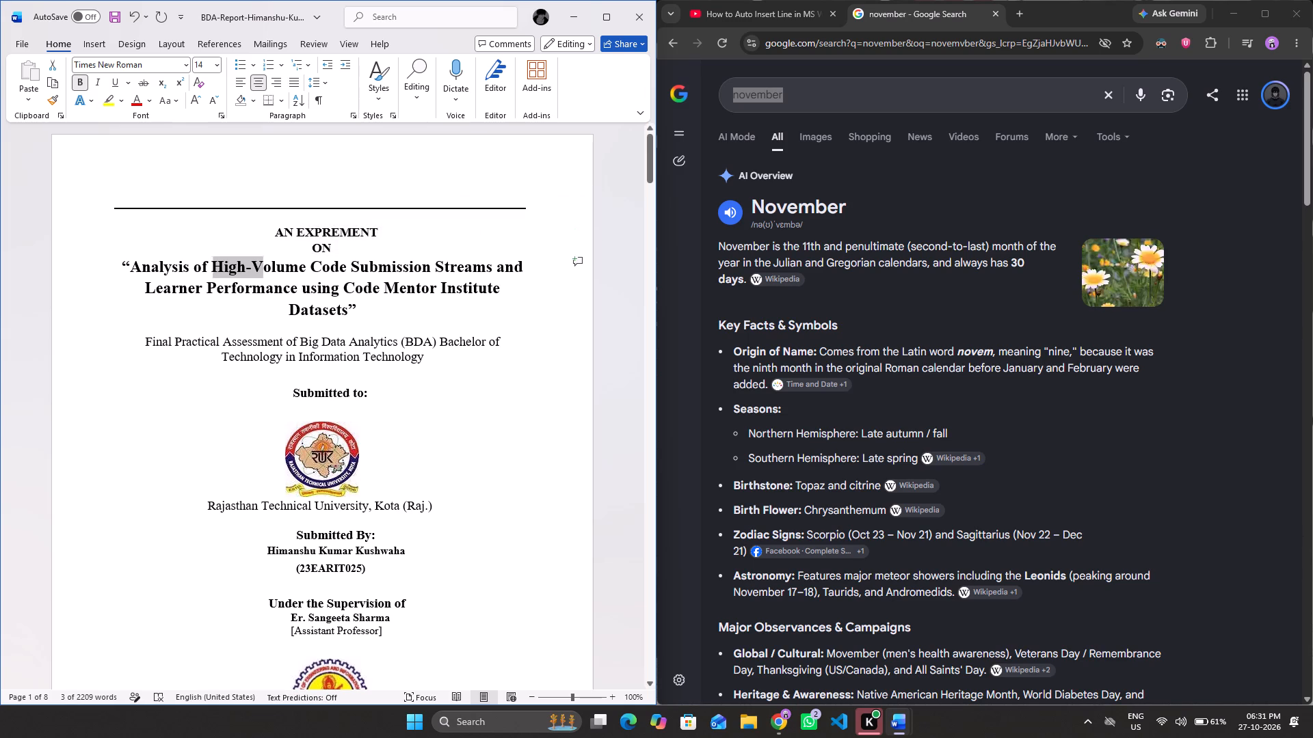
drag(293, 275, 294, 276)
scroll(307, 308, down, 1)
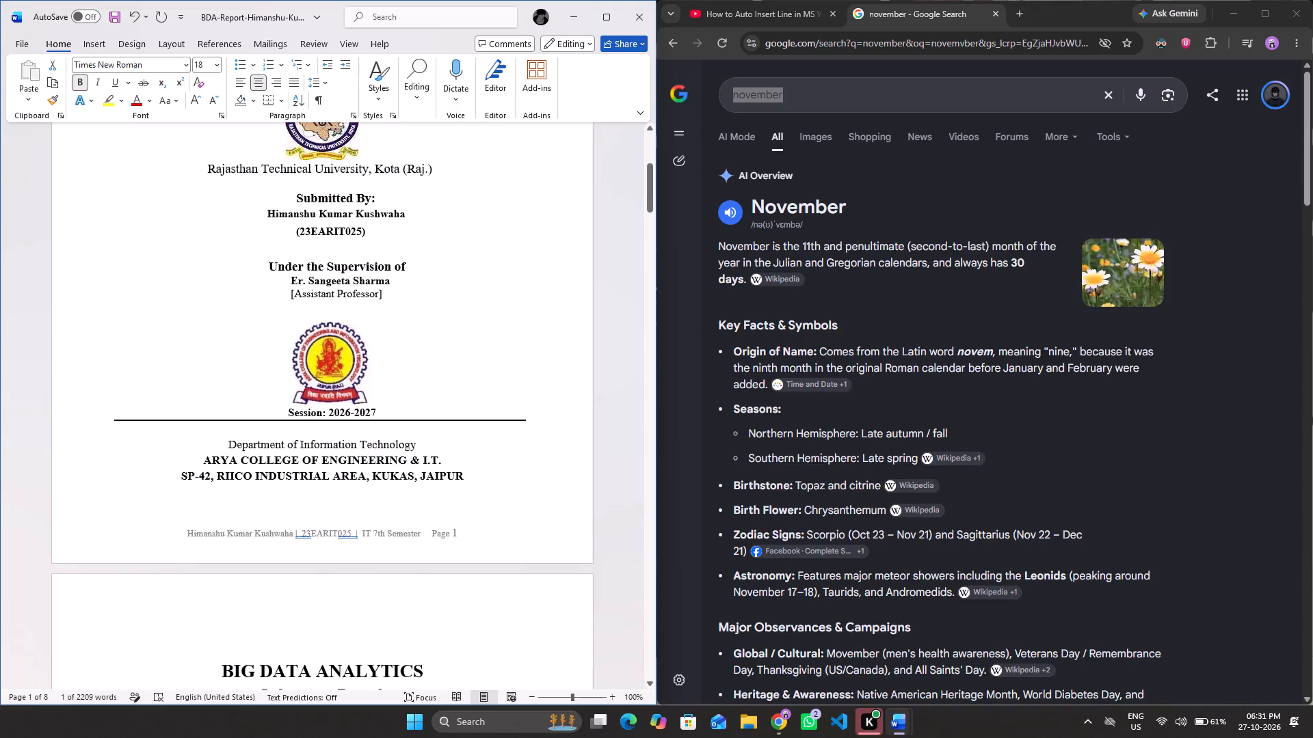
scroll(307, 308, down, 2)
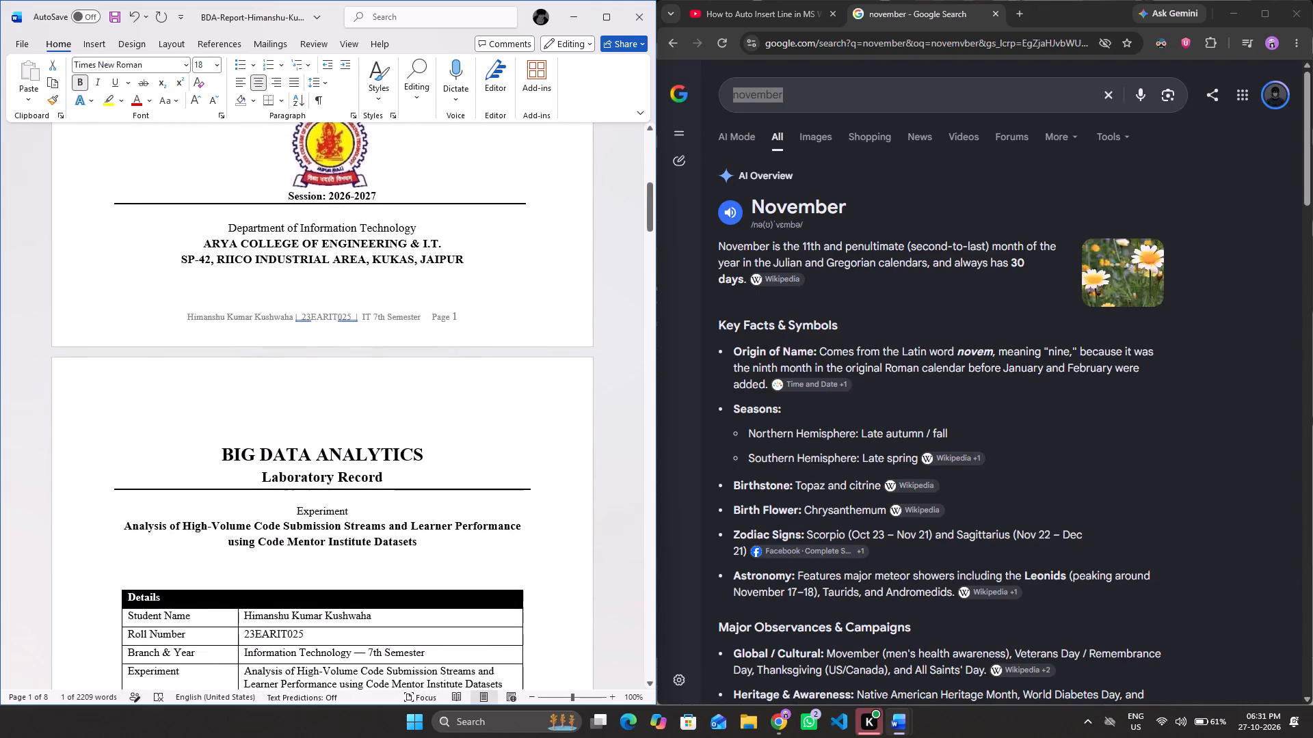
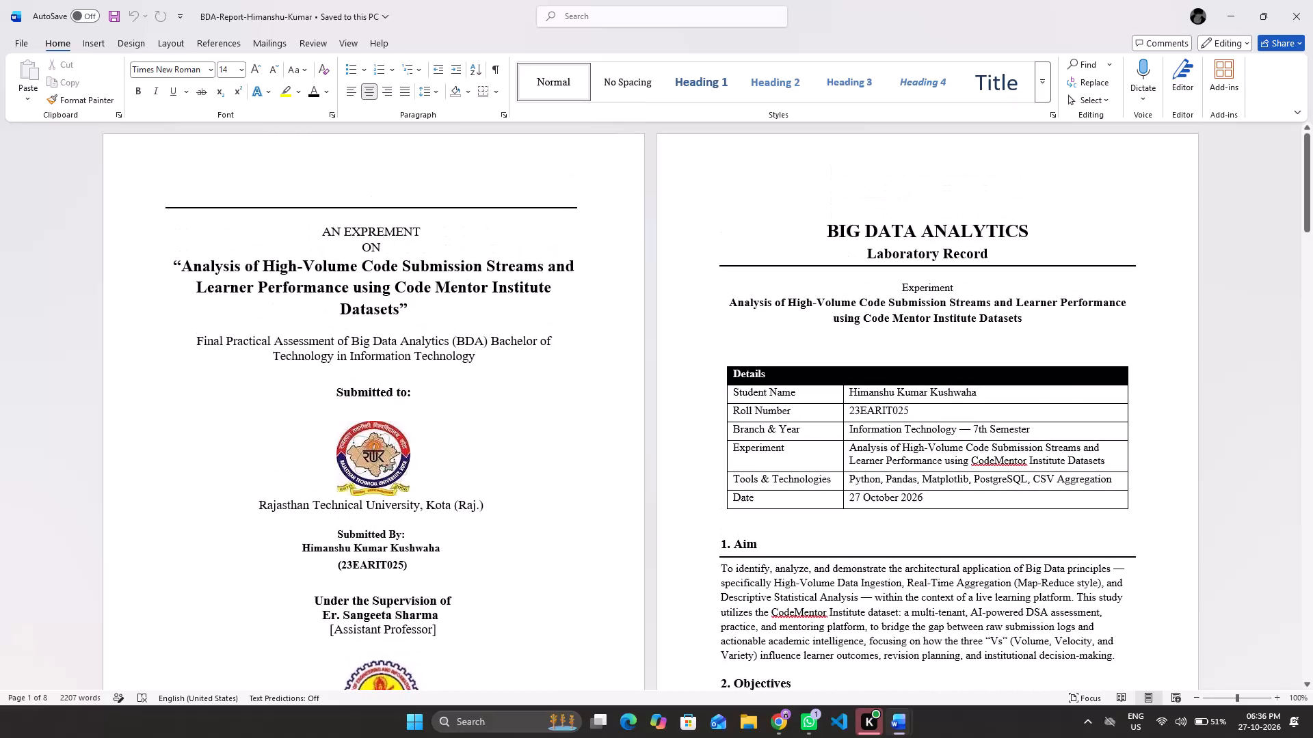
scroll(314, 446, down, 4)
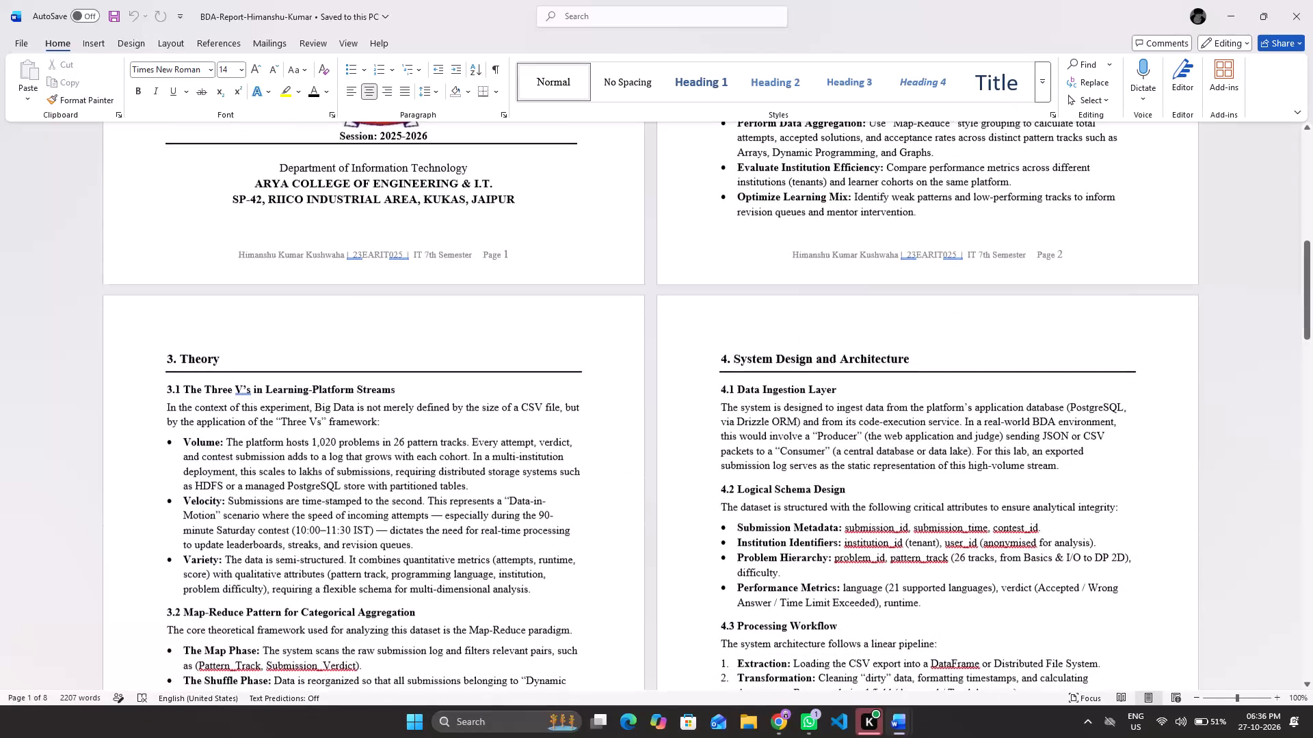
click(1312, 11)
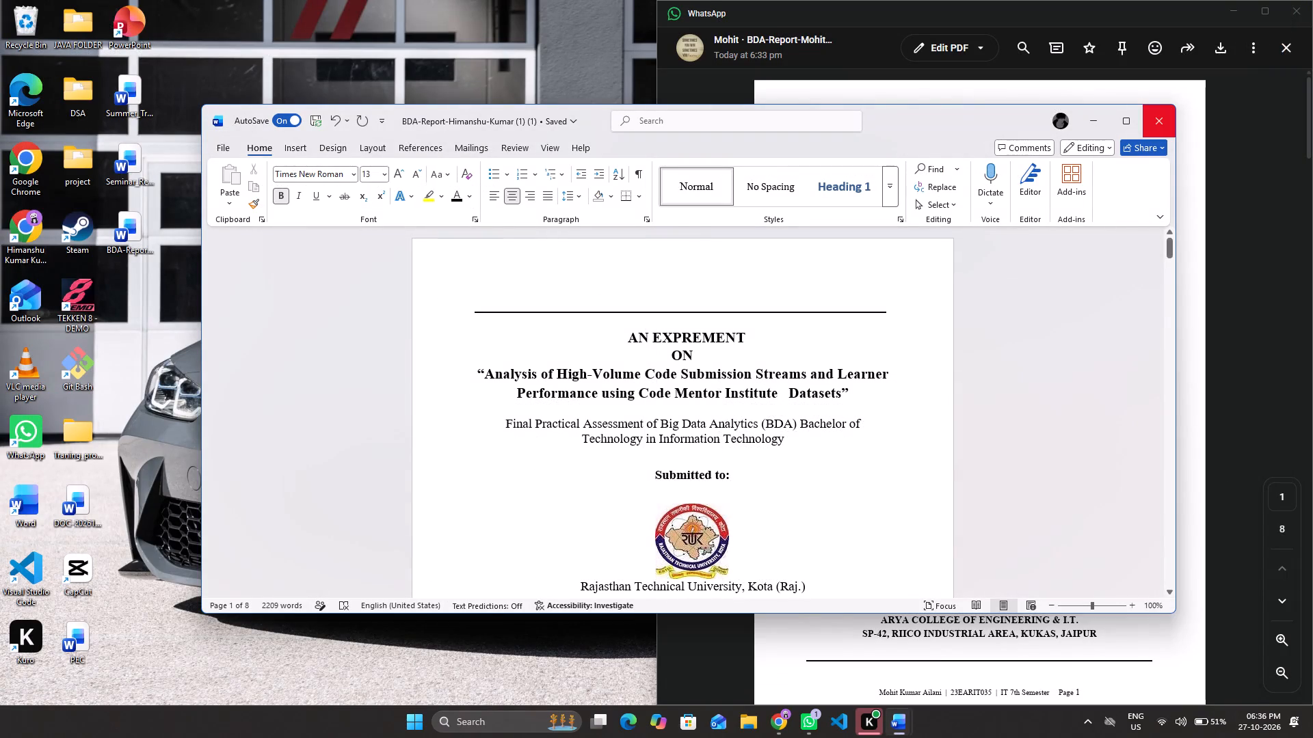
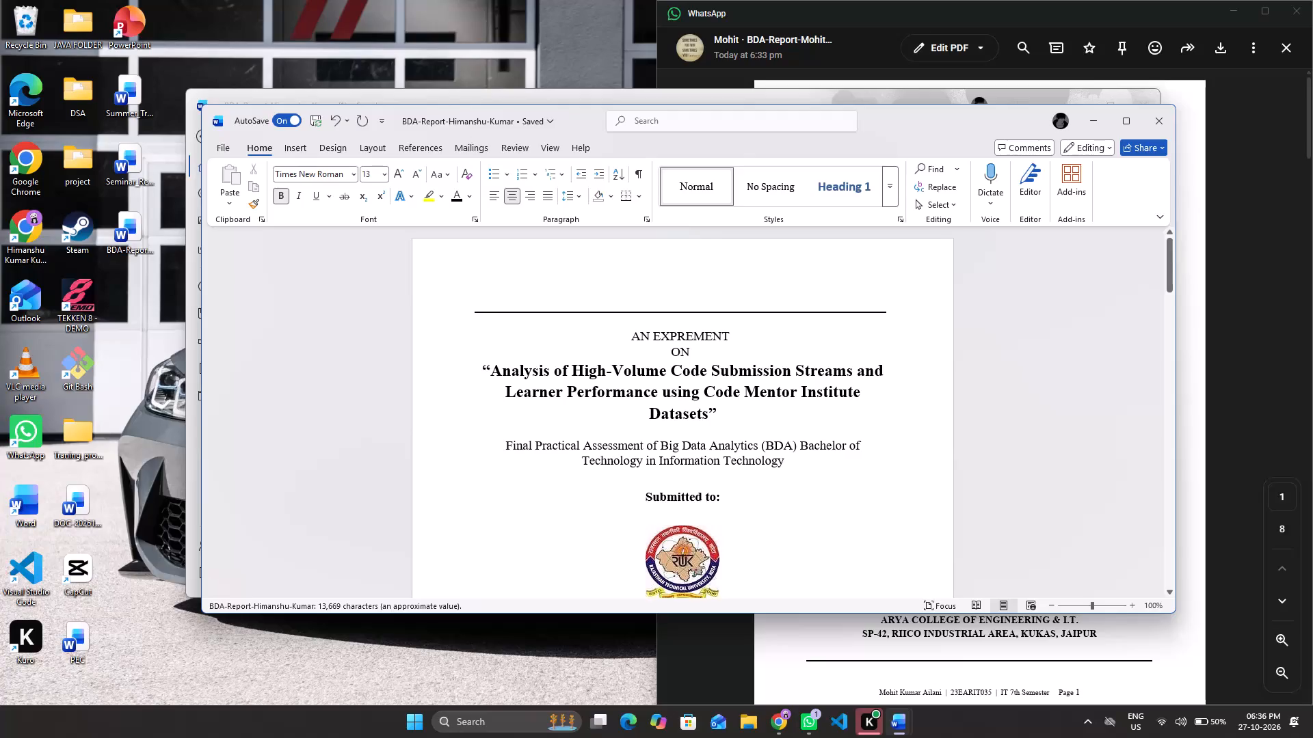
Switch to the other open Word window holding the duplicate report copy marked (1) and close it.
click(856, 93)
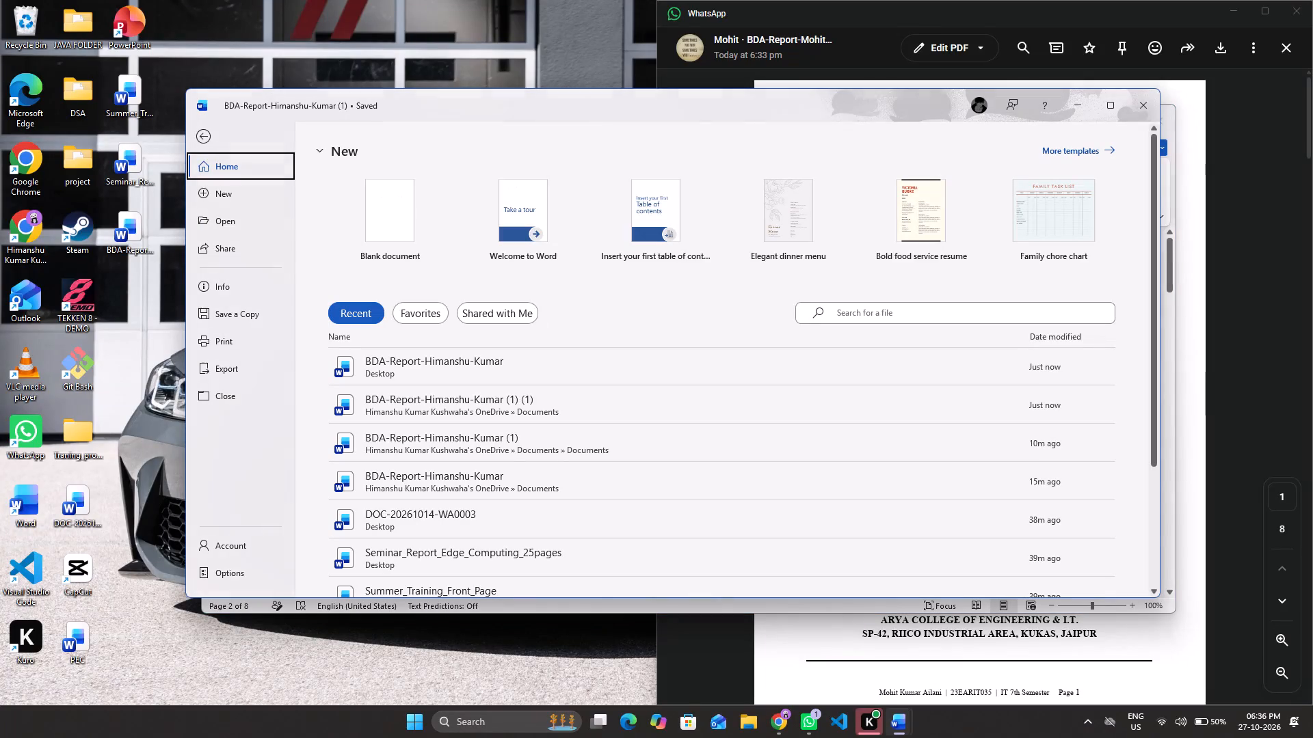
click(1145, 102)
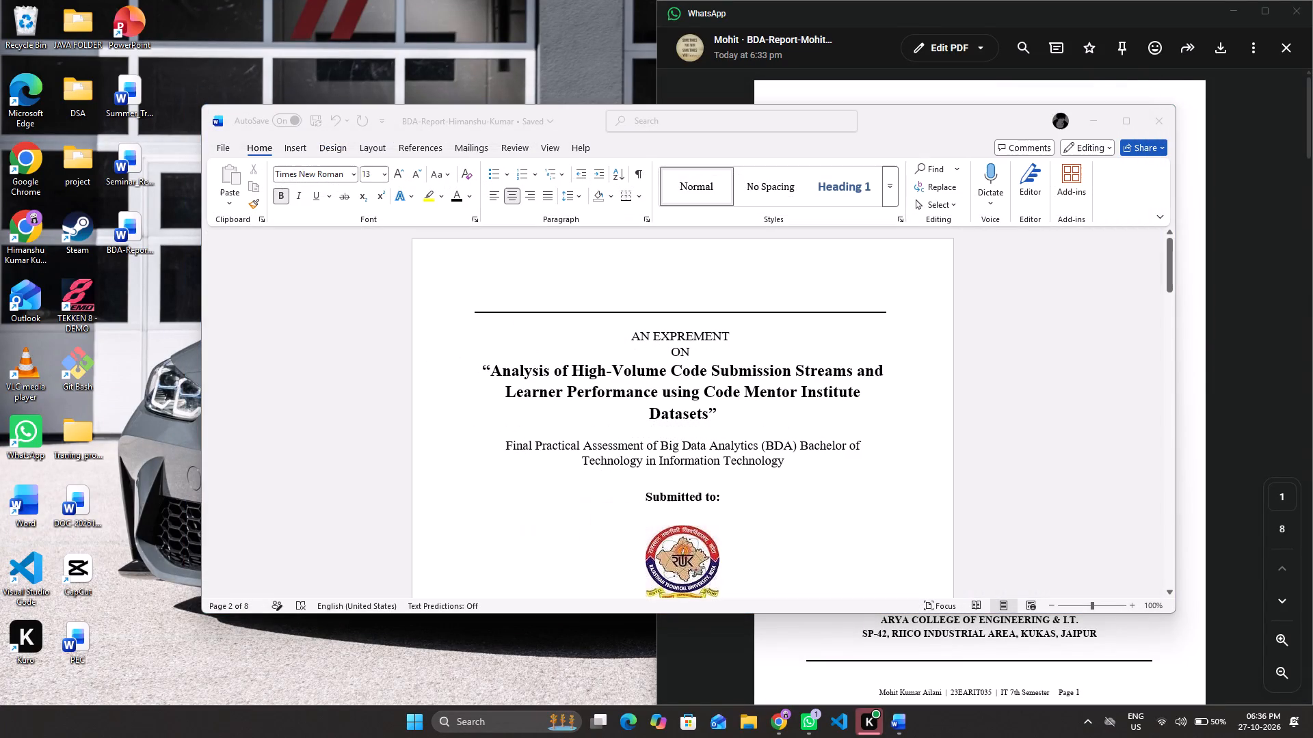
Review the remaining report's cover page and the start of its Laboratory Record page, checking the layout.
scroll(711, 331, down, 3)
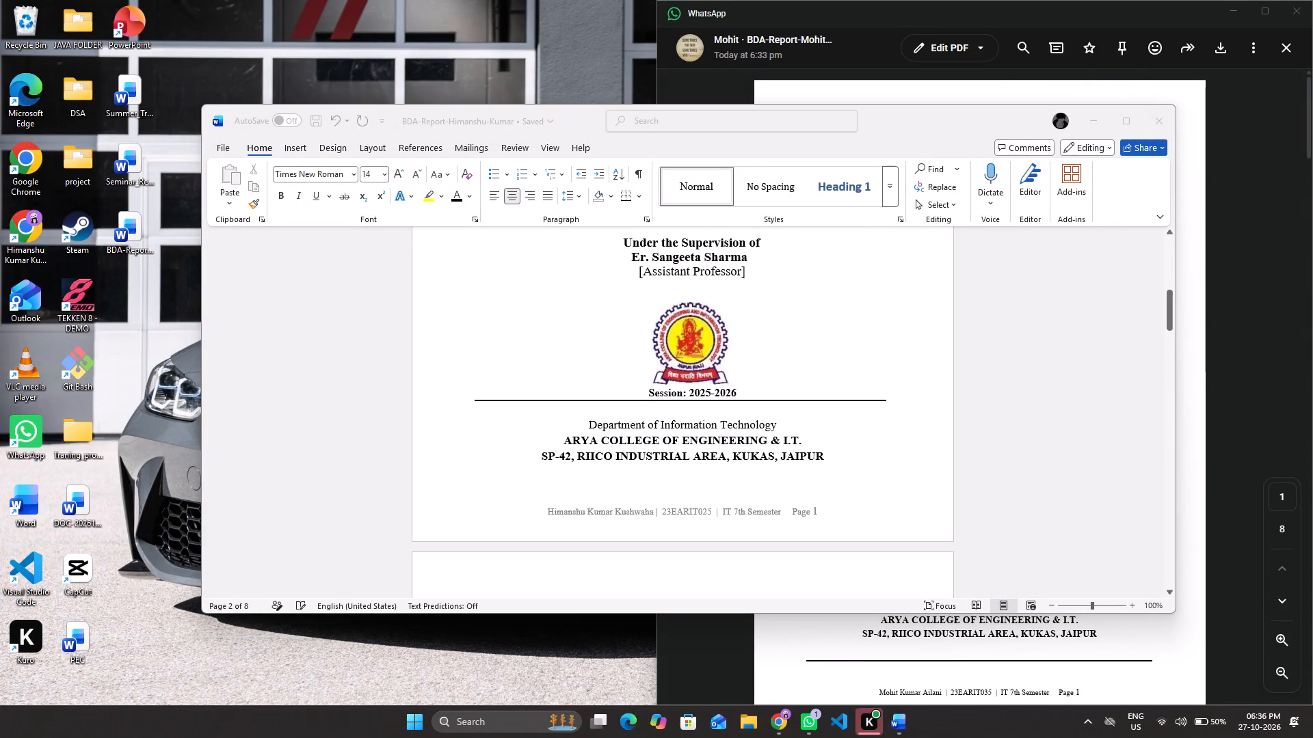
scroll(711, 331, down, 4)
scroll(711, 331, up, 3)
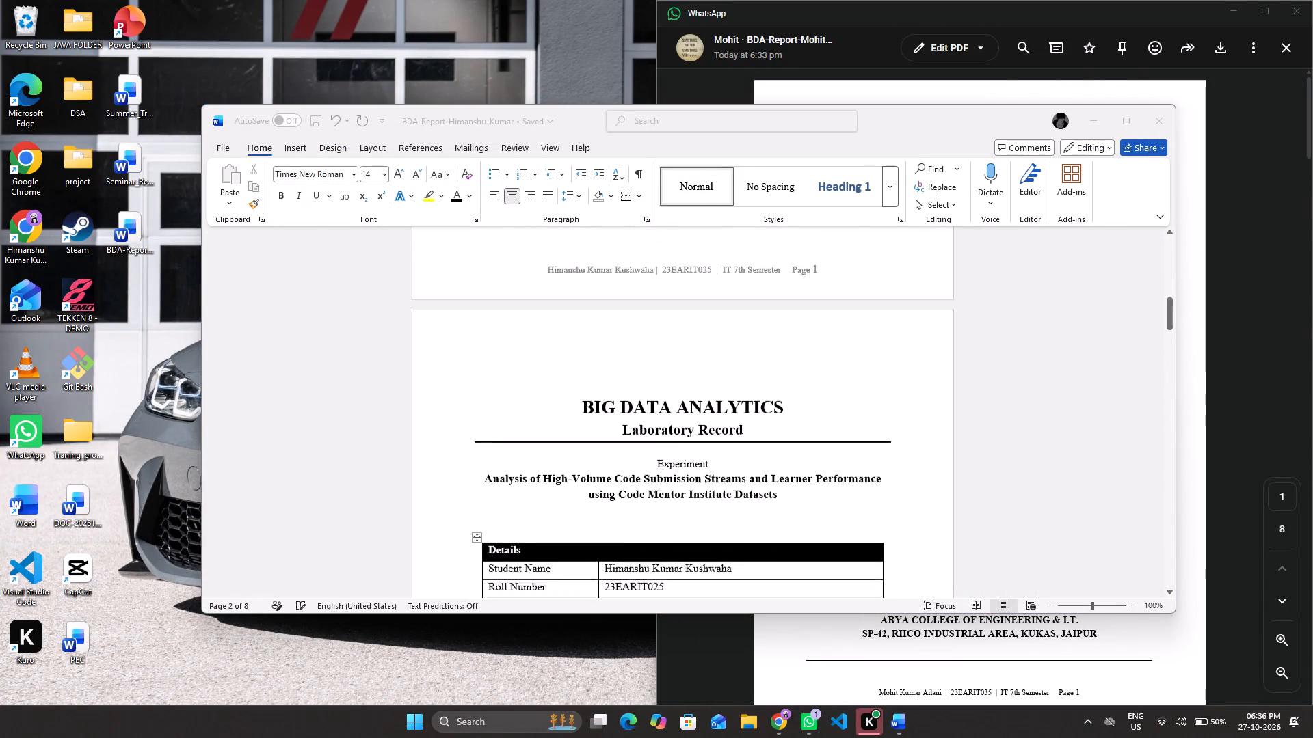
scroll(711, 331, up, 4)
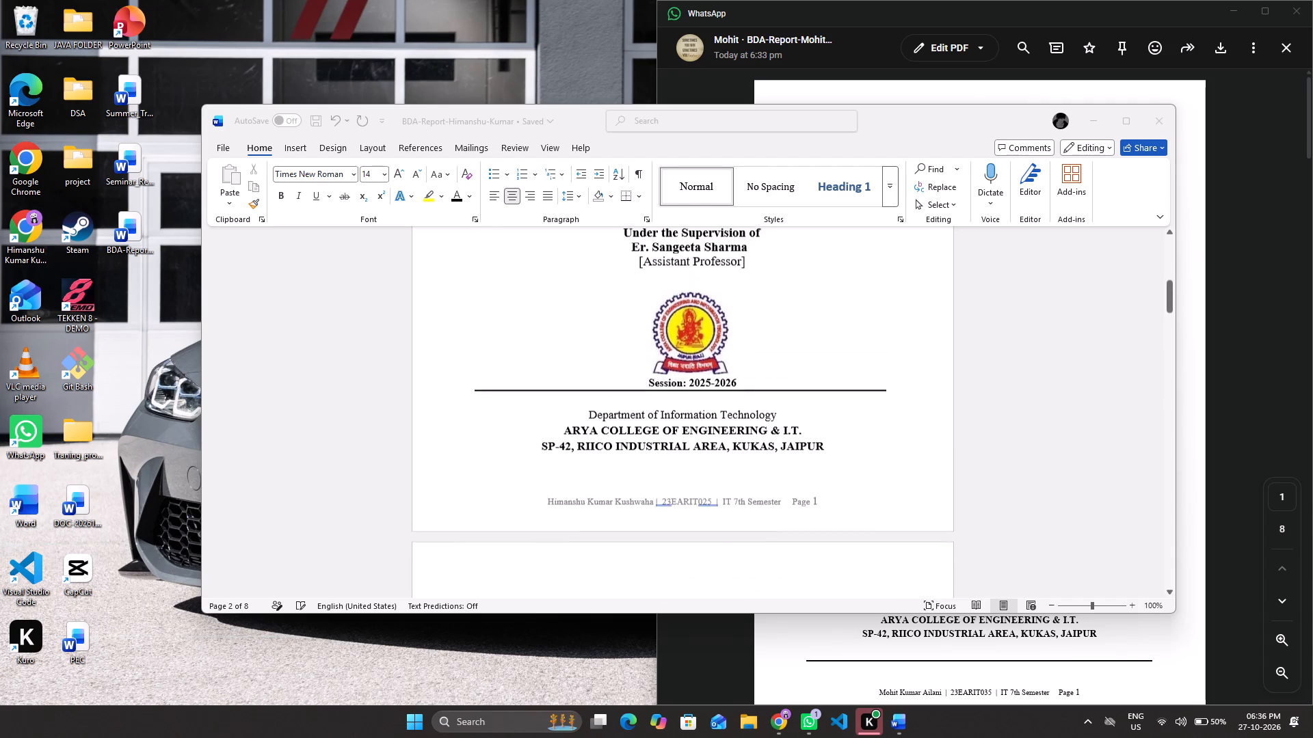
scroll(711, 331, up, 3)
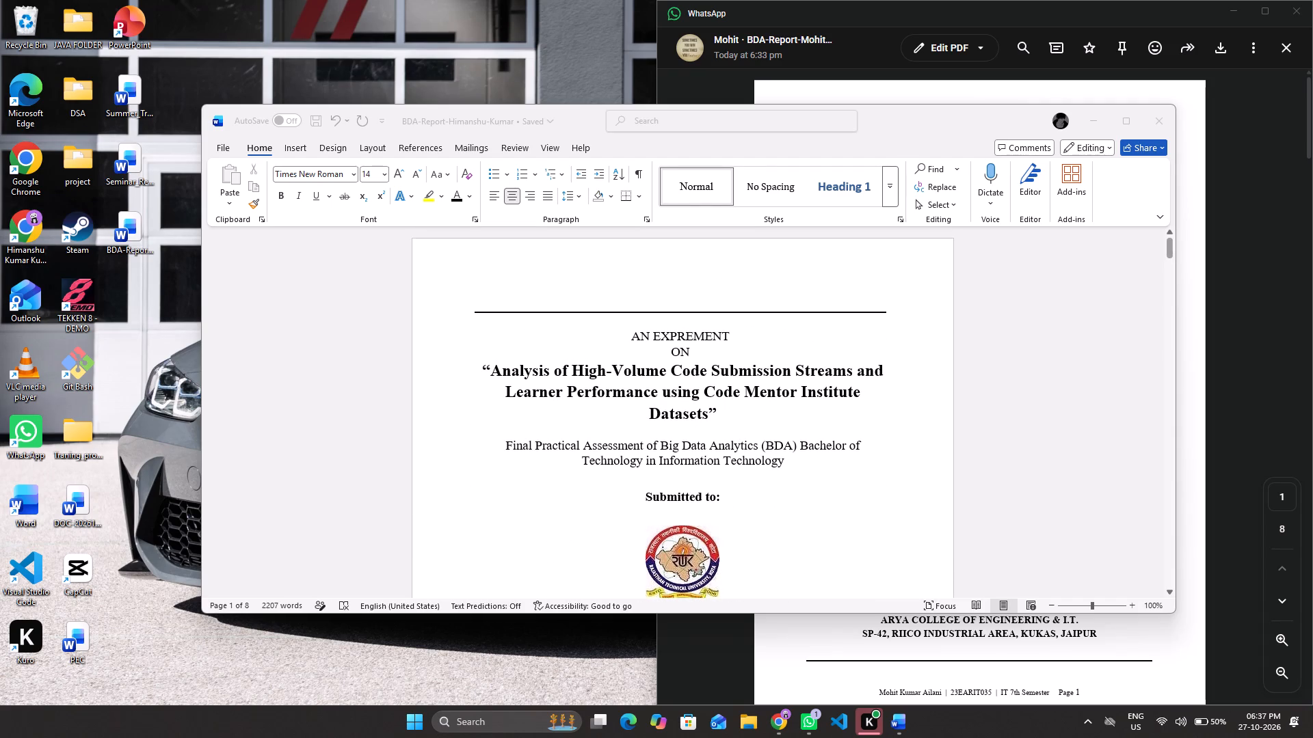
Maximize the report window and open the font size choices for the cover text from "AN EXPREMENT" through the title's last line.
click(1122, 113)
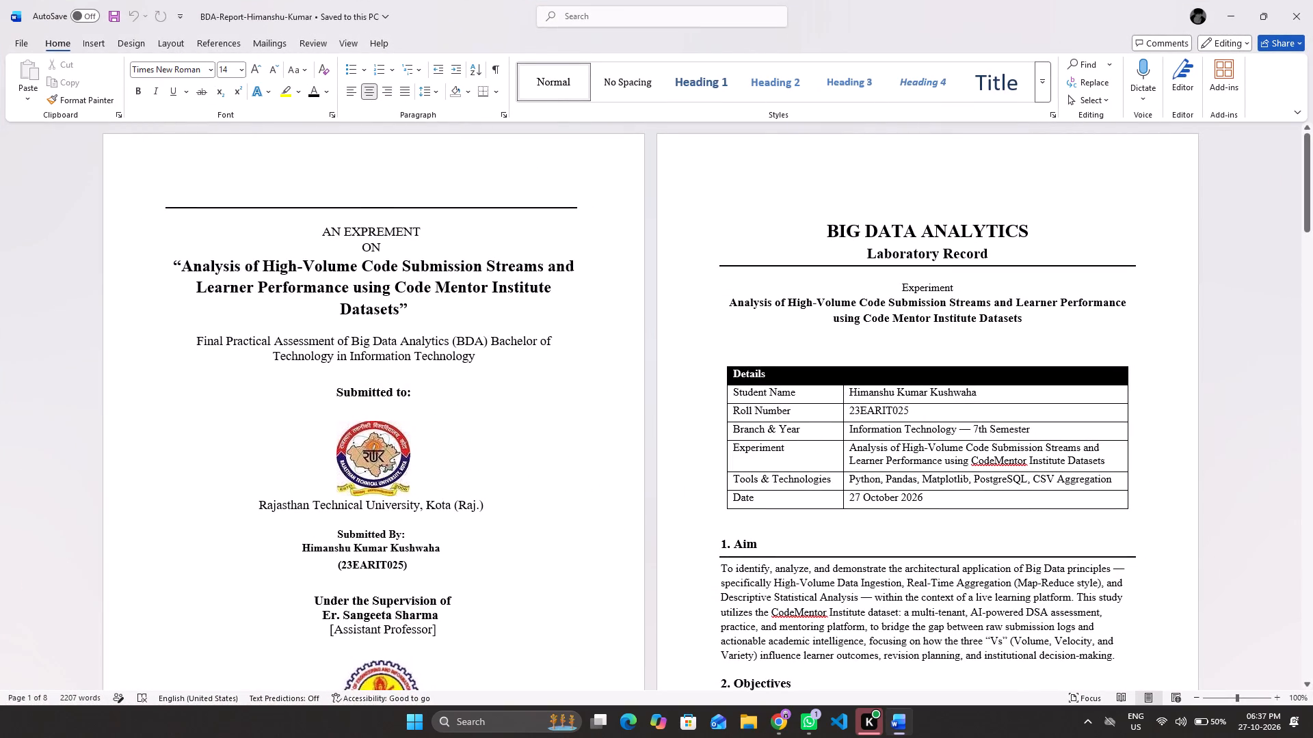
click(327, 230)
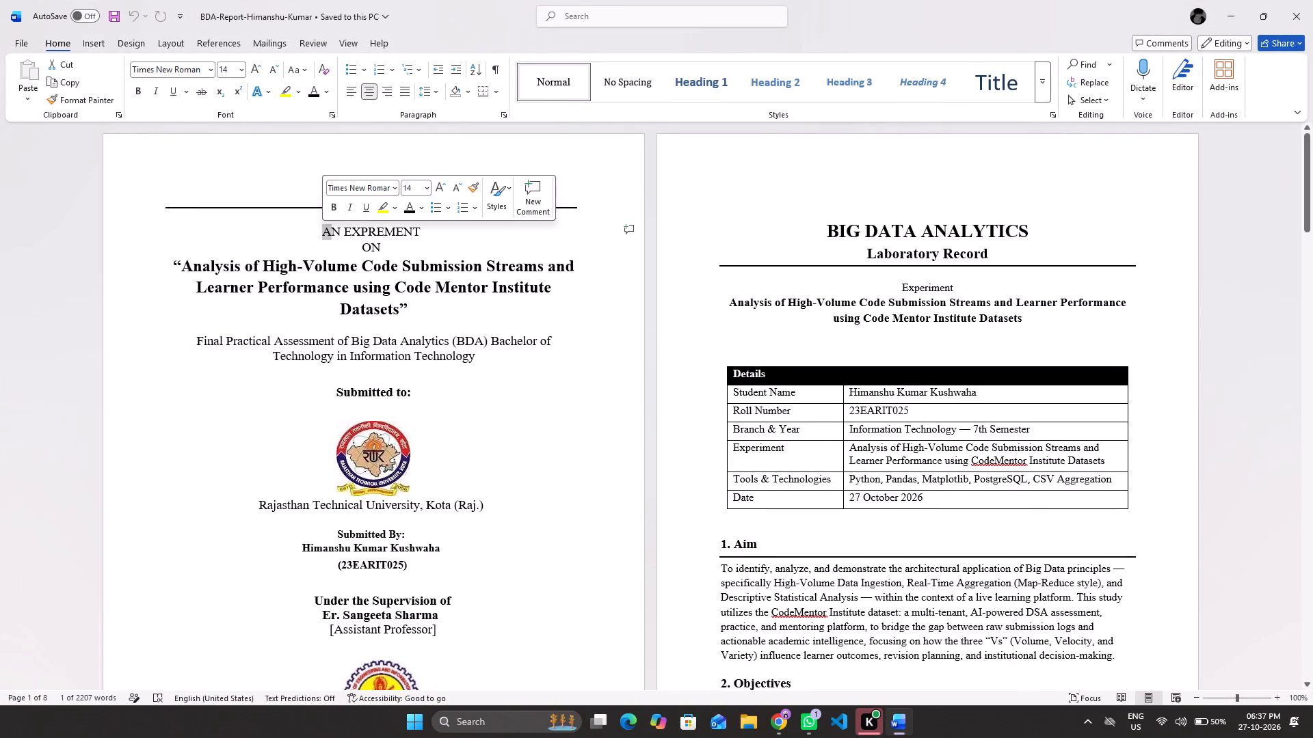
click(323, 231)
drag(323, 231, 419, 301)
click(518, 259)
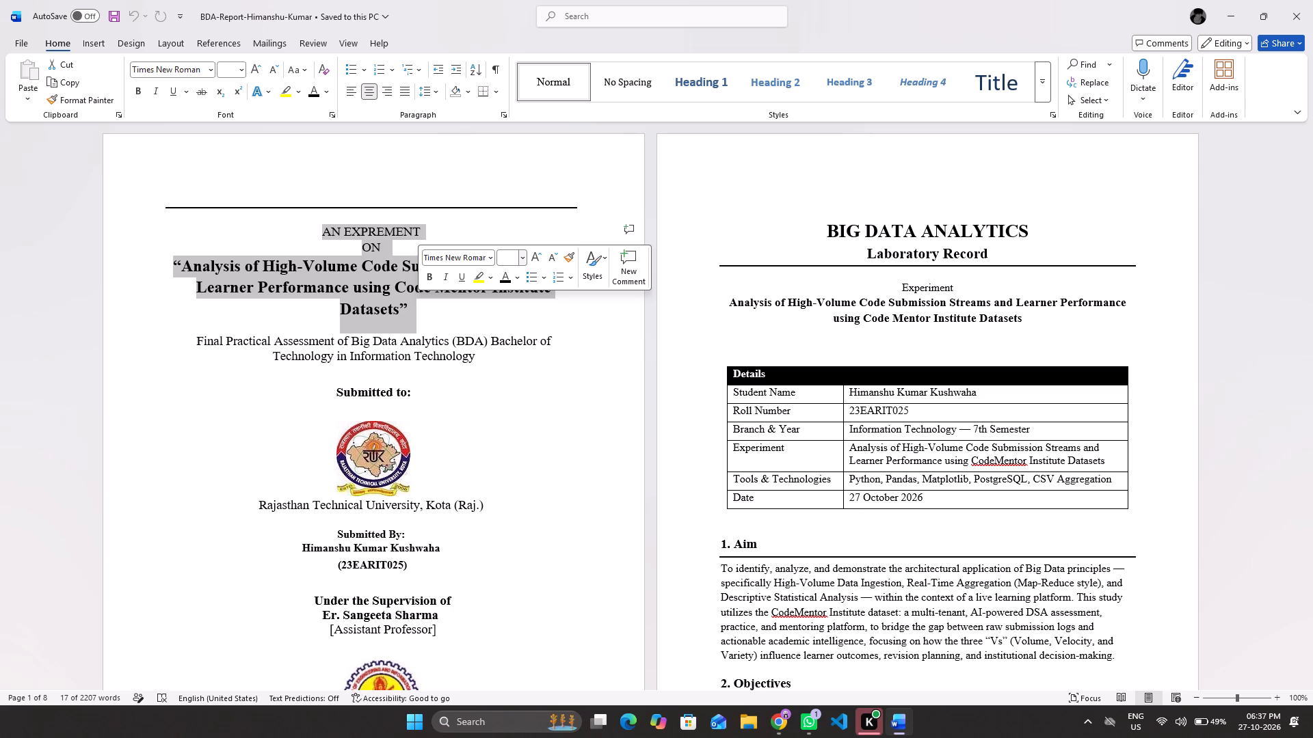
click(525, 259)
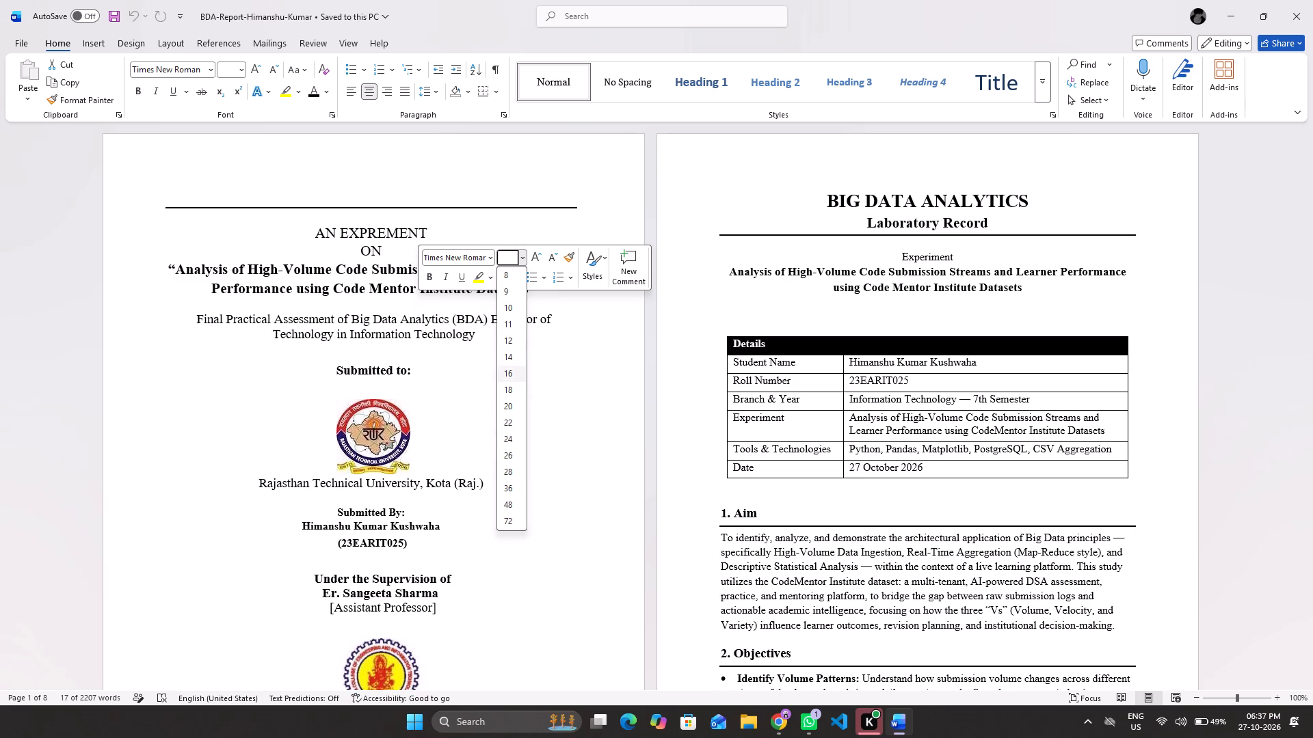
Set the cover's "AN EXPREMENT", "ON" and report title lines to size 16 and bold.
click(511, 372)
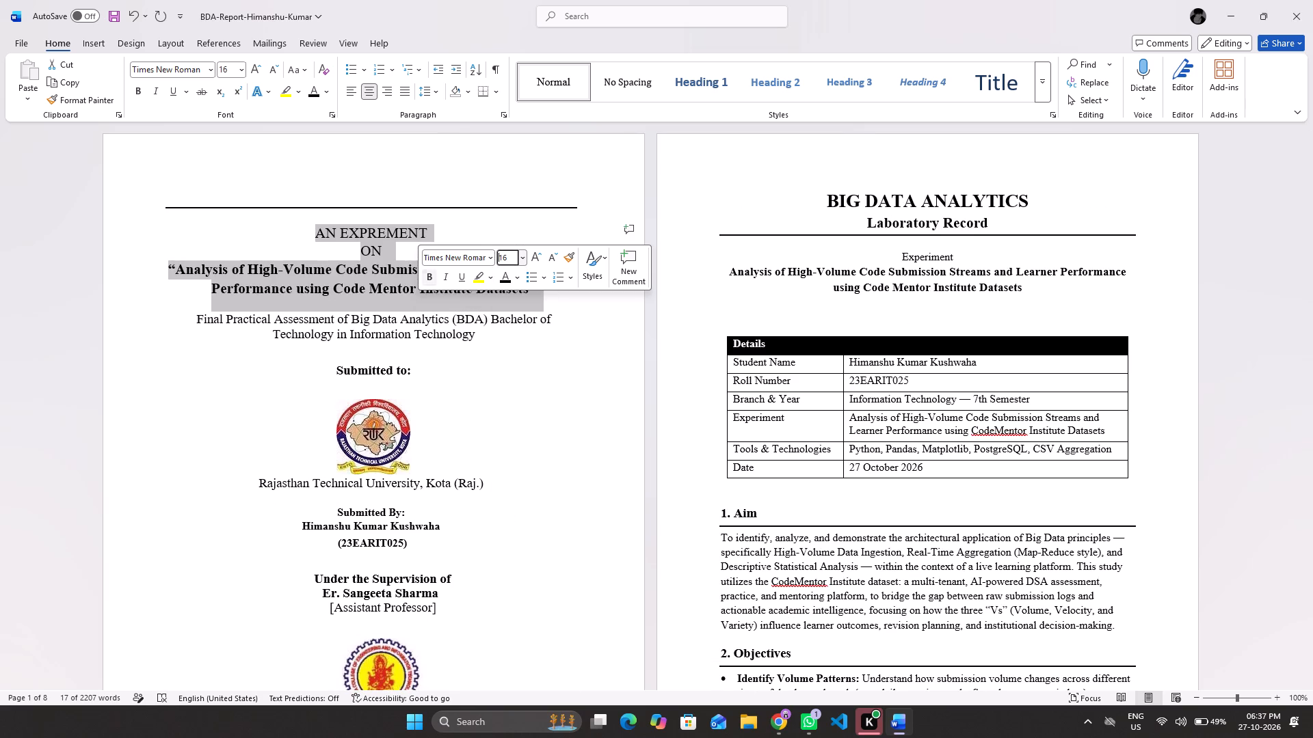
click(427, 272)
click(463, 323)
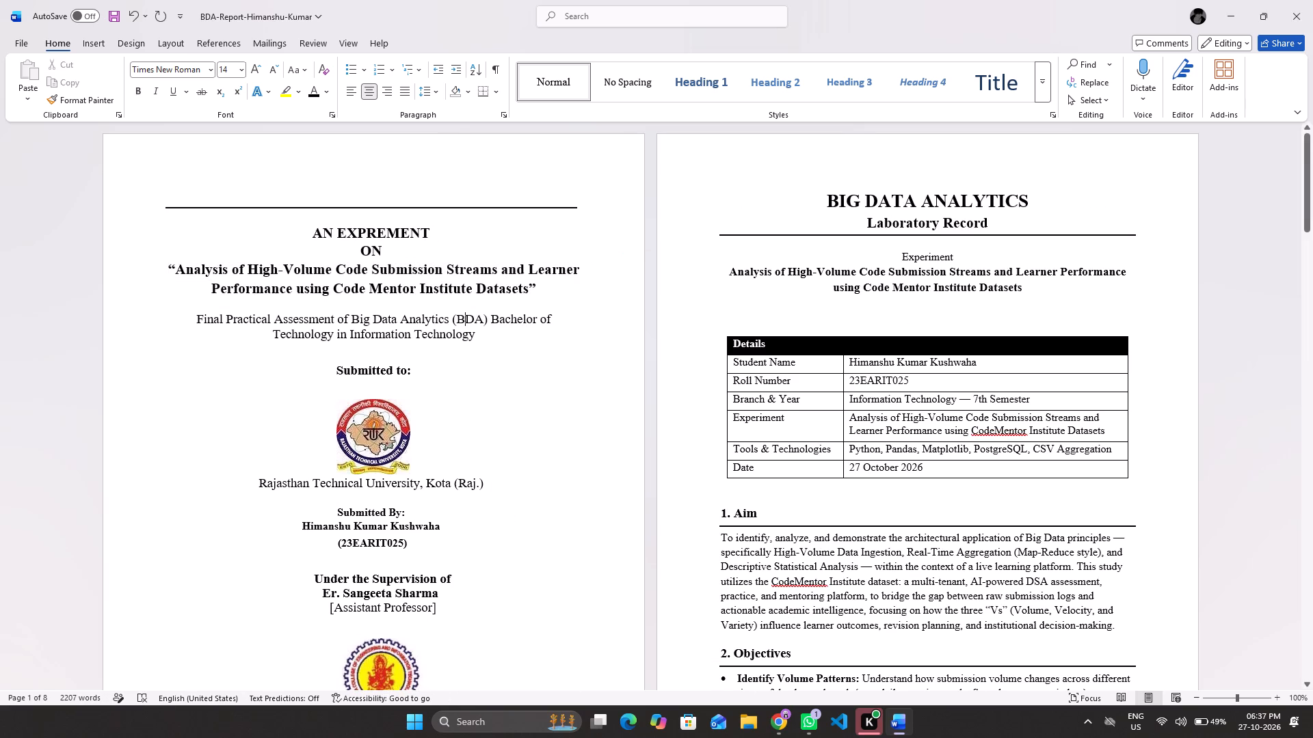
Insert a full-width horizontal line beneath the cover's "KUKAS, JAIPUR" address line, with one blank line above it.
scroll(411, 429, down, 2)
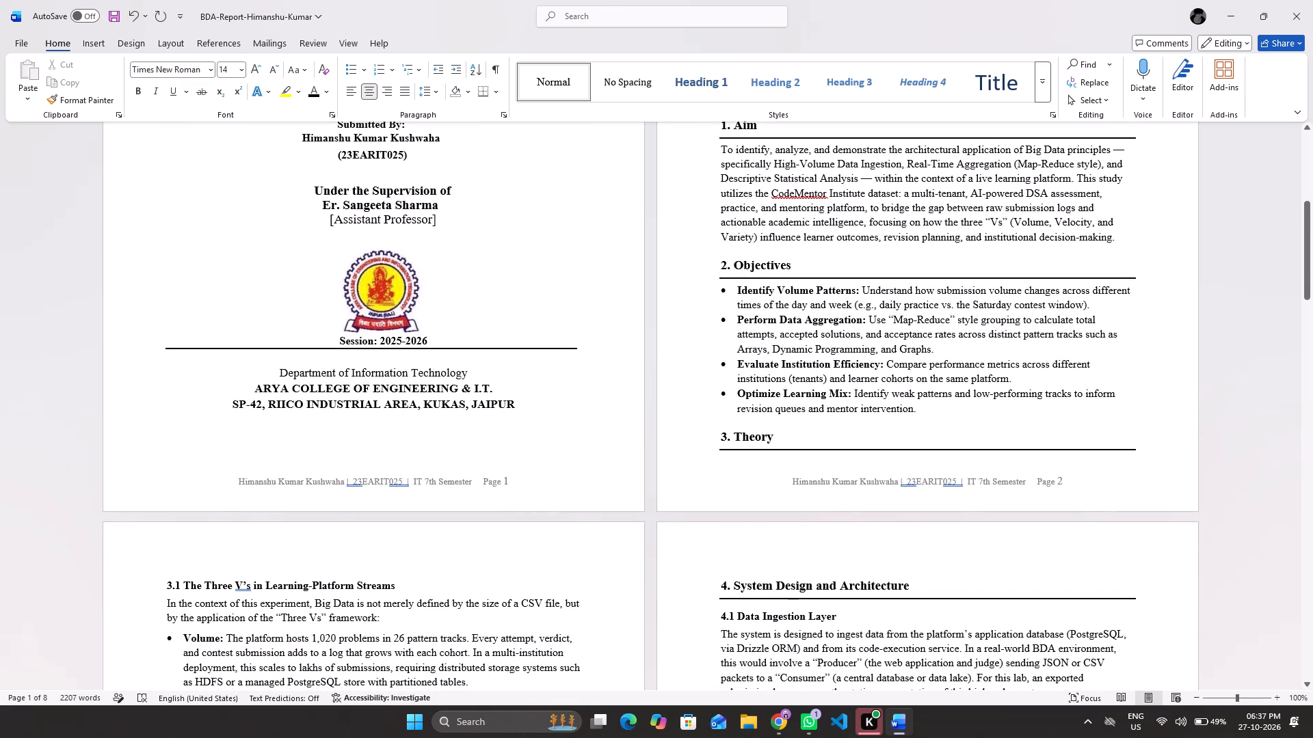
click(463, 427)
text(____)
key(Return)
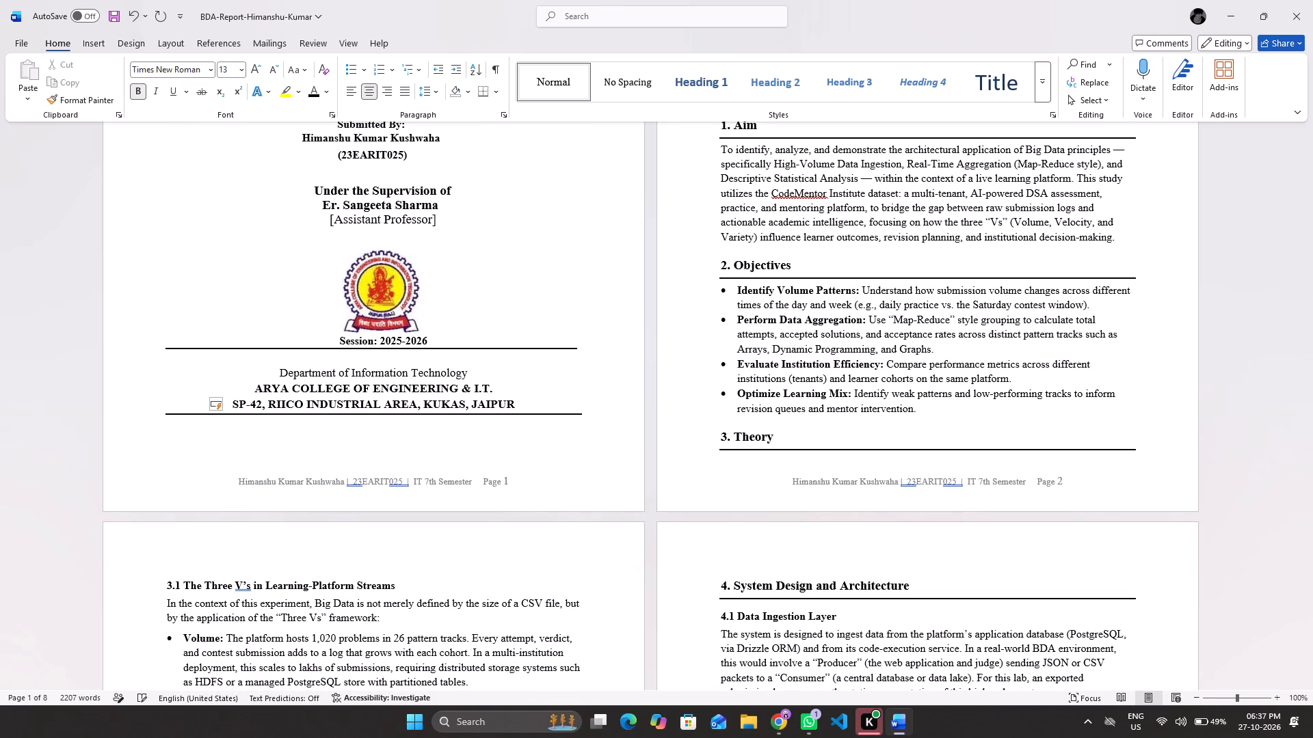
click(548, 400)
key(Return)
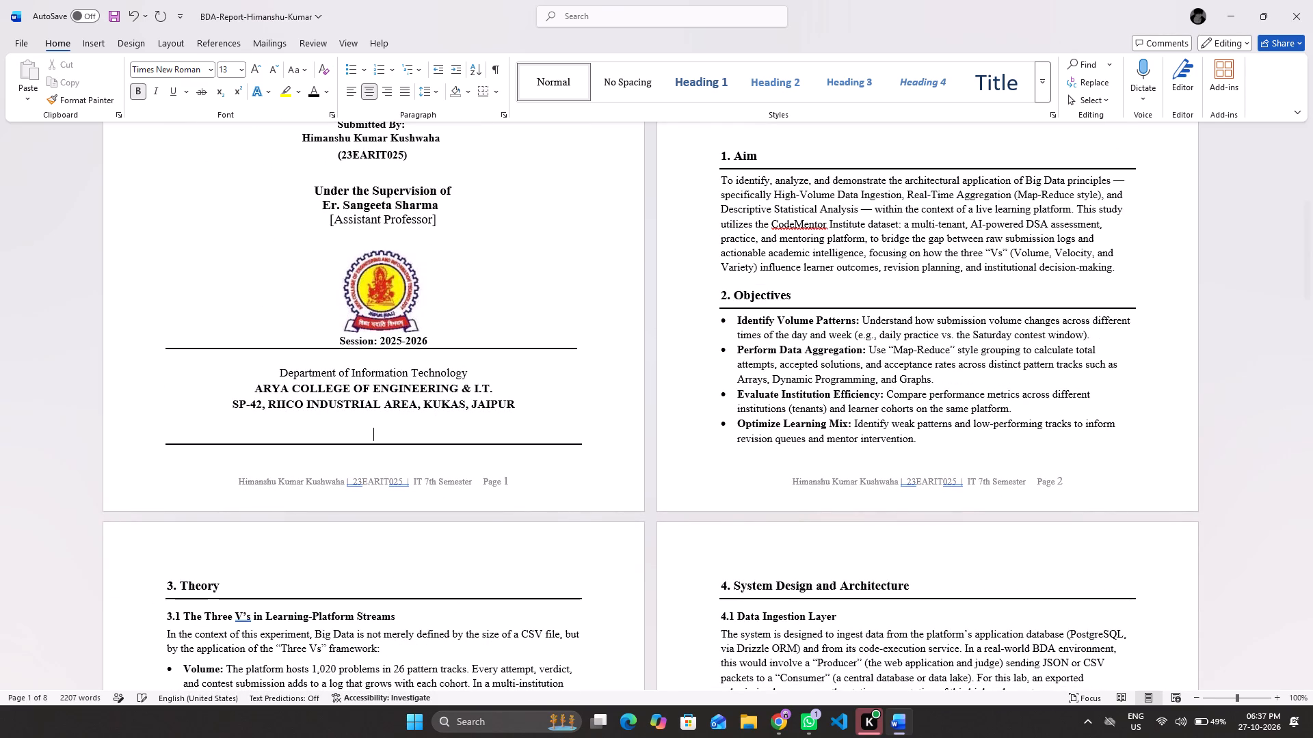
Delete the blank line above the "BIG DATA ANALYTICS" heading on page 2.
scroll(551, 301, up, 2)
right_click(551, 301)
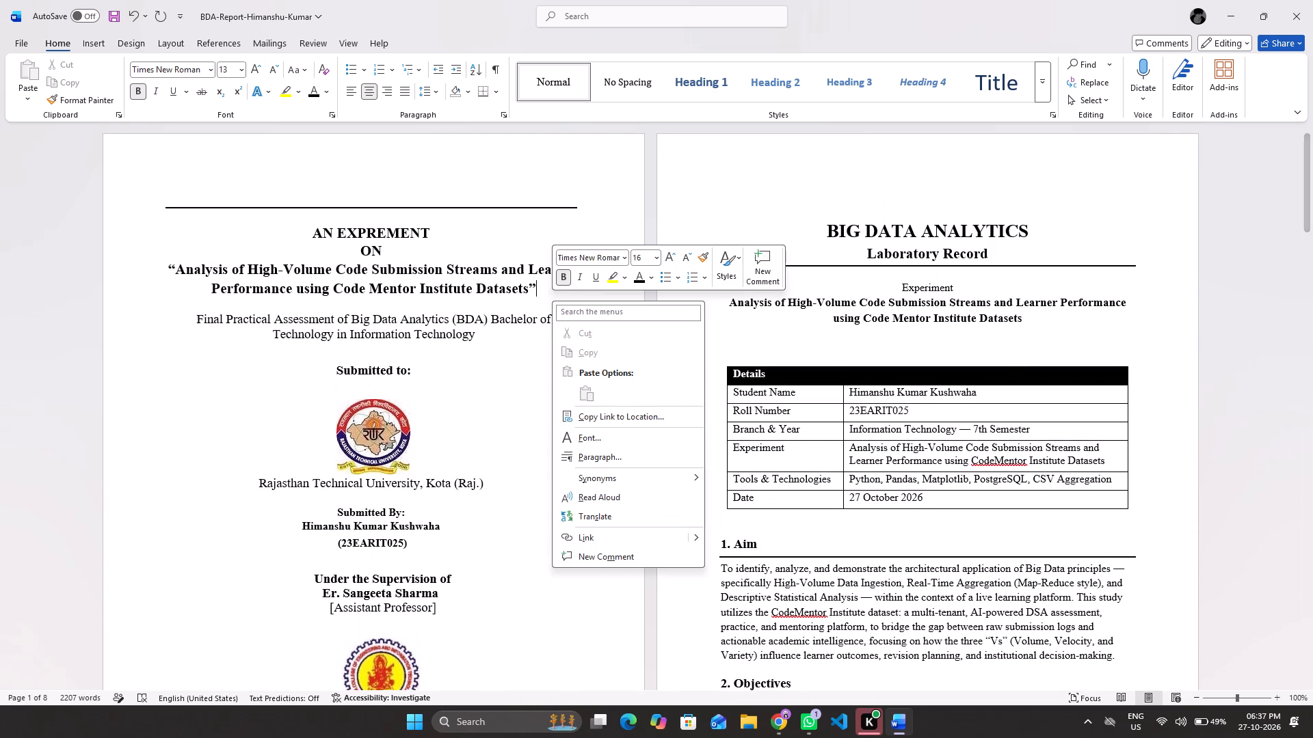
click(849, 197)
click(858, 212)
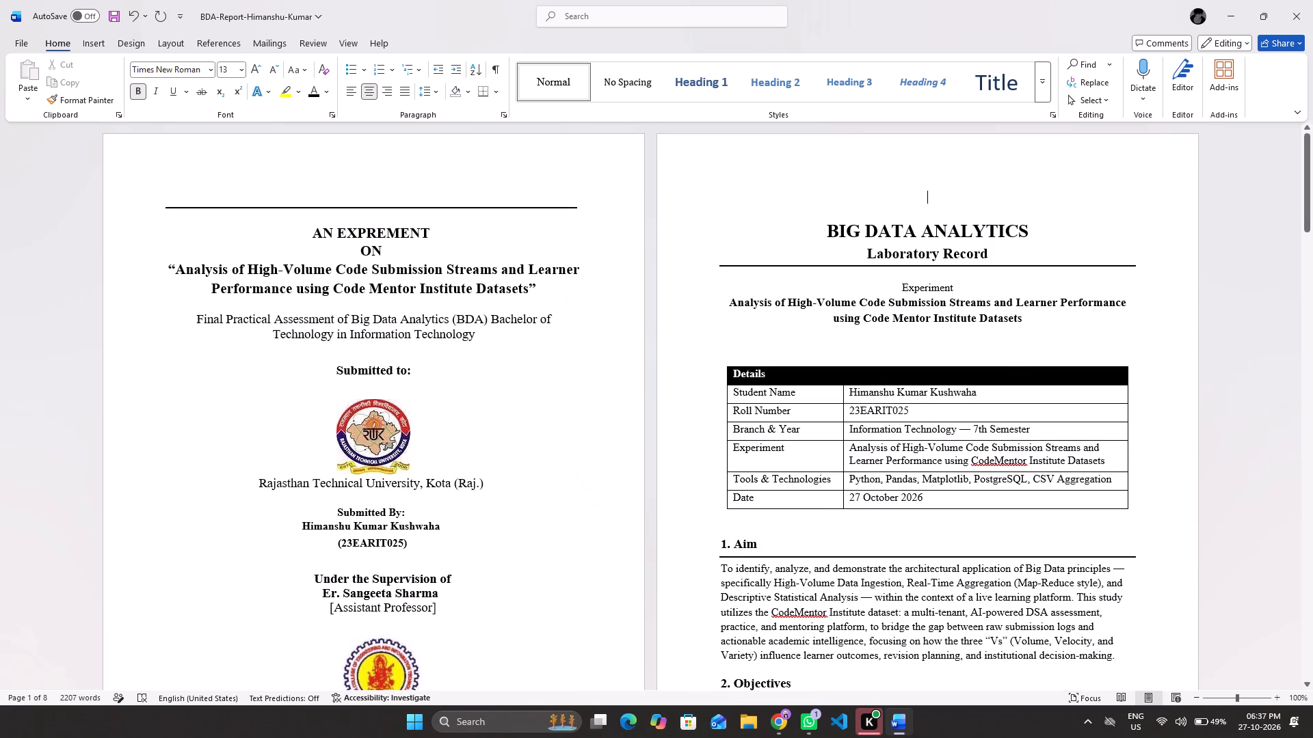
key(Delete)
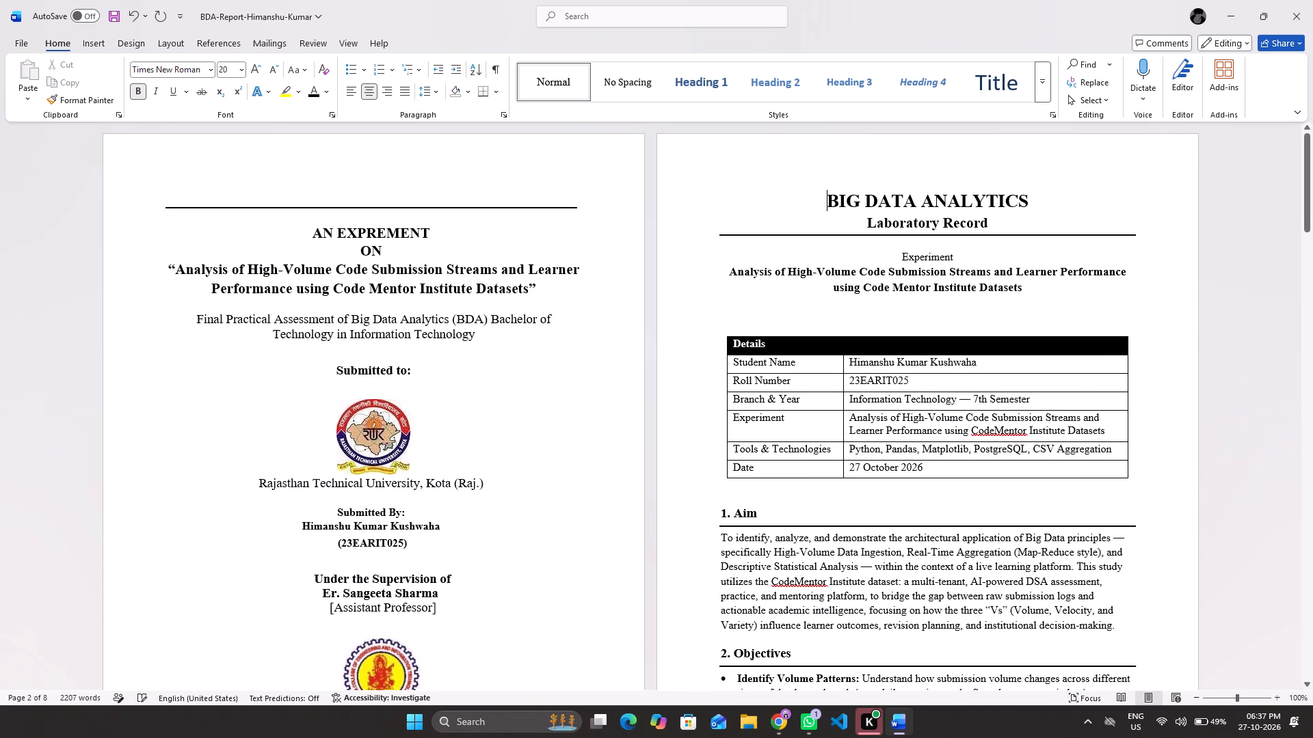
scroll(858, 212, down, 2)
scroll(858, 212, up, 4)
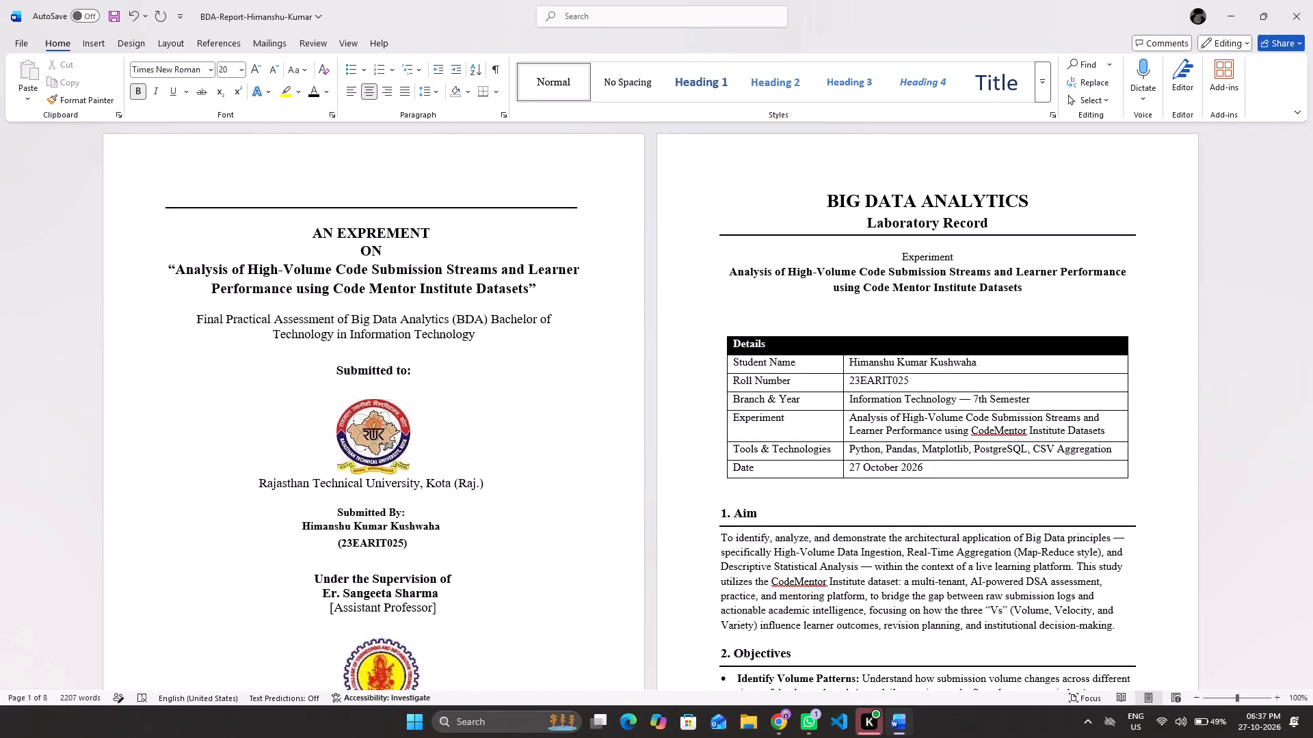
Turn on AutoSave by uploading the report to OneDrive - Personal.
click(90, 12)
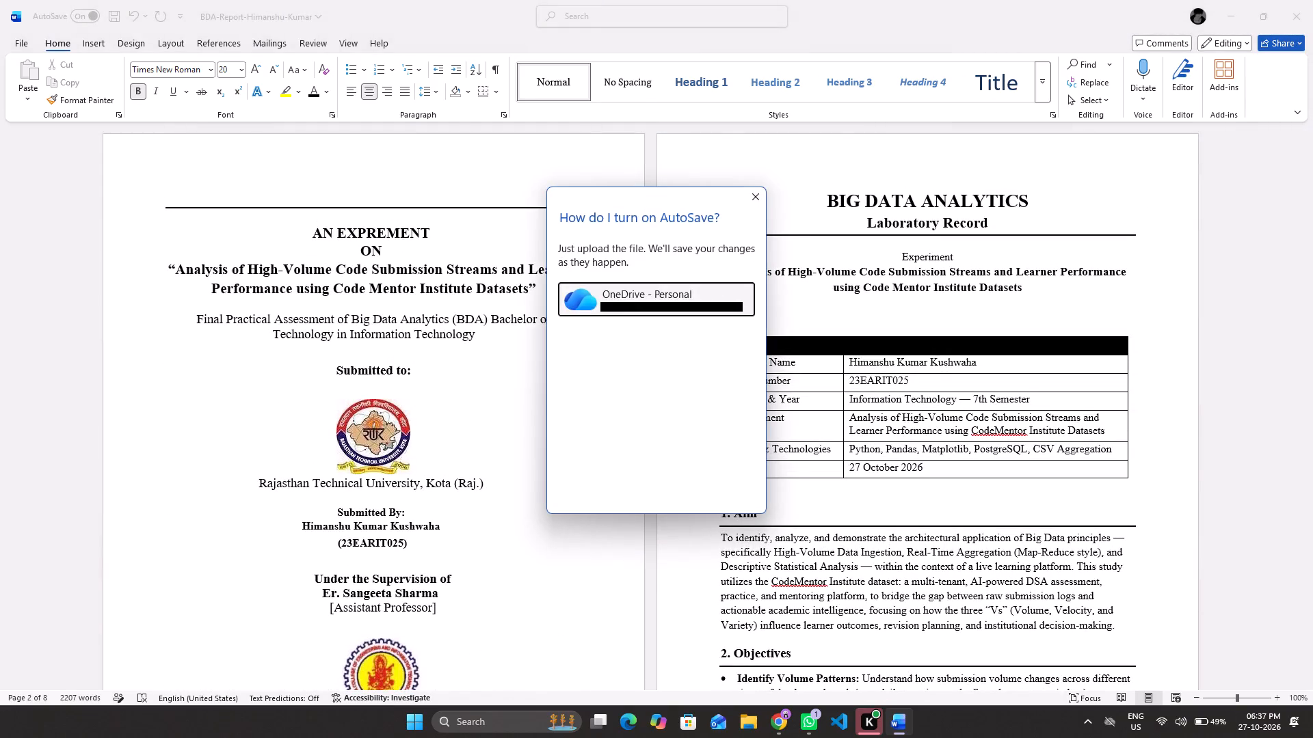
click(655, 311)
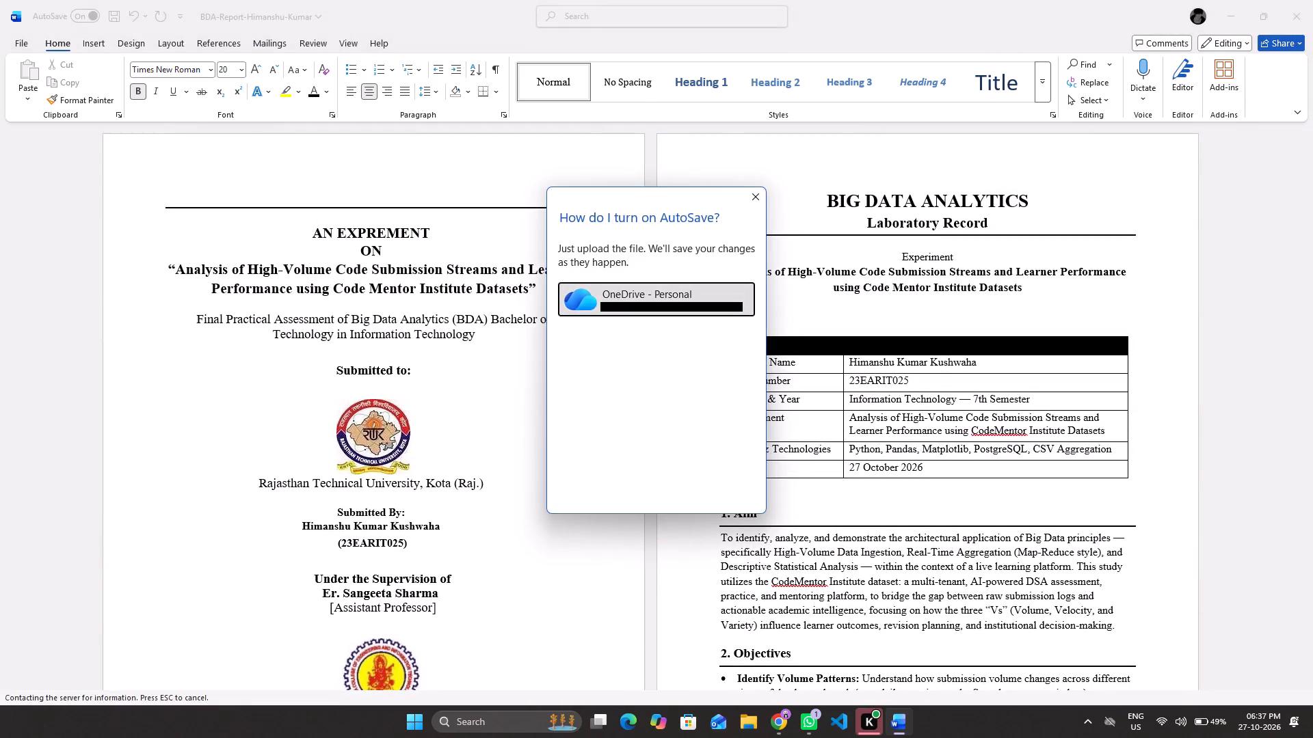
click(663, 296)
double_click(663, 296)
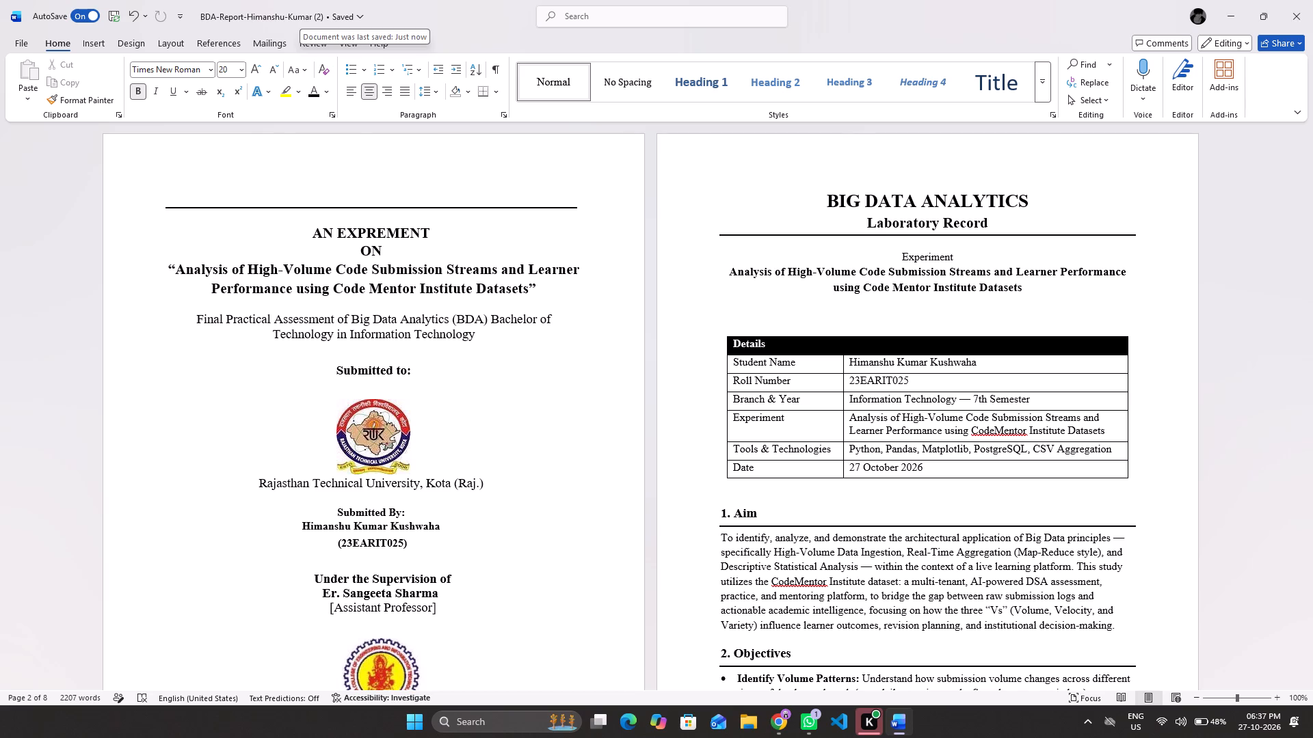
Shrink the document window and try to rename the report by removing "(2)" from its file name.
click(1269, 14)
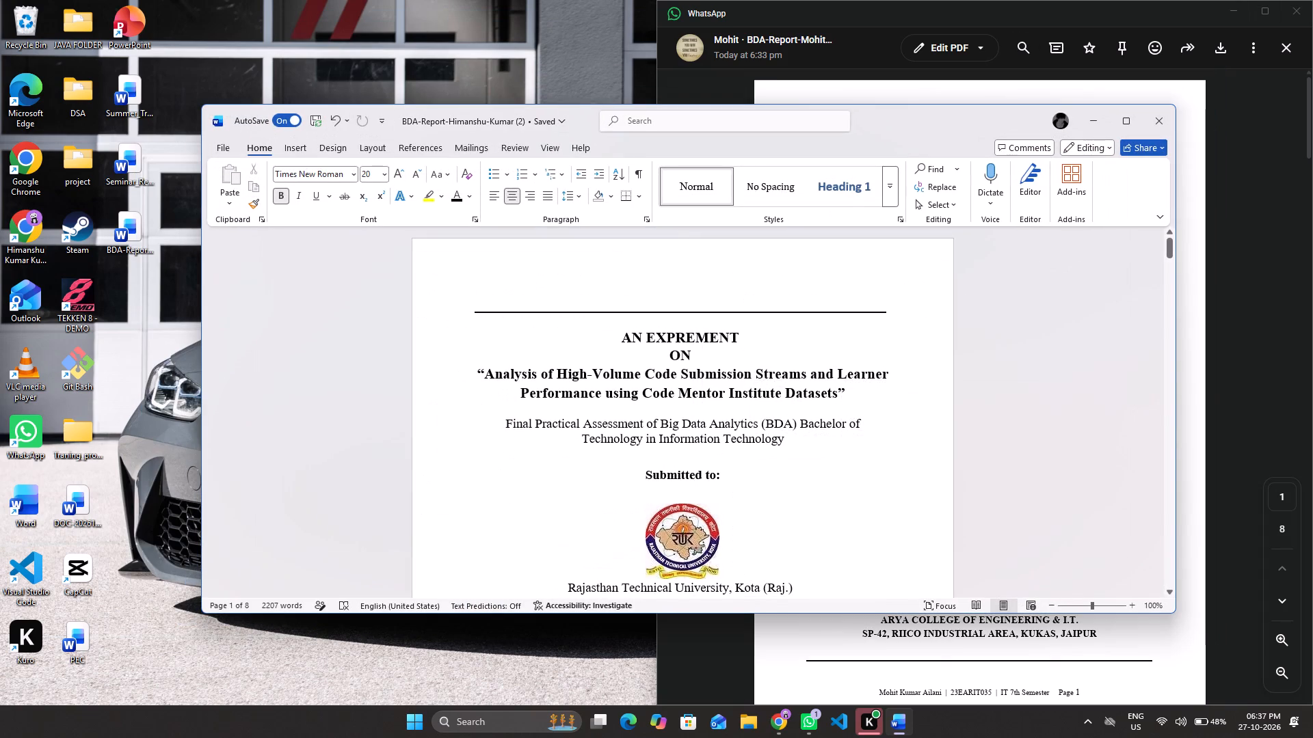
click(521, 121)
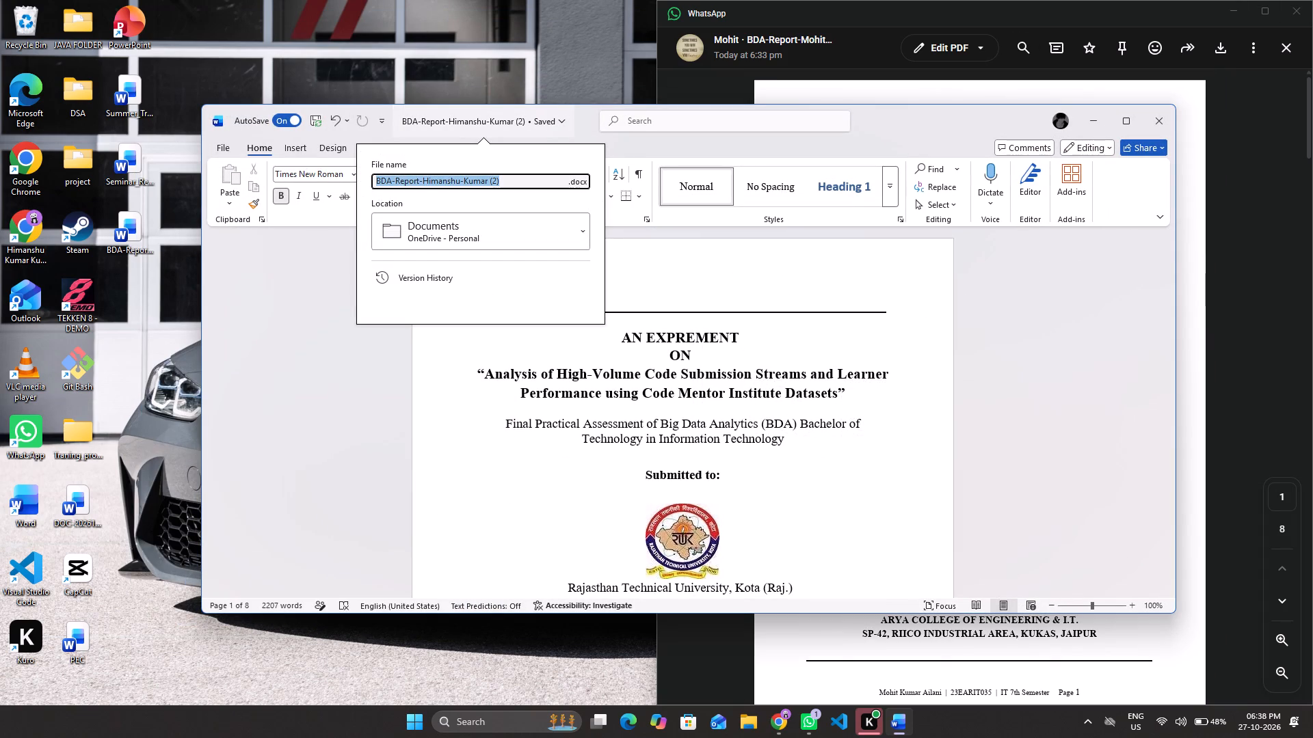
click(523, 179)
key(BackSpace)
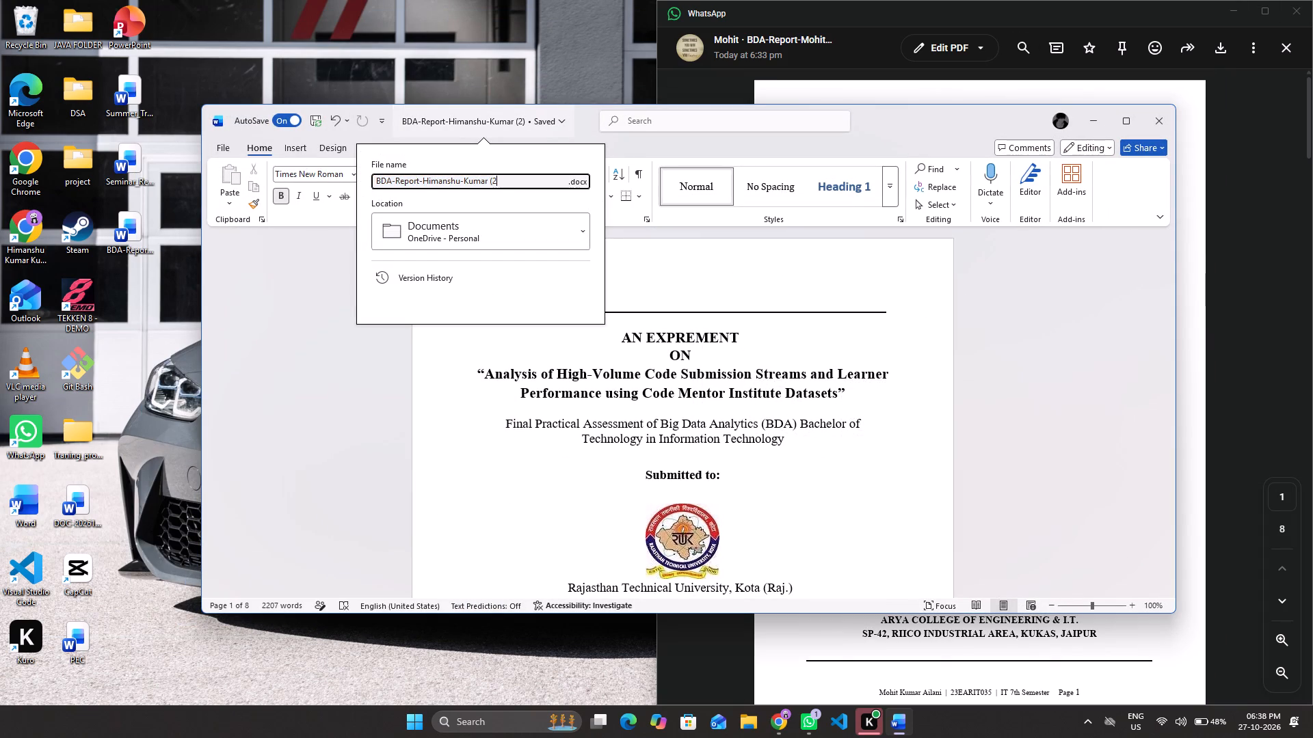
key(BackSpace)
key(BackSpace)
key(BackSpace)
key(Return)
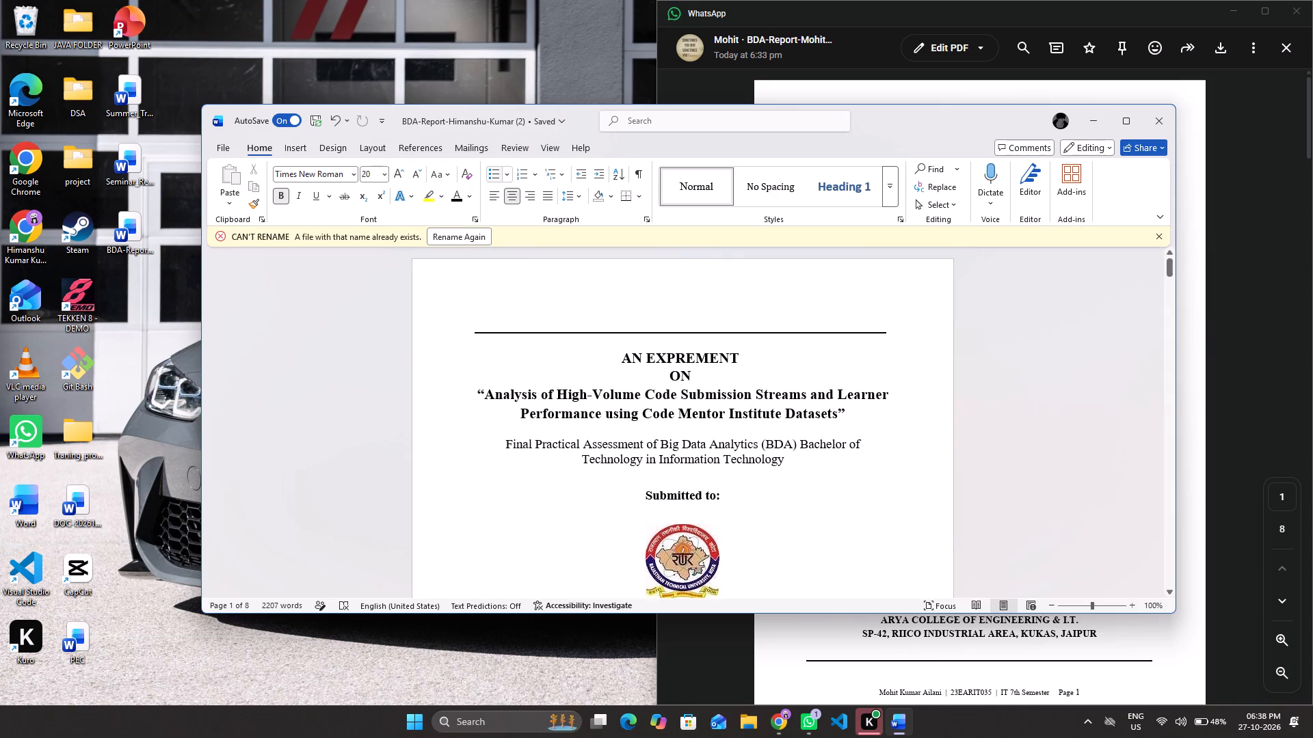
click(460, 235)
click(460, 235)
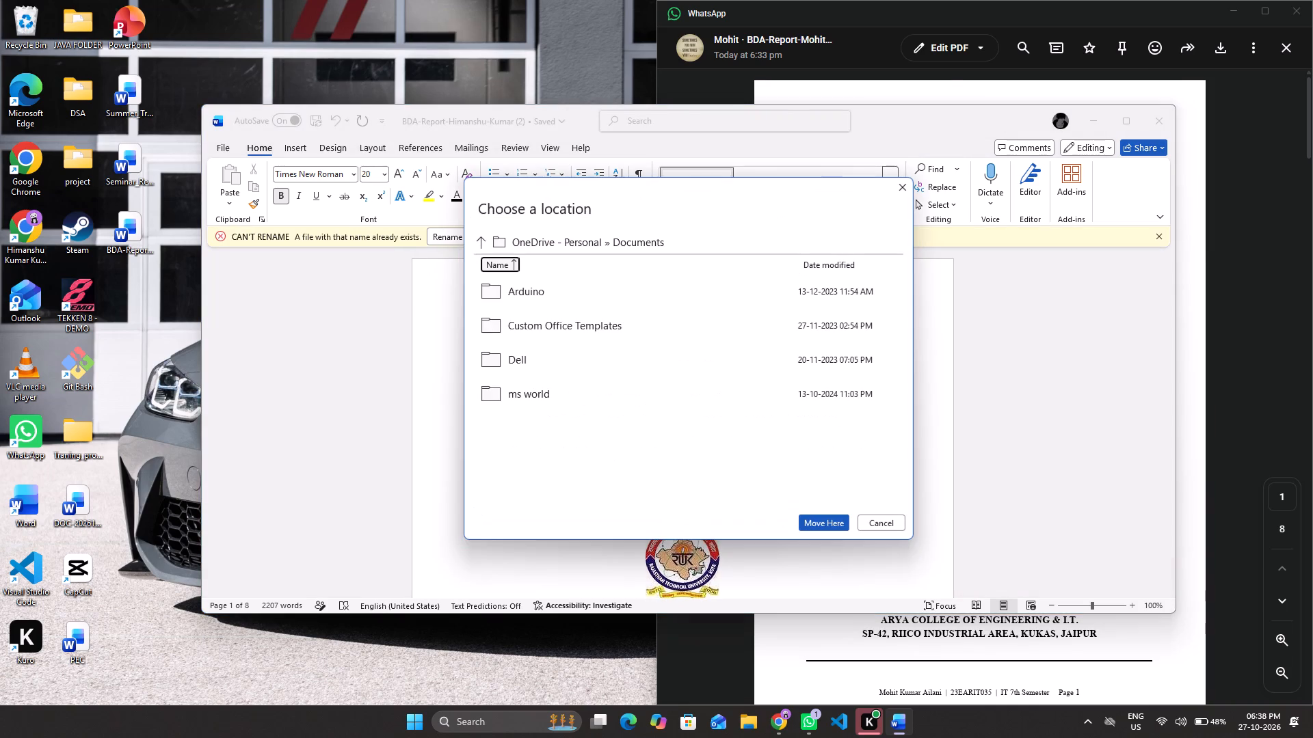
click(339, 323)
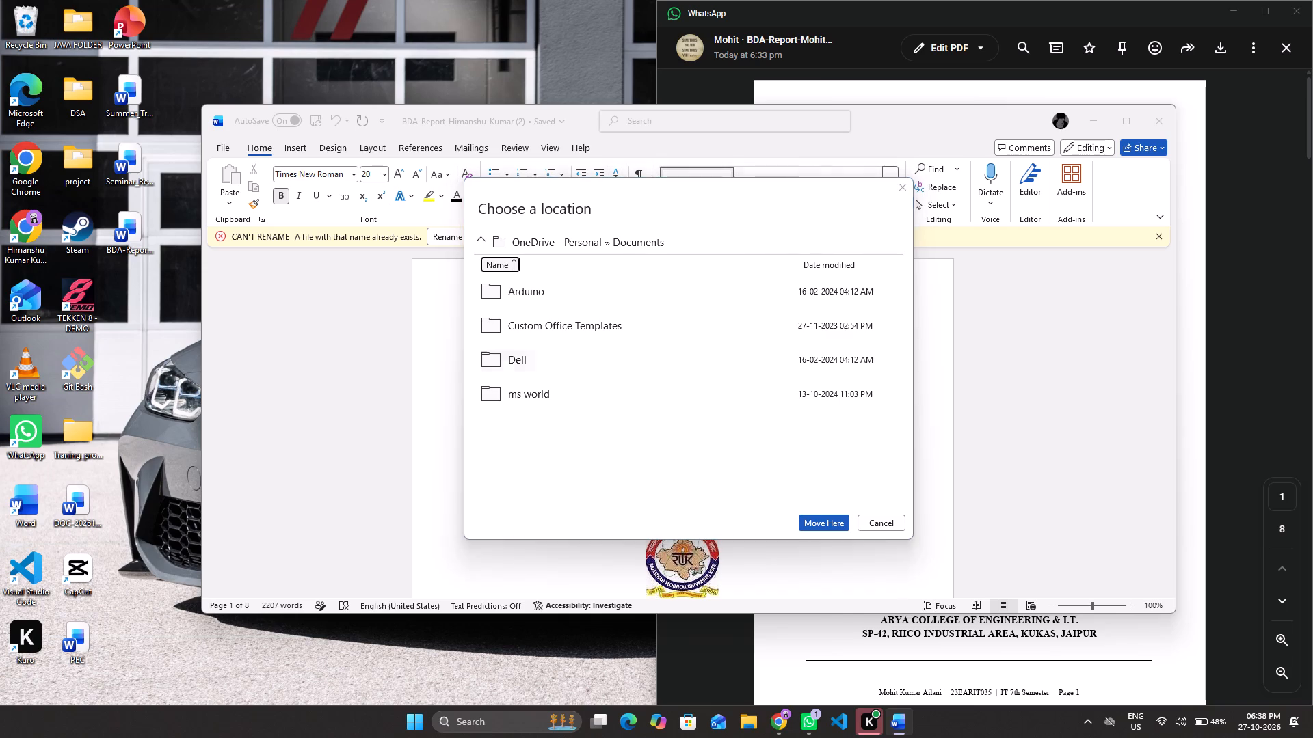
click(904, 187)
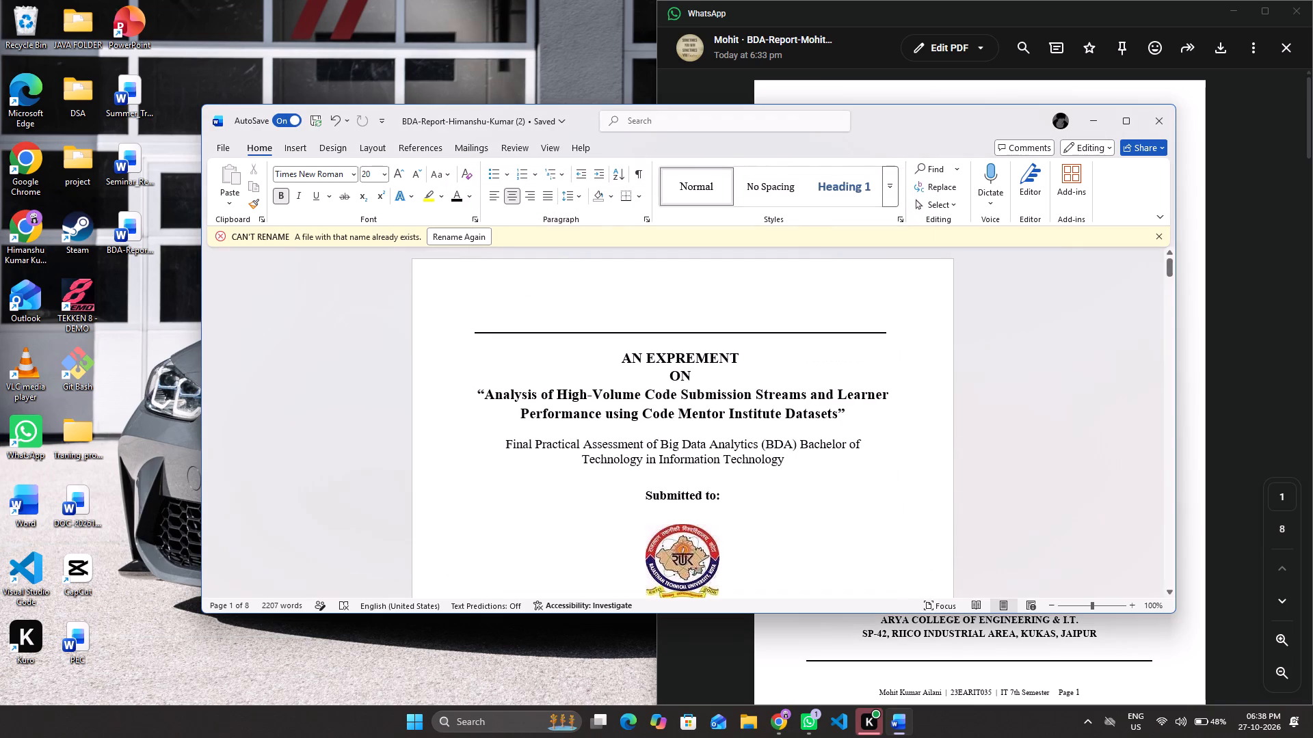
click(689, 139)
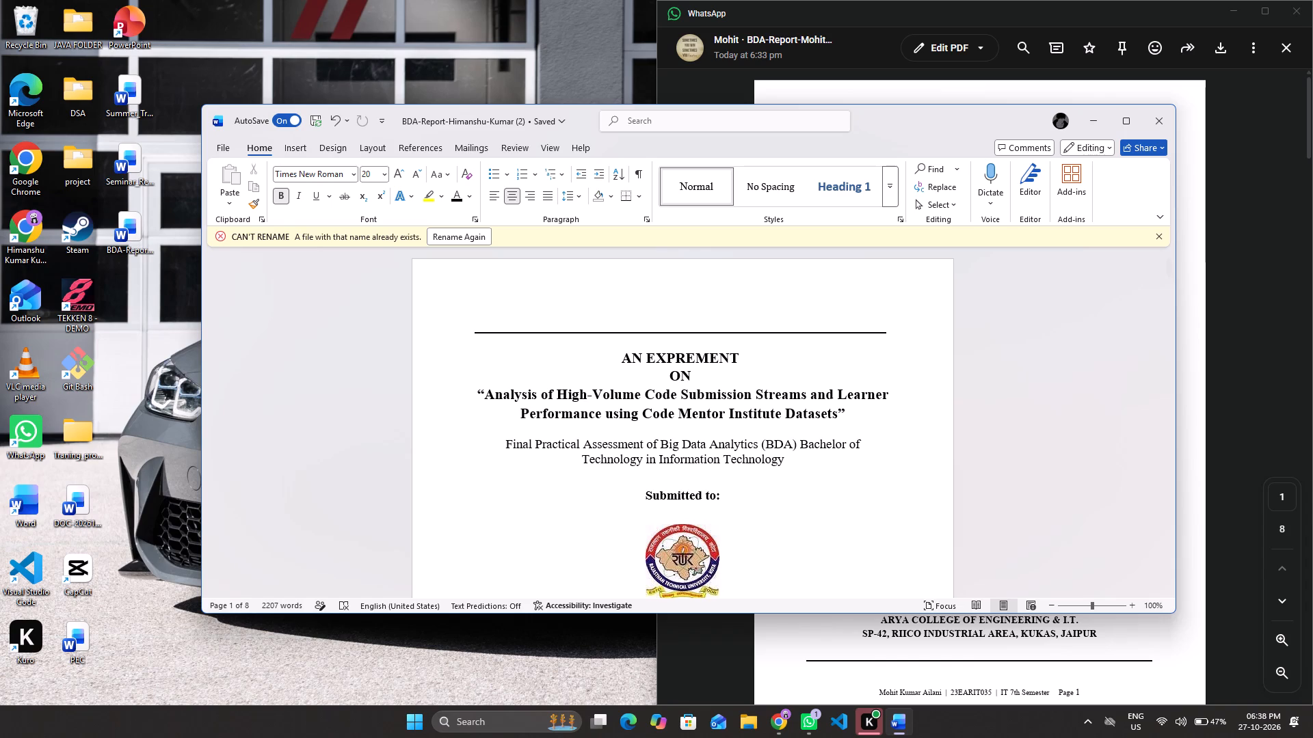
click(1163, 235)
Review the start of the edited report, comparing its cover page with the report copy on the desktop.
scroll(779, 393, down, 3)
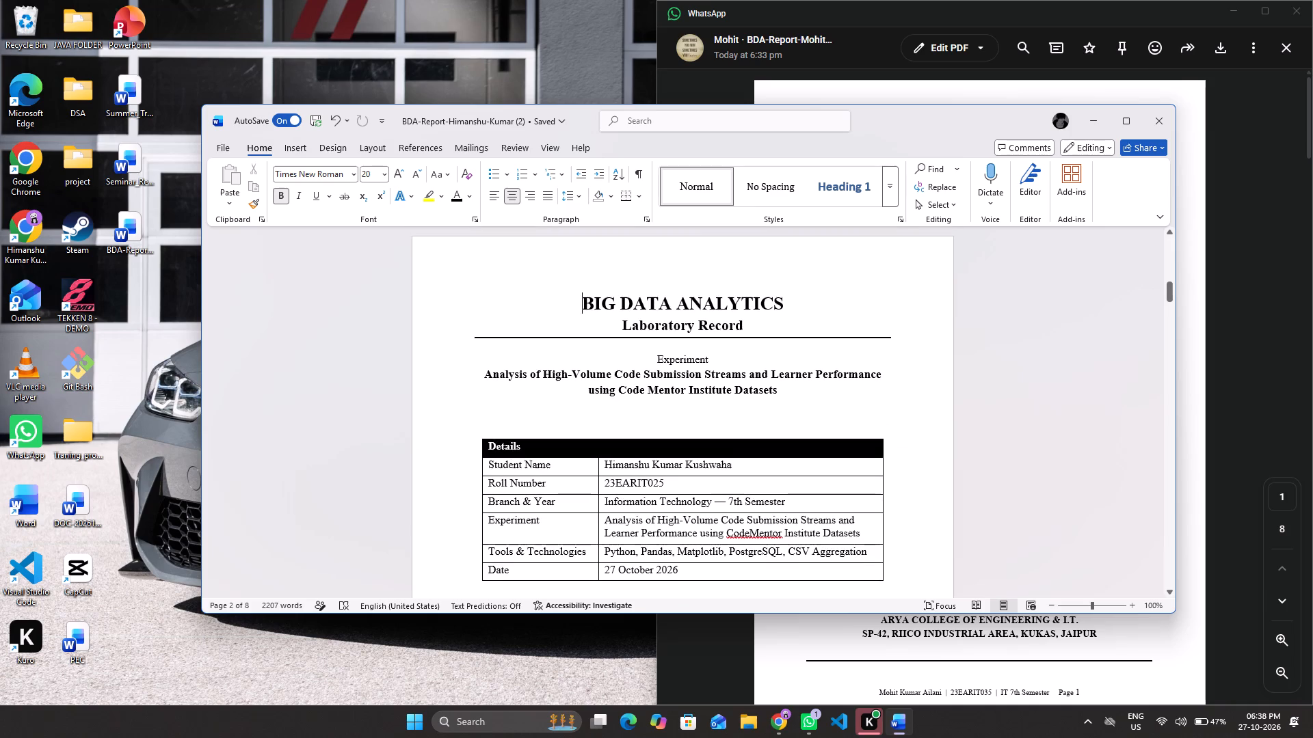
scroll(779, 393, up, 4)
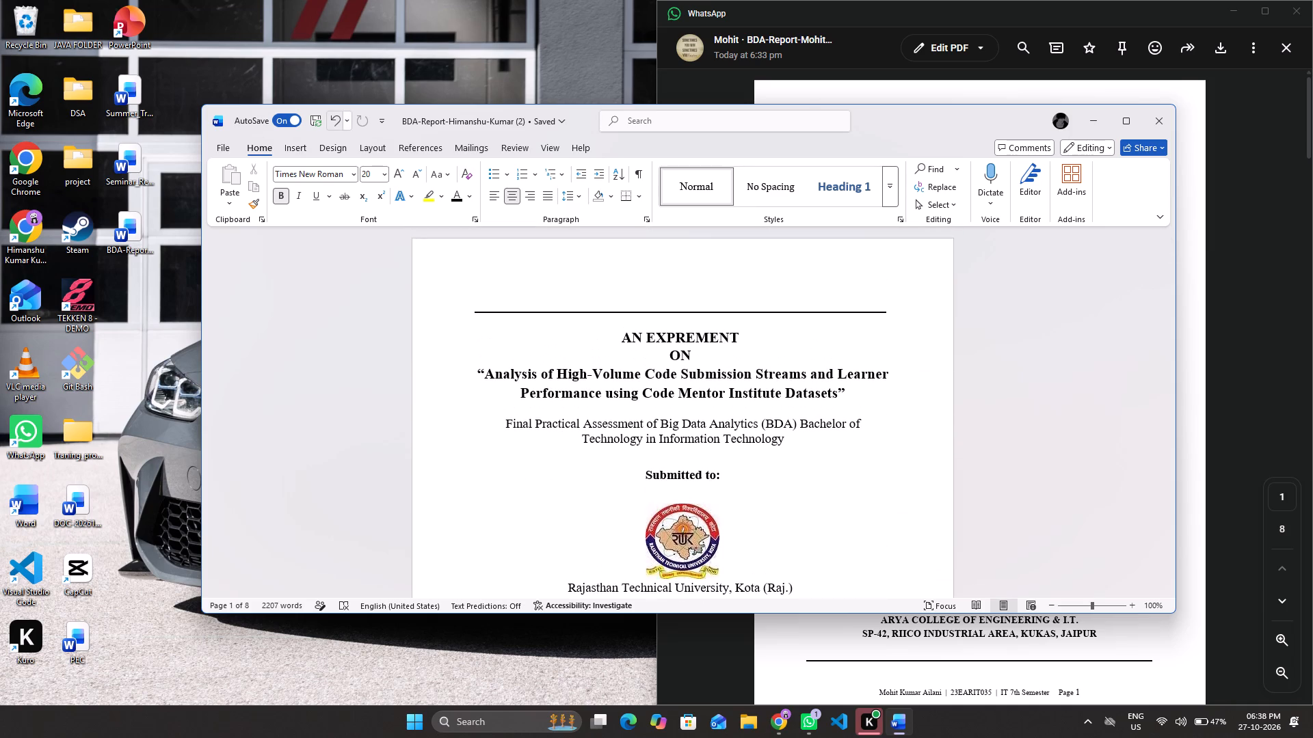
double_click(128, 228)
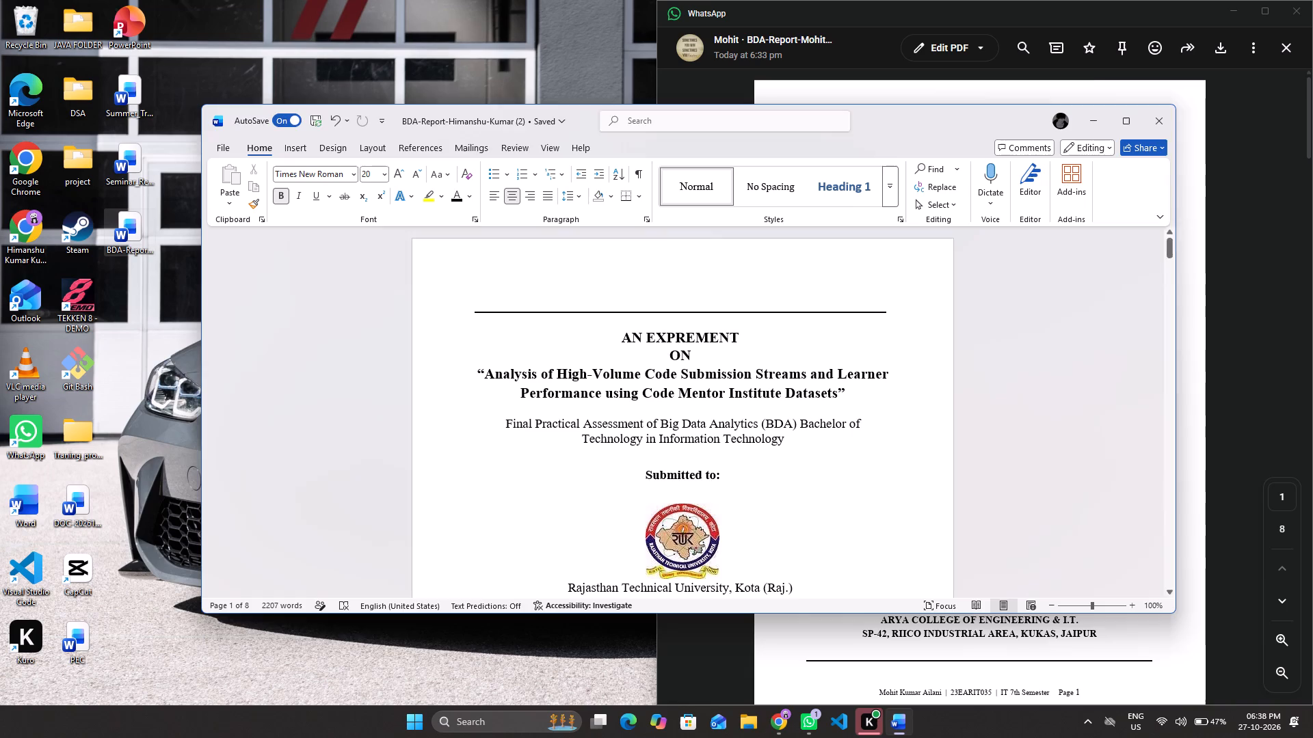
scroll(633, 394, down, 1)
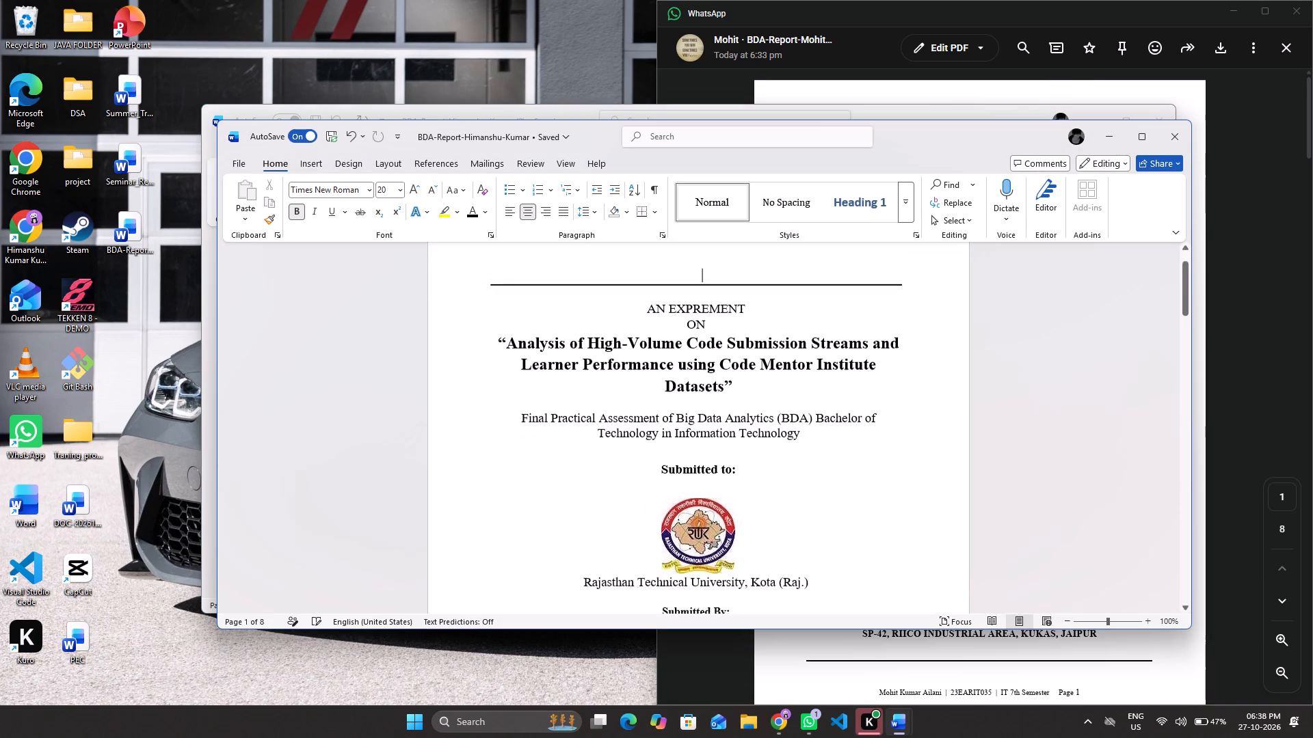
scroll(633, 394, down, 2)
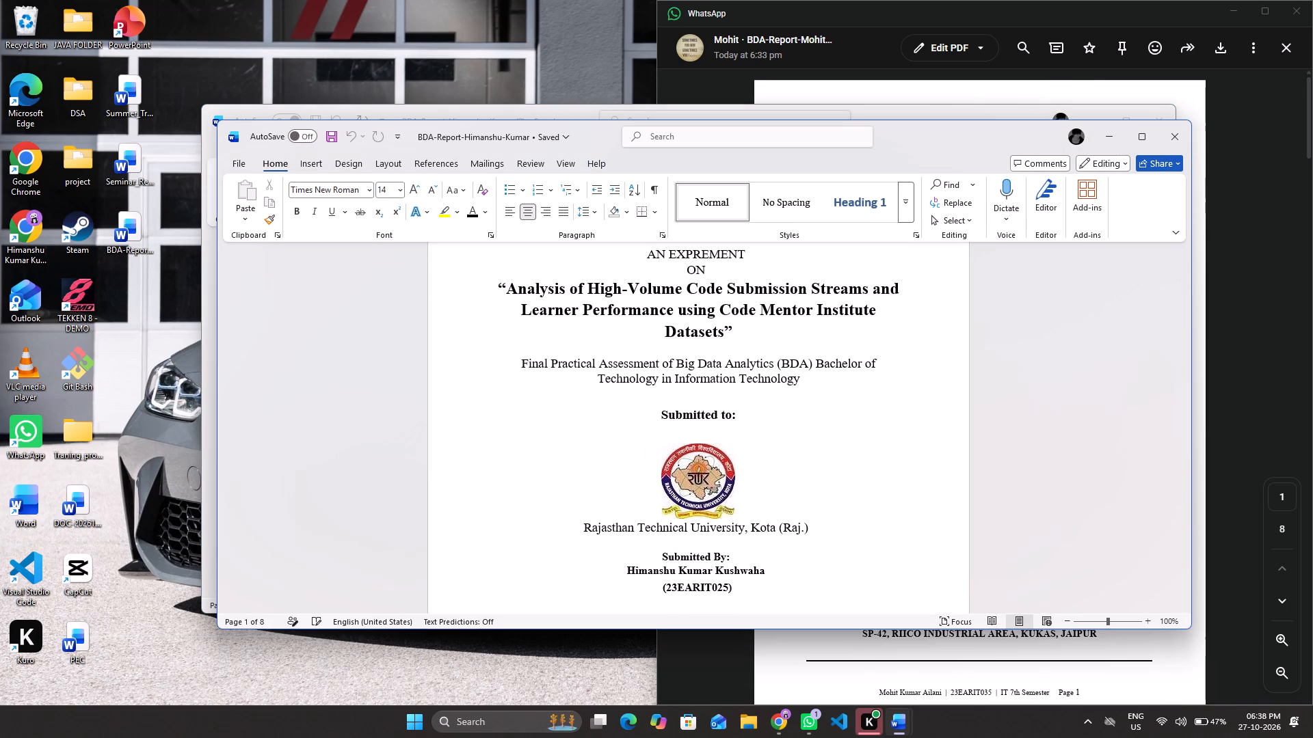
click(1180, 133)
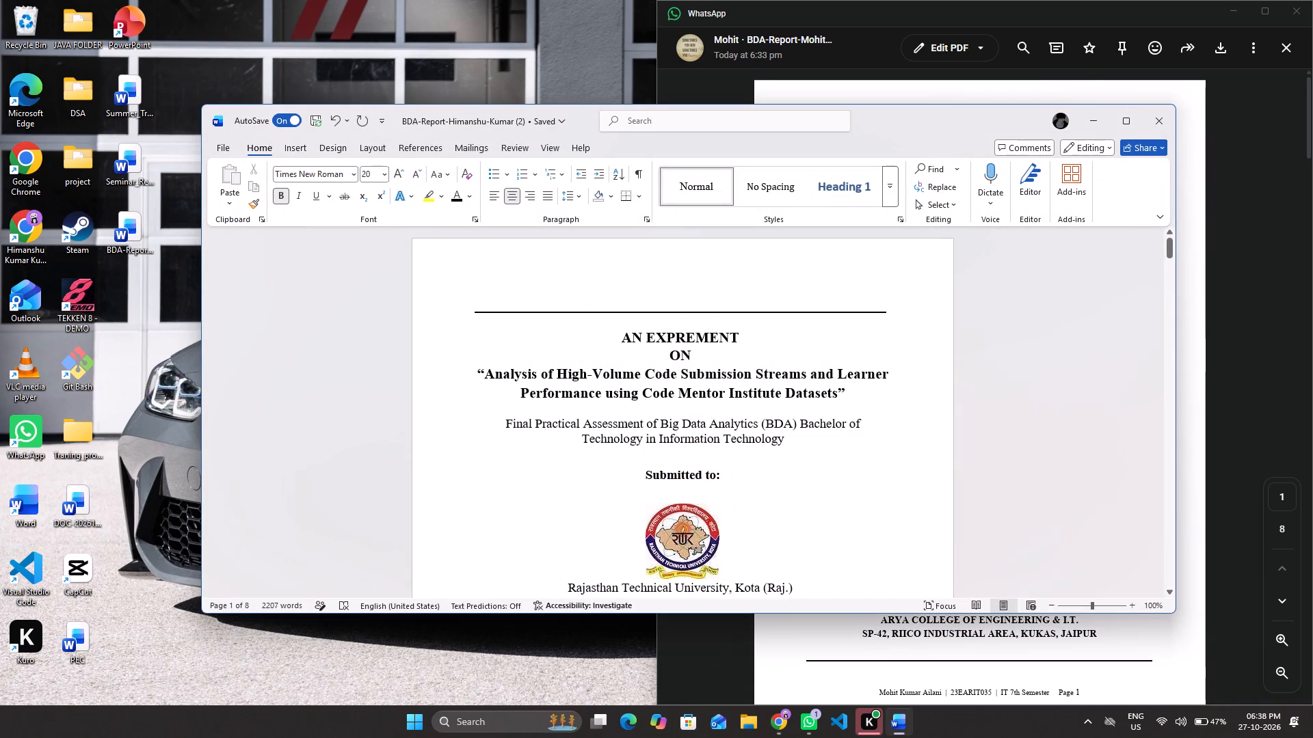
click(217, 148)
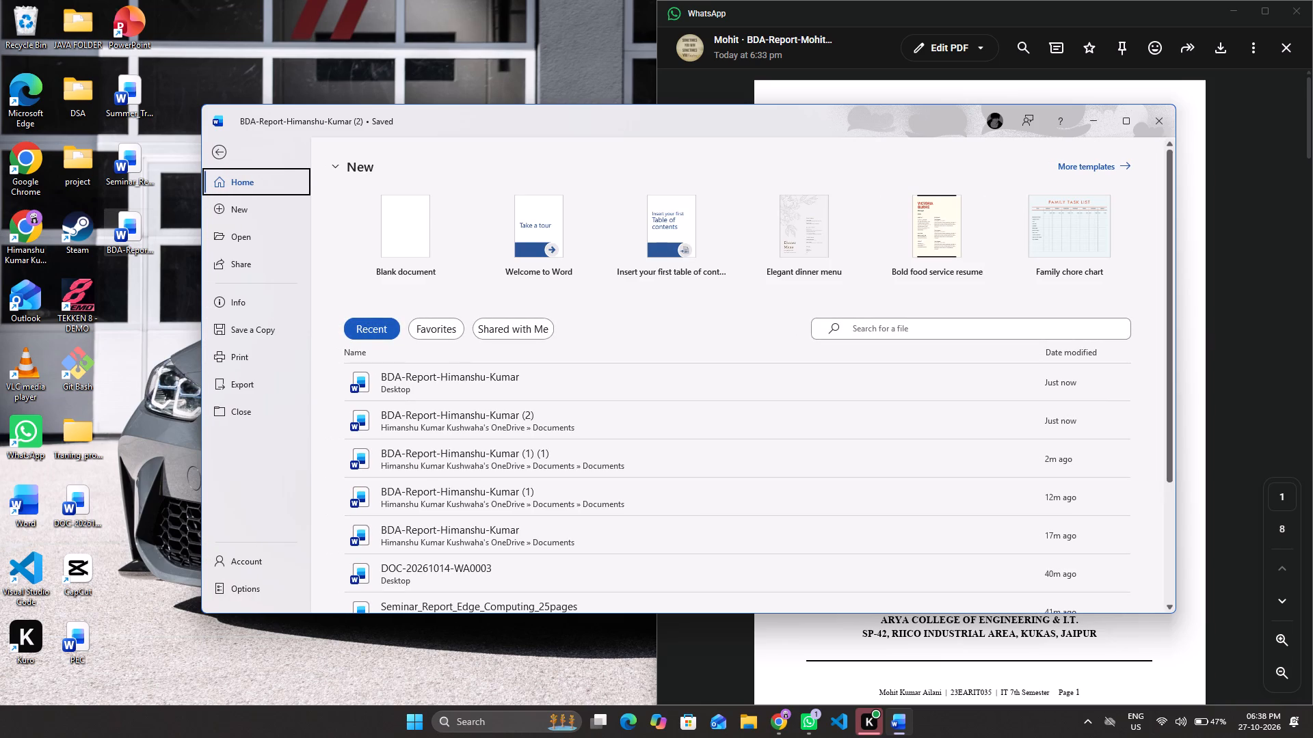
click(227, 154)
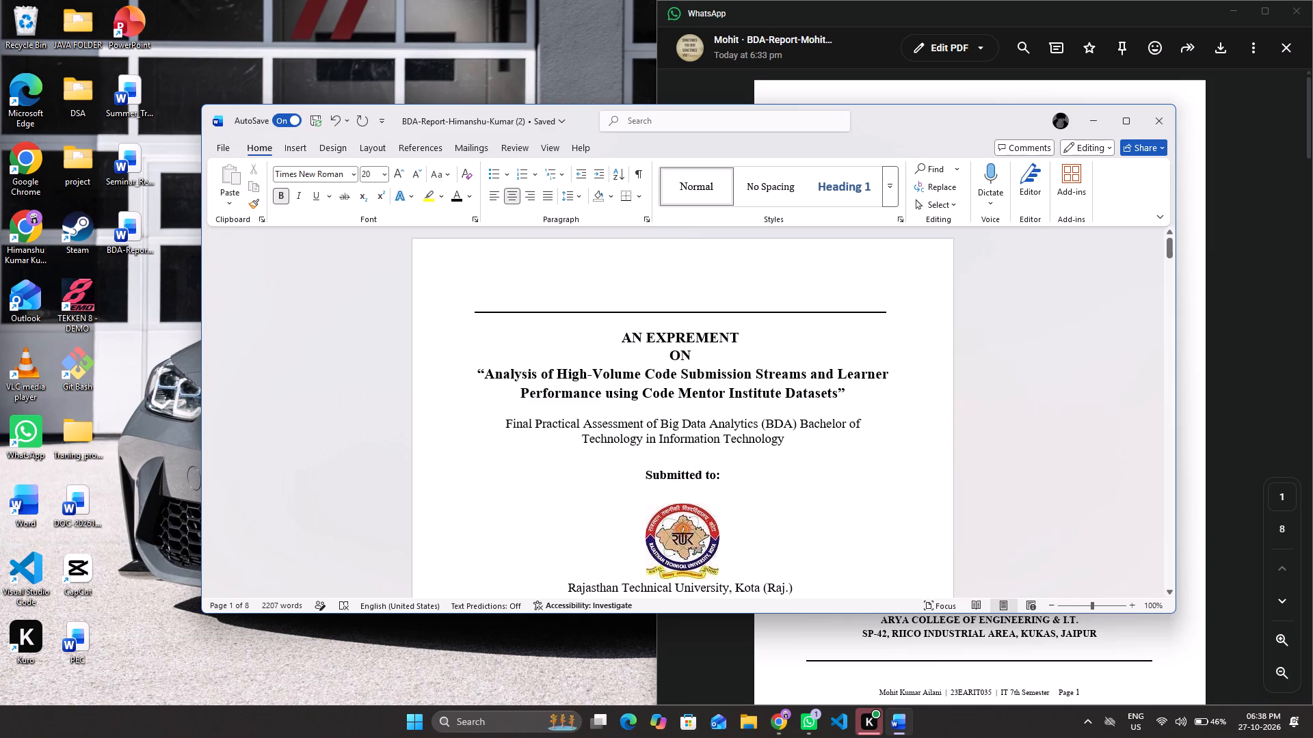
Delete the blank line between "[Assistant Professor]" and the college logo on the cover page.
scroll(522, 383, down, 2)
scroll(522, 383, up, 2)
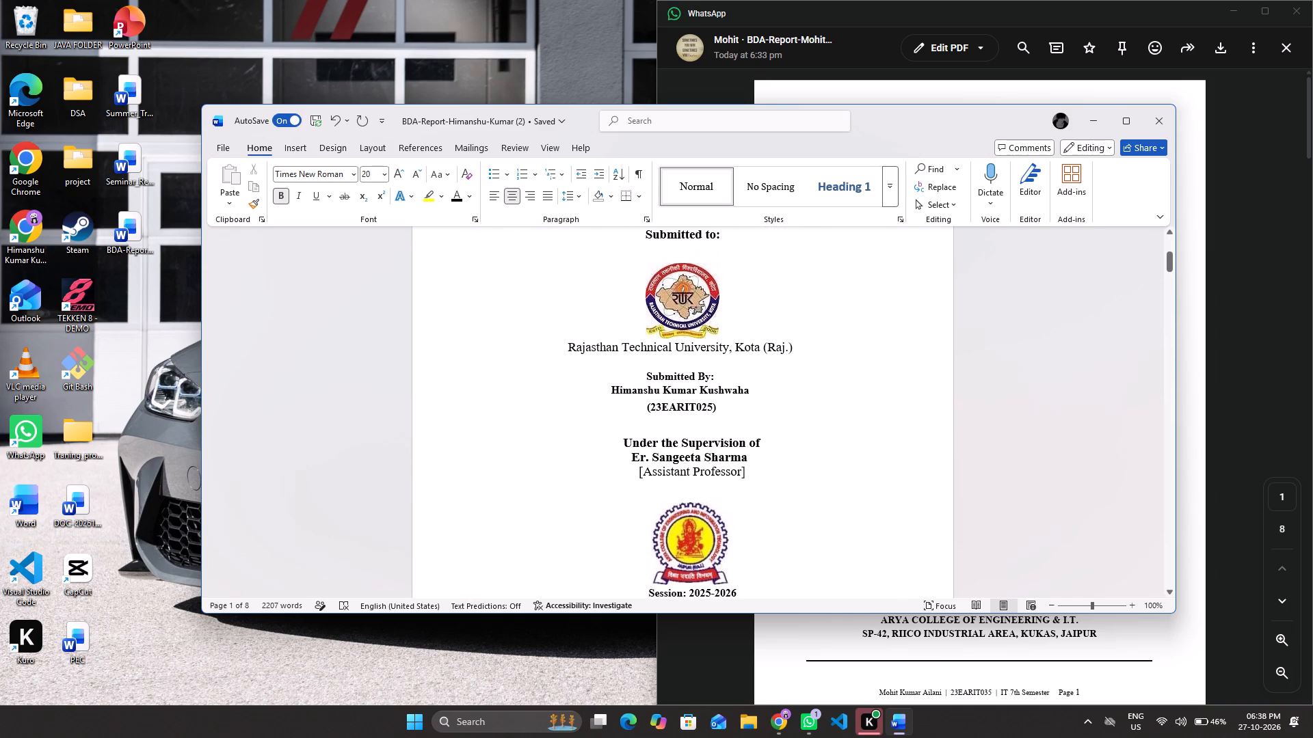
click(682, 489)
key(BackSpace)
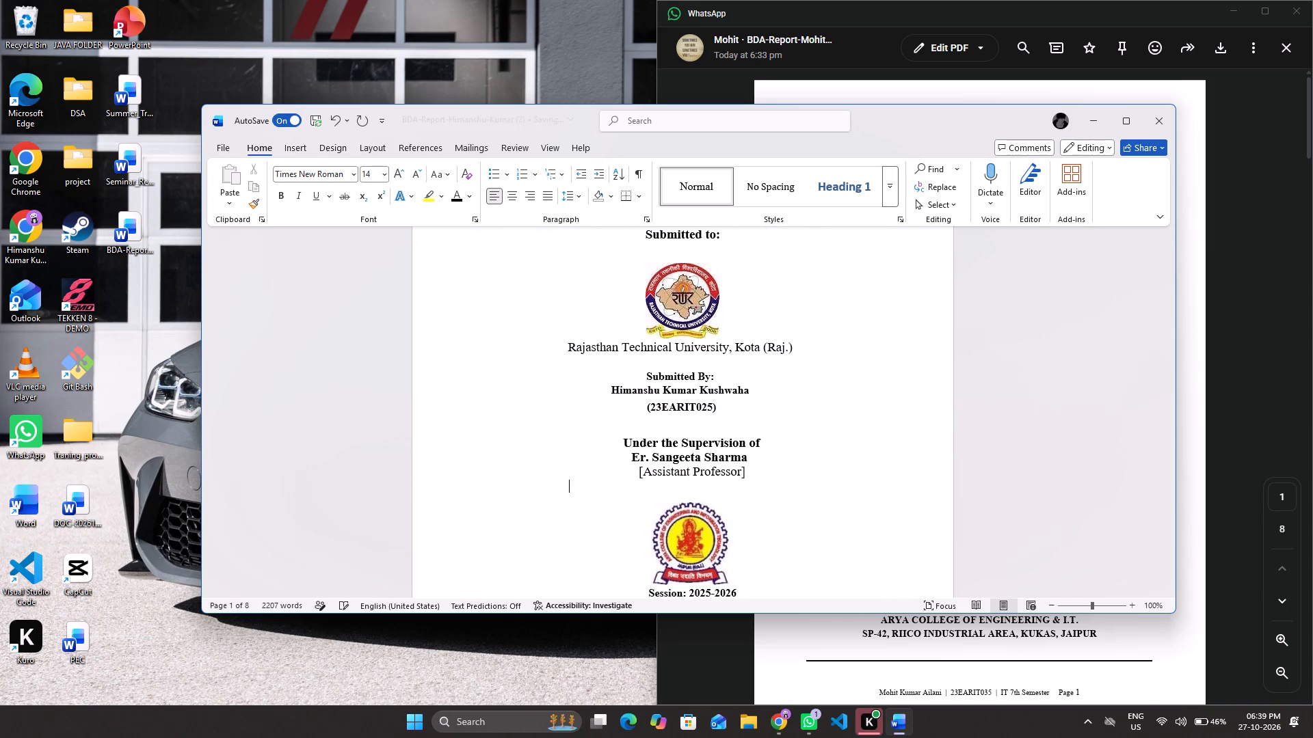
key(BackSpace)
key(BackSpace)
key(BackSpace)
key(BackSpace)
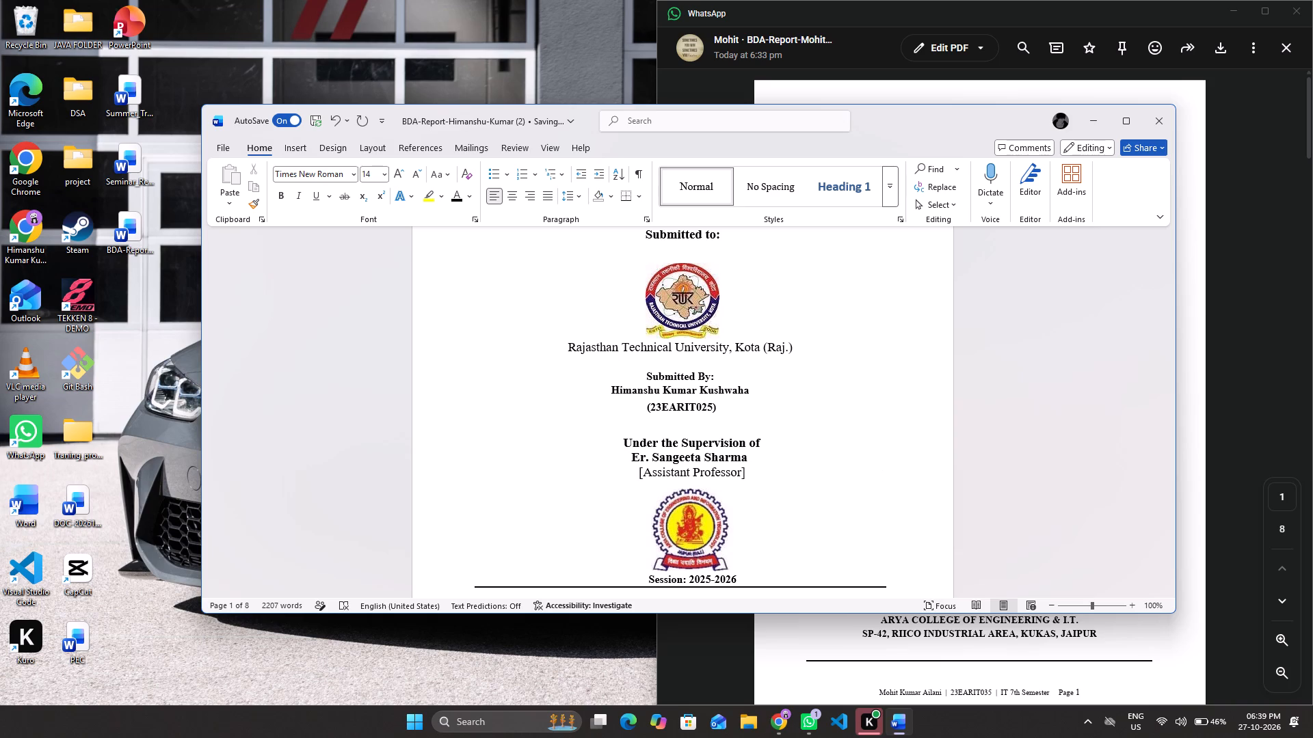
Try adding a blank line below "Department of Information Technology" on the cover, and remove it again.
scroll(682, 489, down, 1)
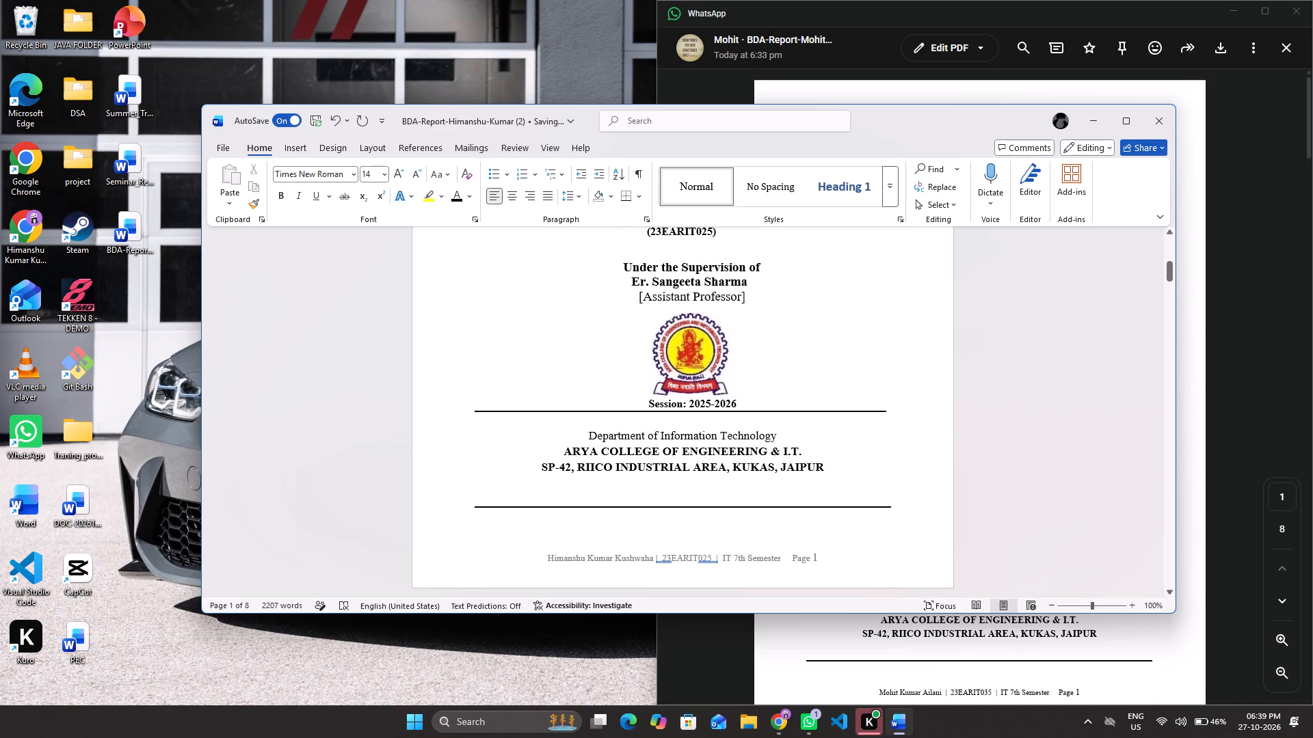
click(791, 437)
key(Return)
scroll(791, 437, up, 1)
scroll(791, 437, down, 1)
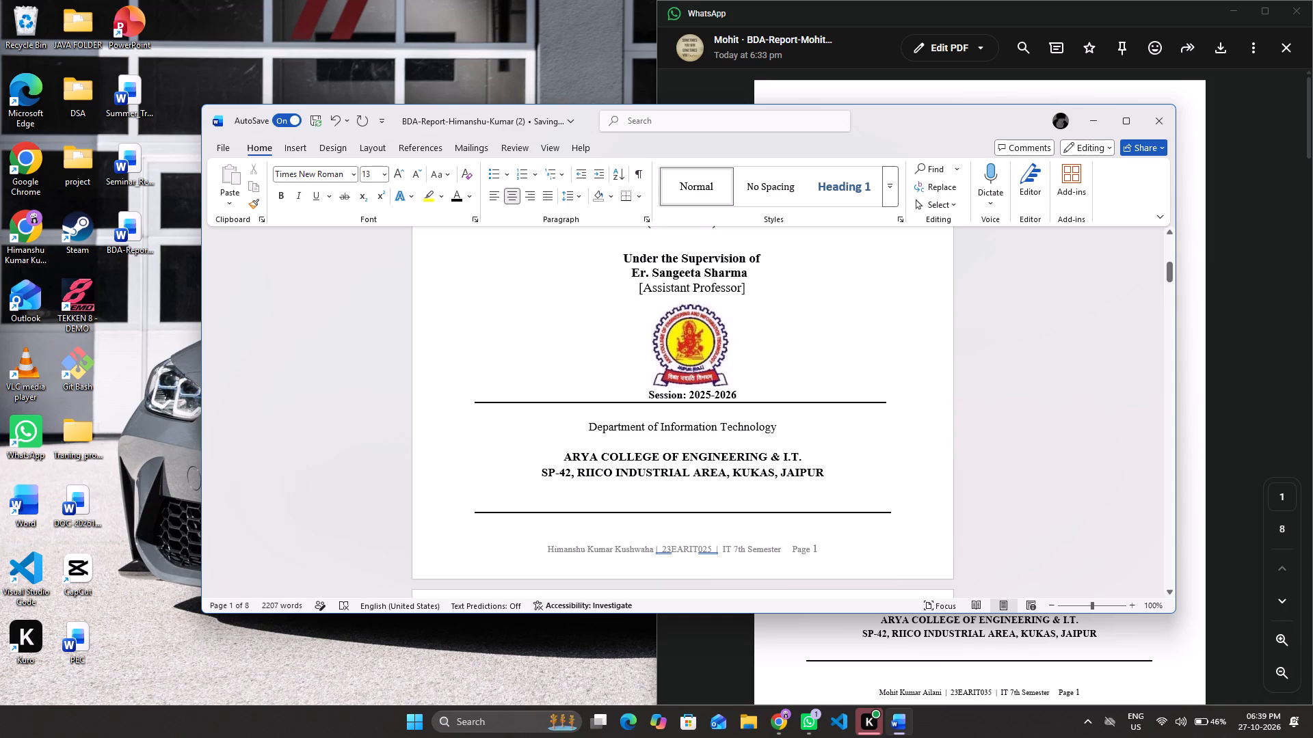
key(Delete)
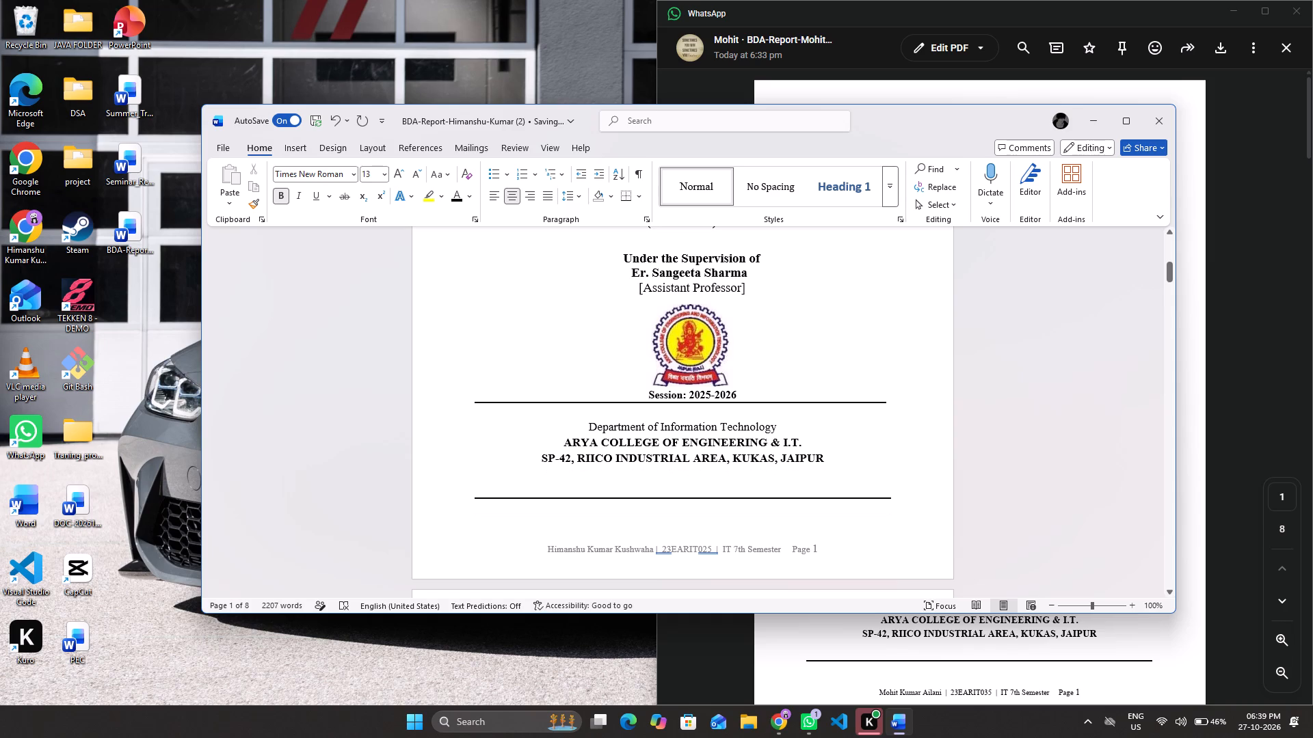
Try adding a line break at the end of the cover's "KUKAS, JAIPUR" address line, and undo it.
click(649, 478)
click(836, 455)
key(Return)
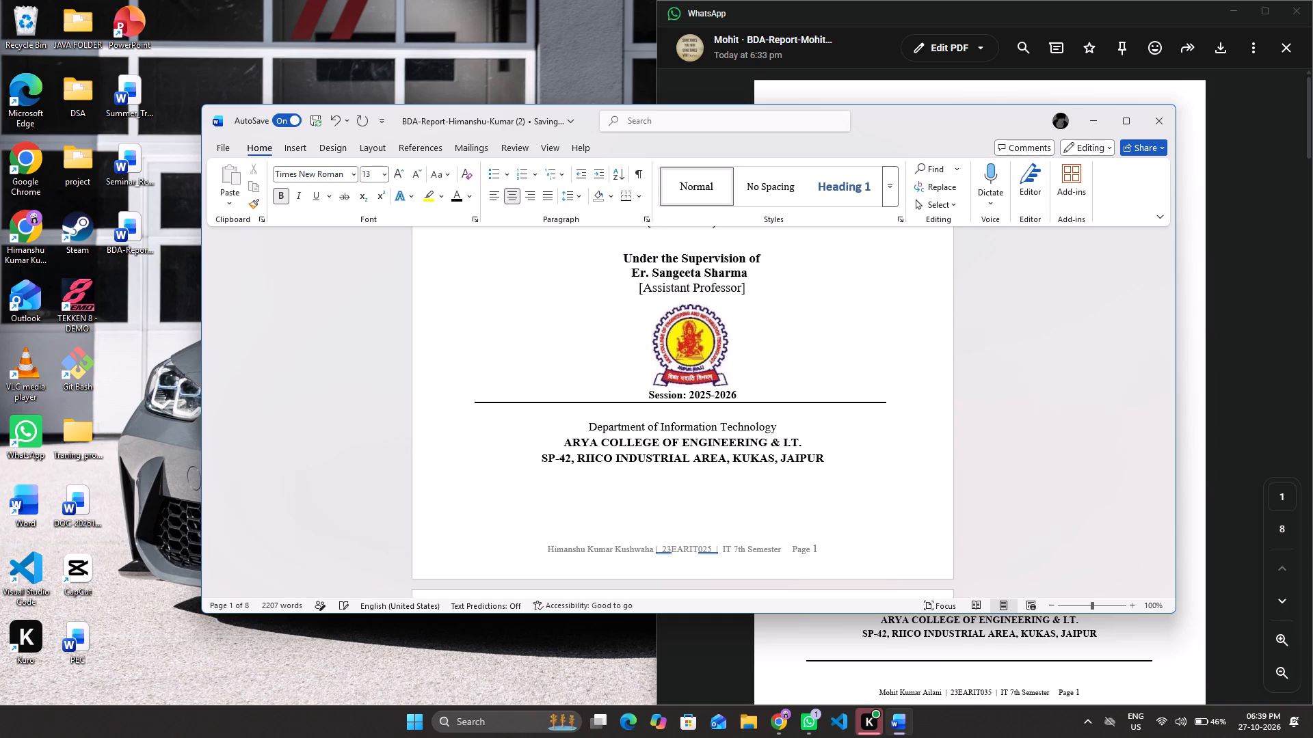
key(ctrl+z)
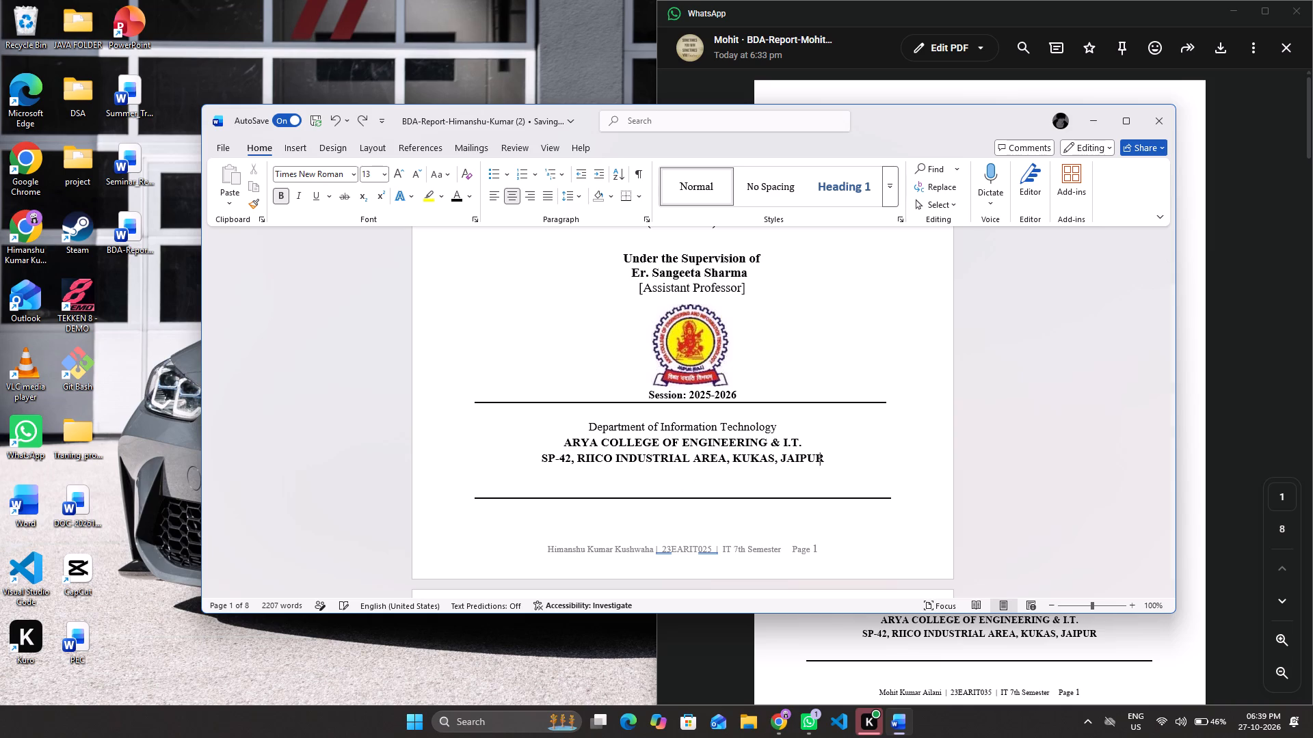
Add a blank line below "Department of Information Technology" on the cover and set its font size to 8.
click(777, 426)
key(Return)
click(382, 178)
click(380, 195)
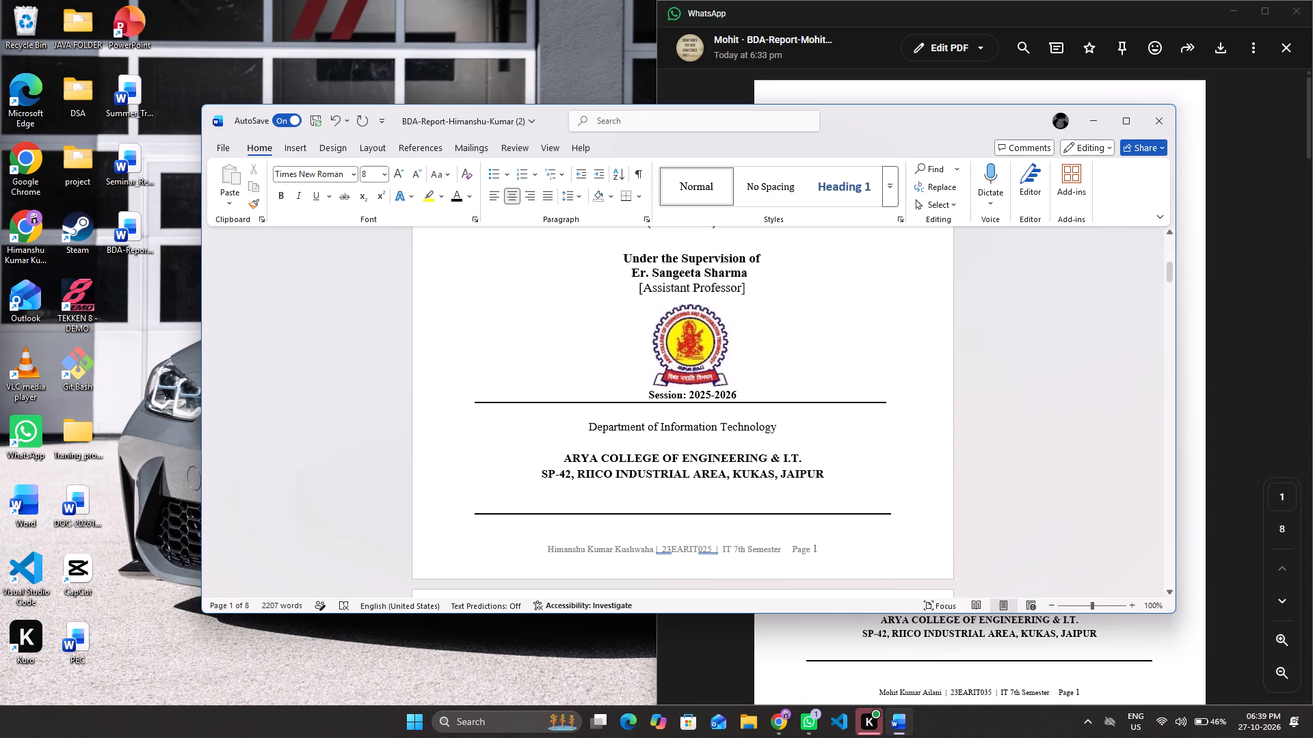
Add a blank line below "Session: 2025-2026" on the cover and set its font size to 8.
click(819, 416)
scroll(819, 416, up, 1)
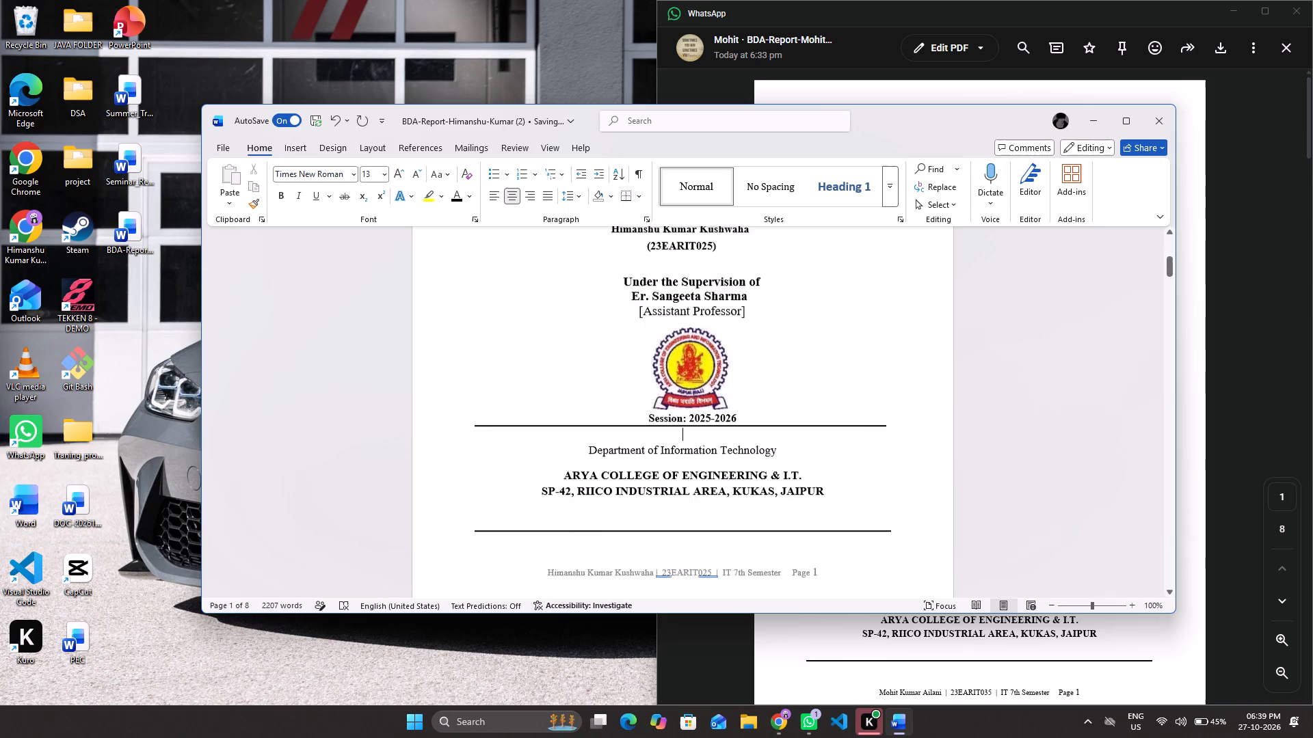
scroll(819, 416, up, 1)
scroll(819, 416, down, 2)
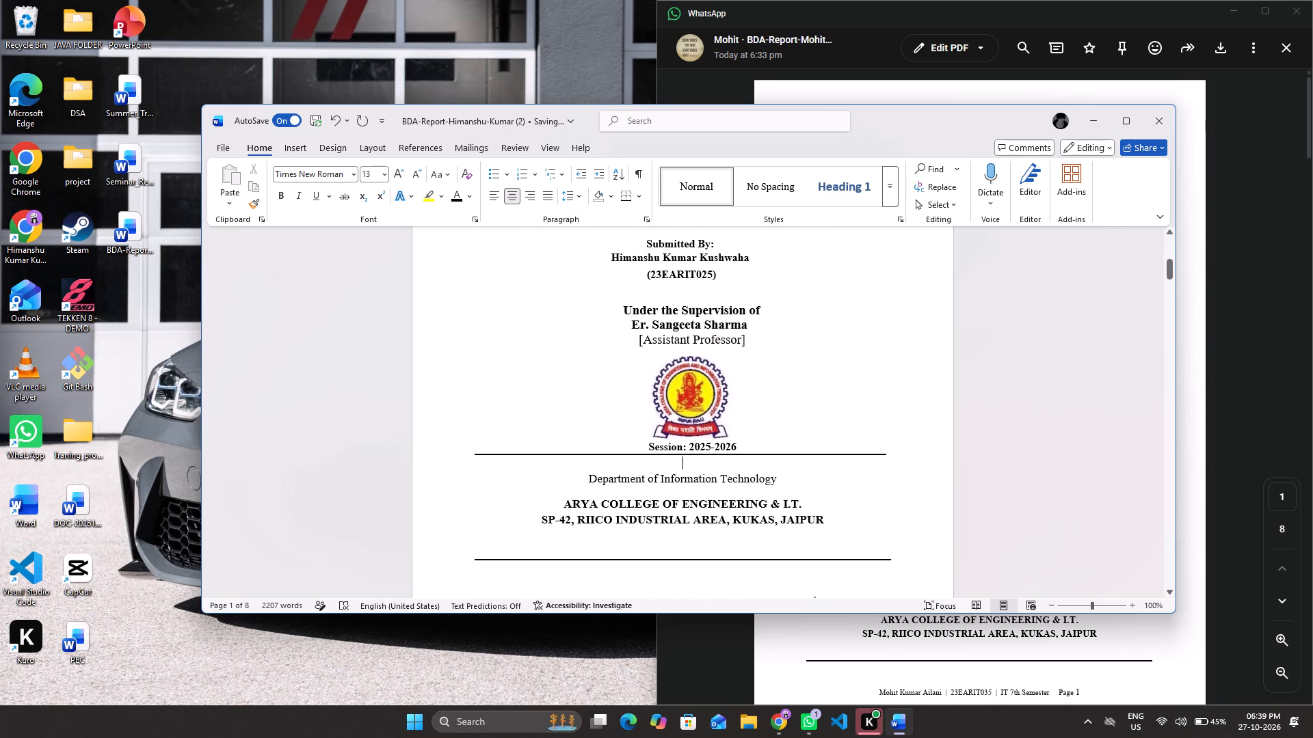
click(753, 441)
key(Return)
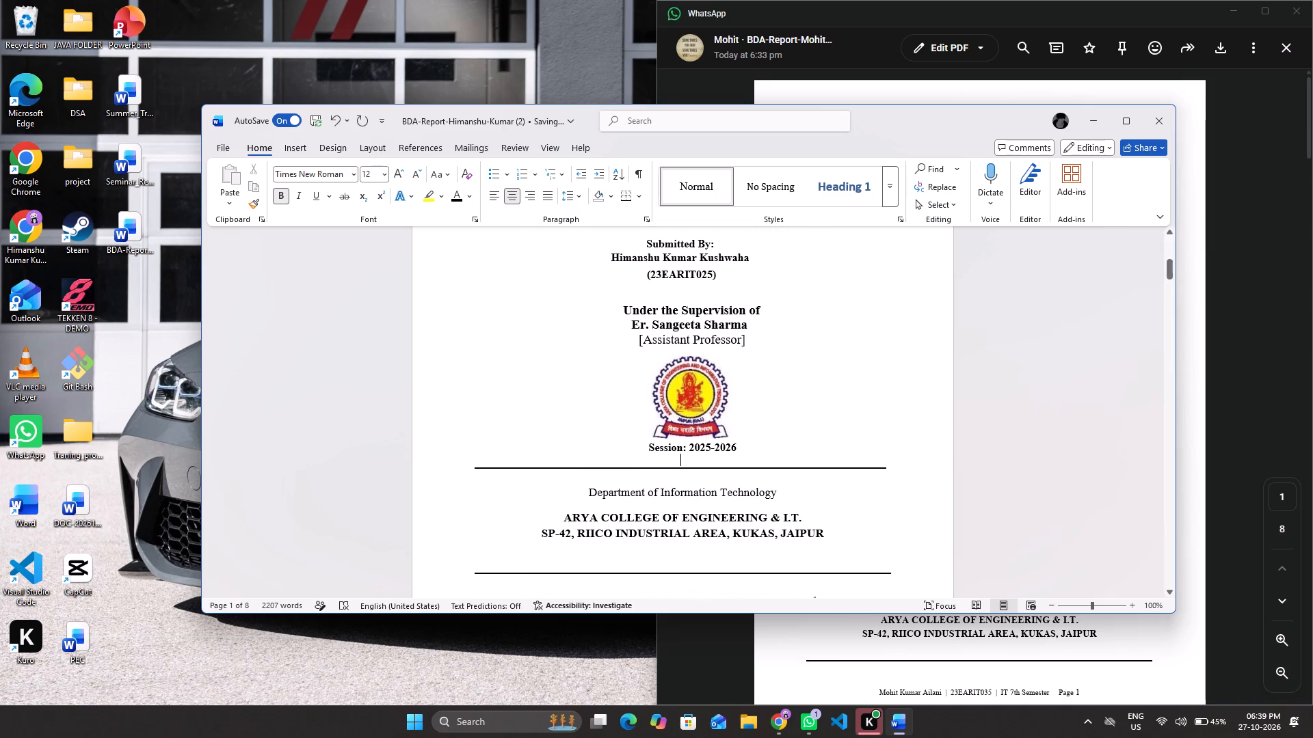
click(385, 178)
click(382, 184)
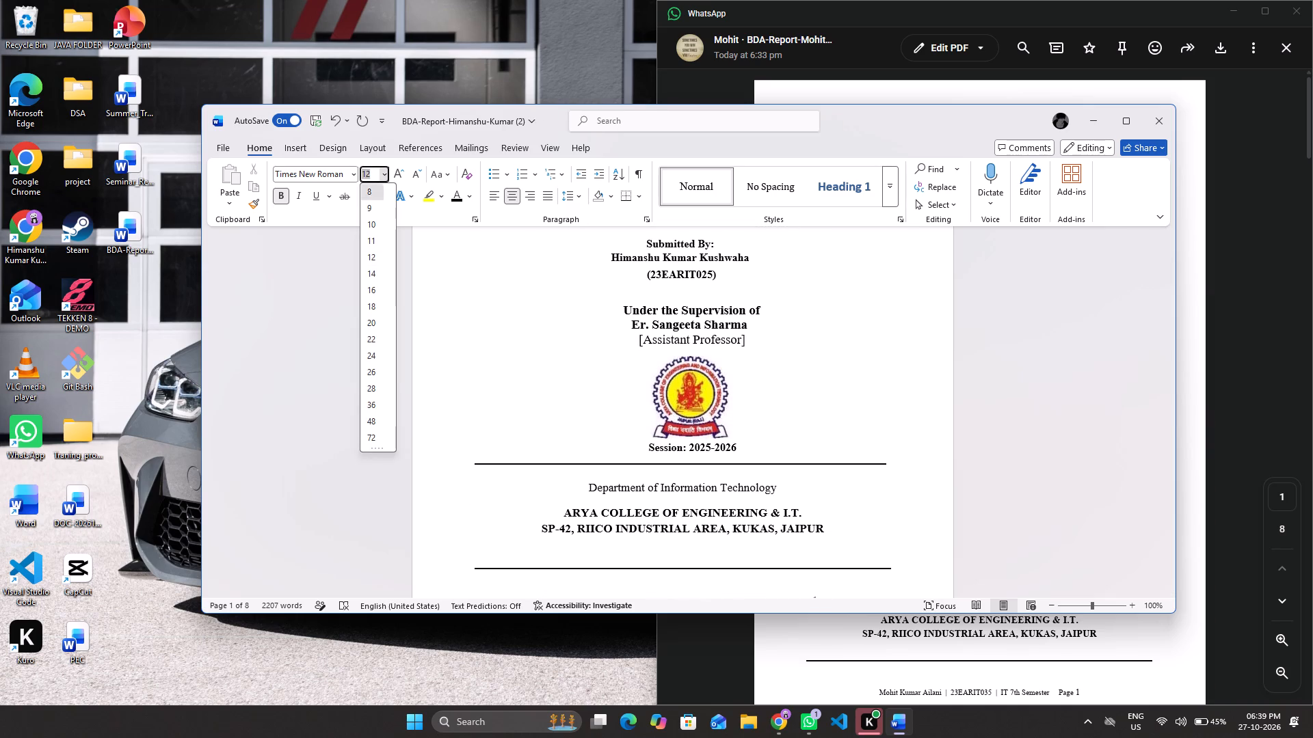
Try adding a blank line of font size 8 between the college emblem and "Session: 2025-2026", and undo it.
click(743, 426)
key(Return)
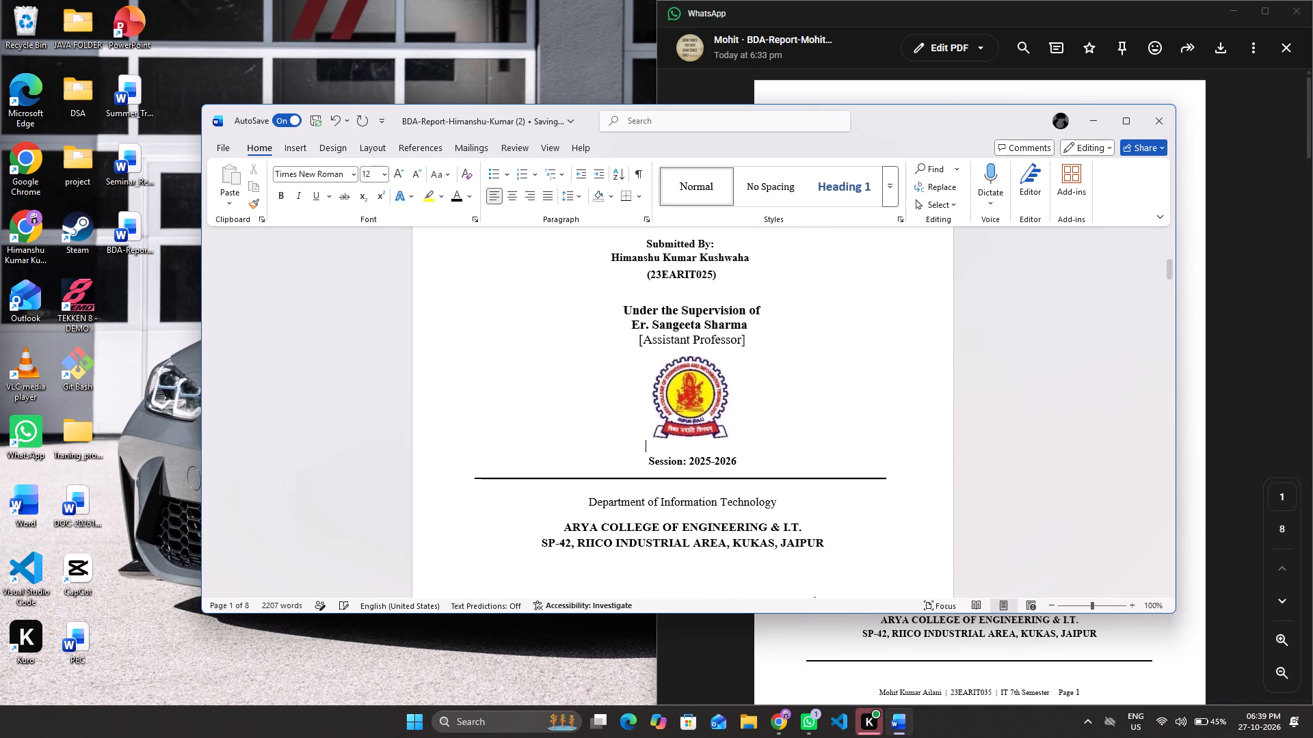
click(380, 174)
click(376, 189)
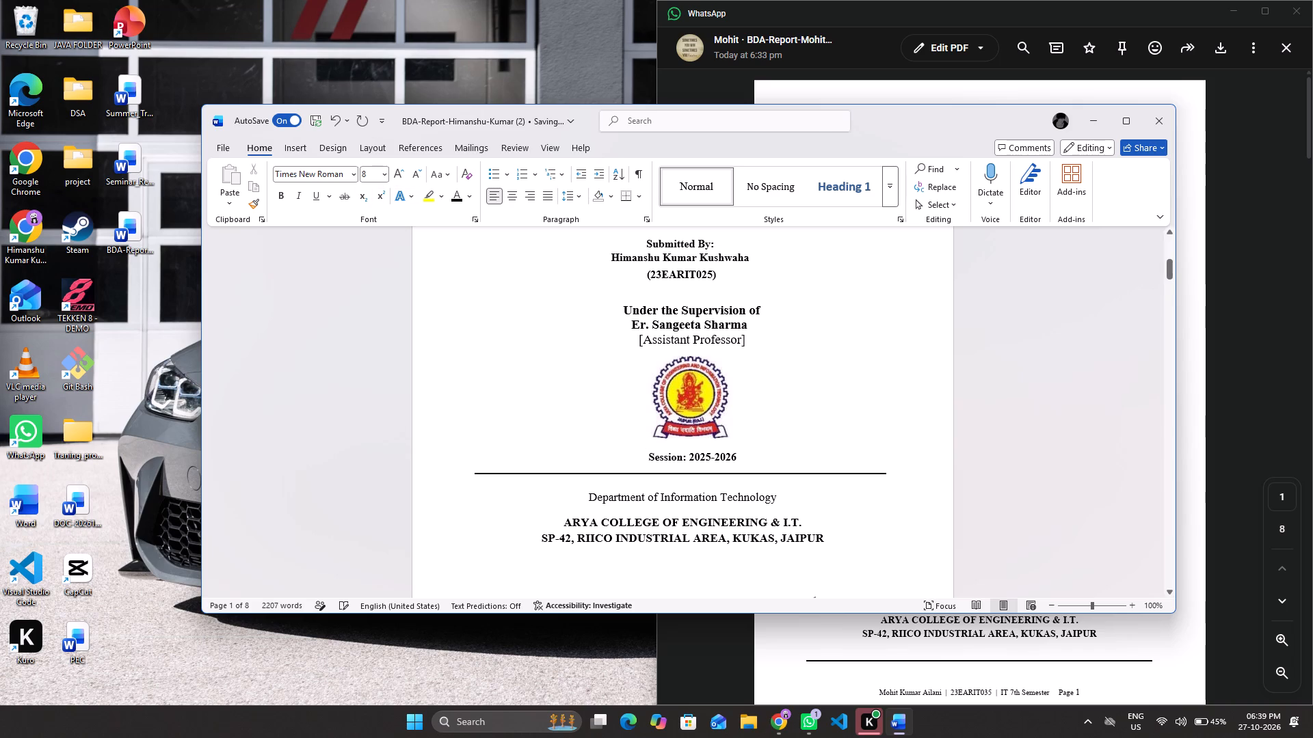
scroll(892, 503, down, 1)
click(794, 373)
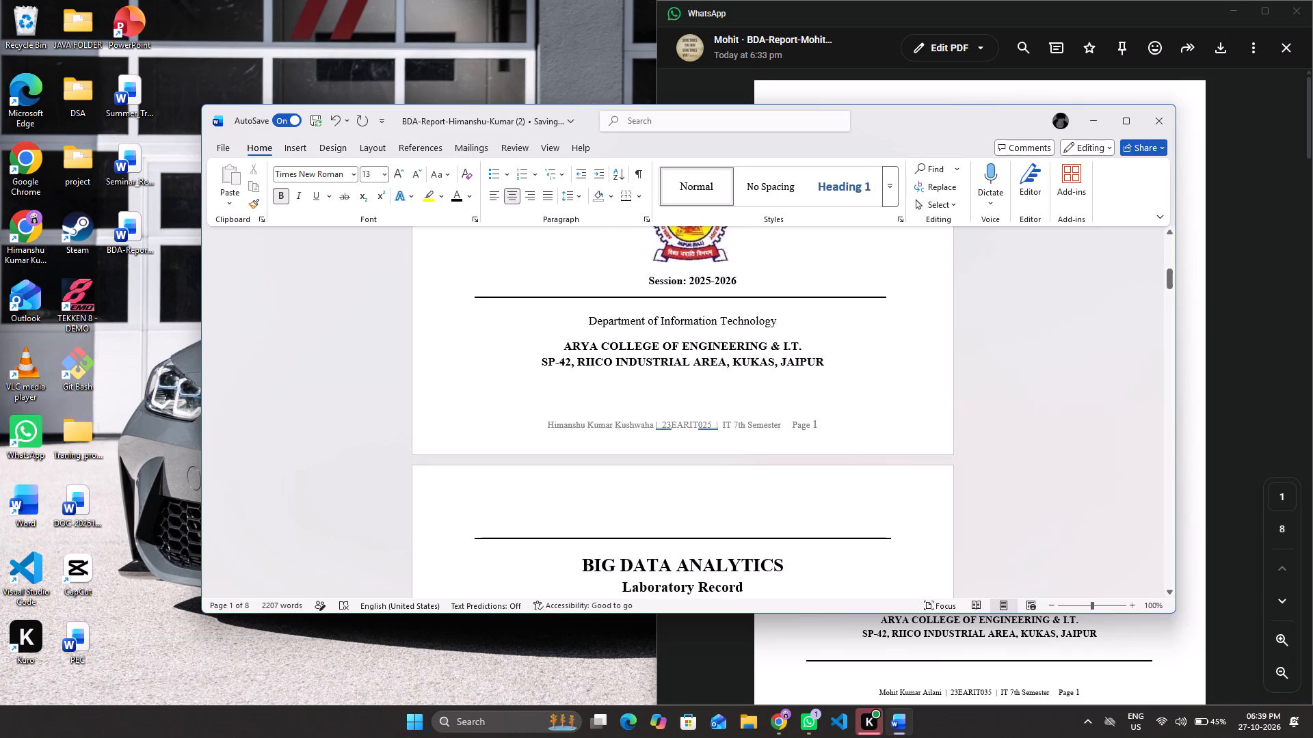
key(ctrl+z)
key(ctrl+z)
Review the cover's layout from the top line down to the college address, checking the title block's font formatting.
scroll(798, 320, up, 1)
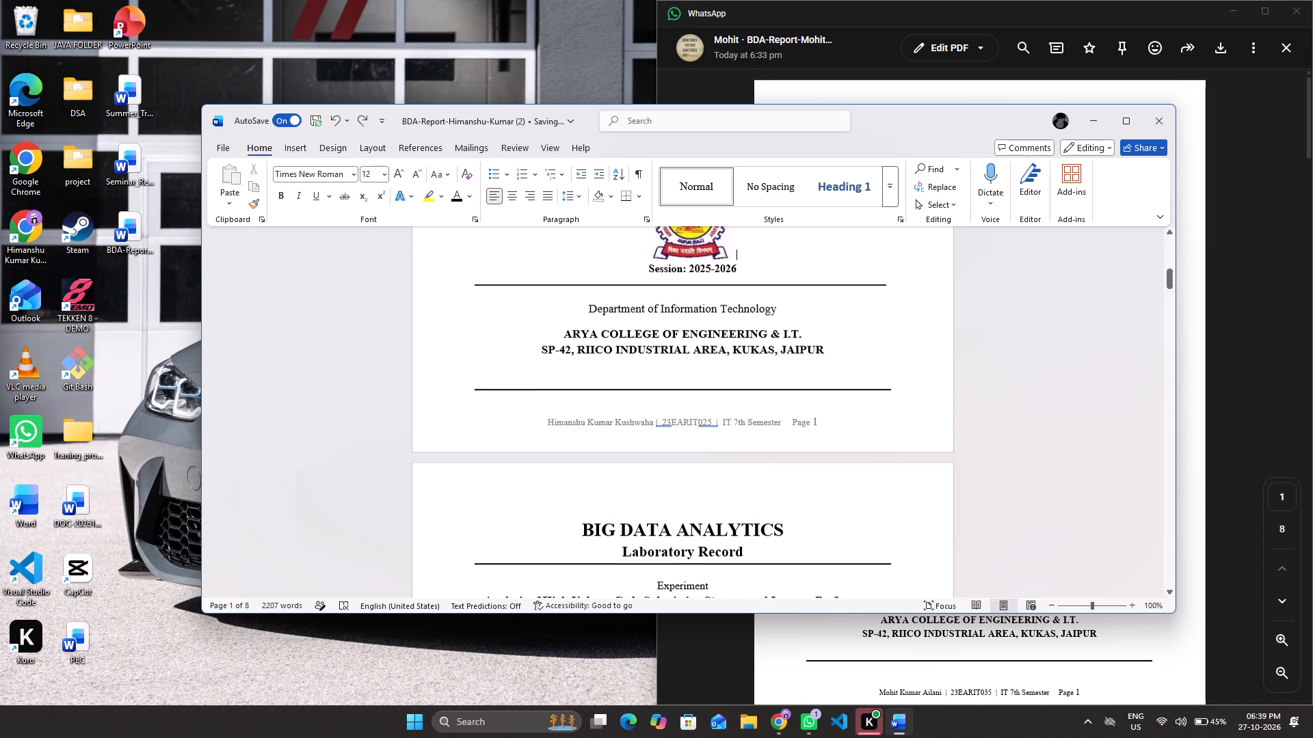
scroll(798, 320, up, 9)
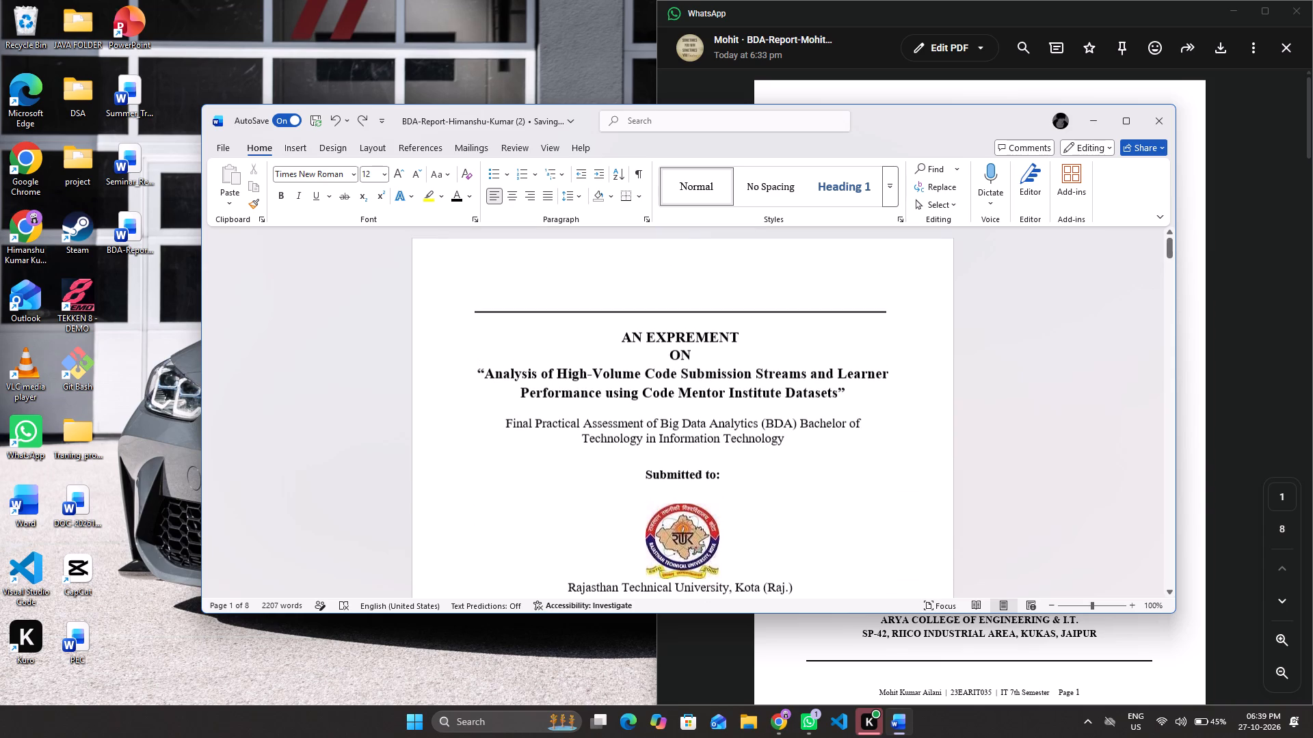
click(732, 284)
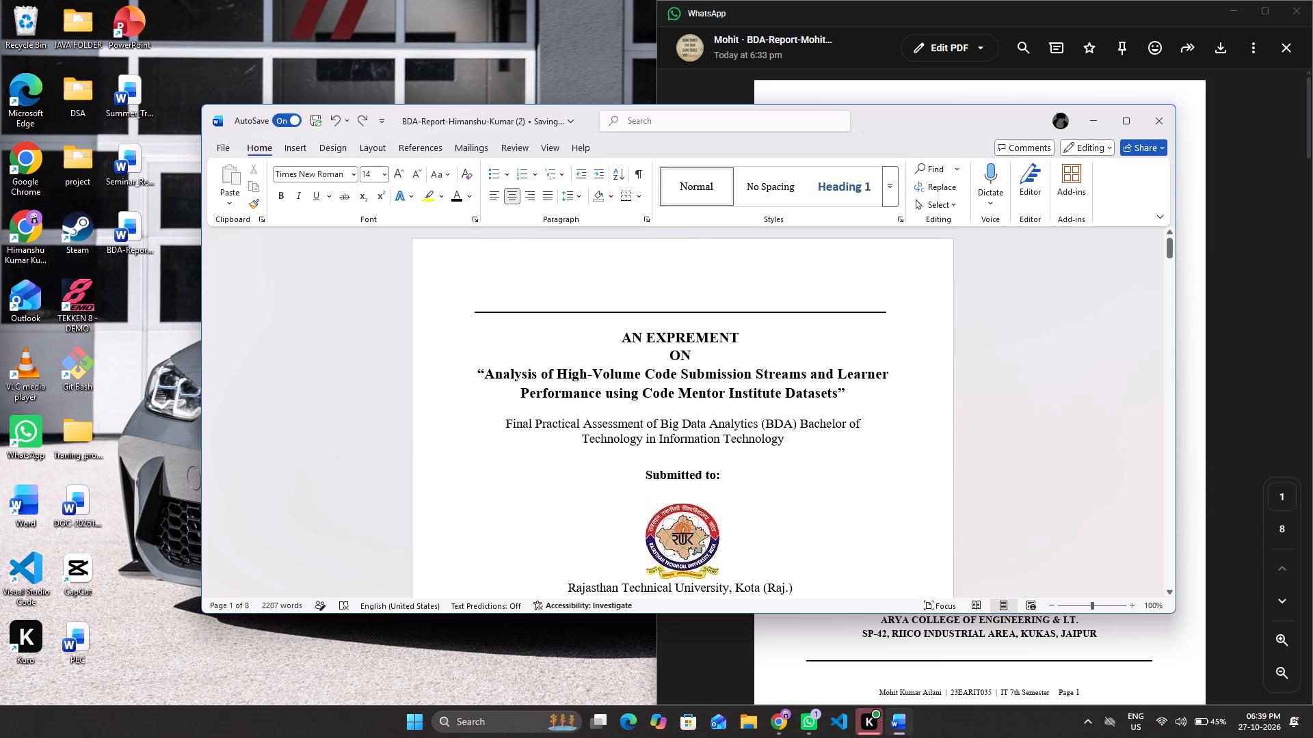
scroll(732, 284, down, 1)
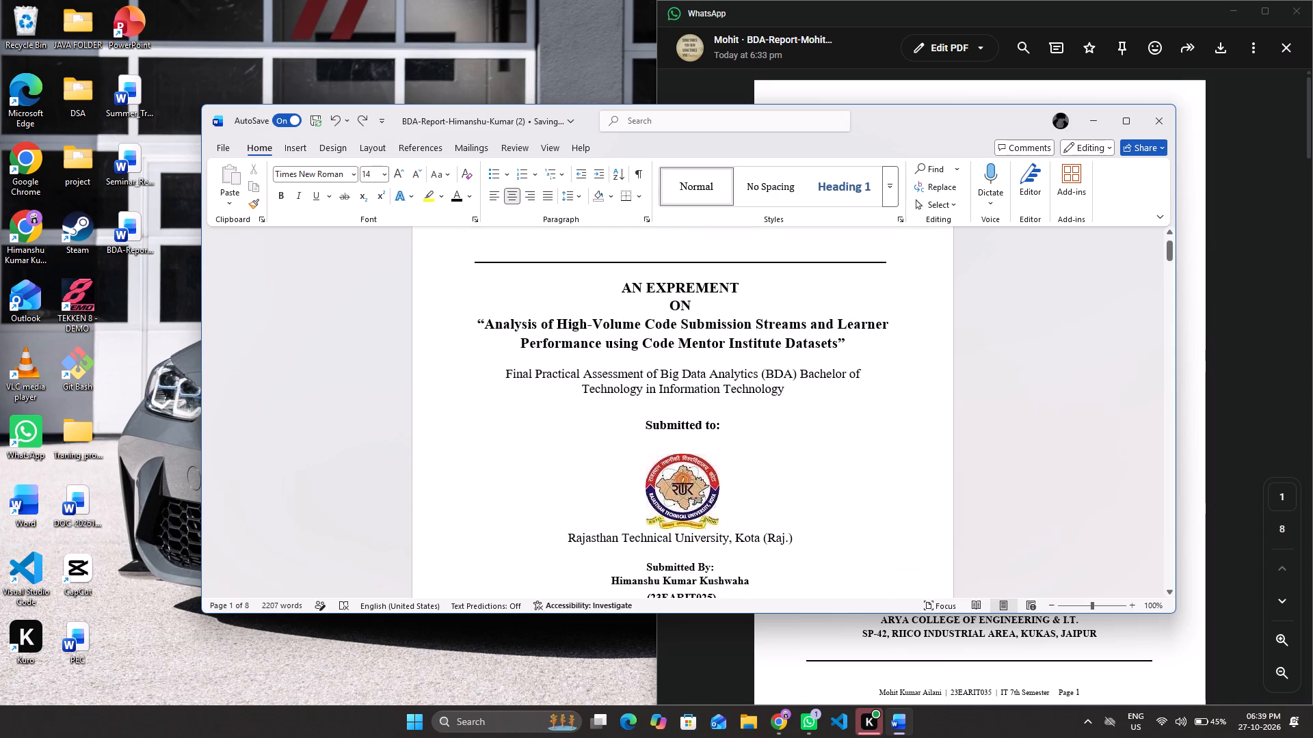
drag(620, 284, 894, 338)
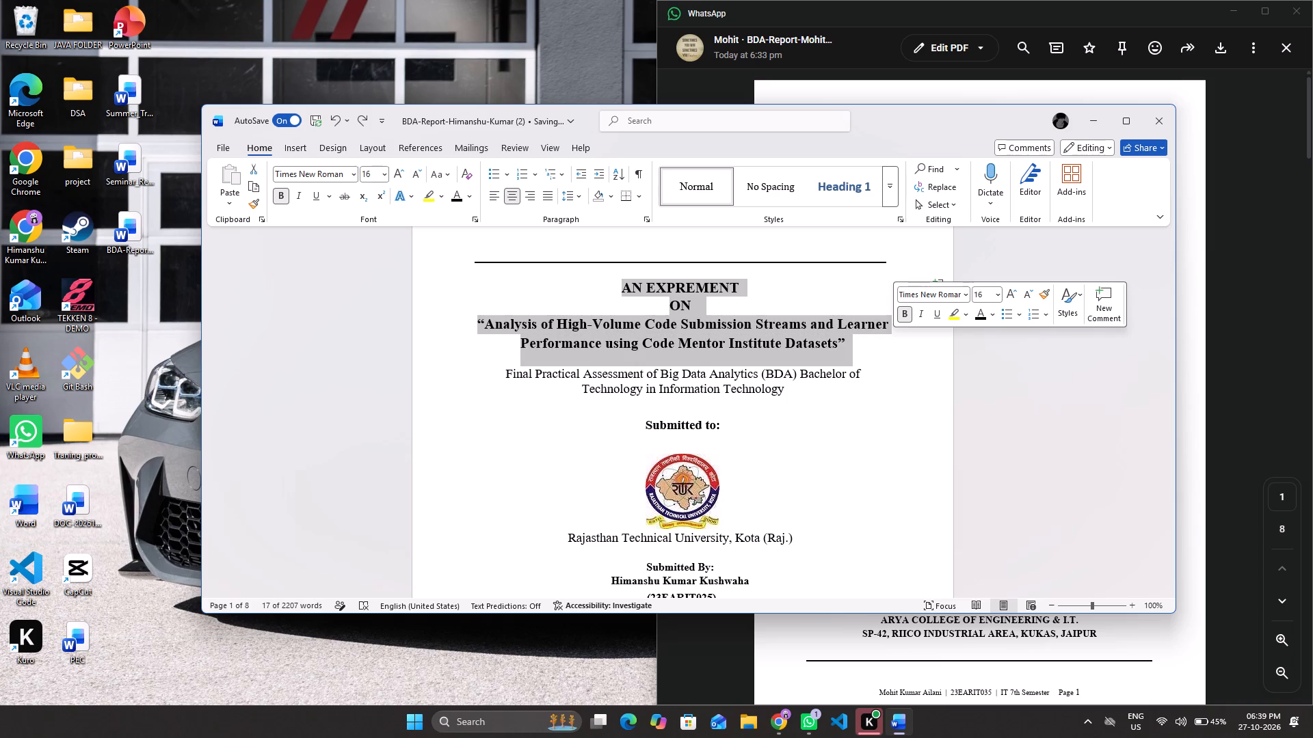
click(892, 346)
scroll(892, 346, down, 2)
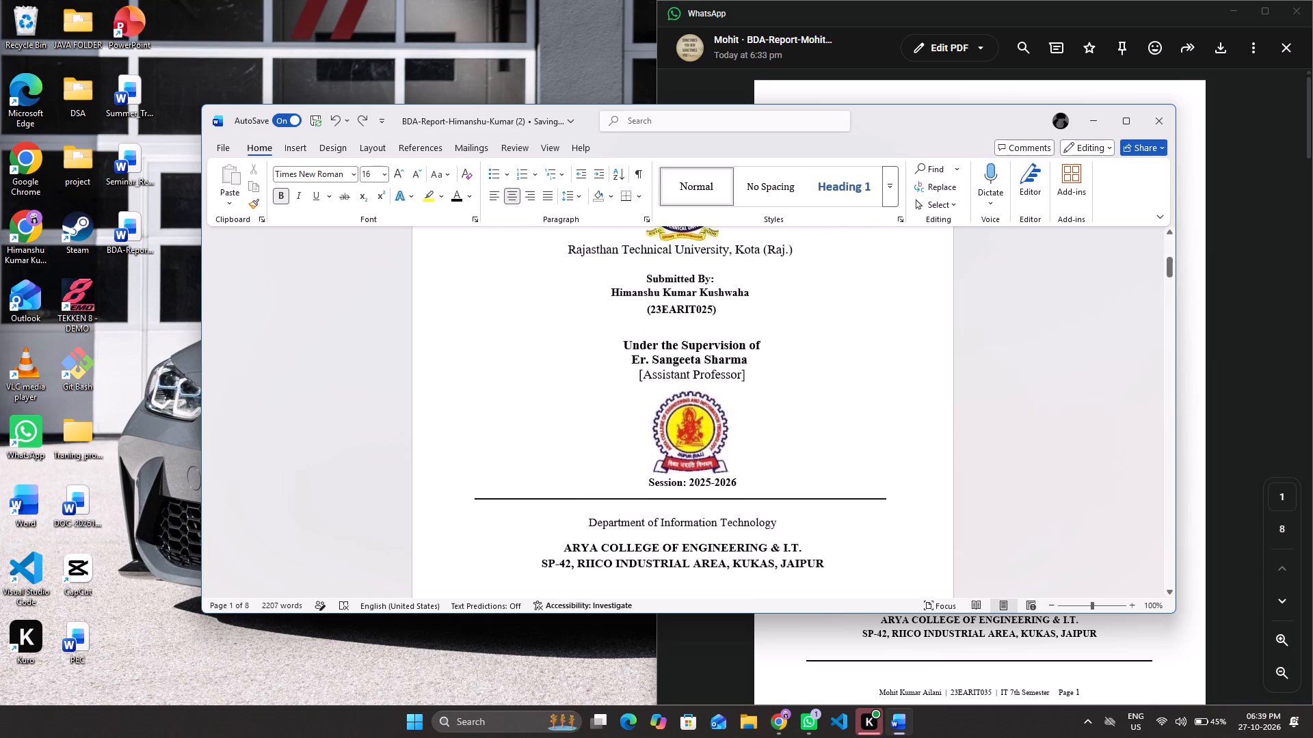
Change the Date entry in the Laboratory Record's Details table to 2 November 2026.
scroll(892, 346, down, 2)
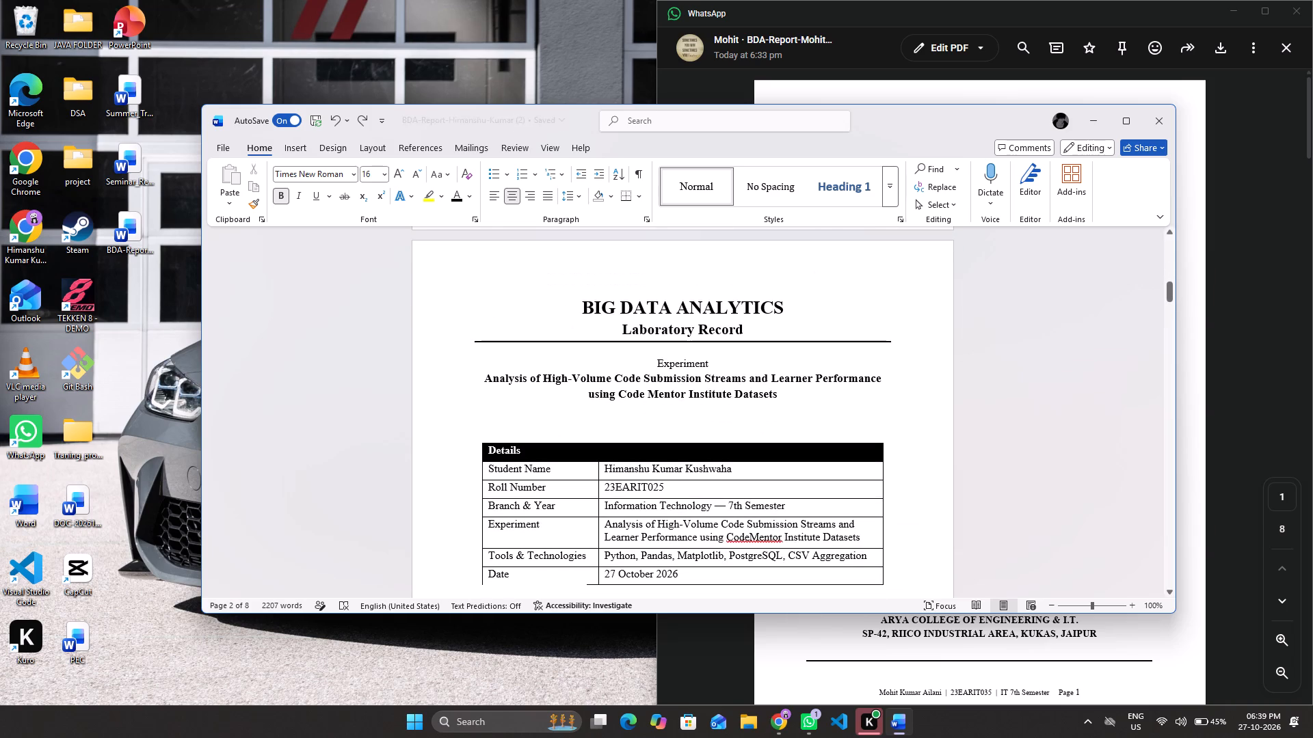
scroll(892, 346, down, 2)
scroll(892, 346, up, 1)
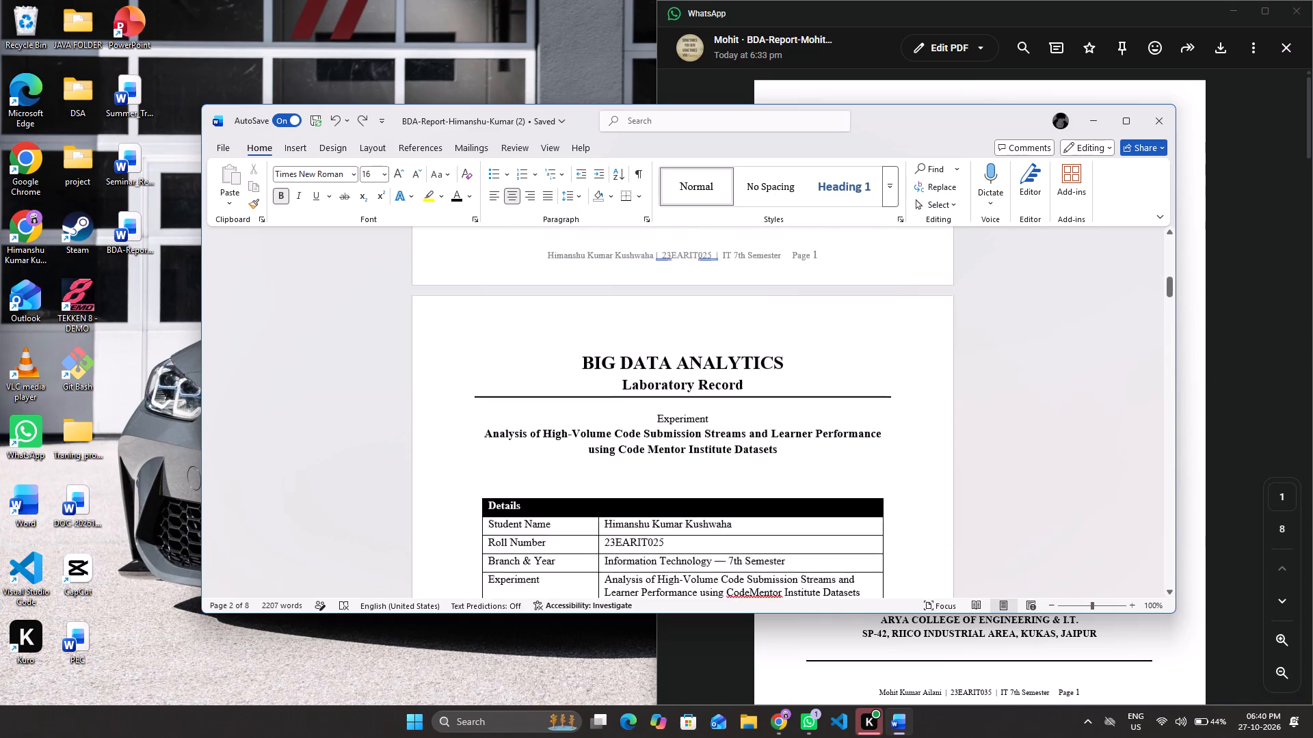
scroll(892, 346, up, 1)
scroll(892, 346, down, 1)
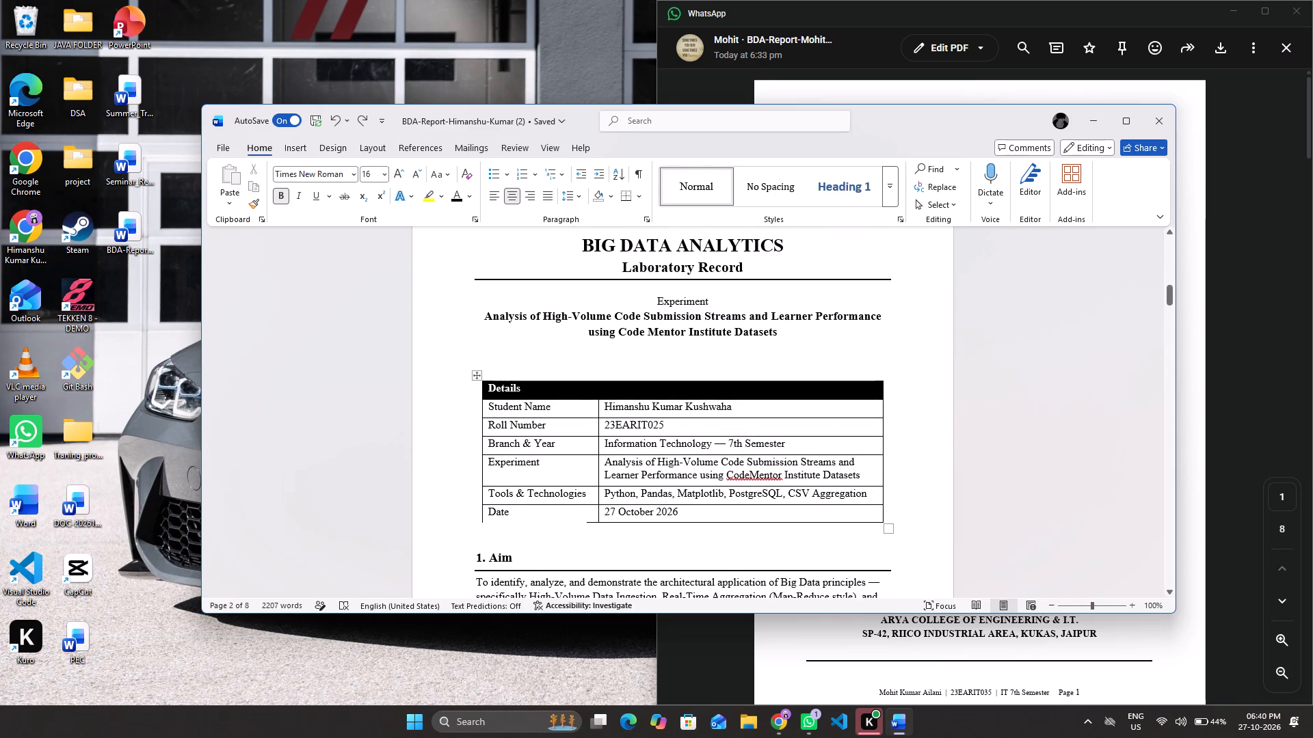
click(617, 510)
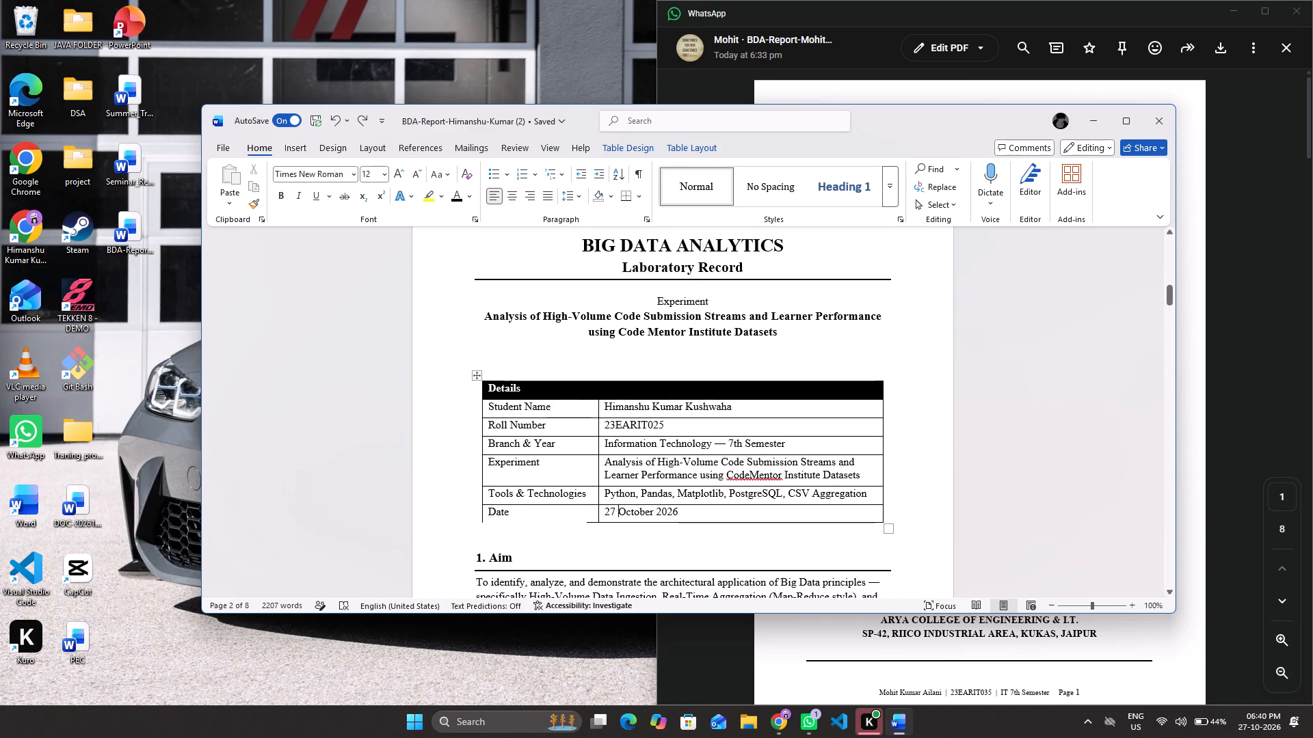
click(615, 510)
key(BackSpace)
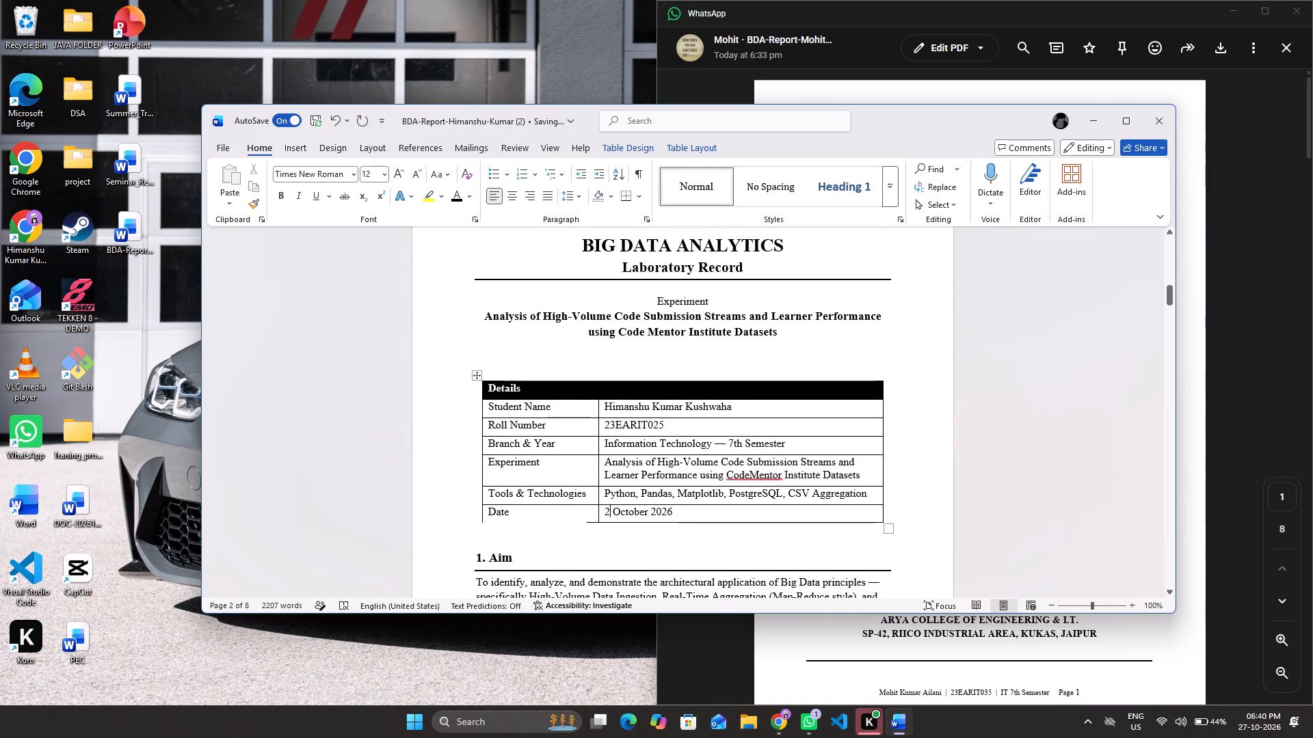
click(646, 512)
key(BackSpace)
key(BackSpace)
key(BackSpace)
key(BackSpace)
key(BackSpace)
key(BackSpace)
key(BackSpace)
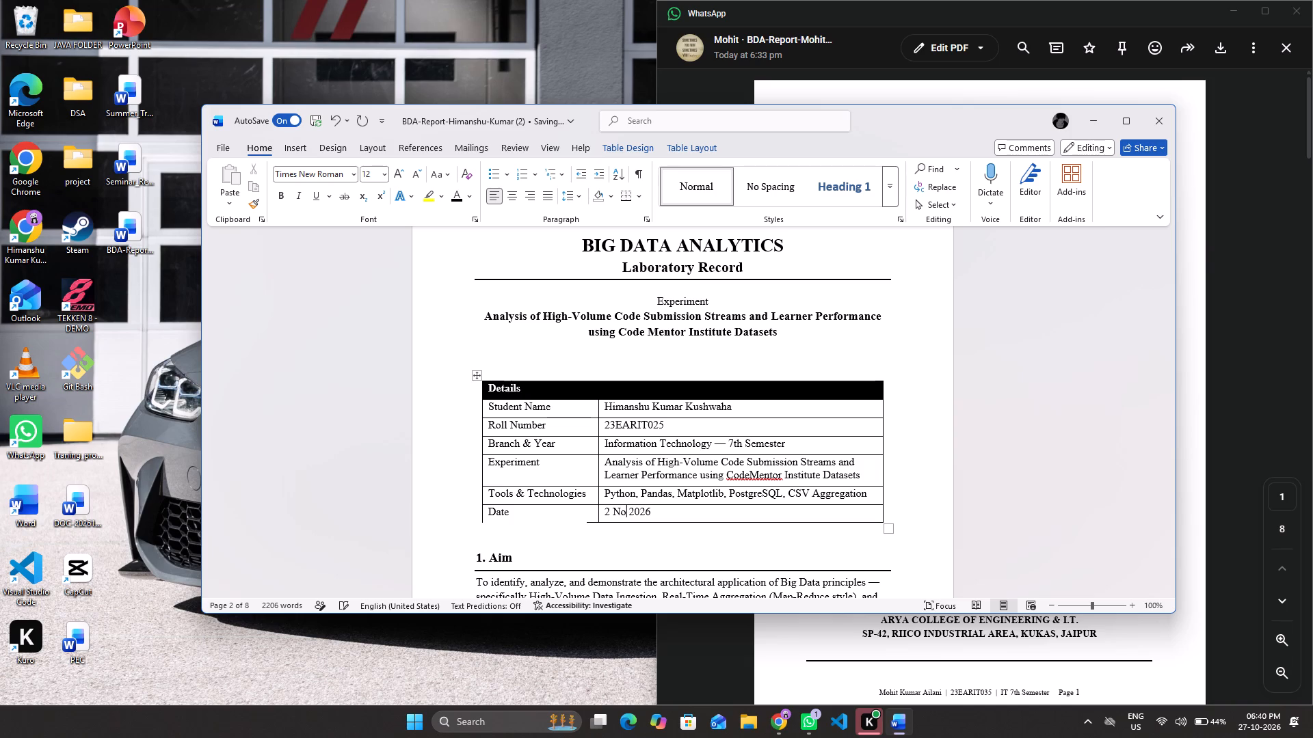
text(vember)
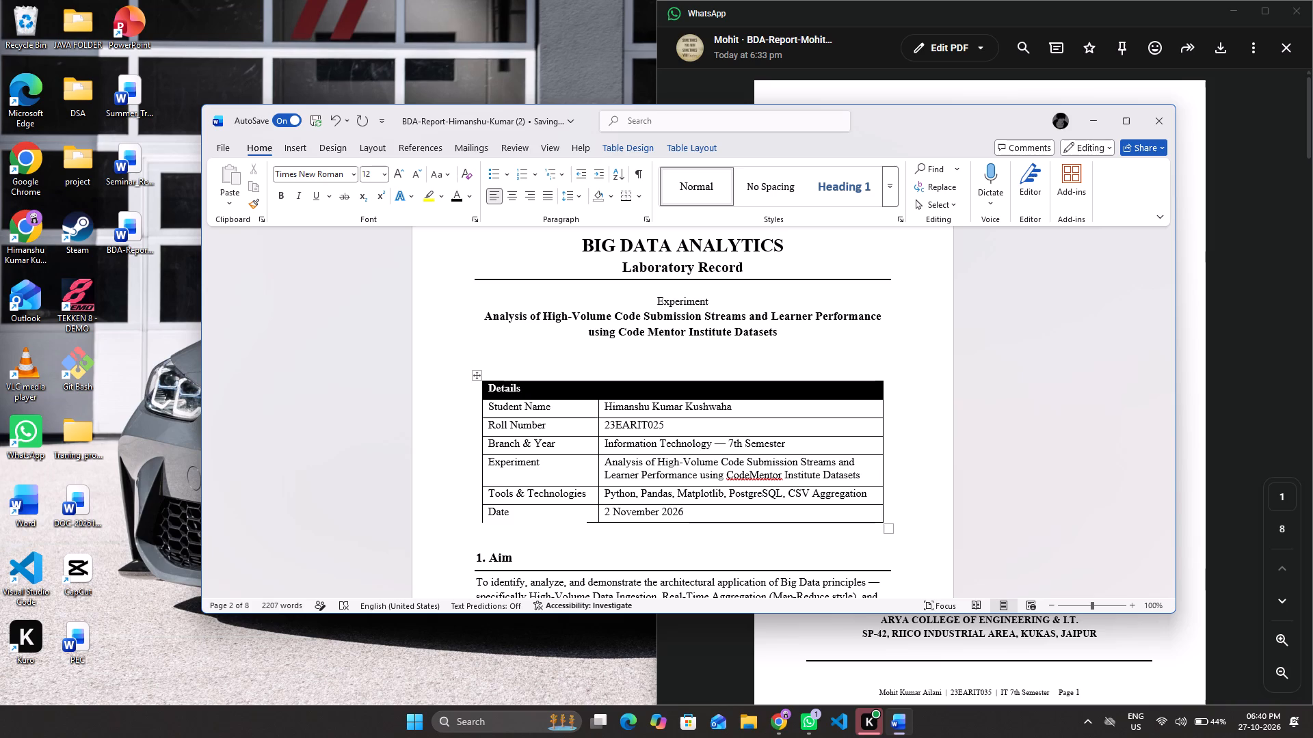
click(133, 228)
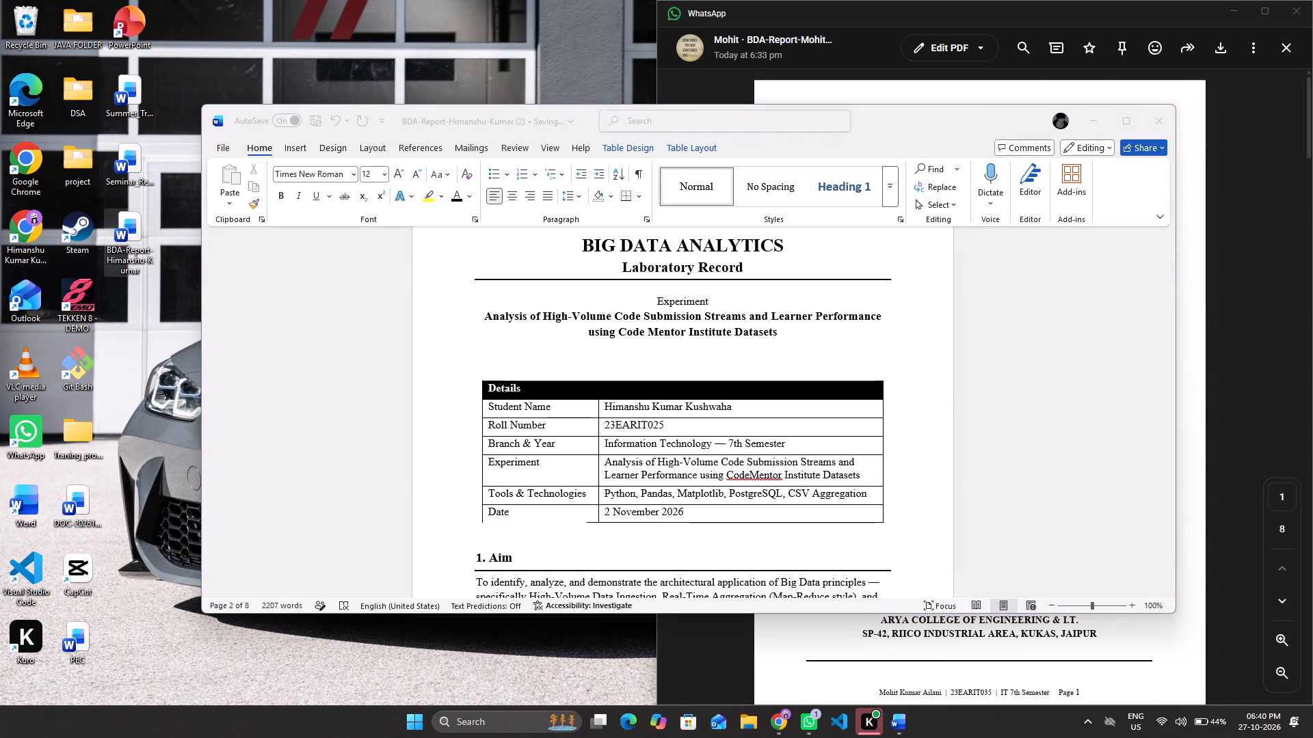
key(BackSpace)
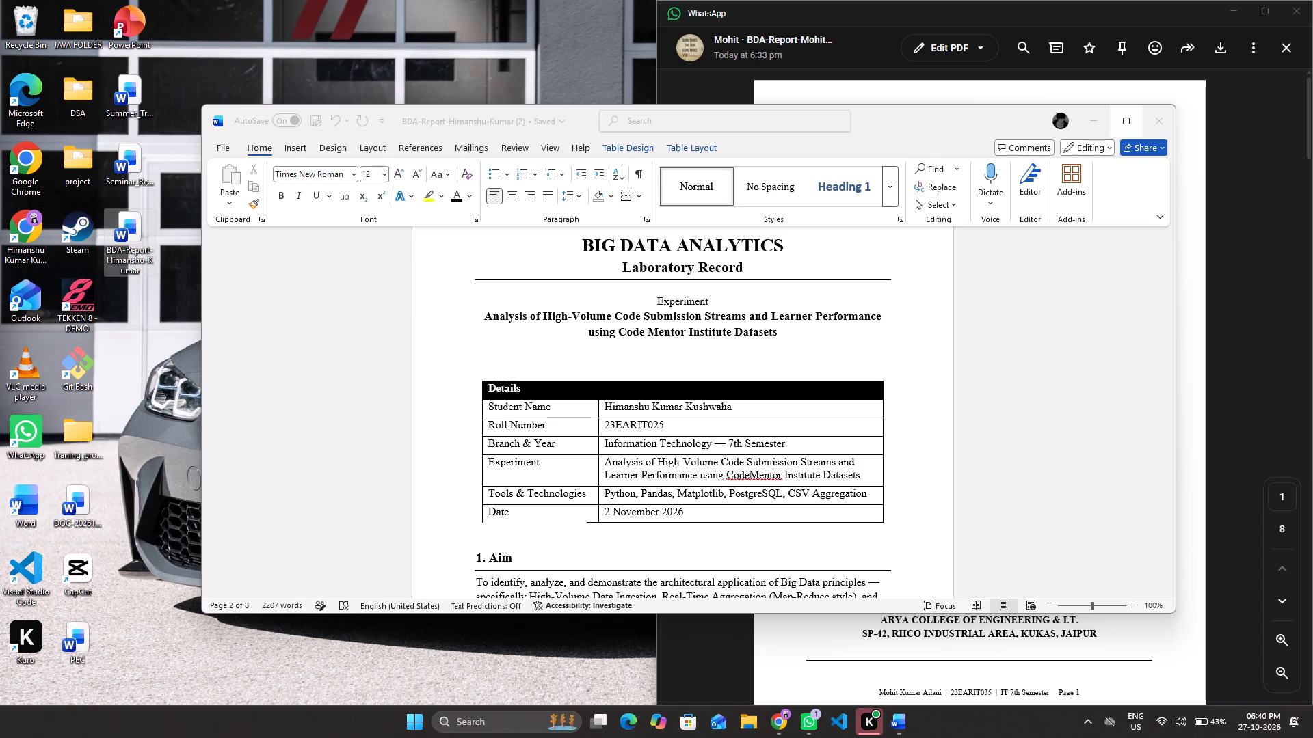
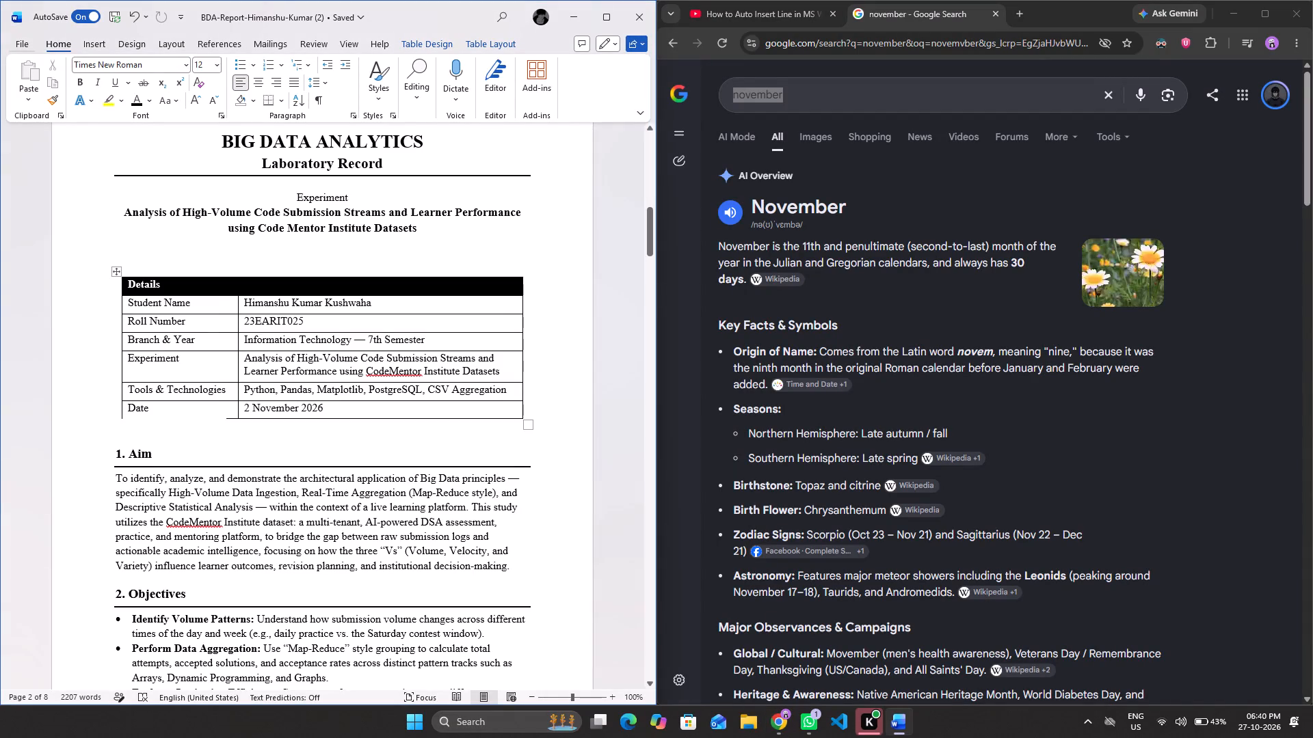
click(19, 44)
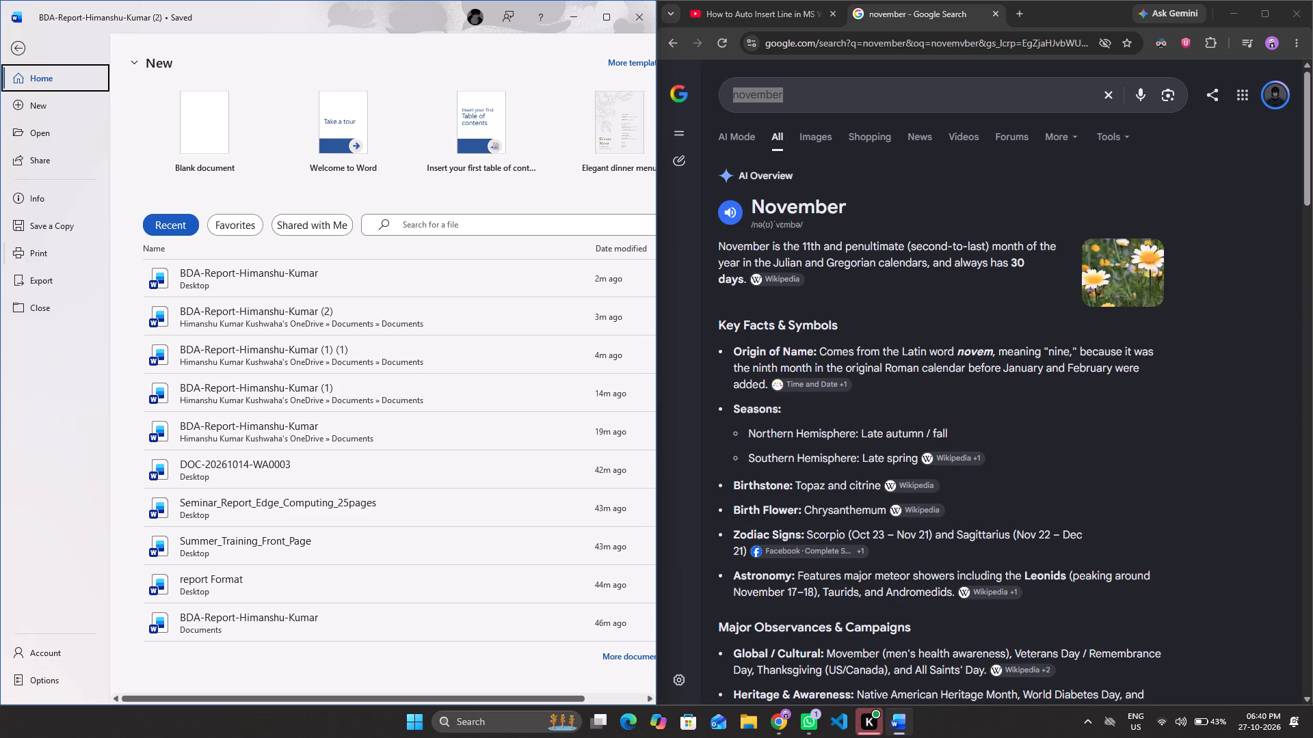
click(36, 258)
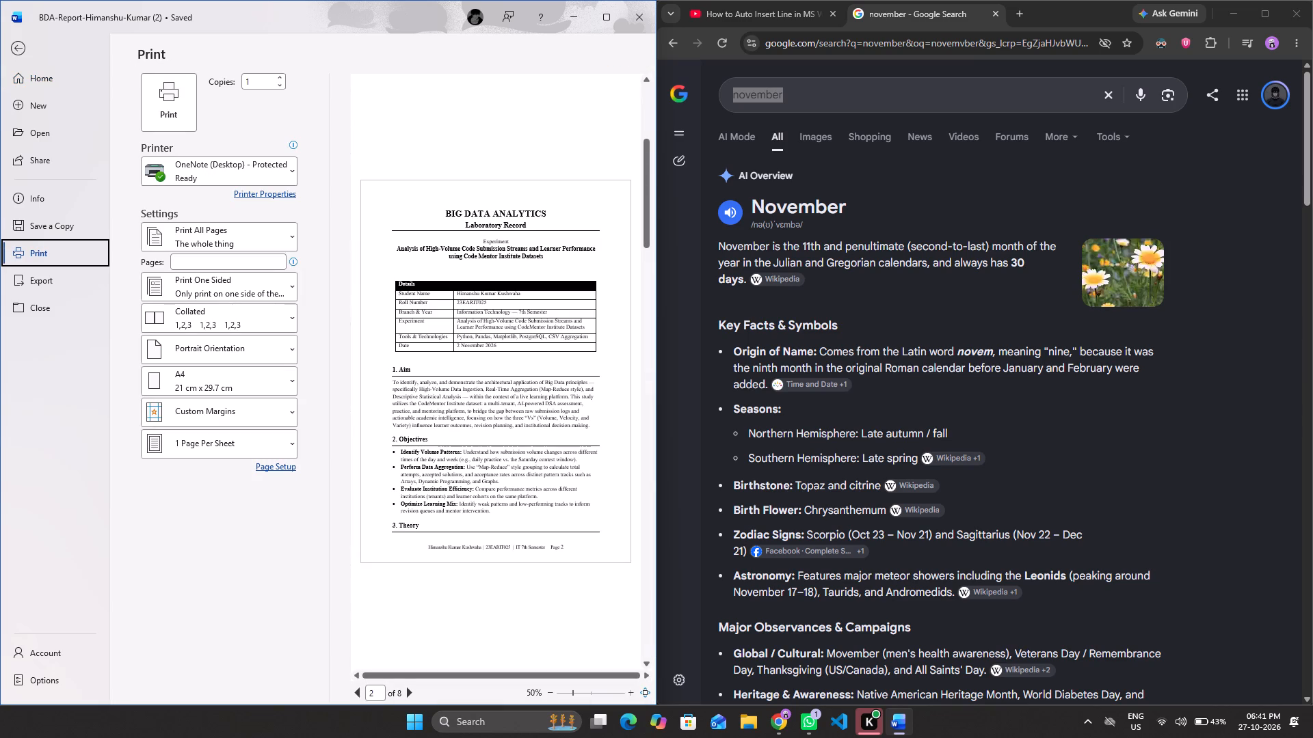
scroll(481, 290, up, 2)
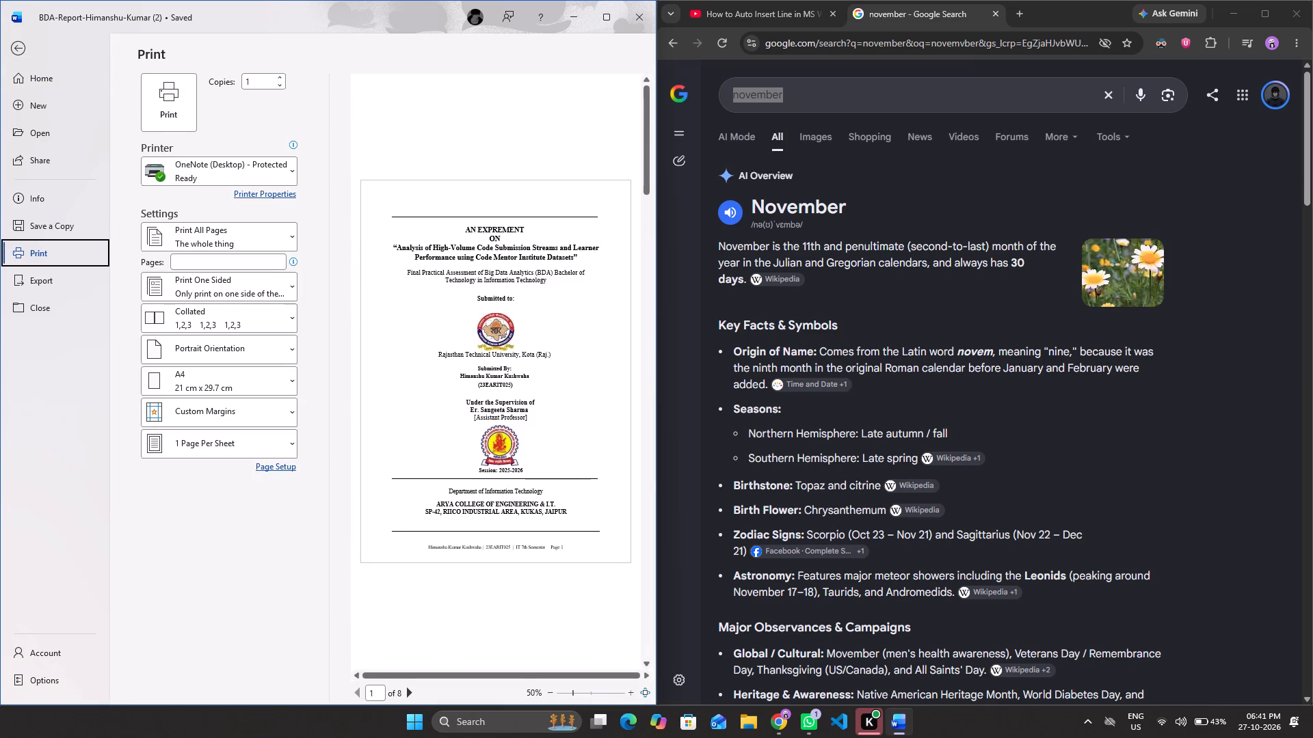
scroll(481, 290, down, 3)
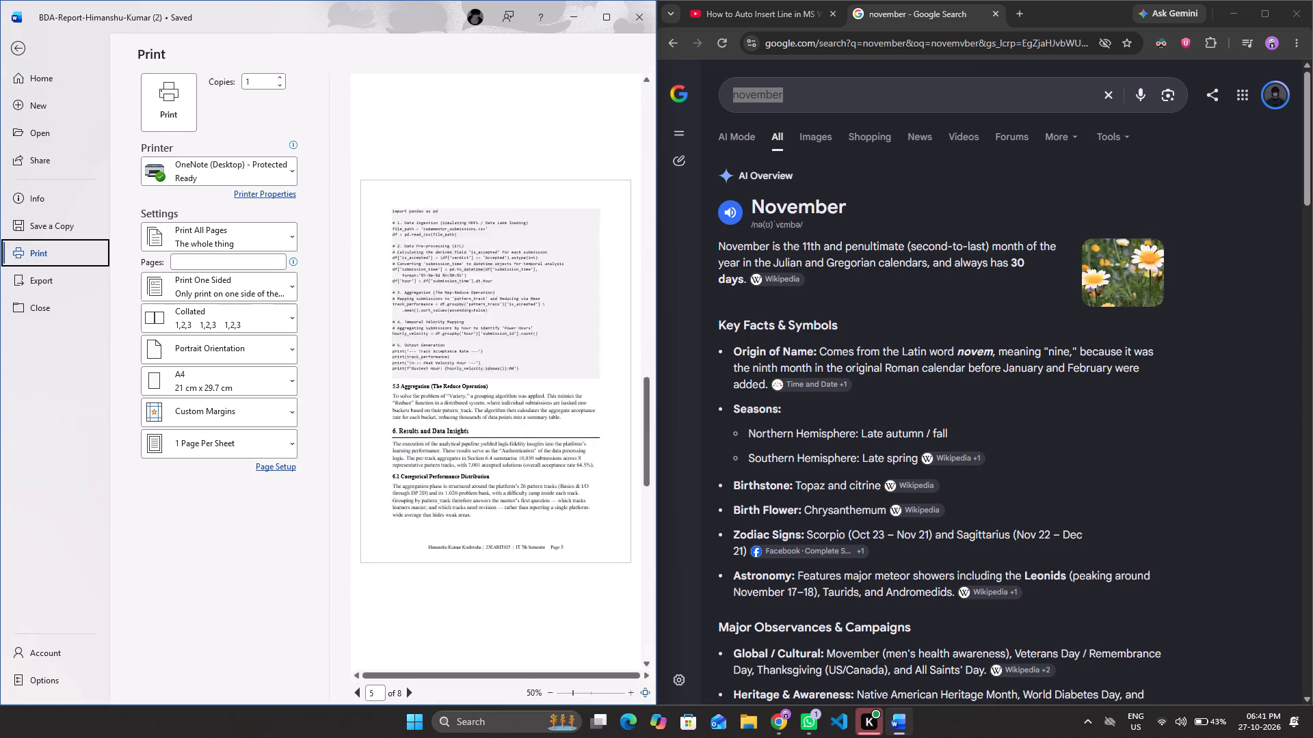
scroll(481, 290, down, 5)
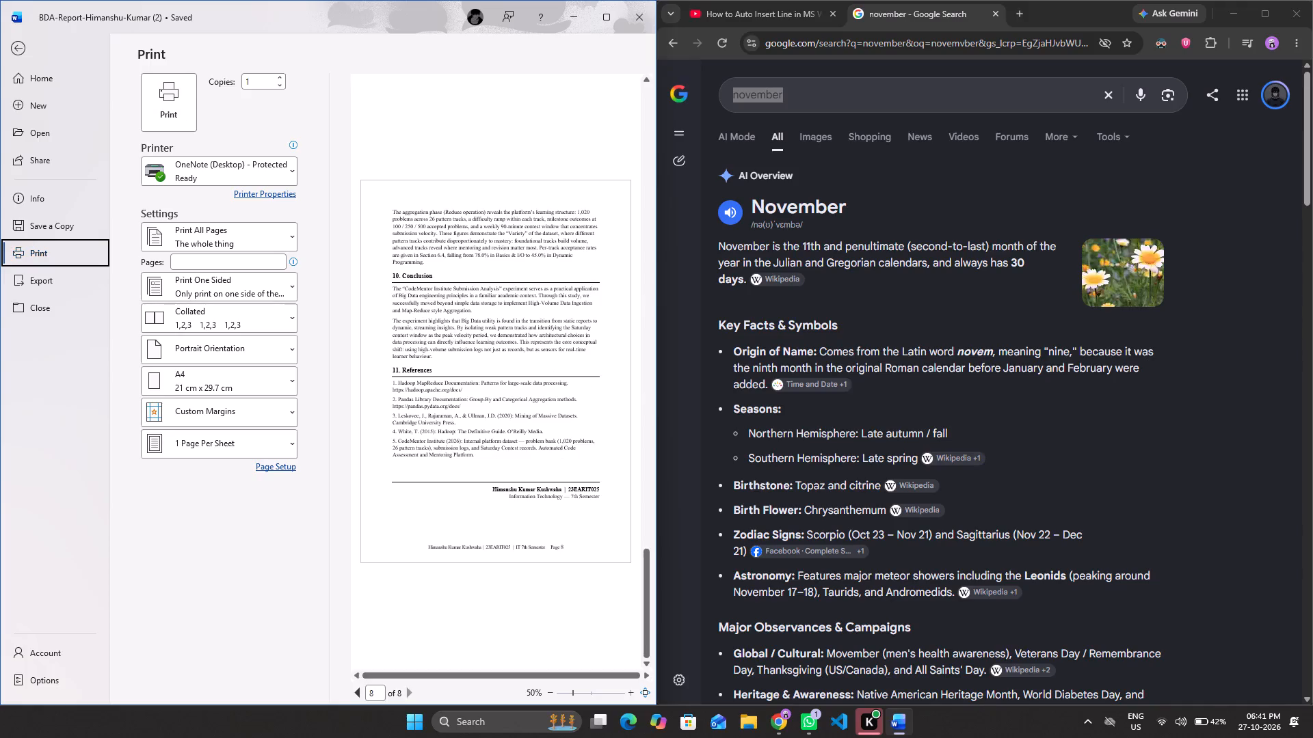
Save a copy of the report in OneDrive's Documents folder under its current name, replacing the existing file.
click(49, 227)
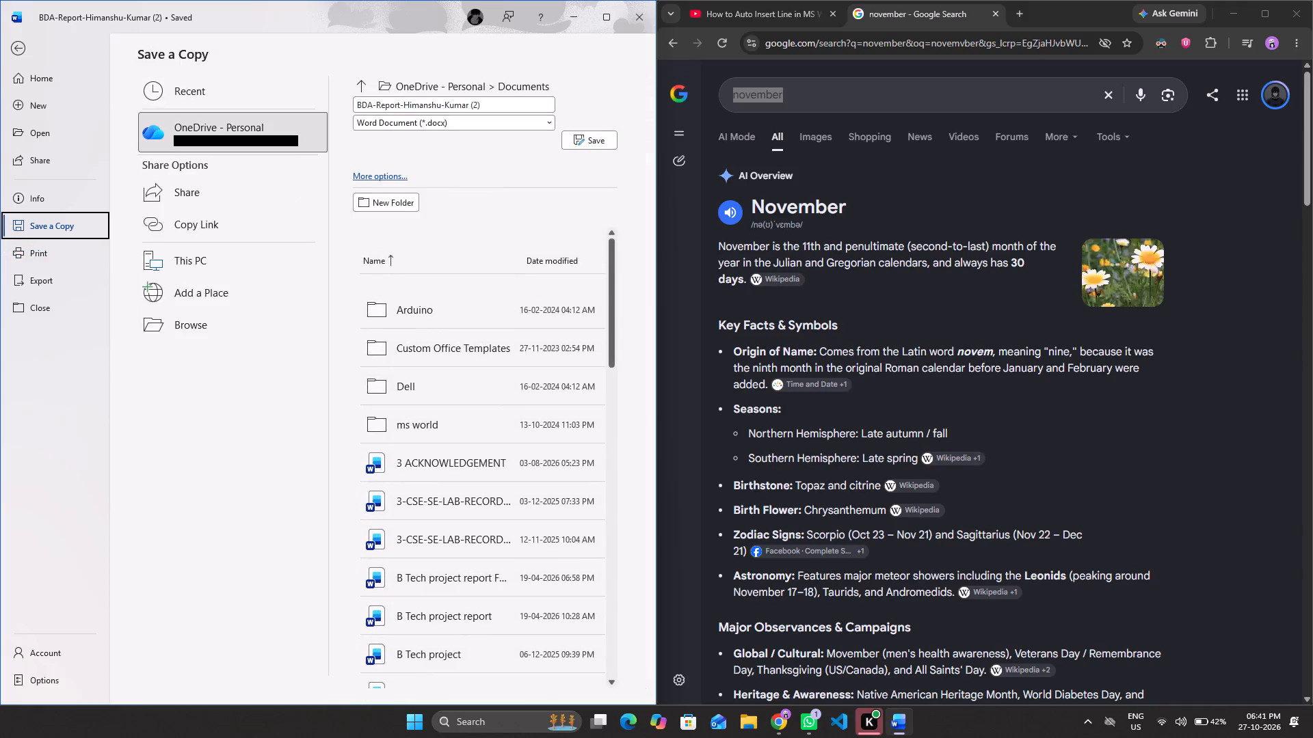
click(177, 327)
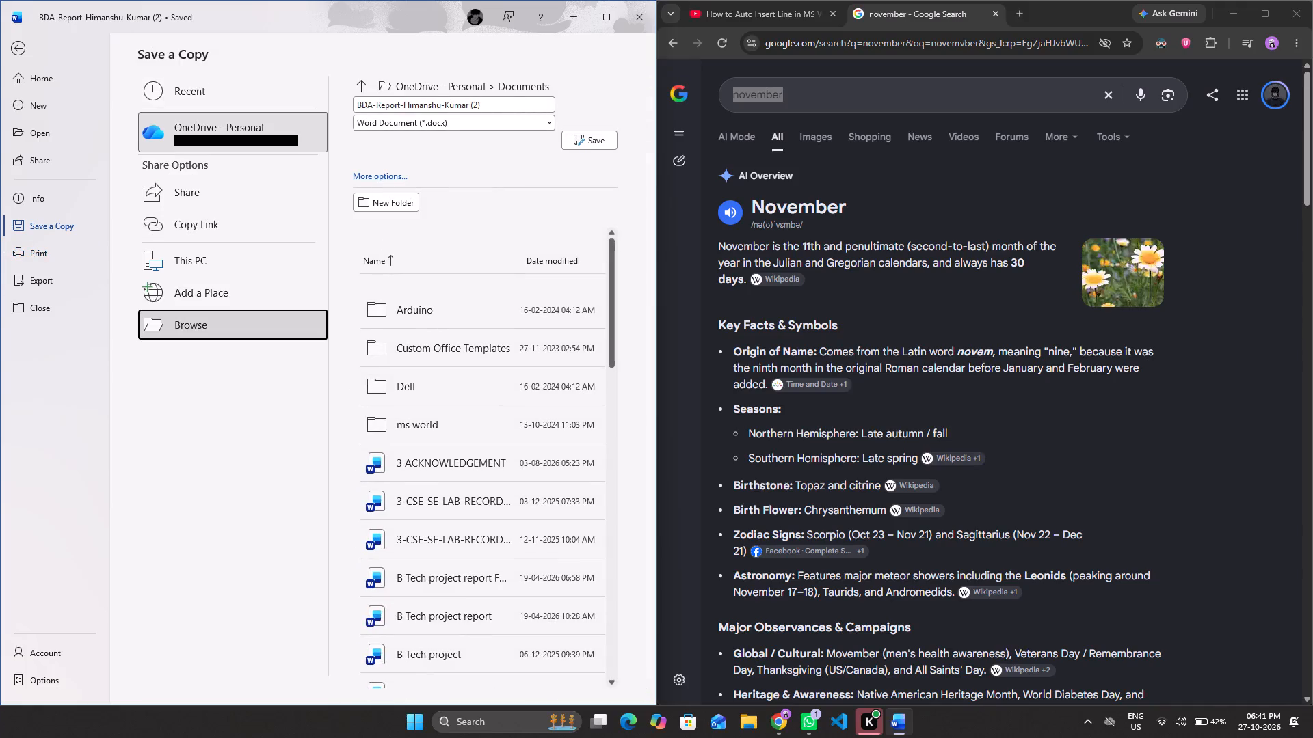
double_click(177, 327)
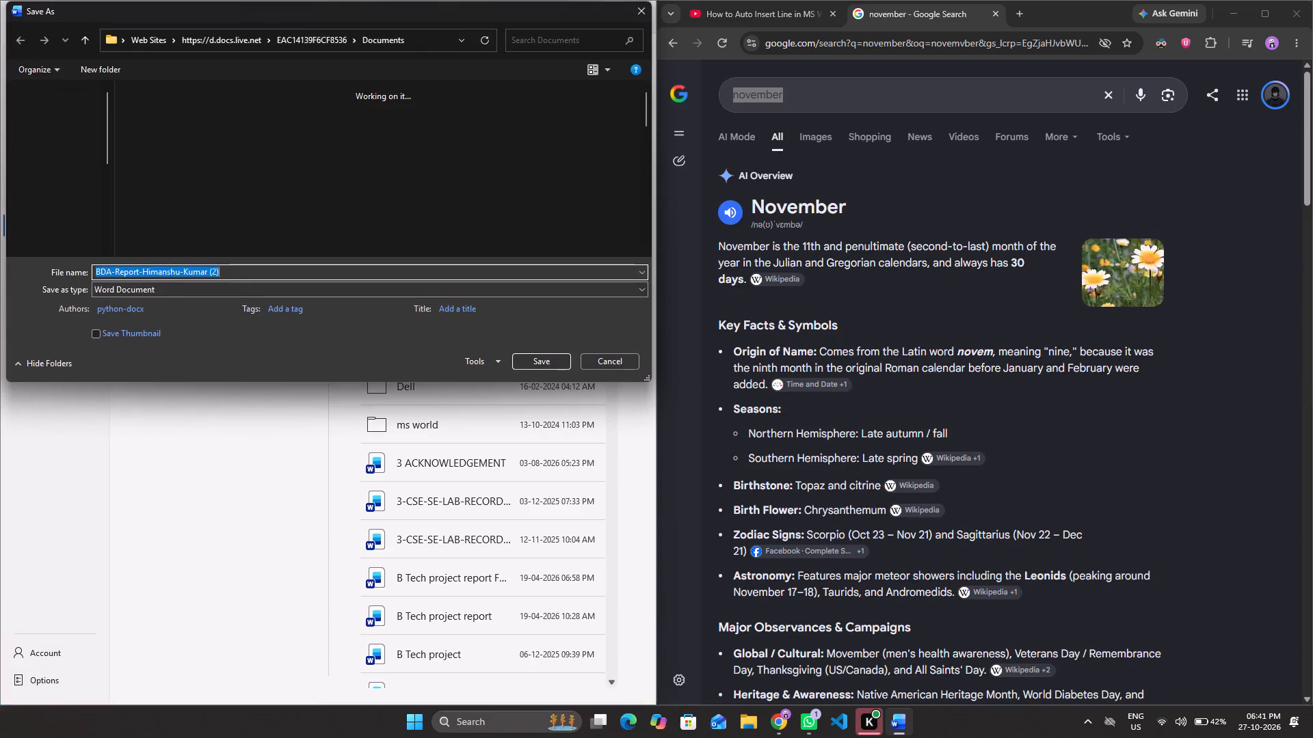
click(539, 363)
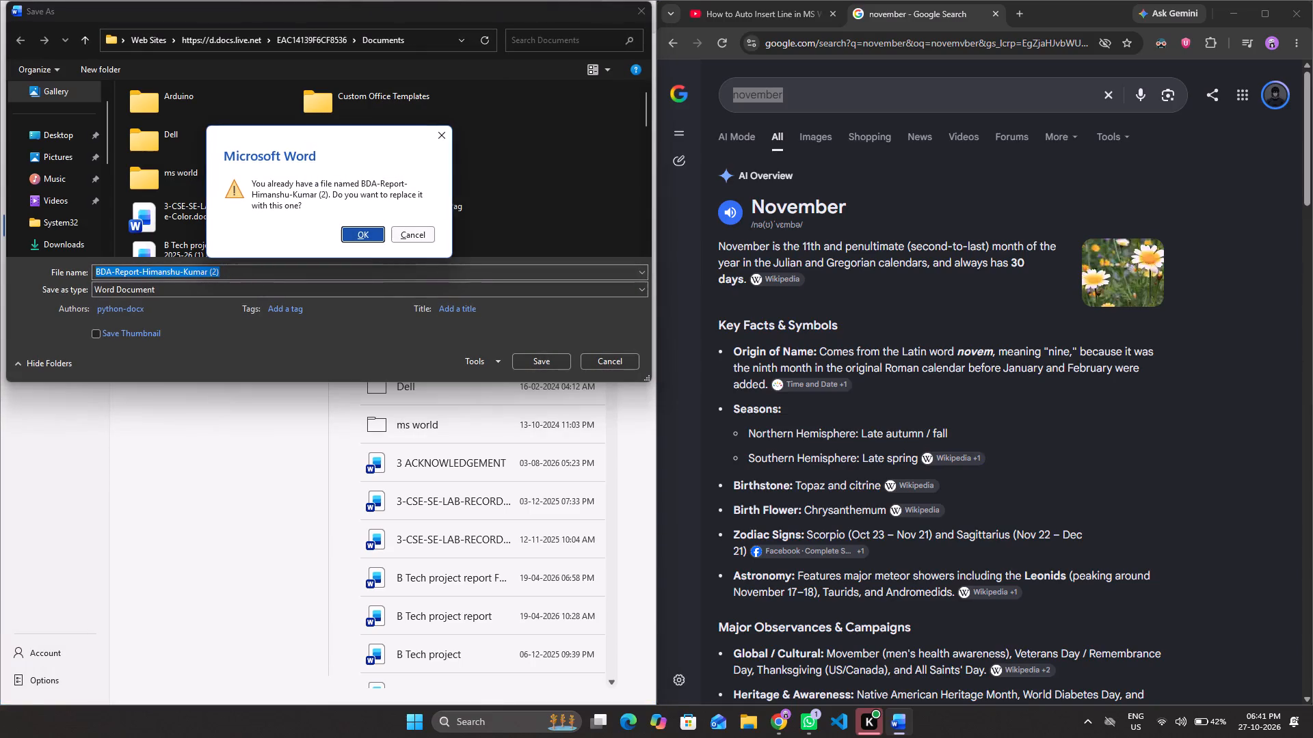
click(375, 231)
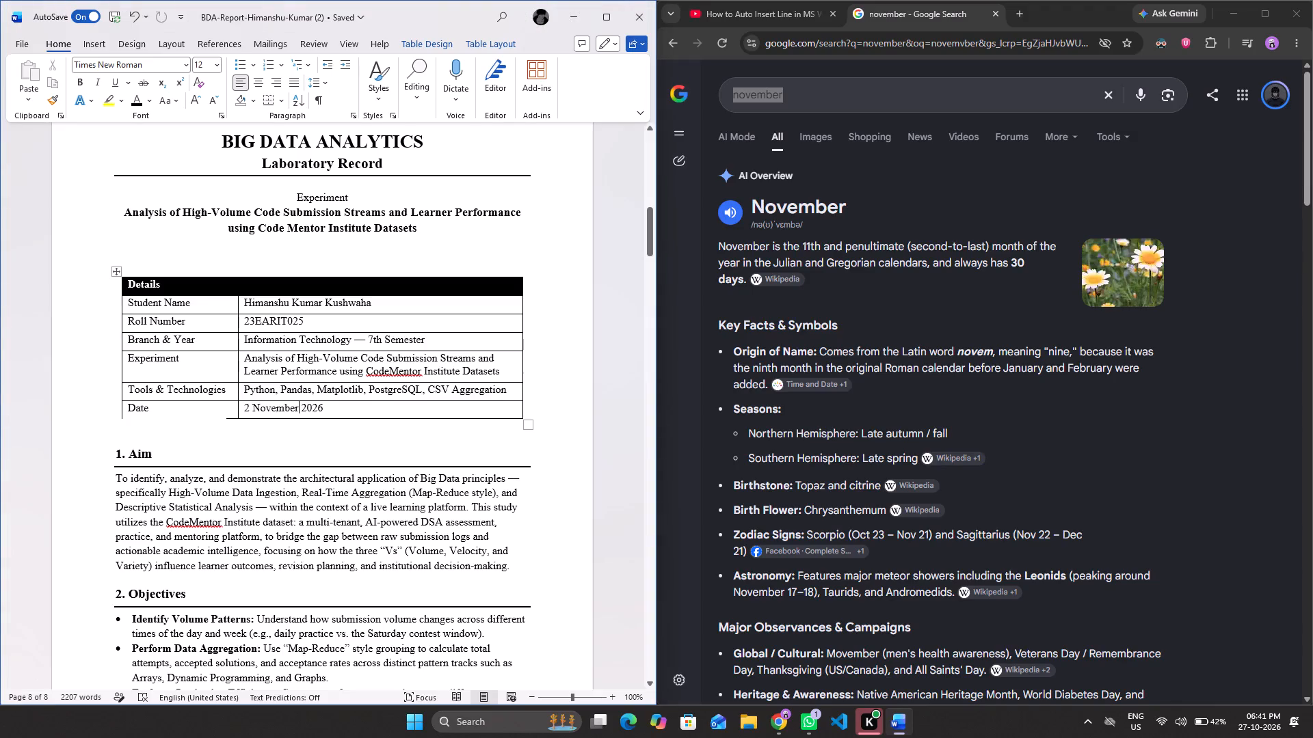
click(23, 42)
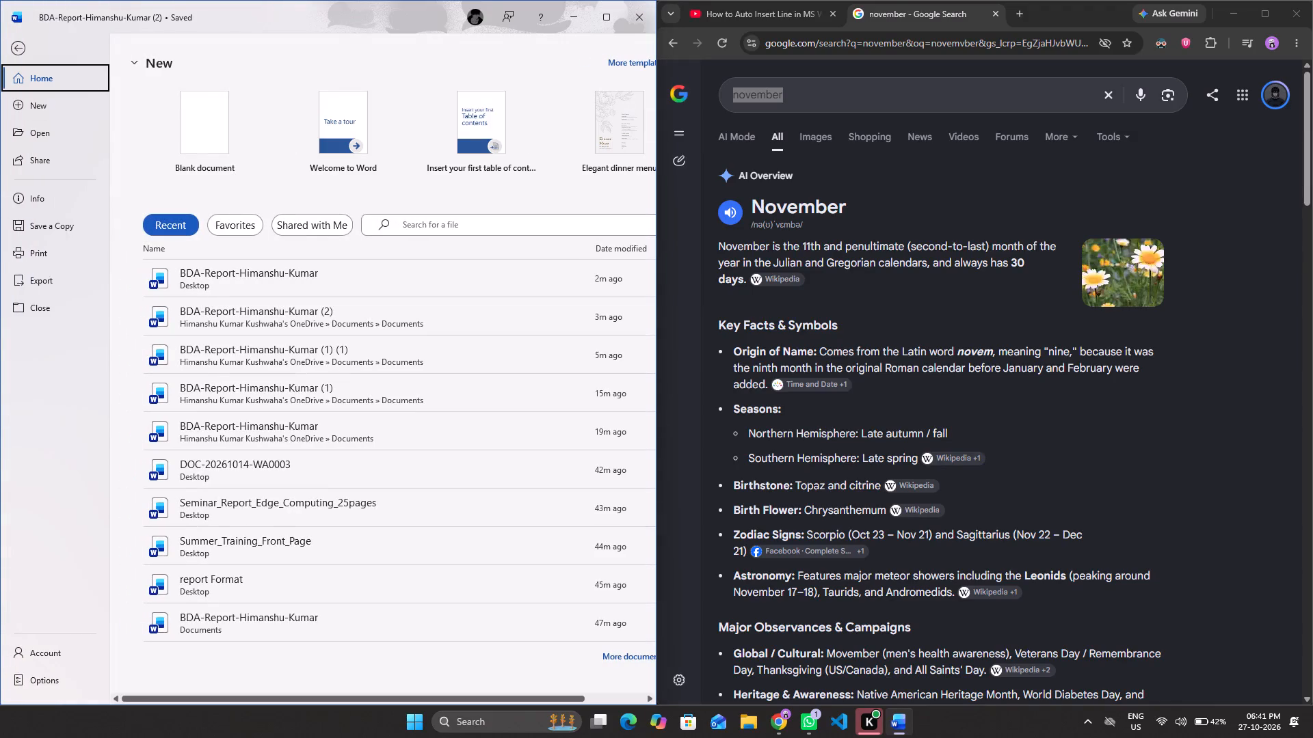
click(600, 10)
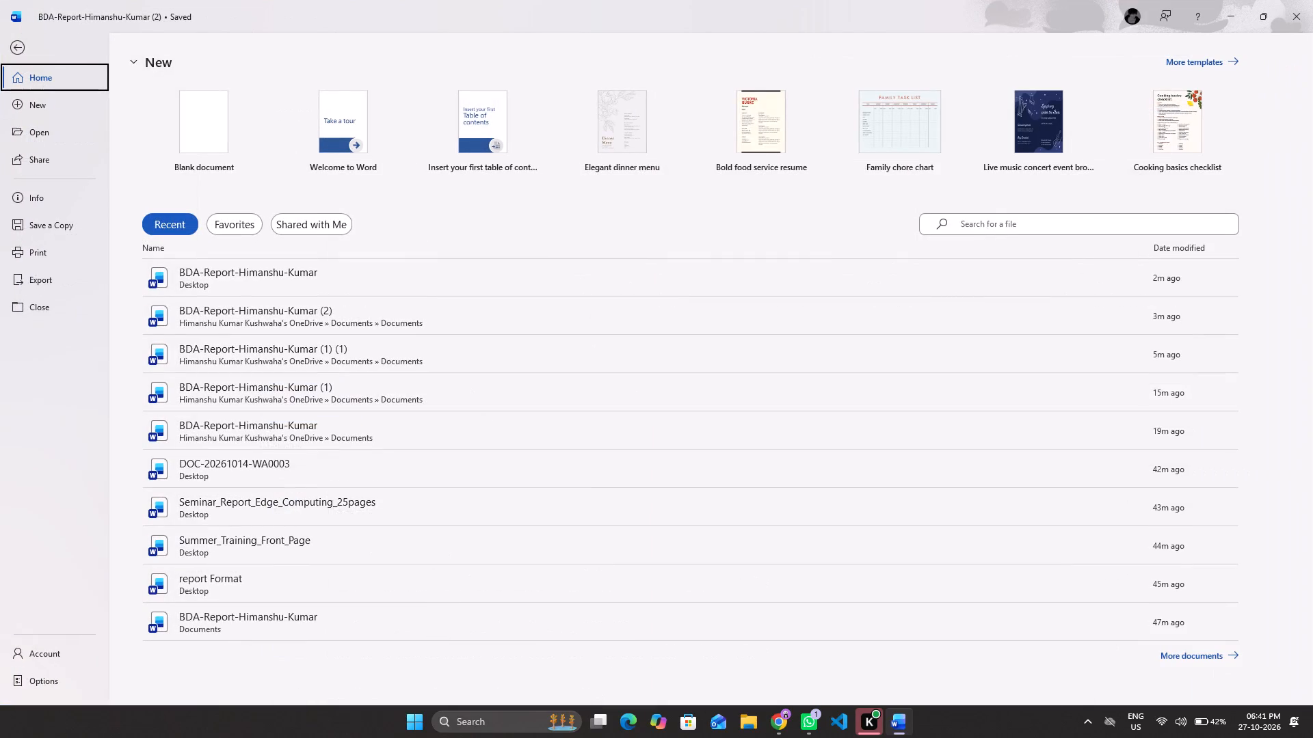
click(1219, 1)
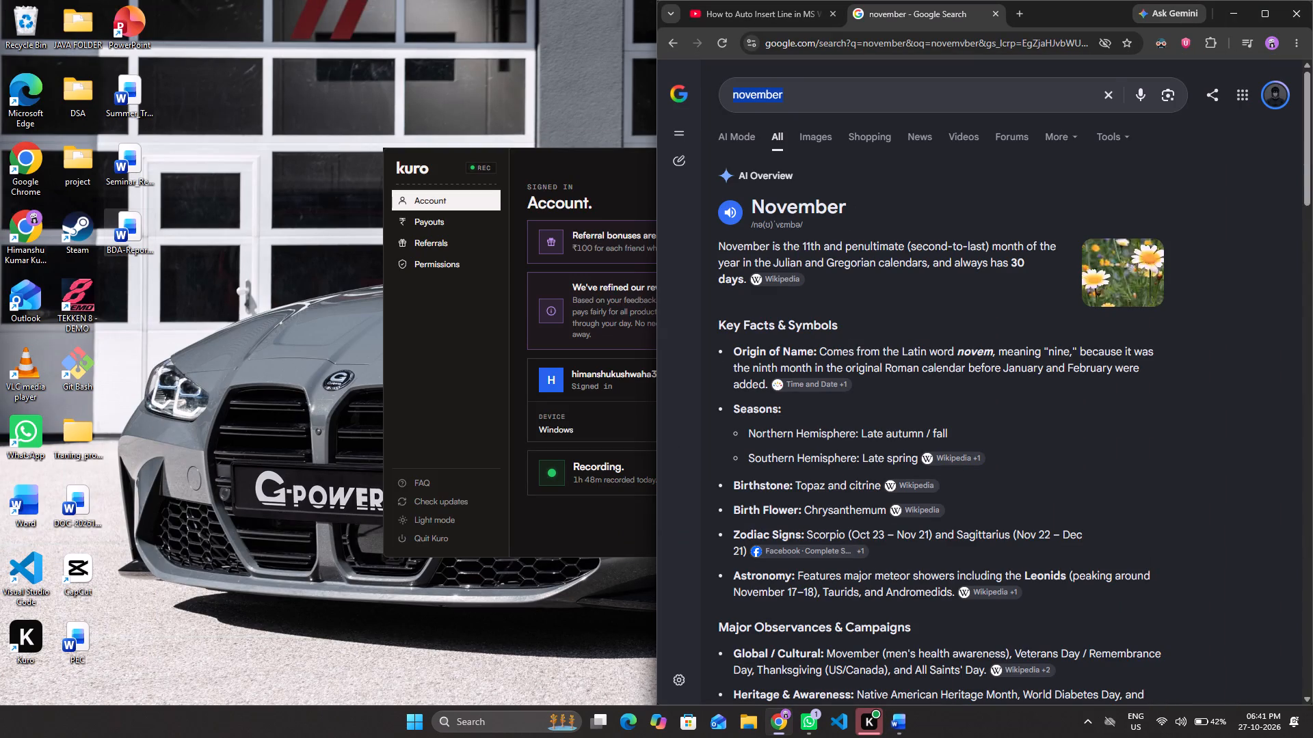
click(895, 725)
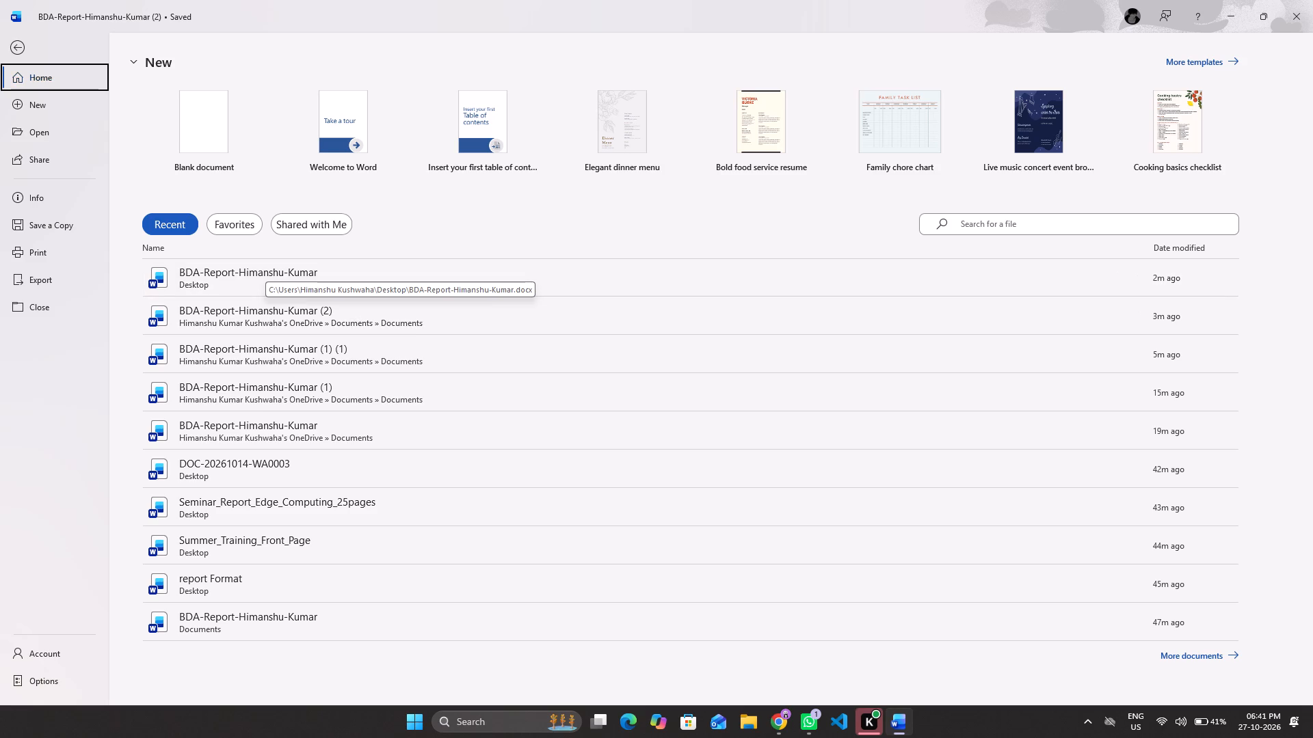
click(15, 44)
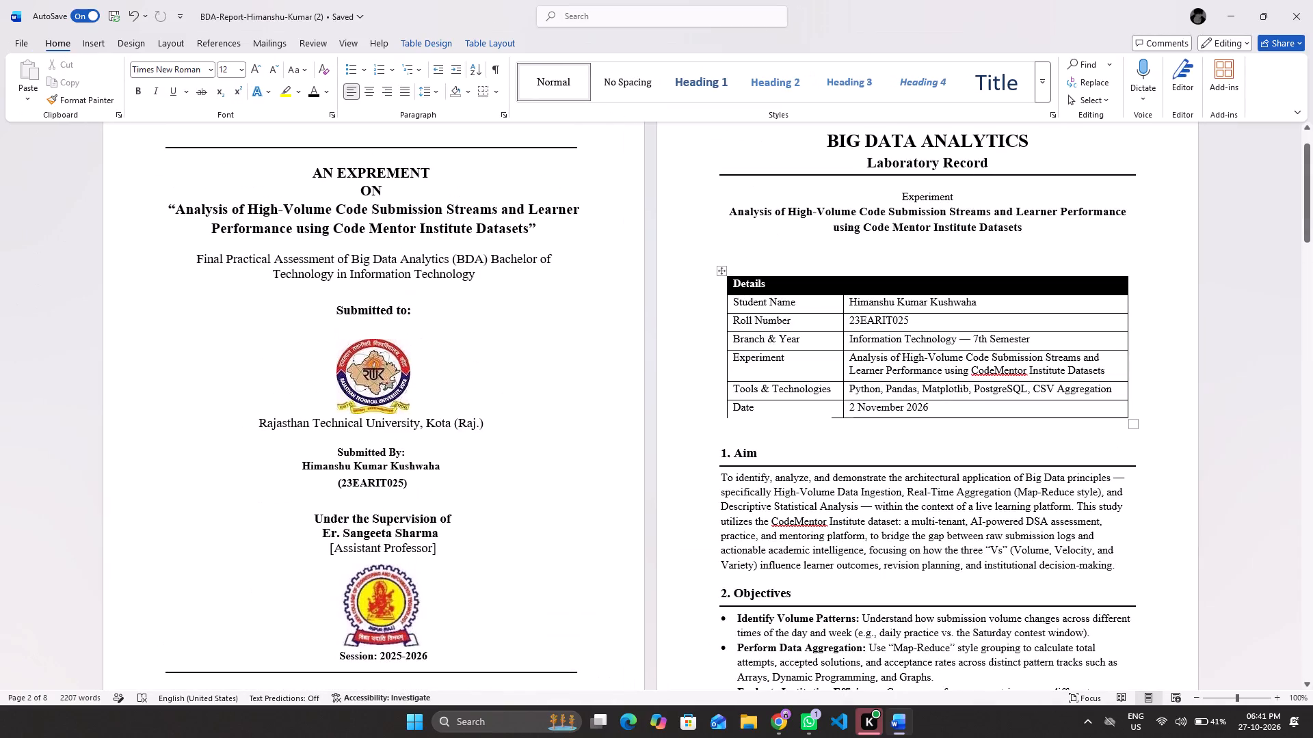
Save another copy of the report as a Word document in OneDrive's Documents folder, replacing the file name's "(2)" ending with "...".
click(23, 41)
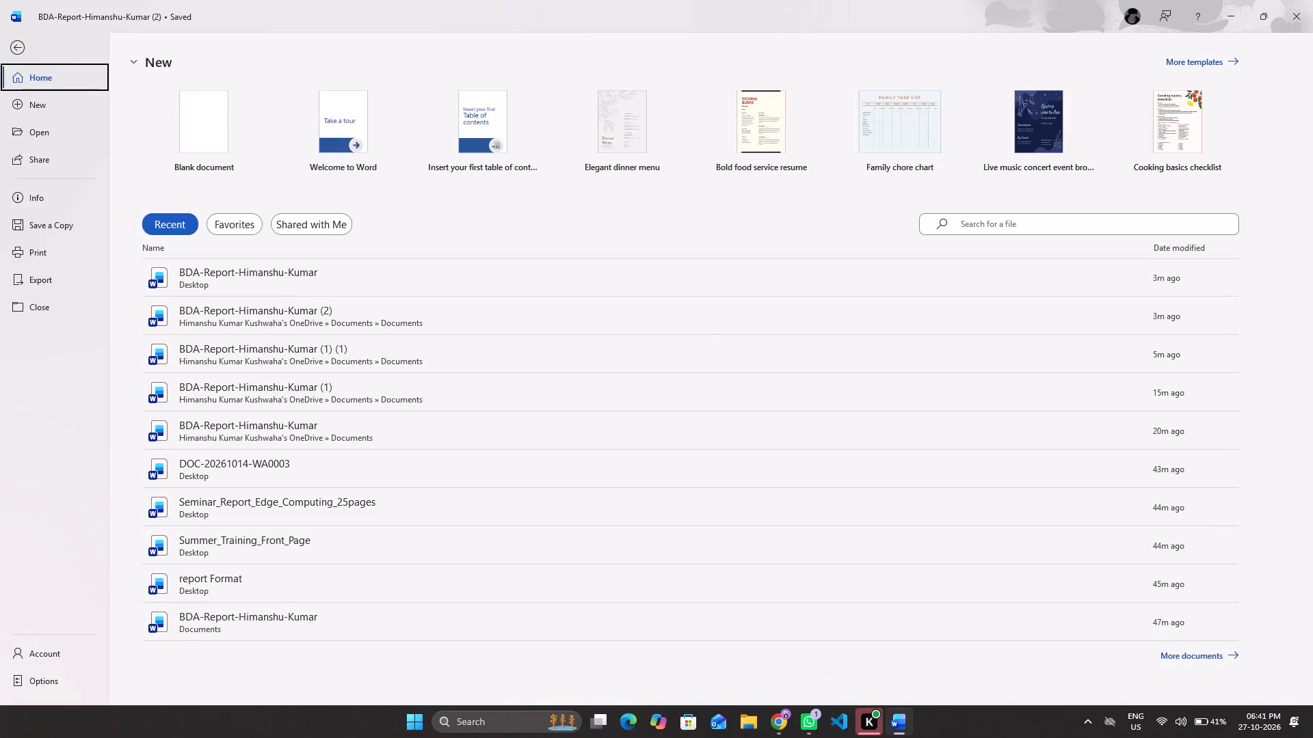
click(52, 221)
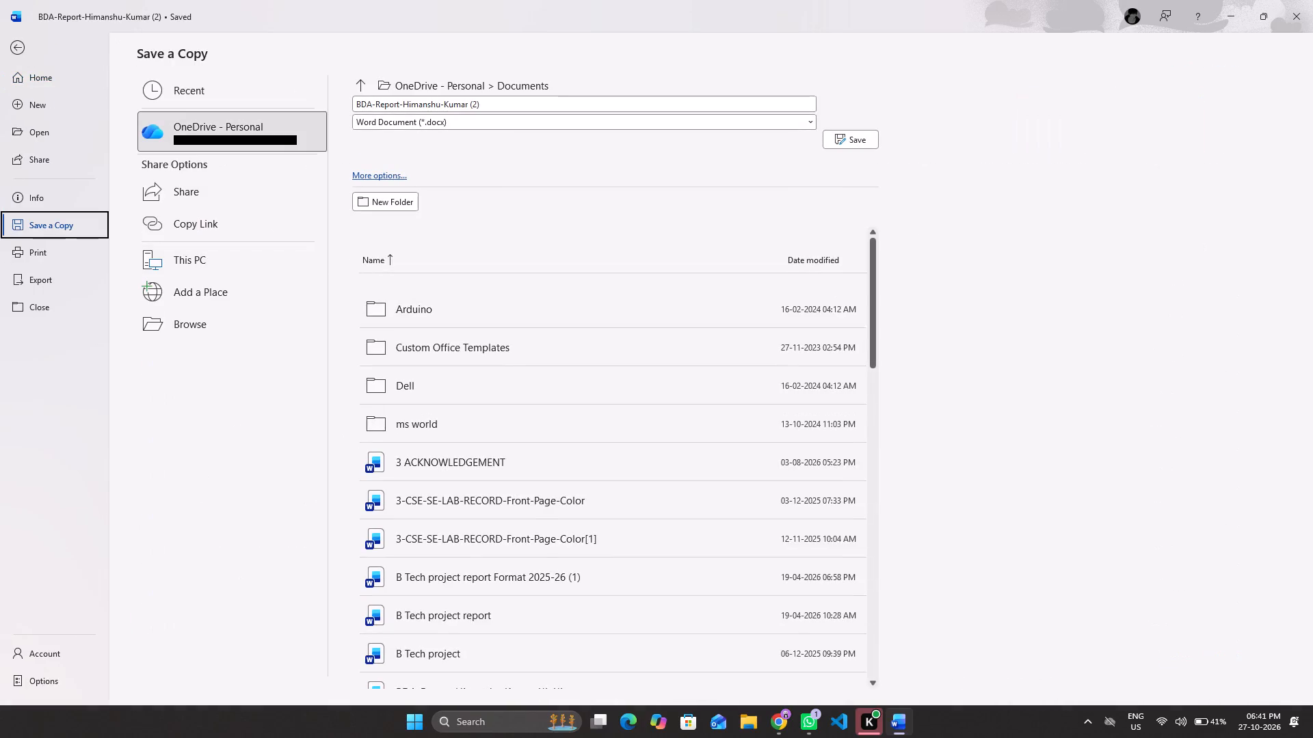
click(173, 318)
click(224, 271)
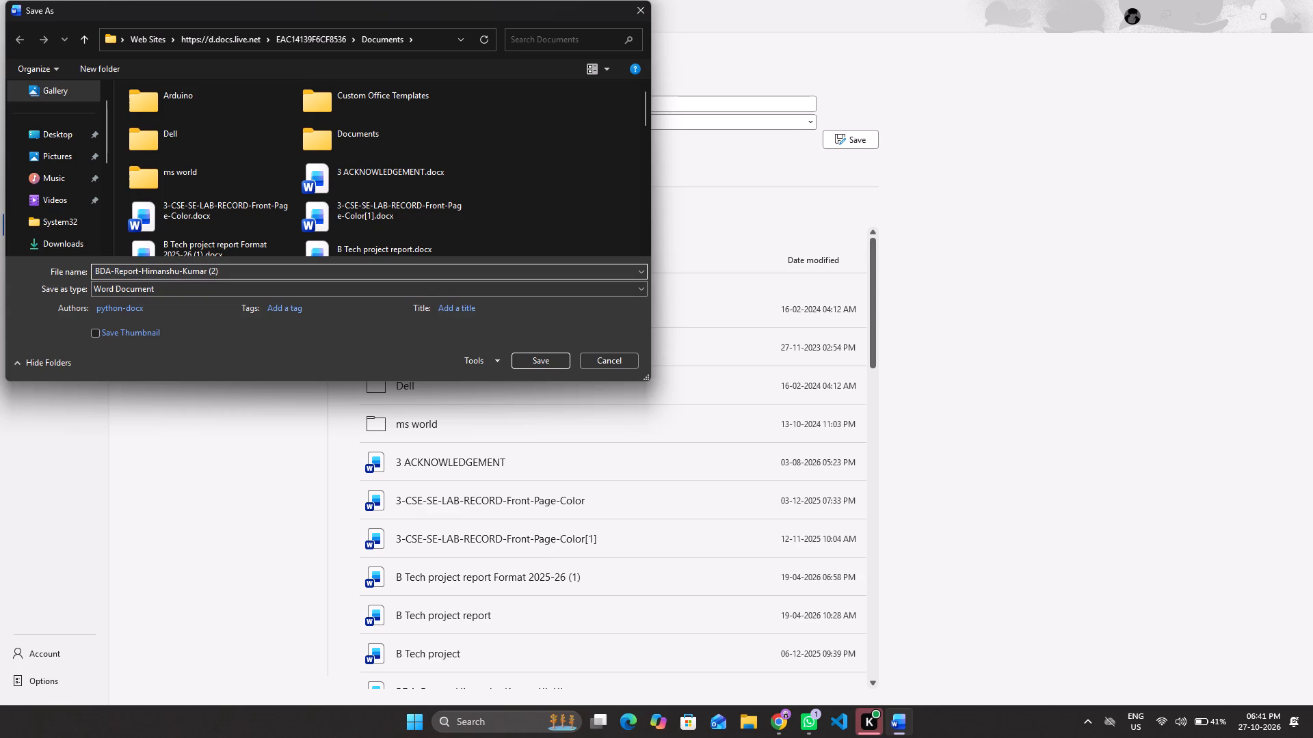
key(BackSpace)
key(BackSpace)
key(BackSpace)
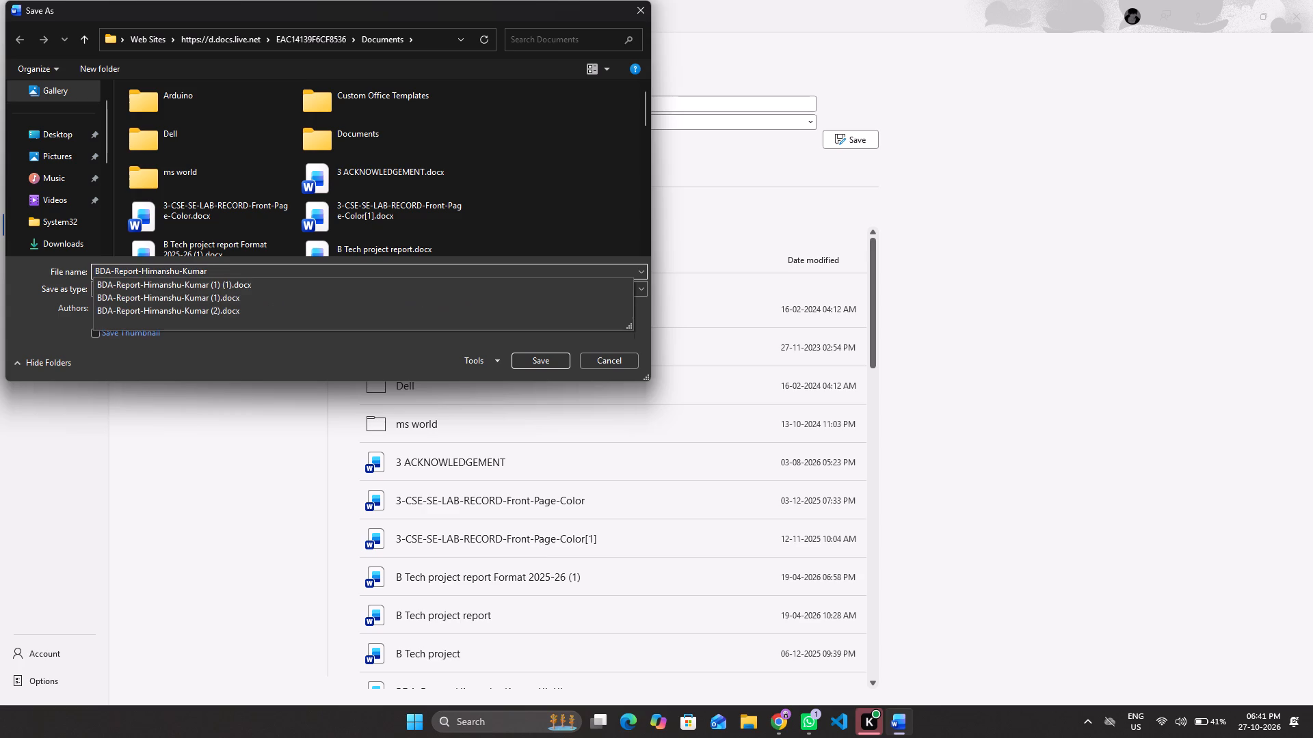
key(BackSpace)
text(...)
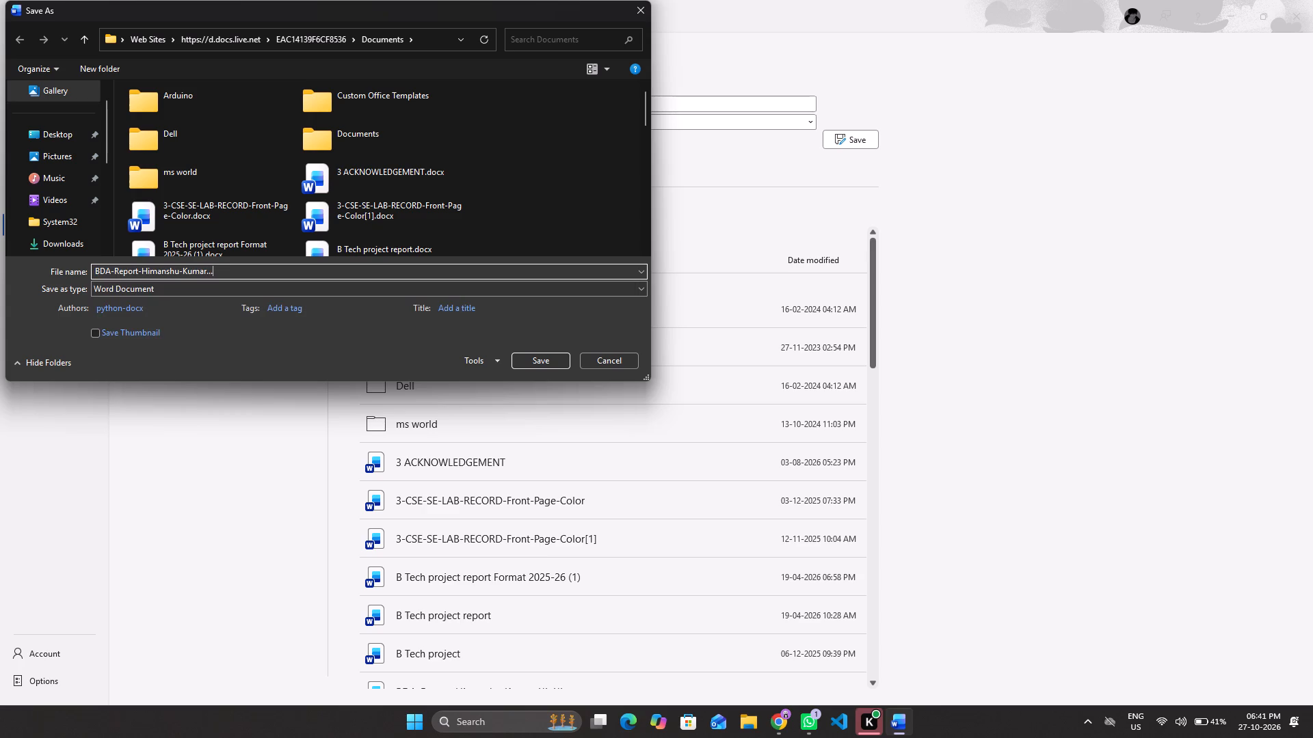
key(Return)
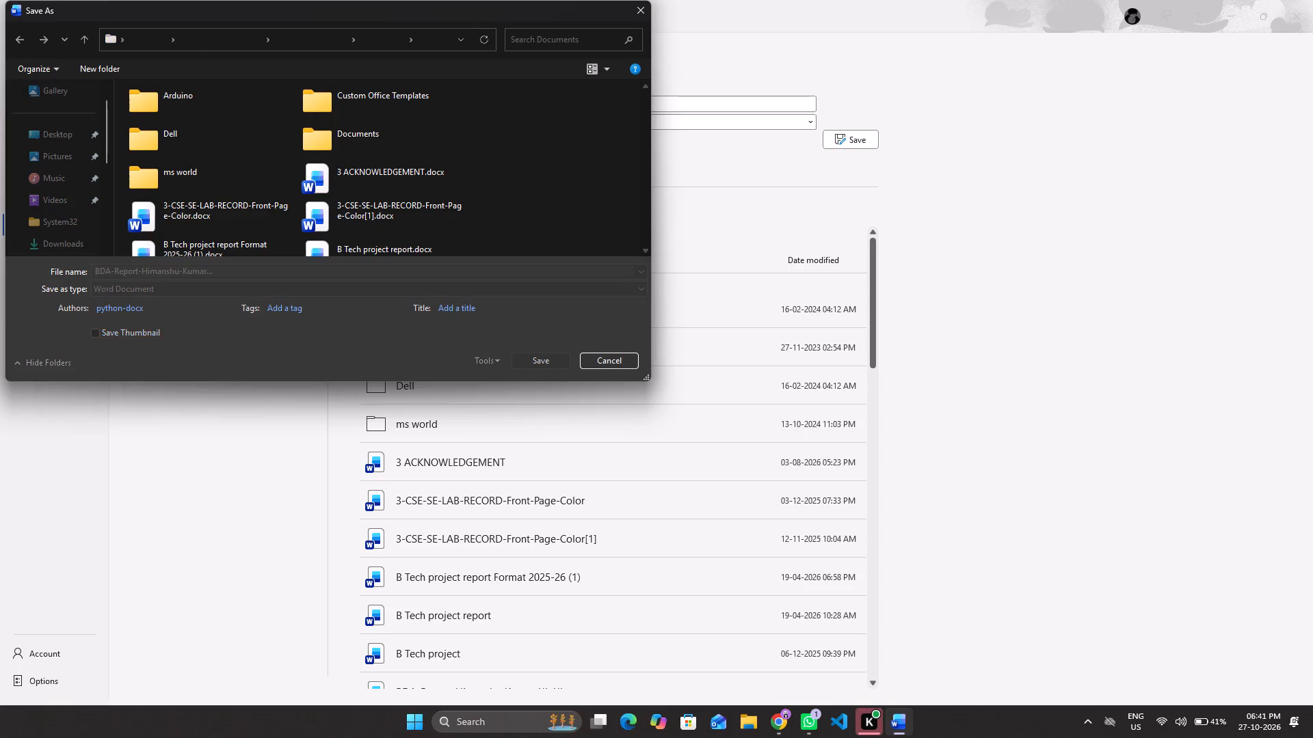
click(547, 357)
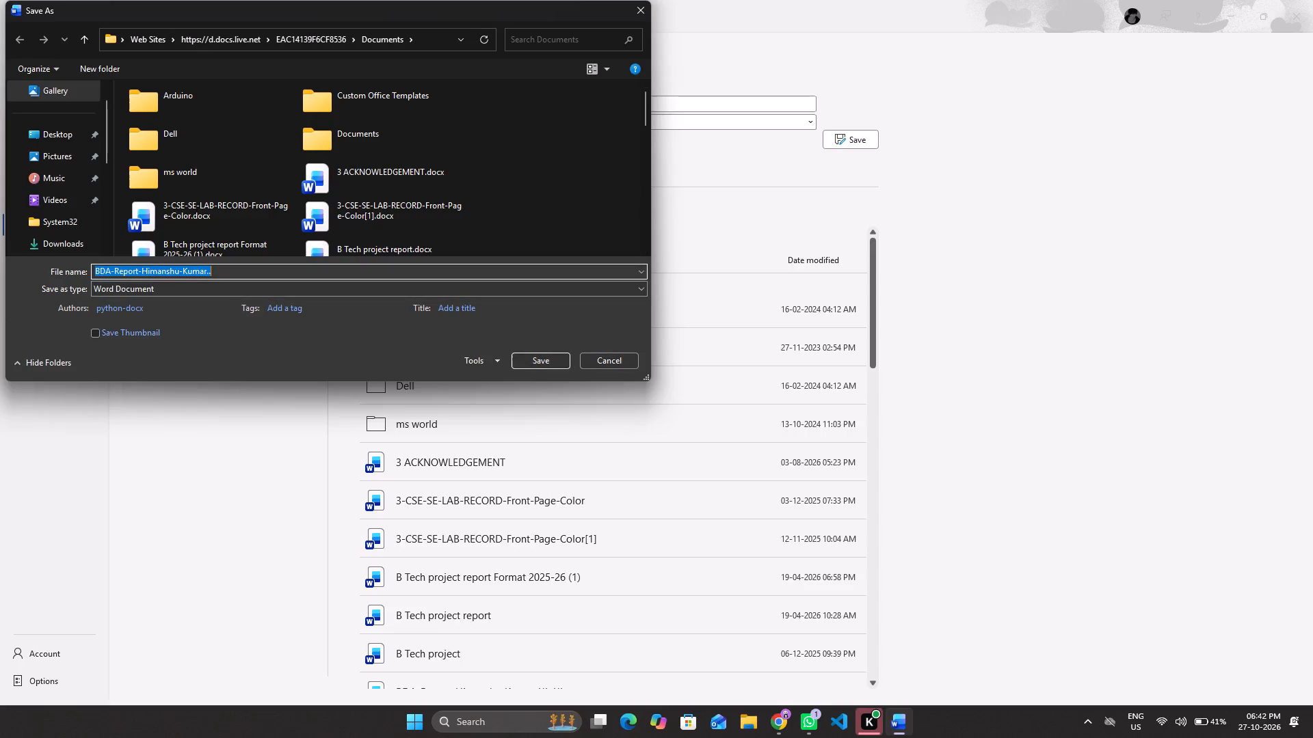
click(547, 357)
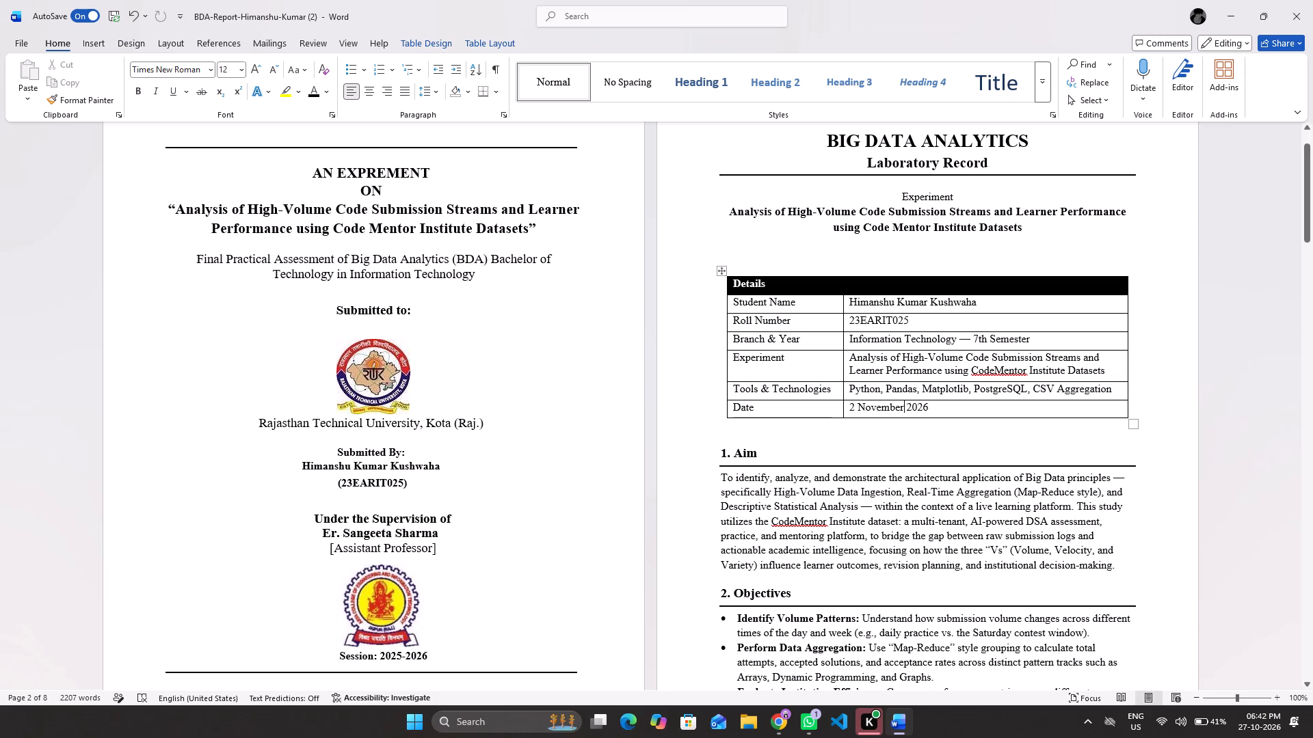
Reduce the report's maximized window to a smaller floating window.
click(1255, 6)
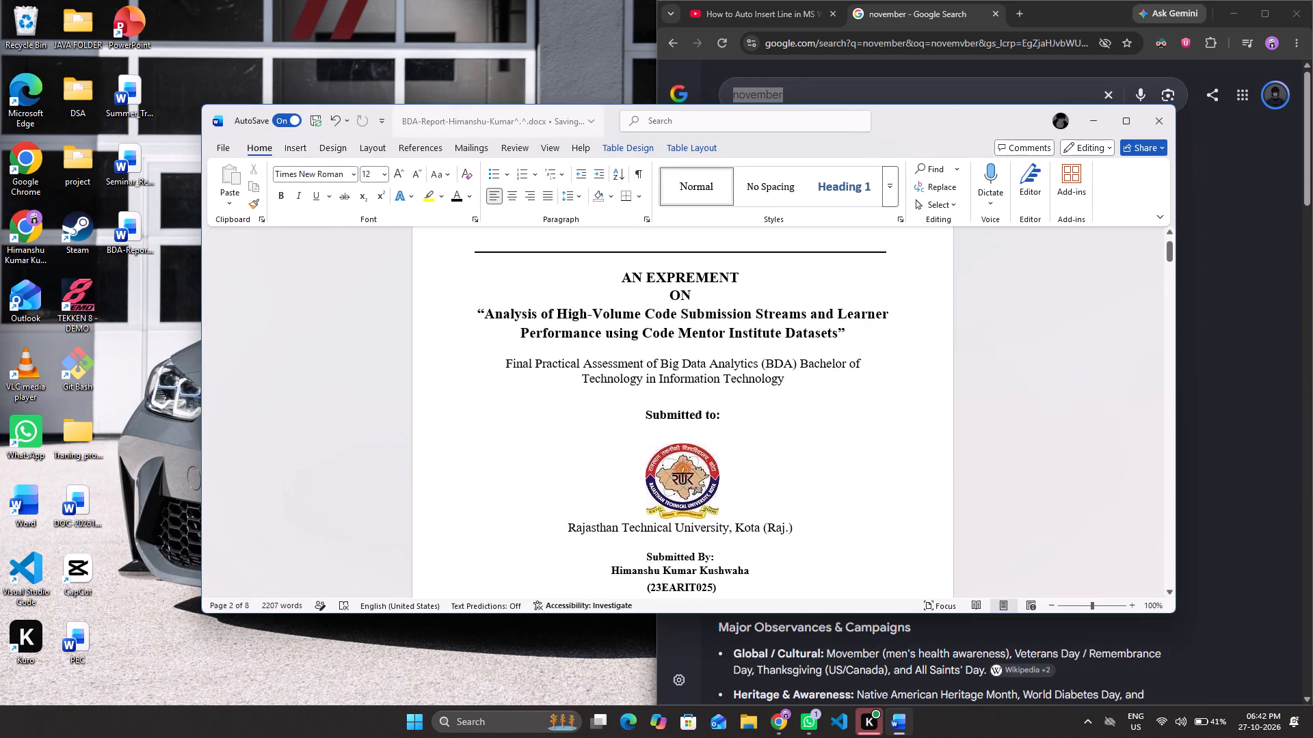
click(144, 250)
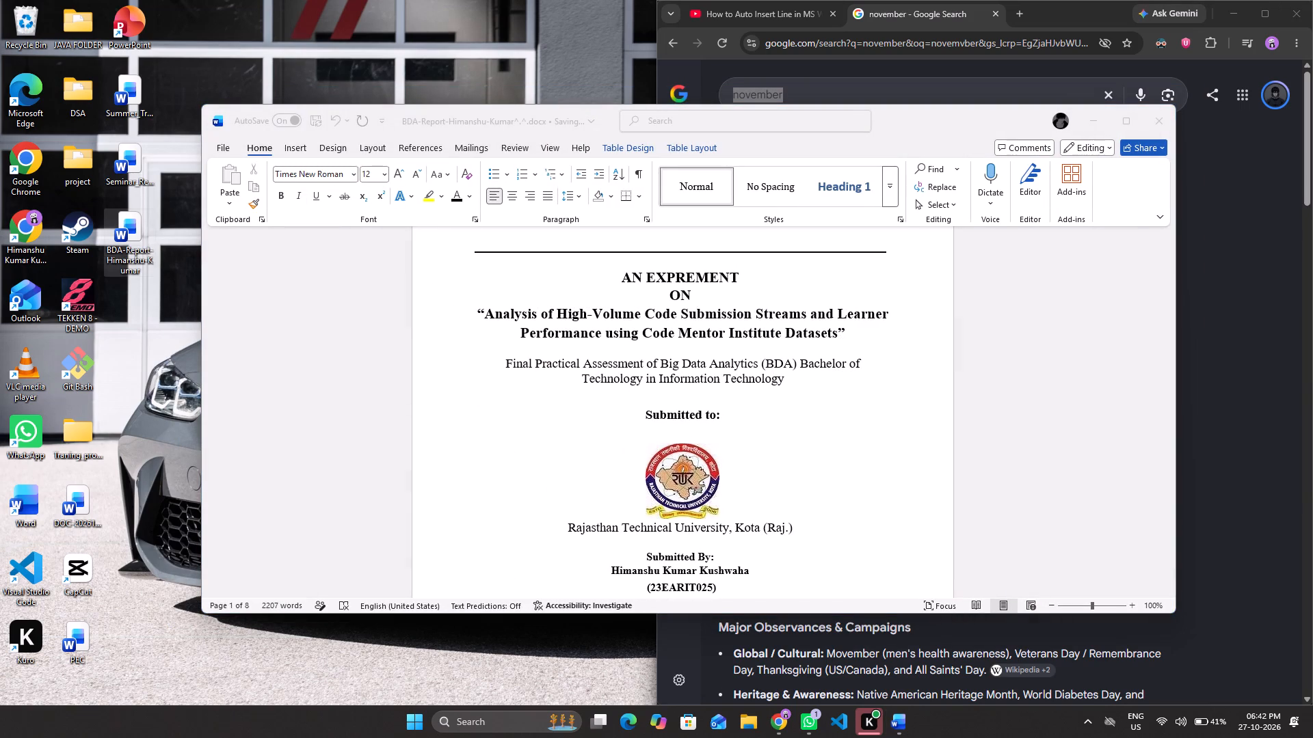
click(139, 300)
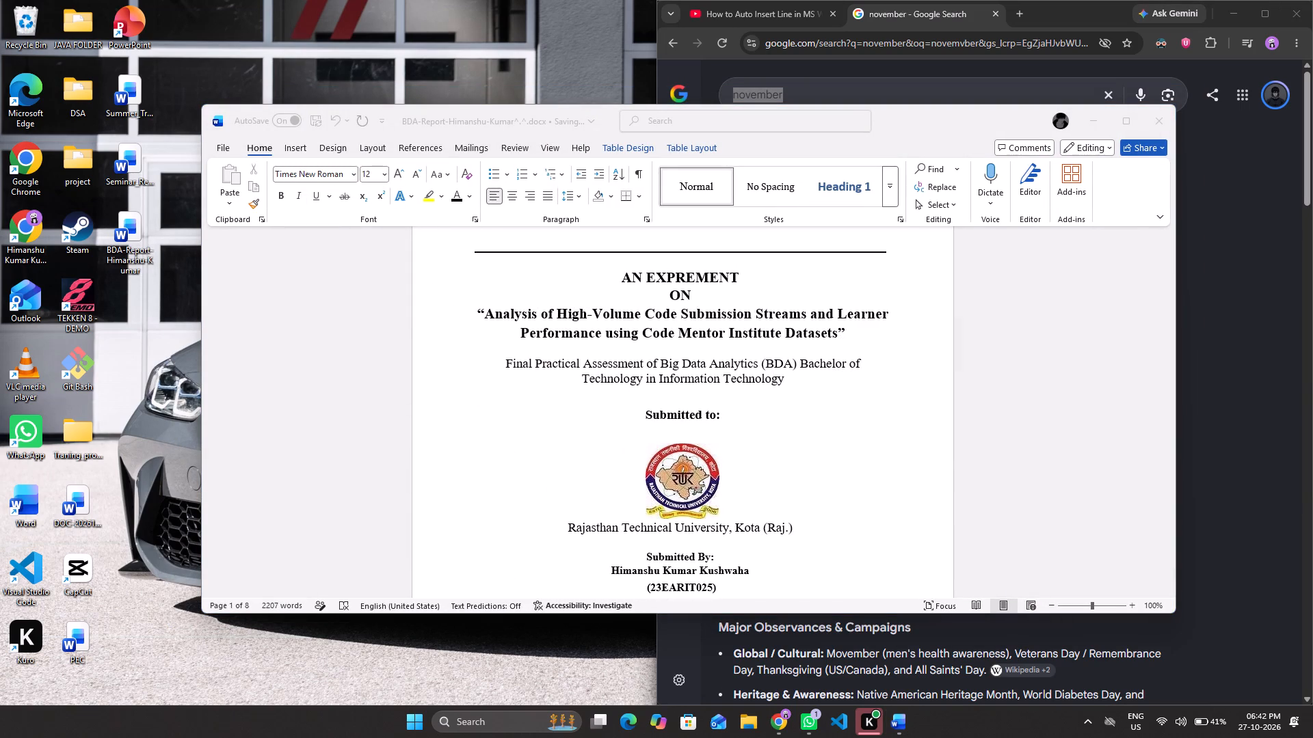
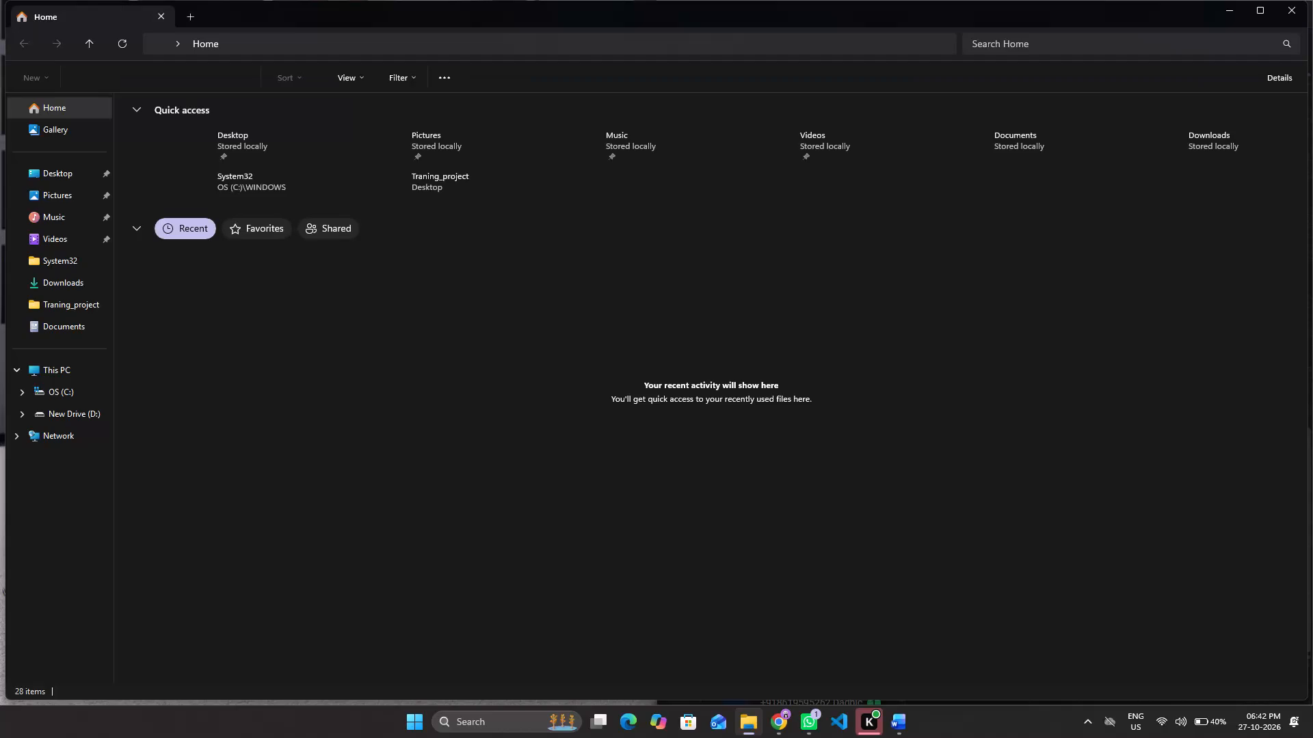
Look through the Desktop folder's files for the saved report in File Explorer, and close that window.
click(47, 172)
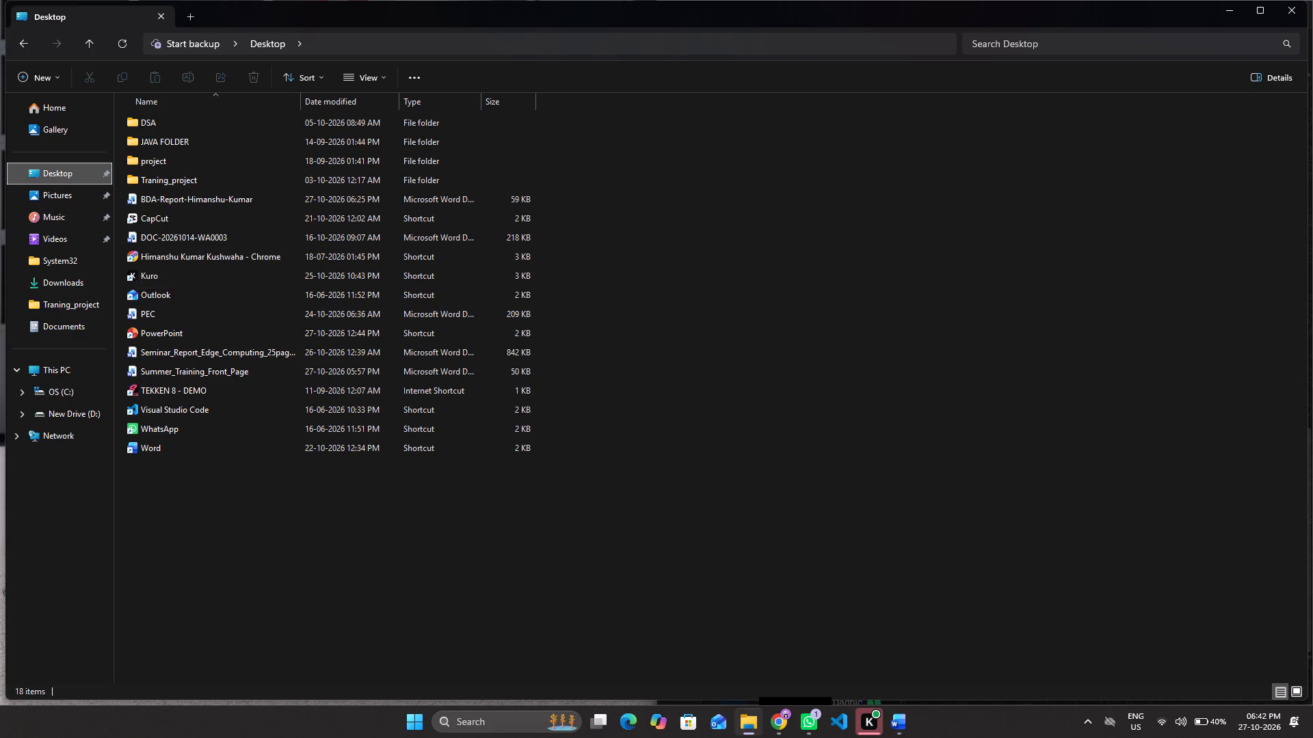
click(1303, 3)
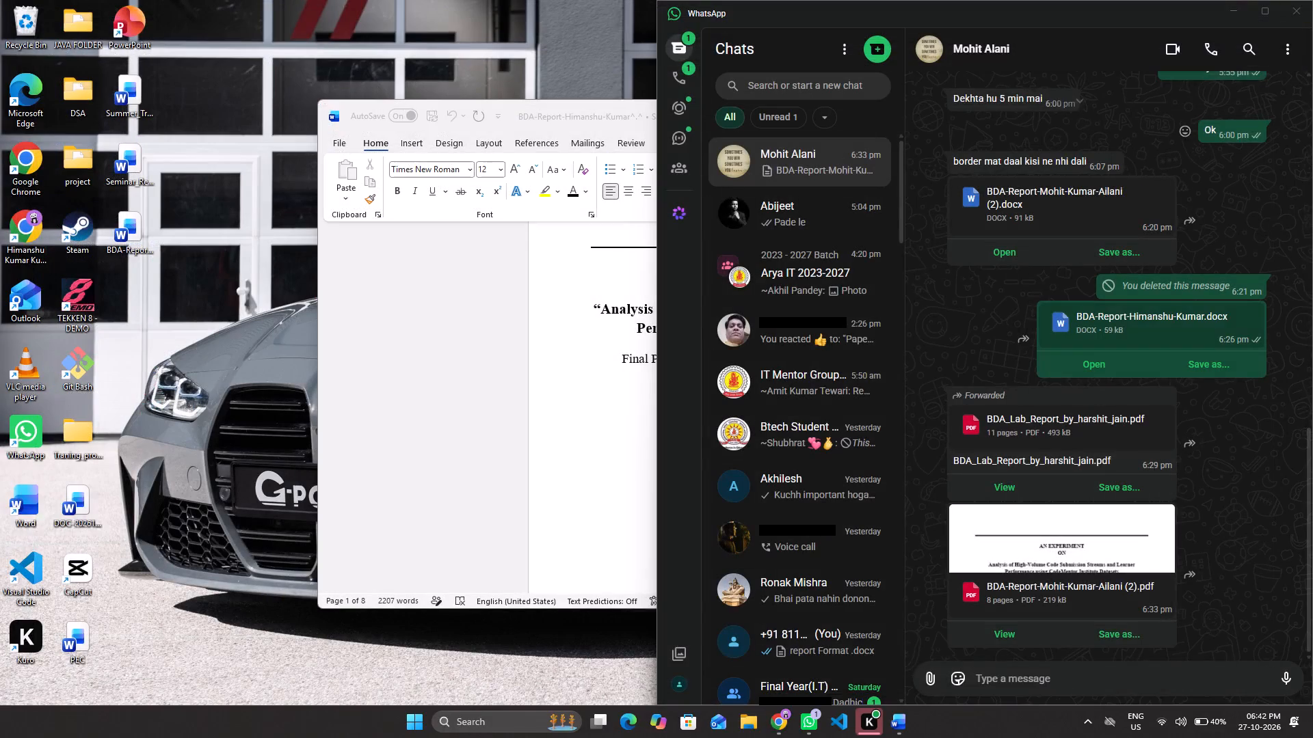
In Word, prepare another copy of the report as a Word document, removing the "^.^" ending from its file name.
click(514, 269)
click(336, 137)
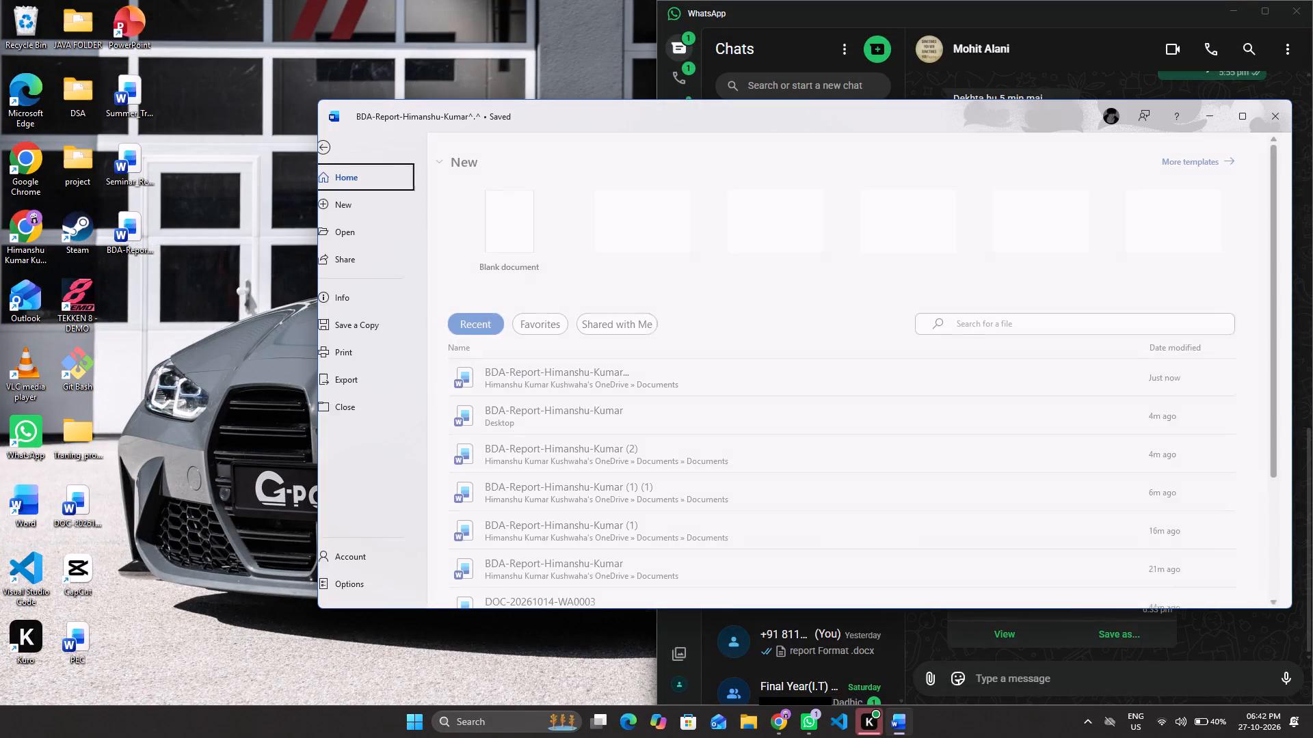
click(360, 324)
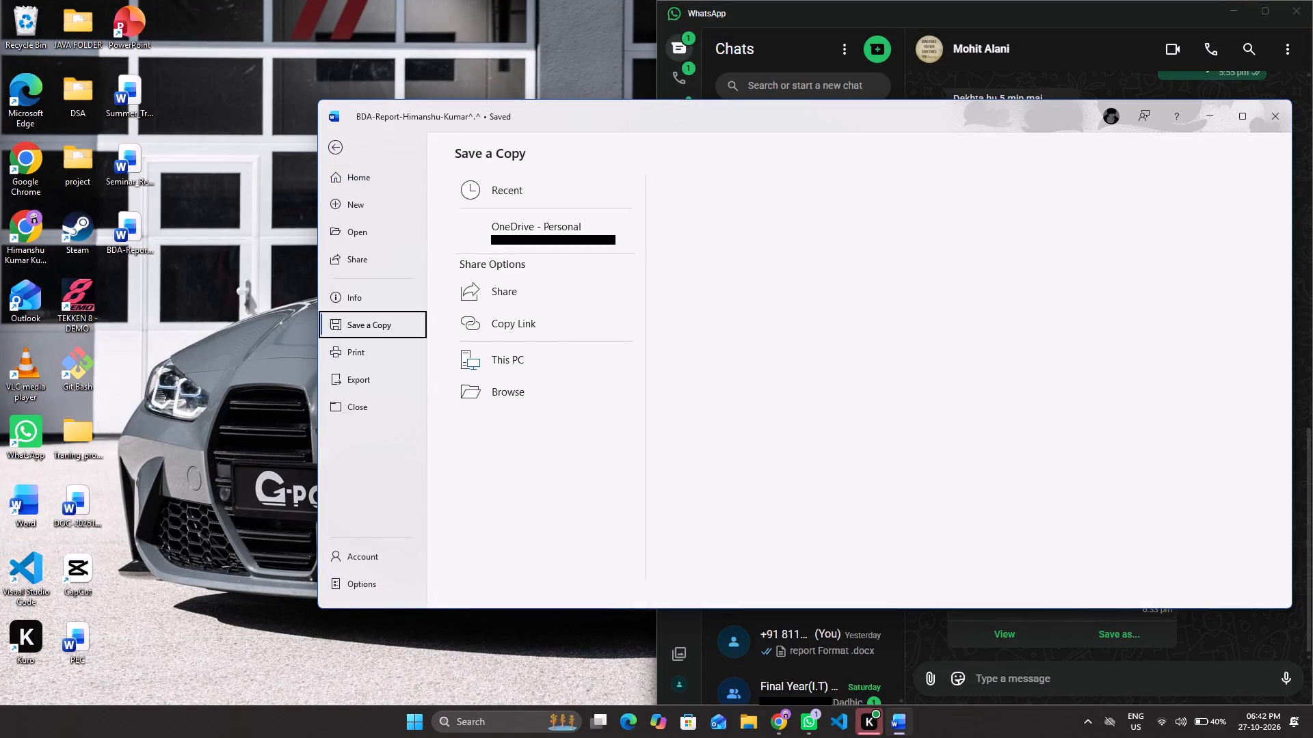
click(526, 420)
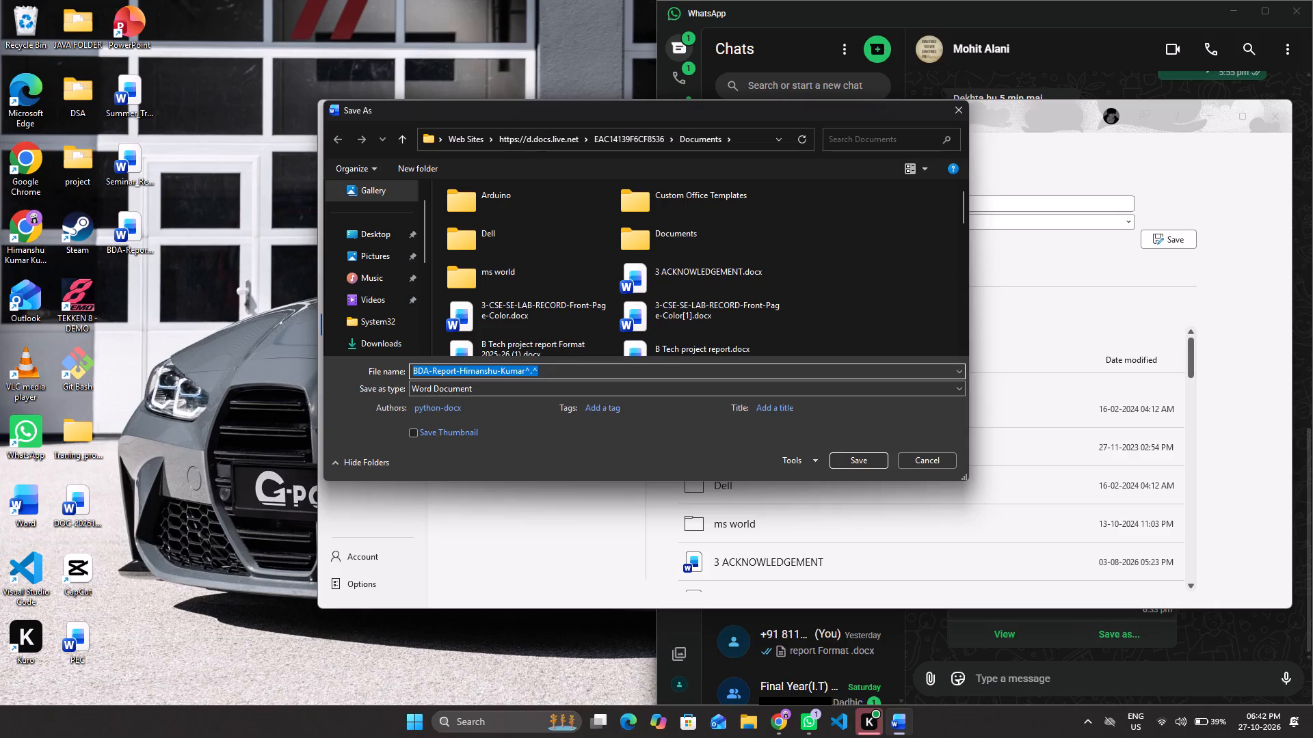
click(562, 364)
key(BackSpace)
key(BackSpace)
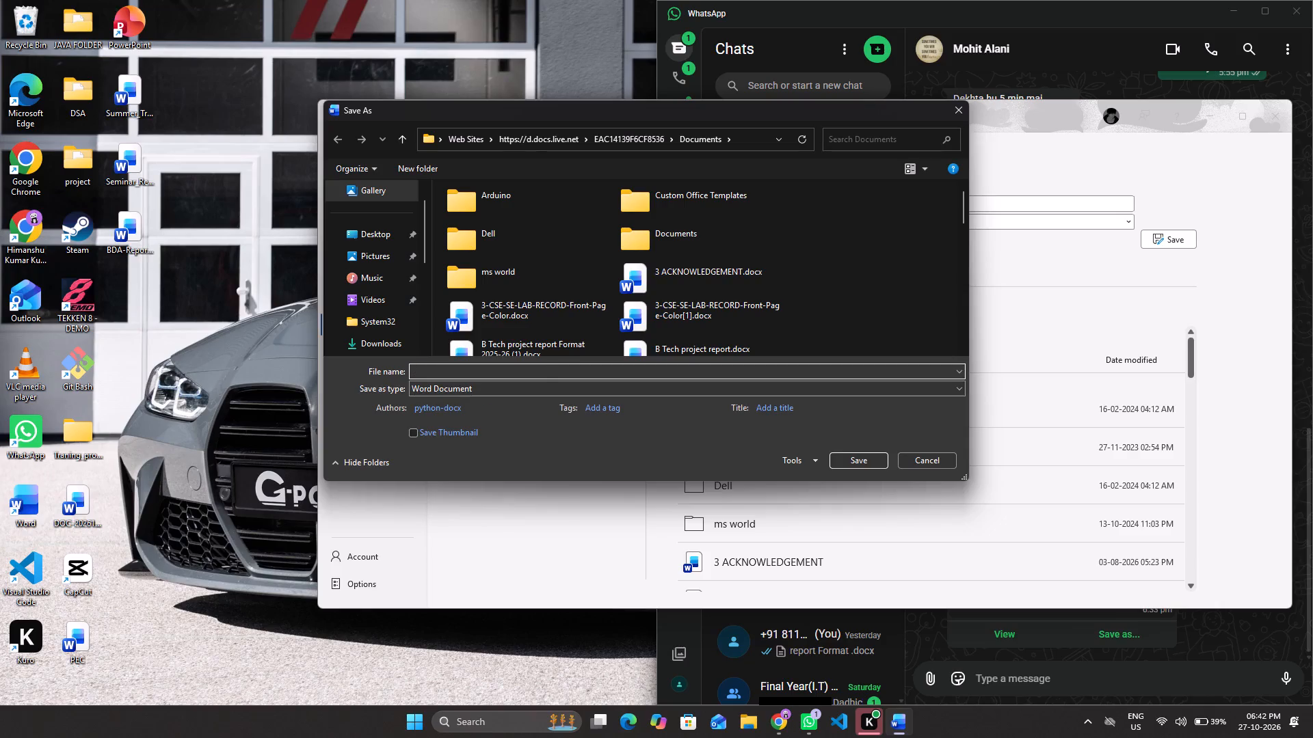
key(ctrl+z)
click(562, 364)
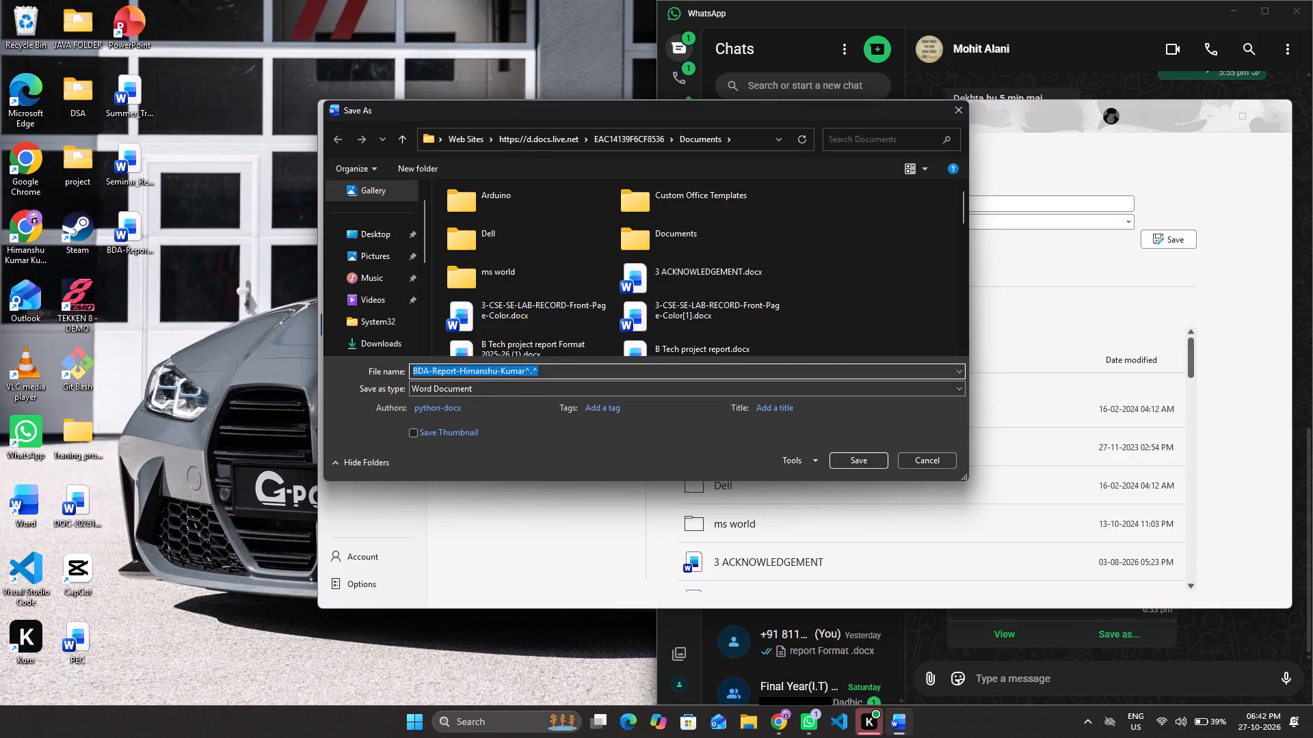
click(562, 364)
click(562, 364)
click(562, 364)
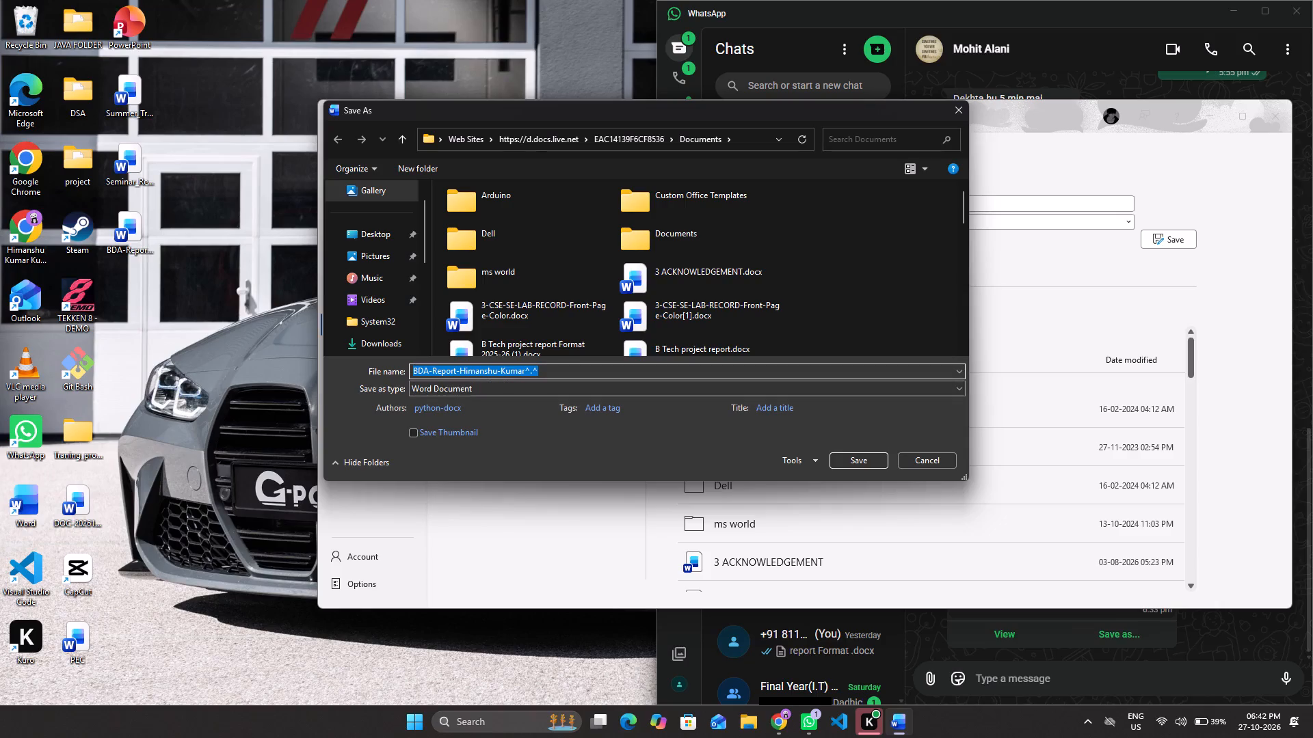
click(543, 370)
key(BackSpace)
key(BackSpace)
key(BackSpace)
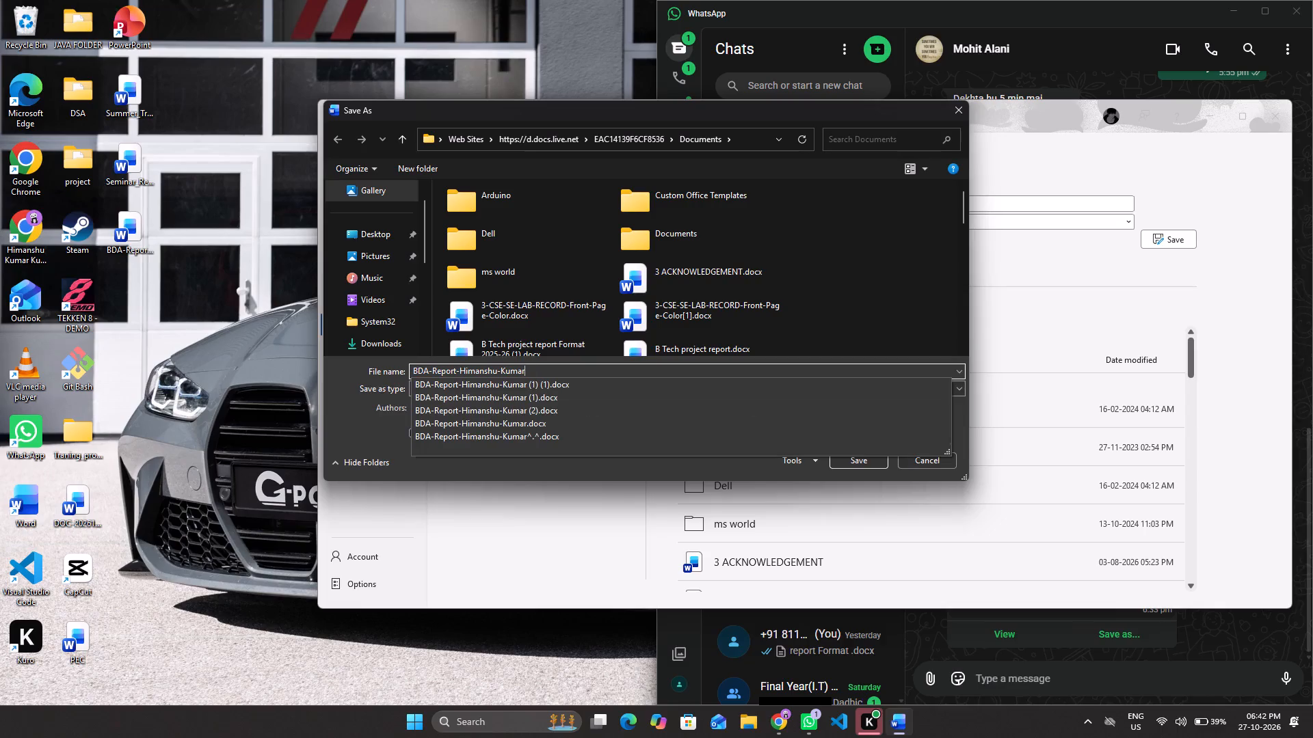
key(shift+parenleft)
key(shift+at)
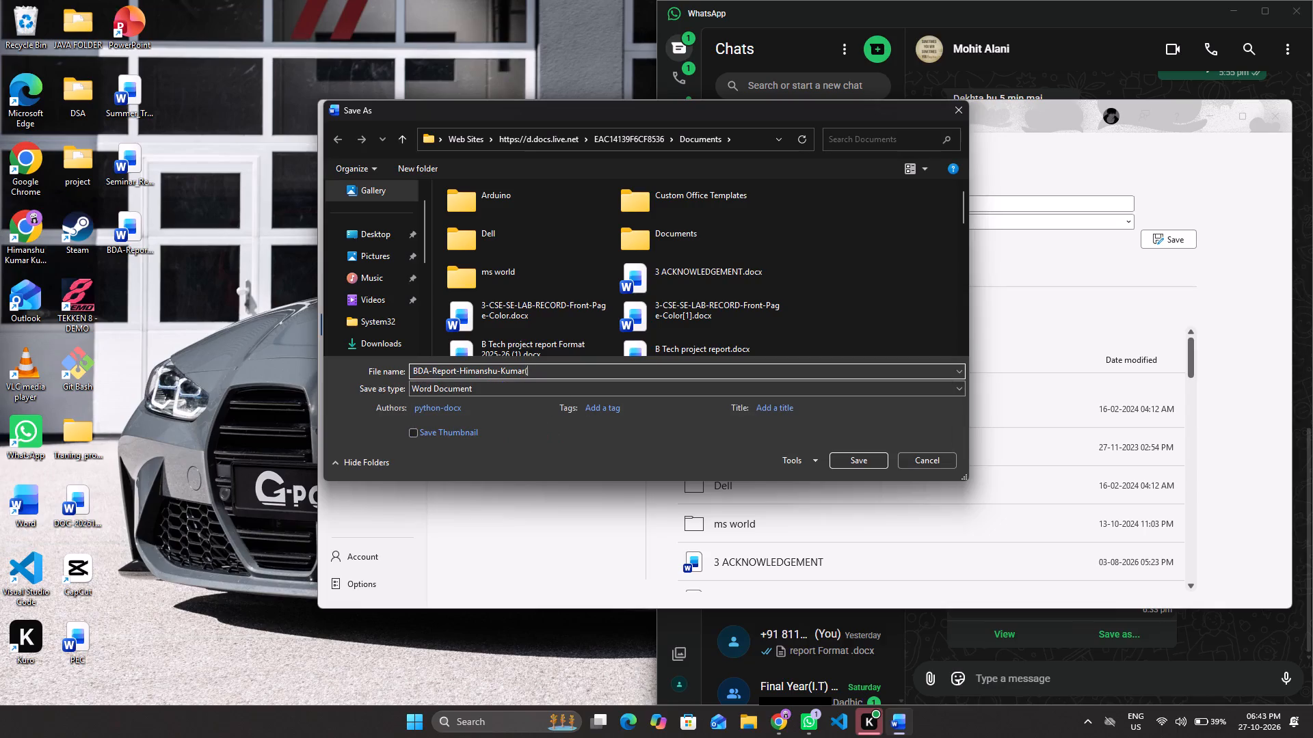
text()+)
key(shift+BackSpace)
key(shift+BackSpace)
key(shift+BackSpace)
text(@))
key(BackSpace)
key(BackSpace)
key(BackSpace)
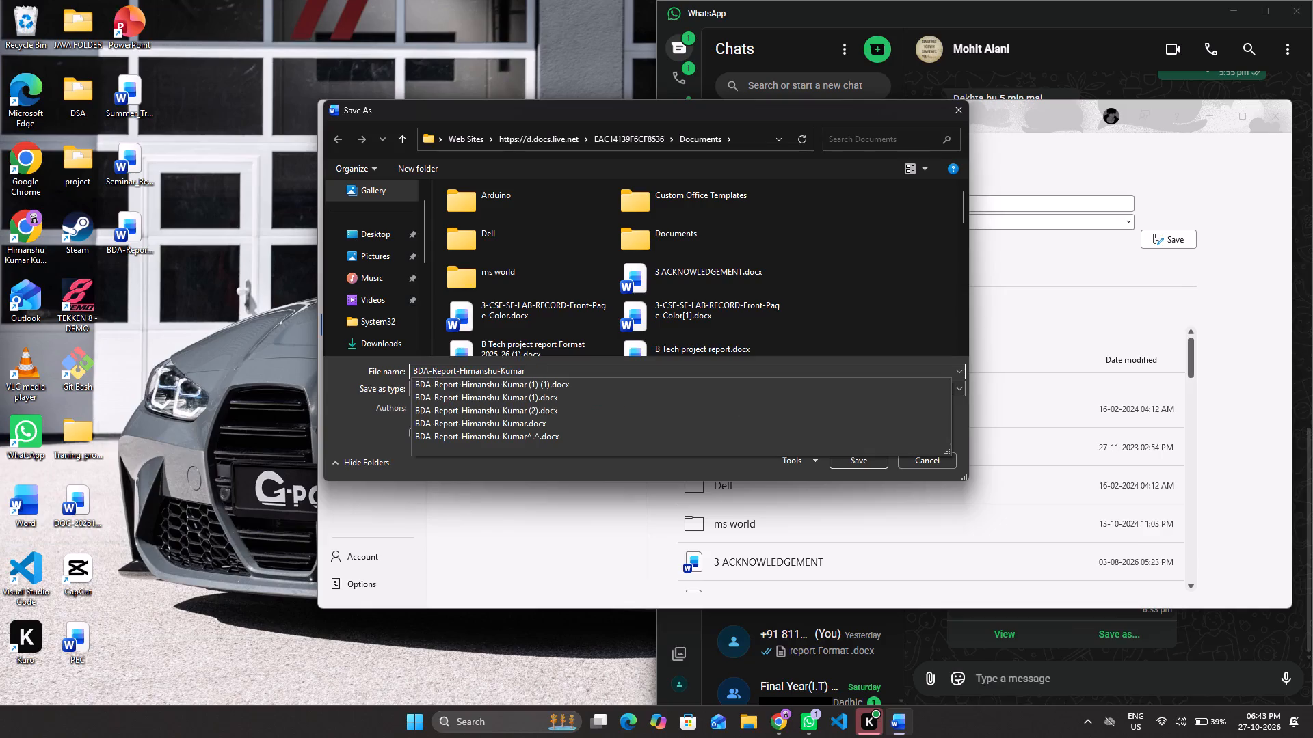
Choose the existing report file name ending in "(2)" for the copy and try saving it in OneDrive's Documents folder.
click(553, 407)
click(553, 407)
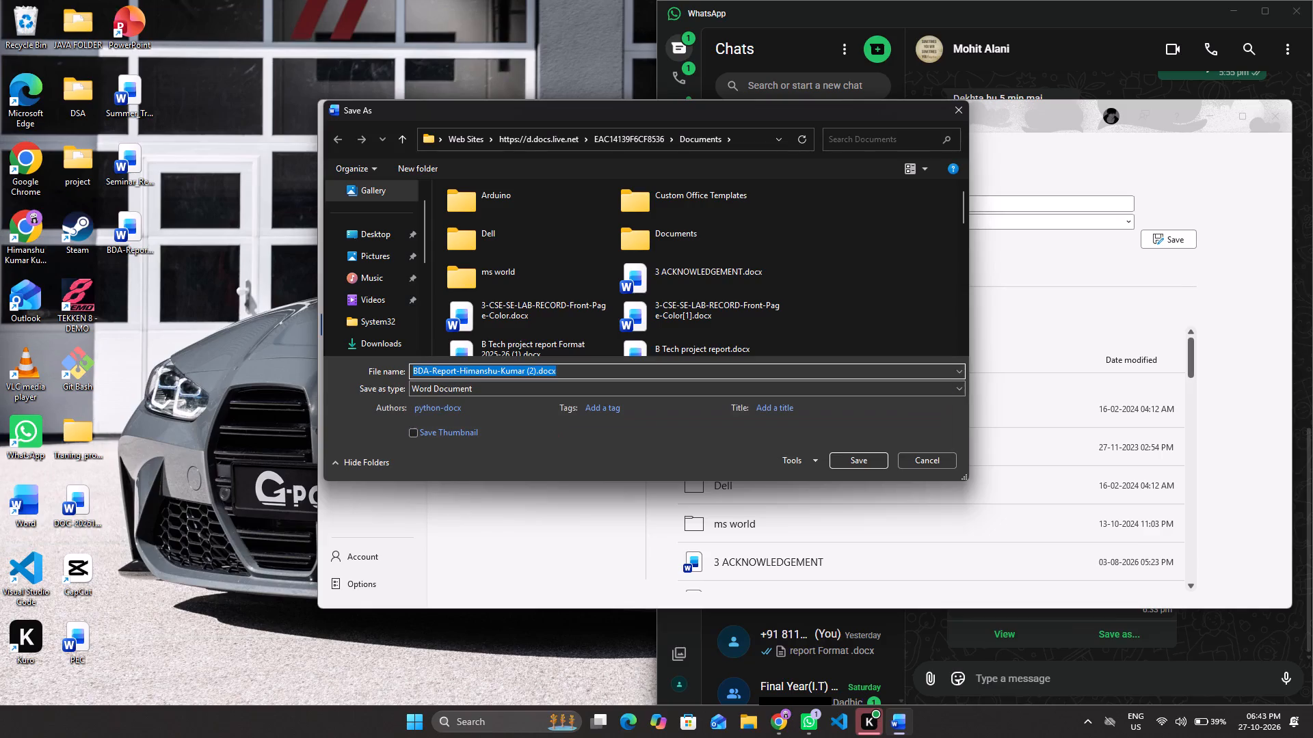
click(860, 461)
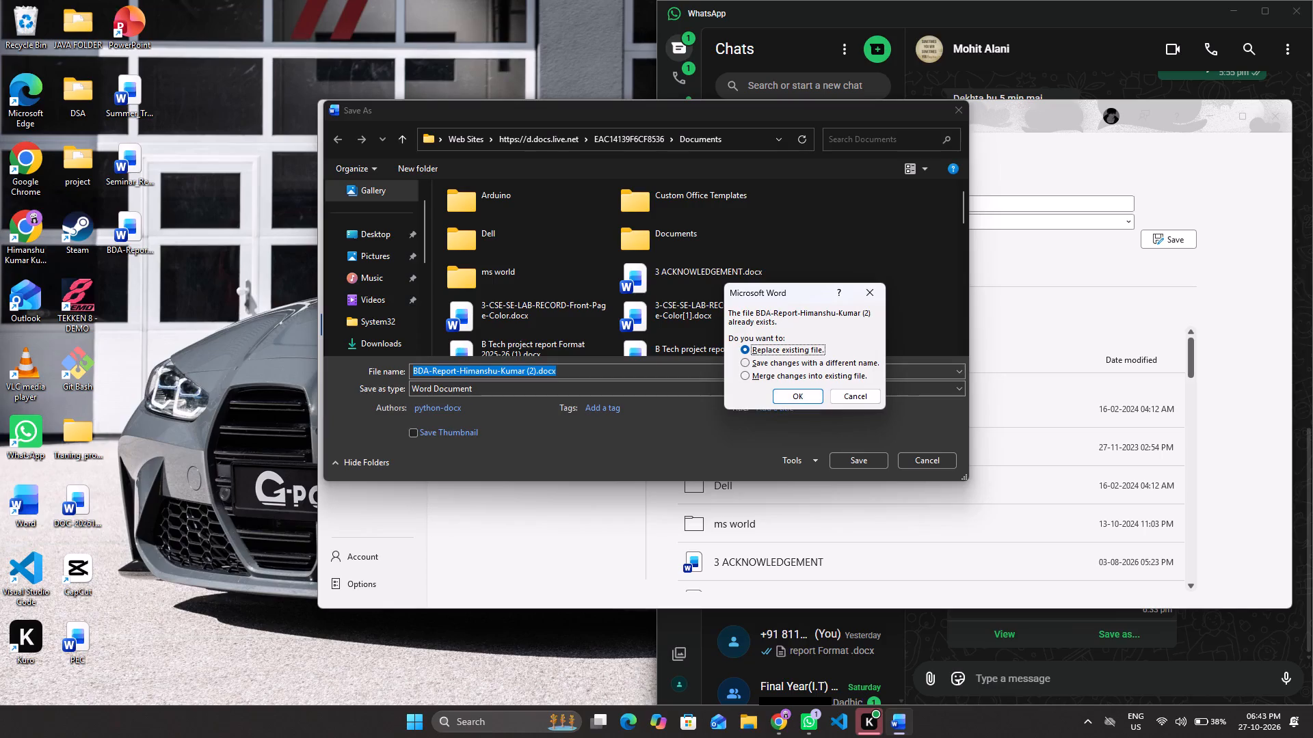
scroll(542, 291, down, 1)
scroll(623, 289, down, 1)
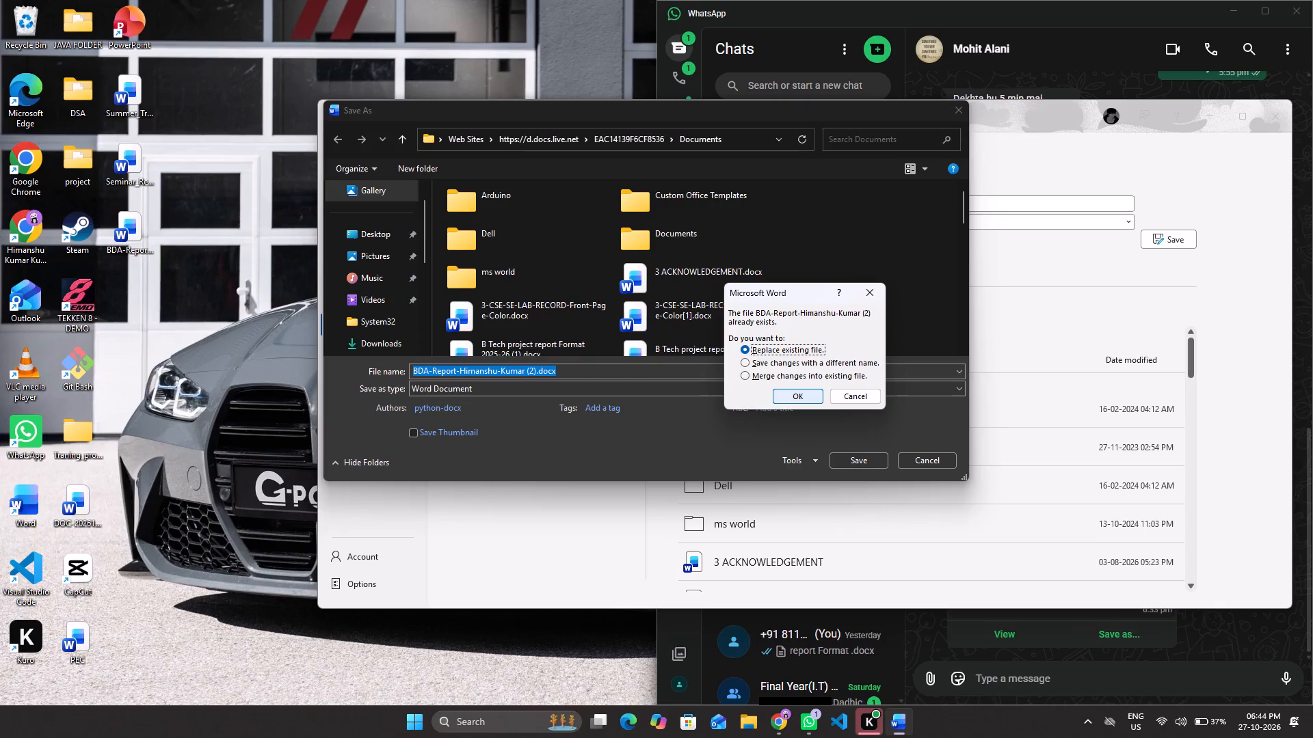
click(369, 233)
scroll(370, 249, down, 4)
click(869, 288)
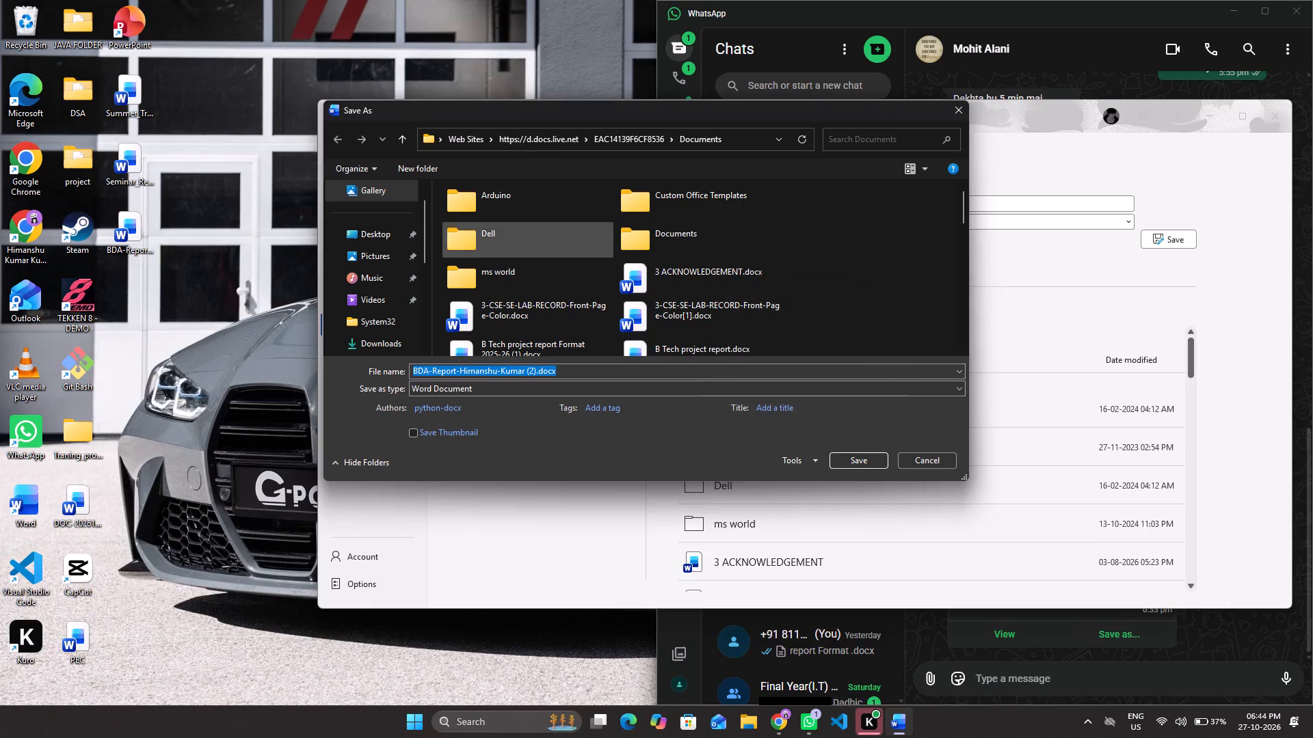
Save the report copy to the Desktop as a Word document, keeping the file name ending in "(2)".
scroll(380, 270, down, 10)
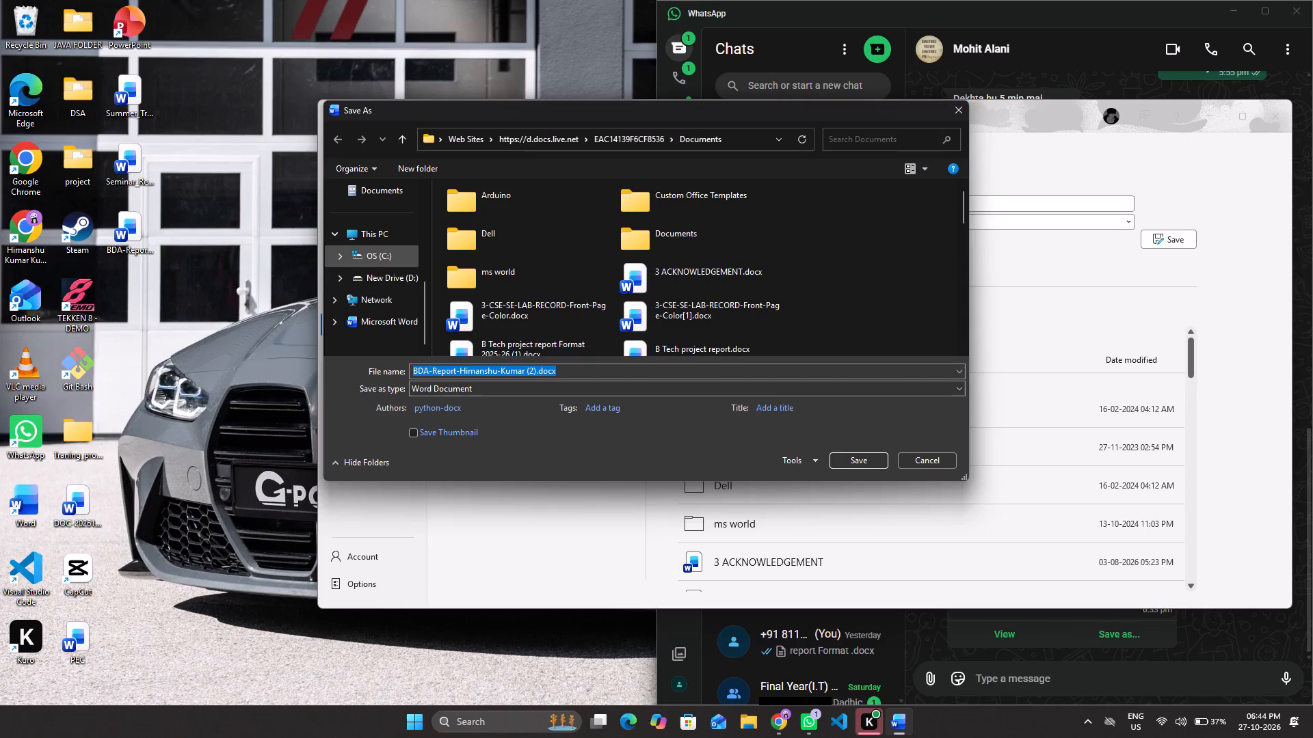
click(377, 261)
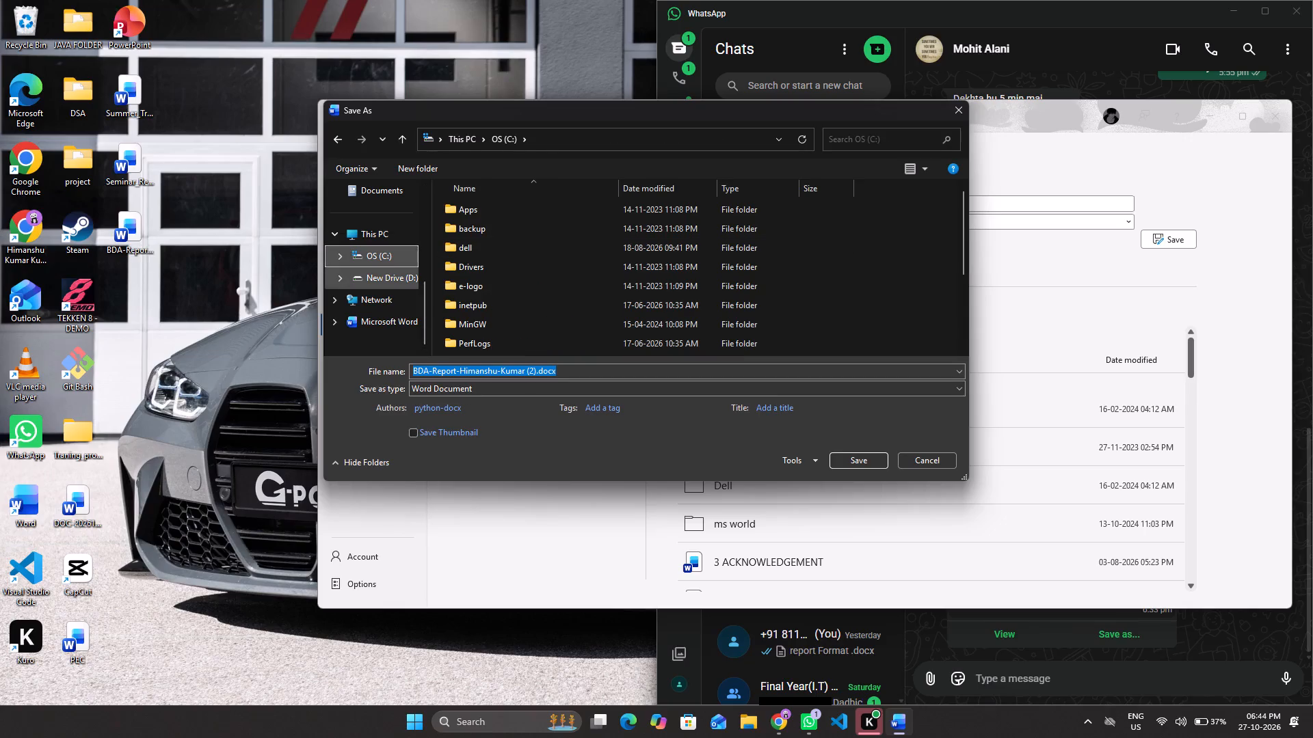
scroll(380, 269, up, 5)
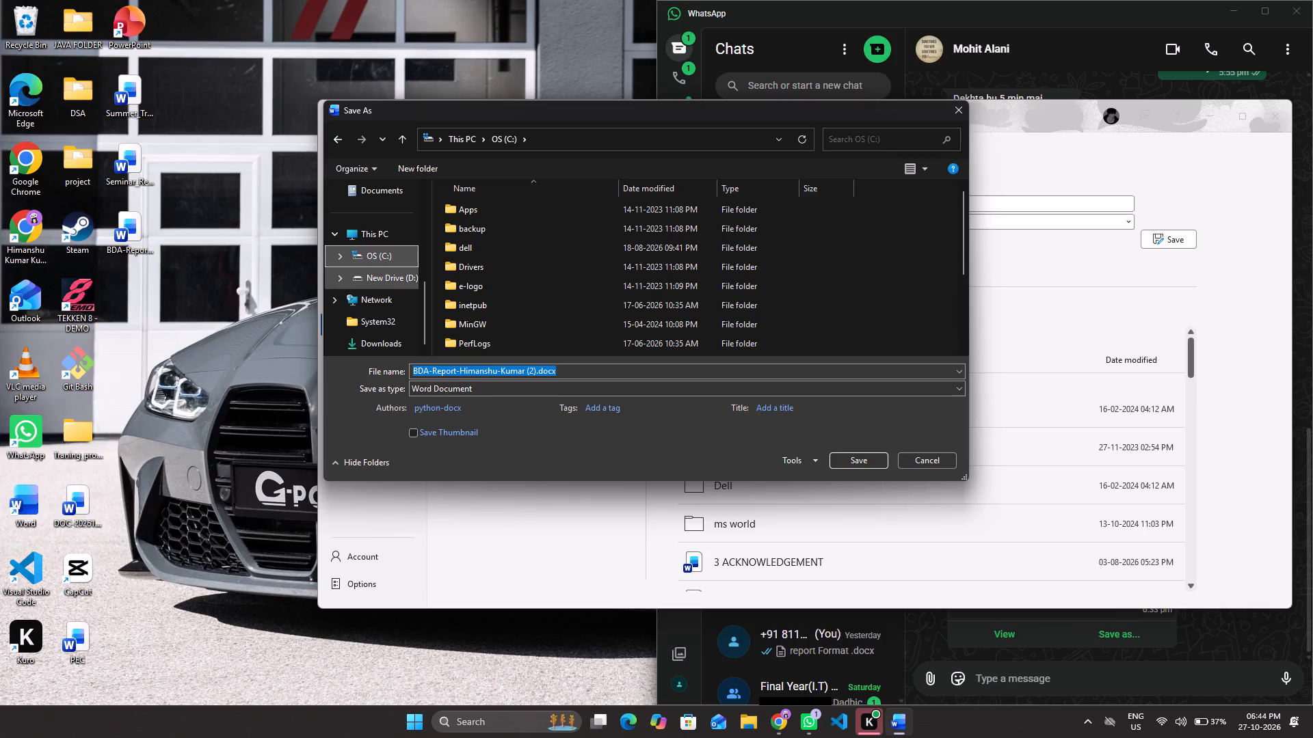
scroll(380, 269, up, 2)
click(375, 254)
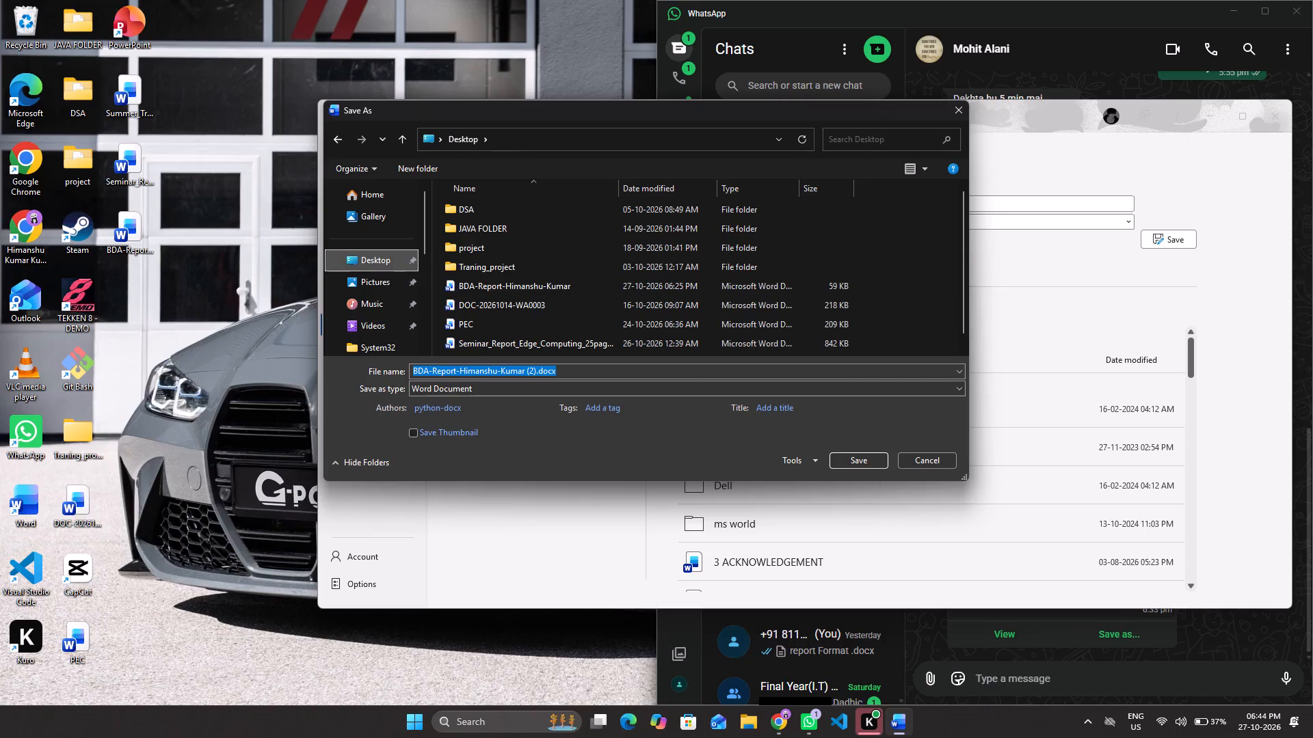
click(858, 457)
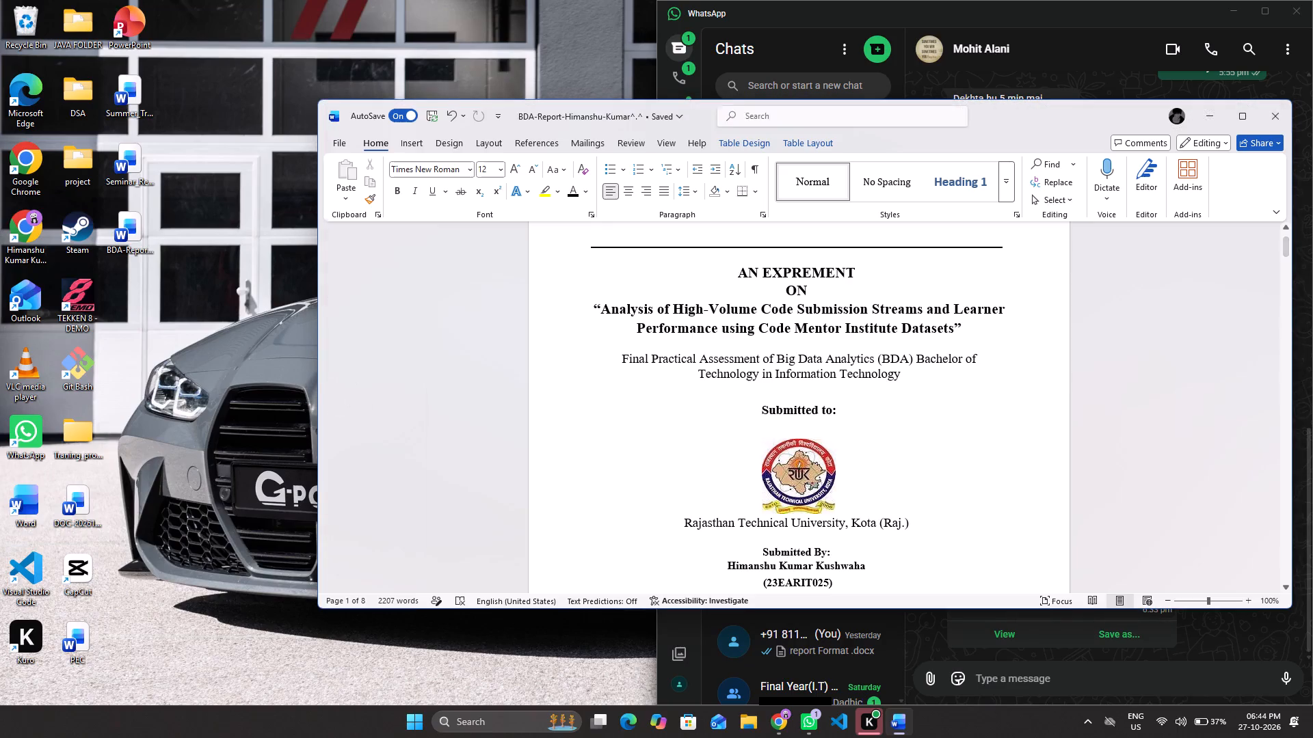
Open the older BDA report on the Desktop, the one without the "(2)" ending.
double_click(129, 233)
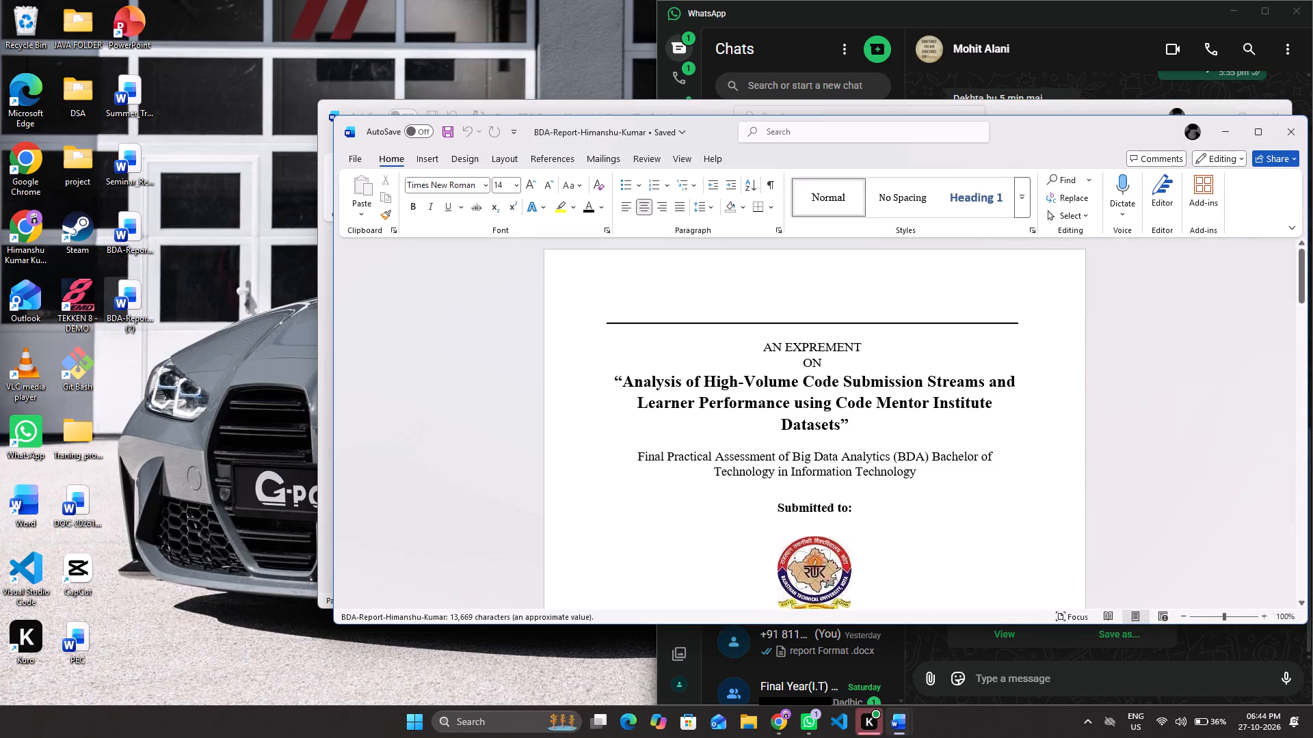
Delete the older BDA report without the "(2)" ending from the Desktop, closing its open document window.
click(127, 239)
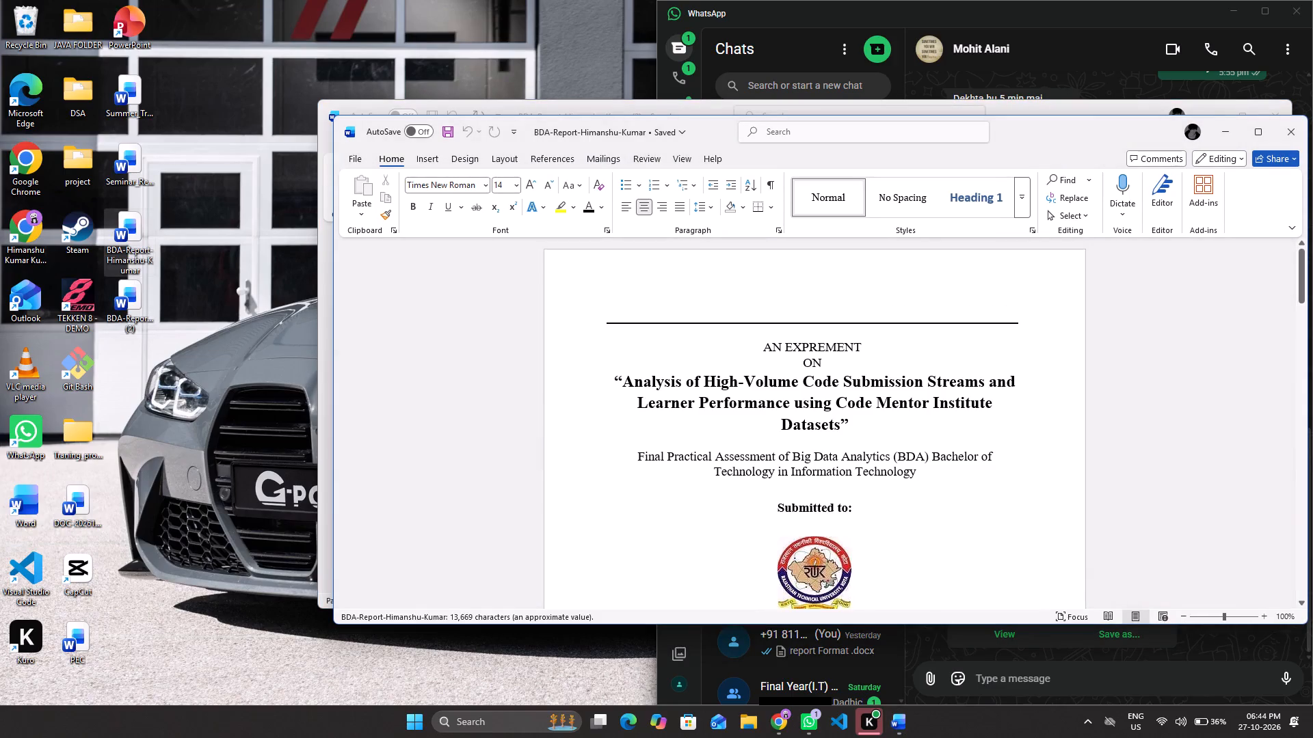
key(Delete)
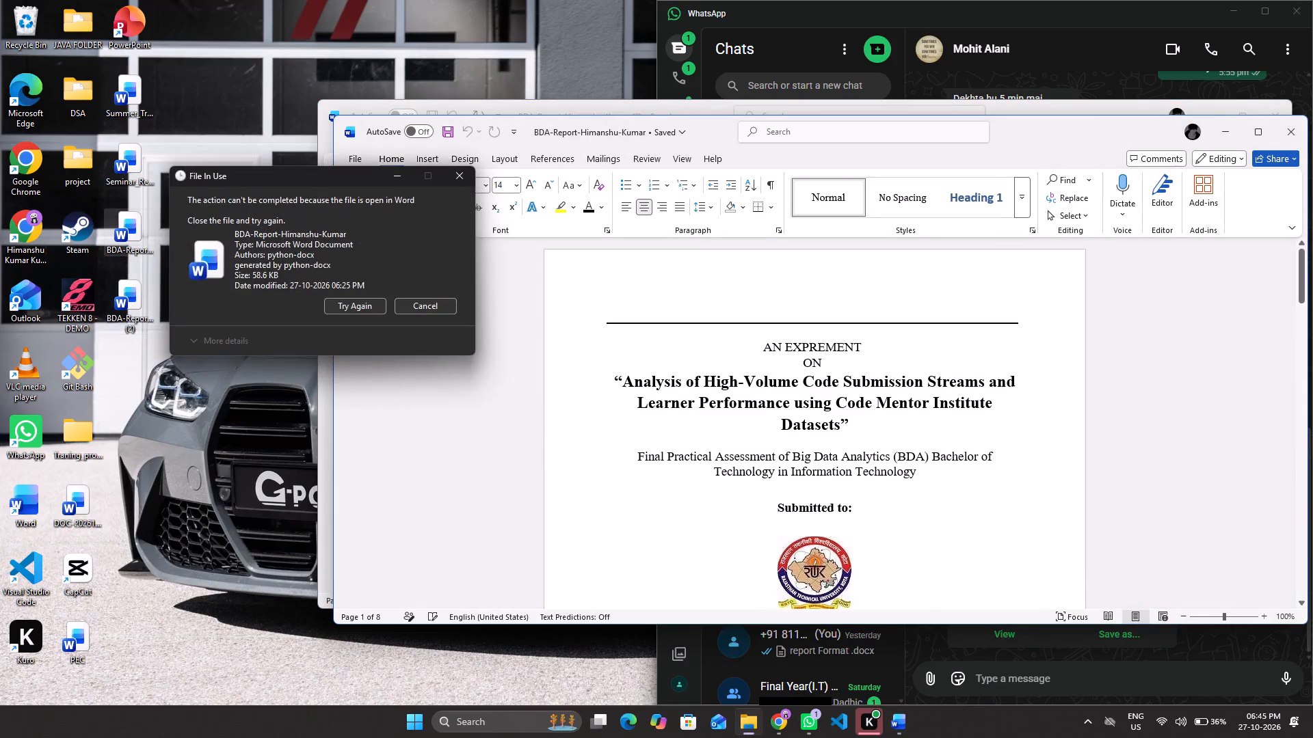
click(1298, 124)
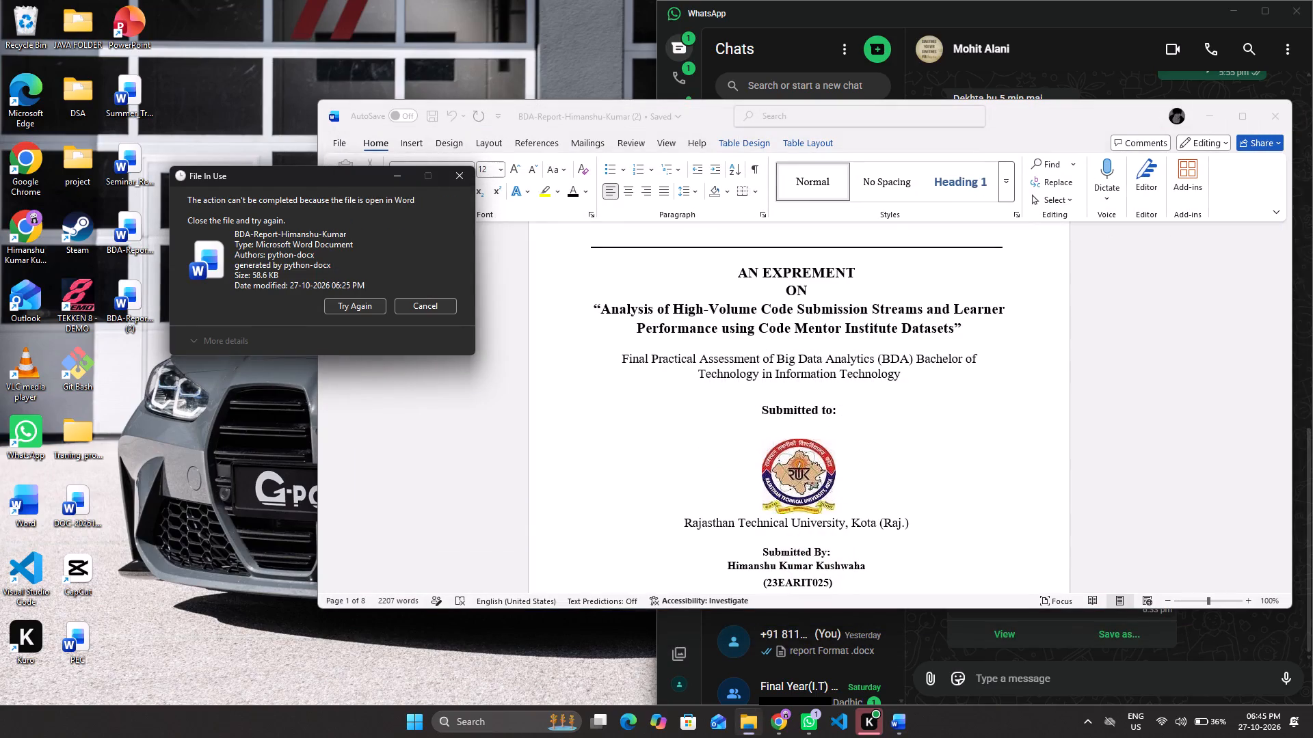
double_click(118, 303)
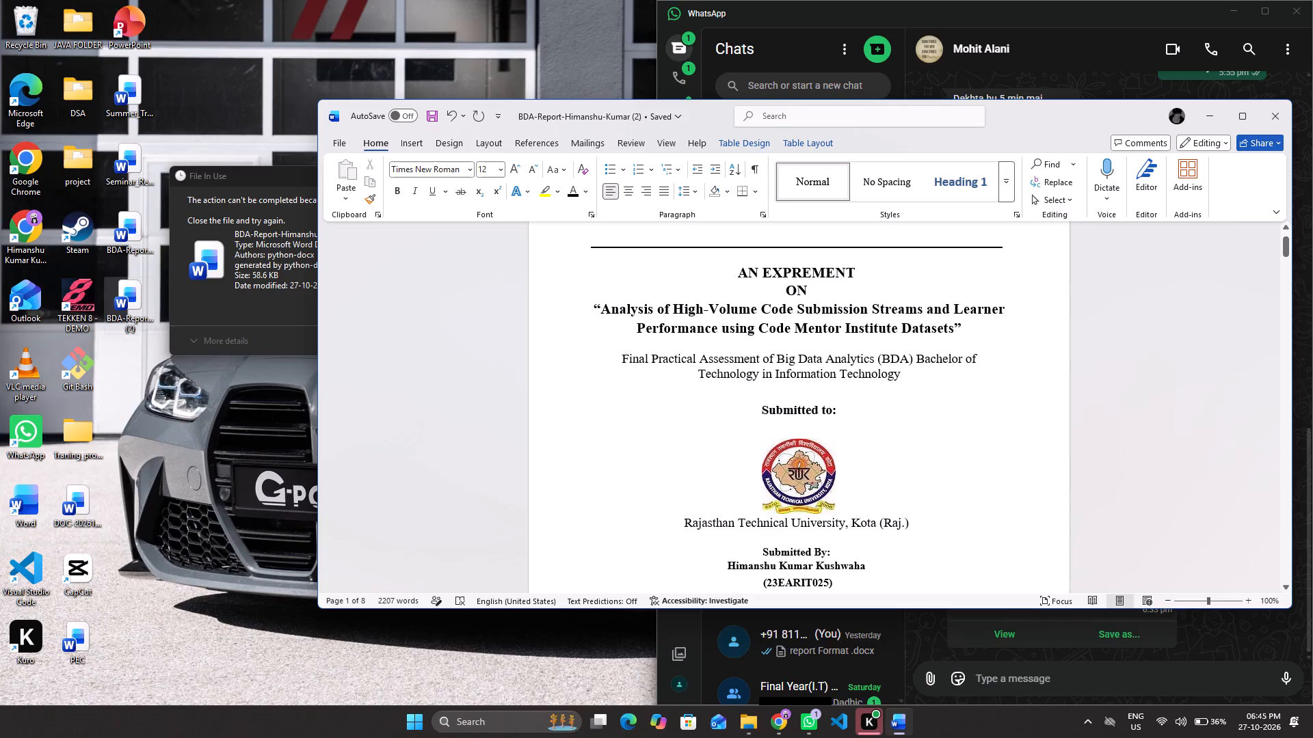
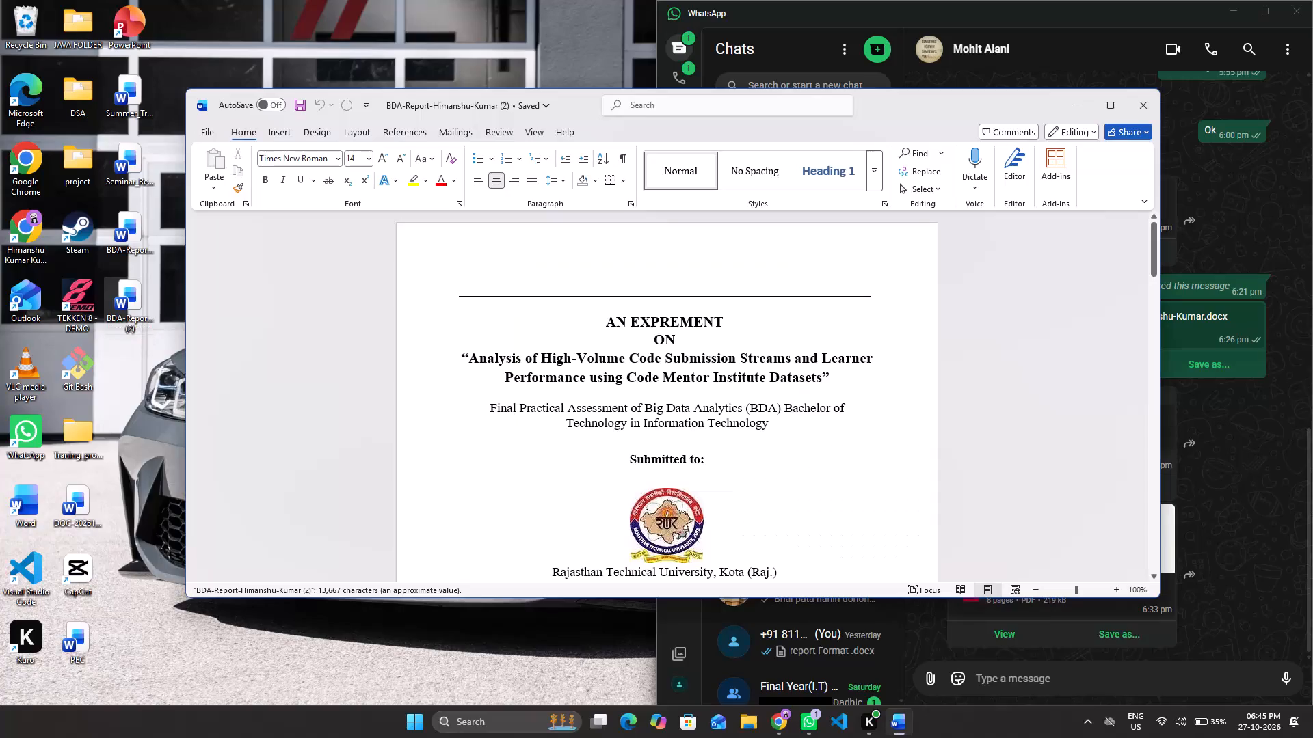
Review the report copy ending in "(2)" from its cover page through the Details table on the second page.
scroll(641, 356, down, 3)
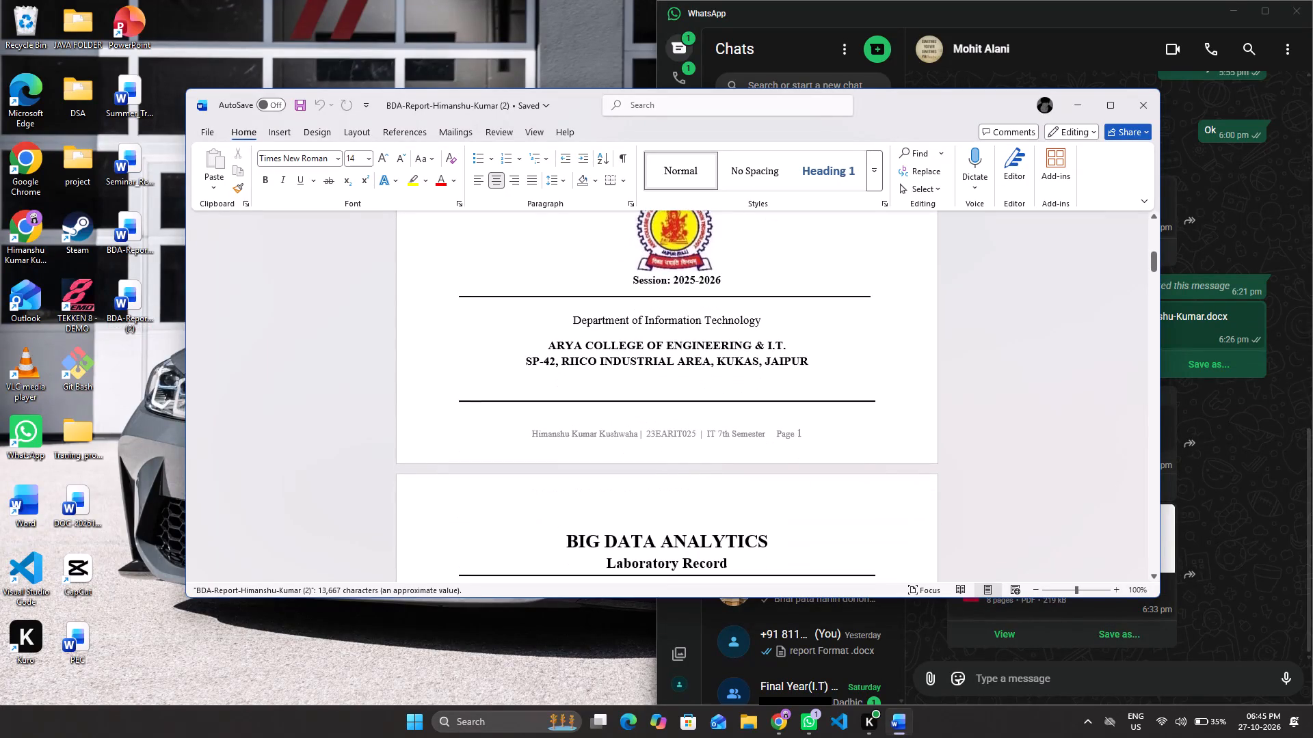
scroll(641, 356, down, 2)
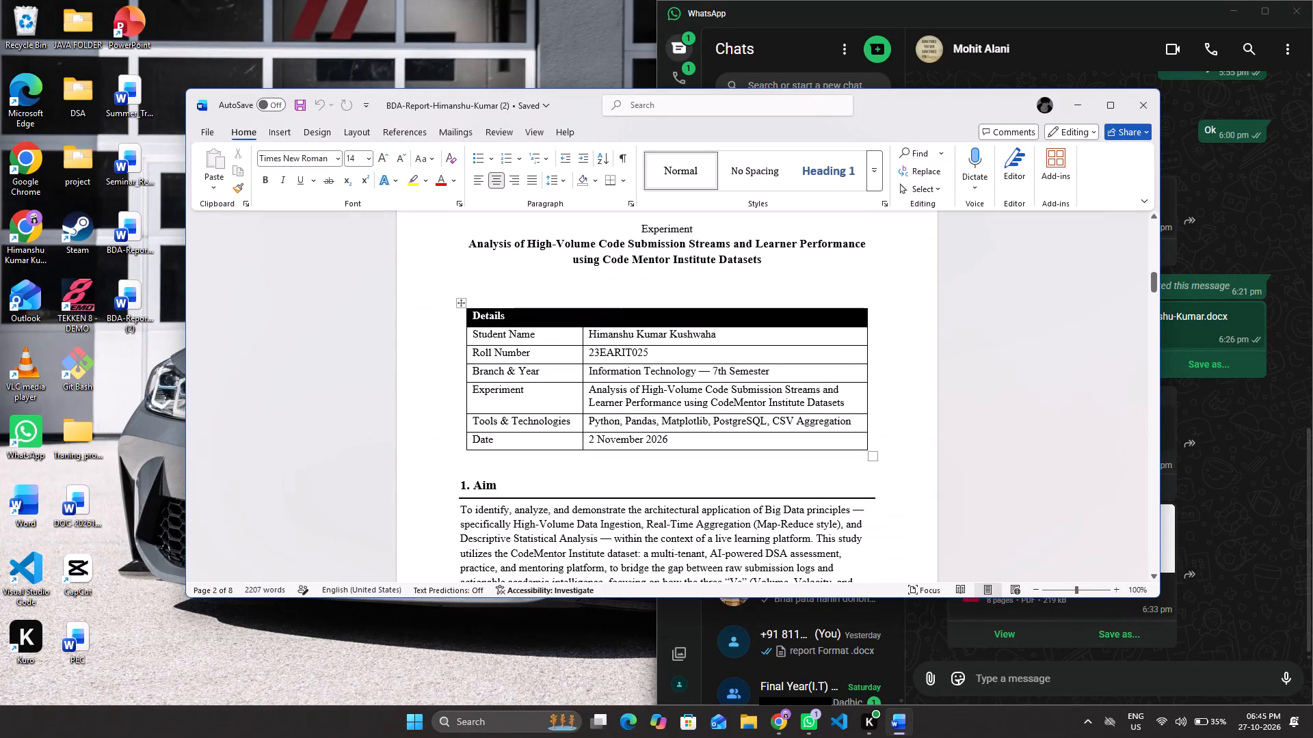
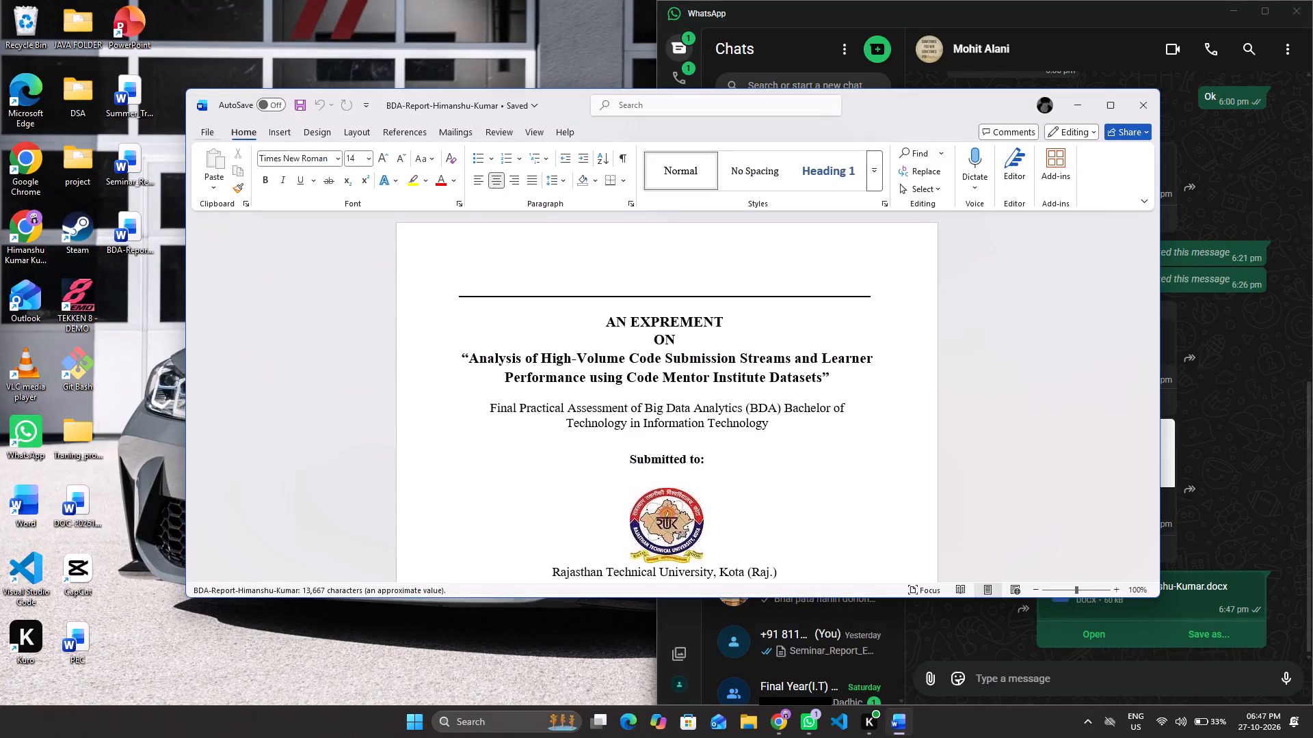
Start exporting the open BDA report from the Desktop, bringing up the option to create a PDF/XPS document.
click(200, 129)
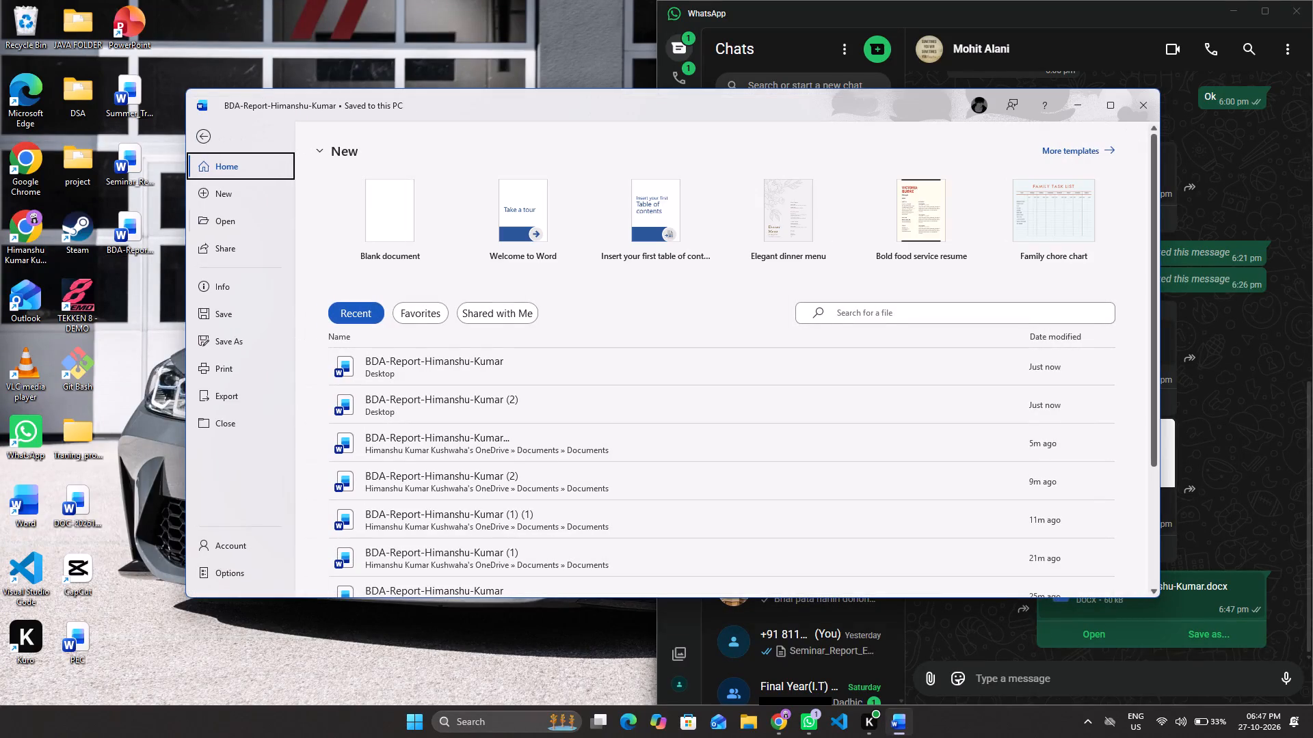
click(224, 393)
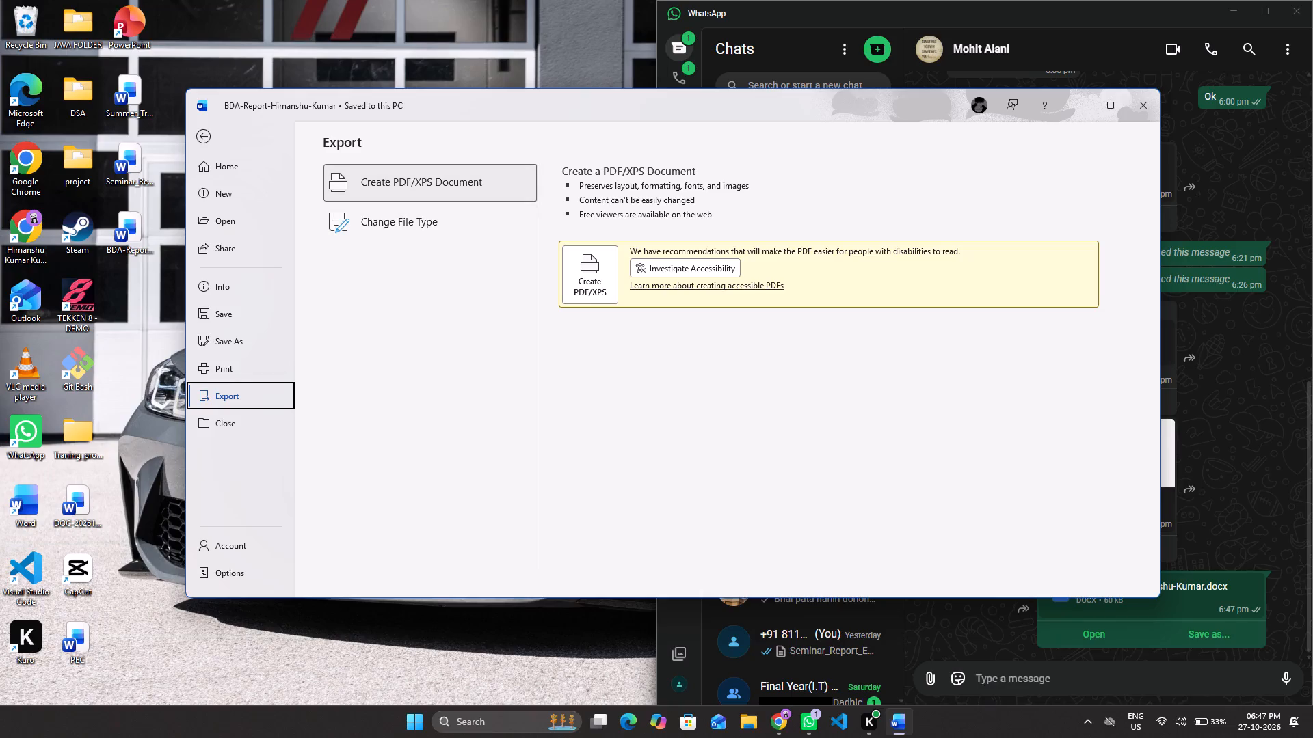
Export the BDA report as a PDF to the Documents folder, keeping its current file name.
click(410, 197)
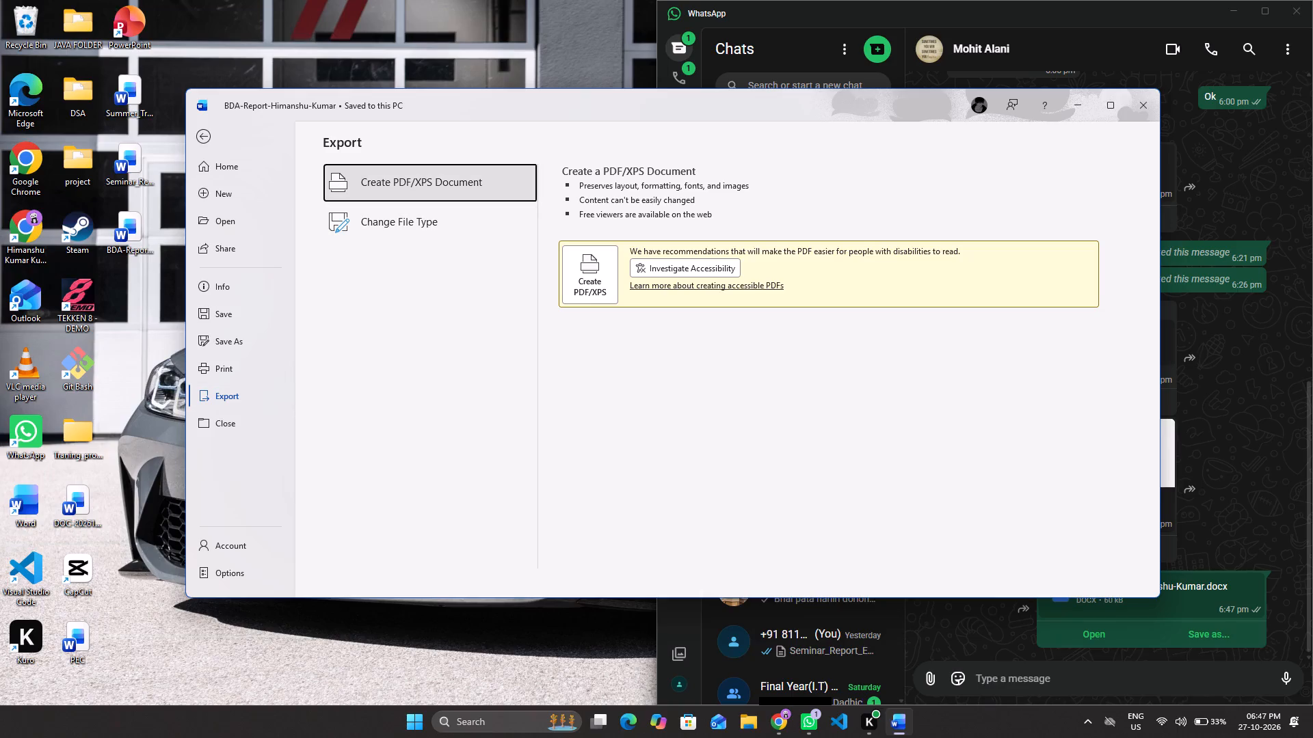
click(410, 181)
double_click(443, 183)
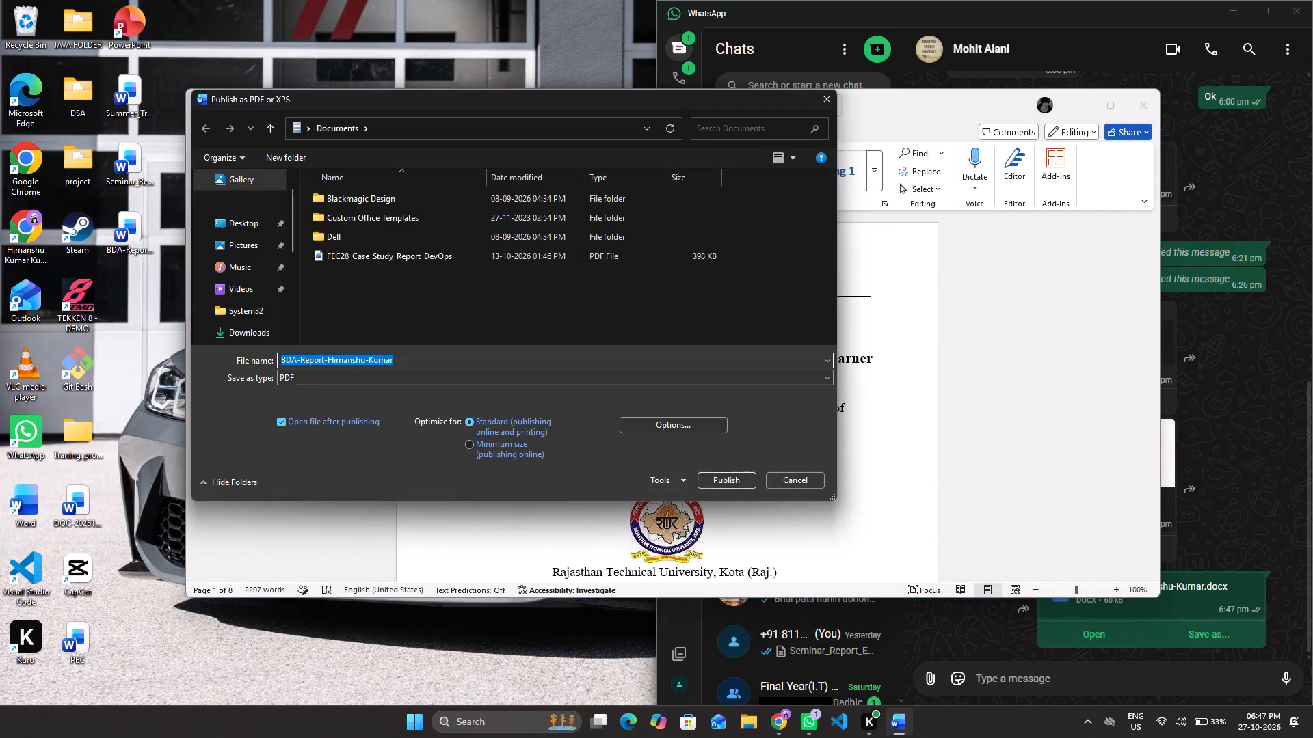
click(724, 484)
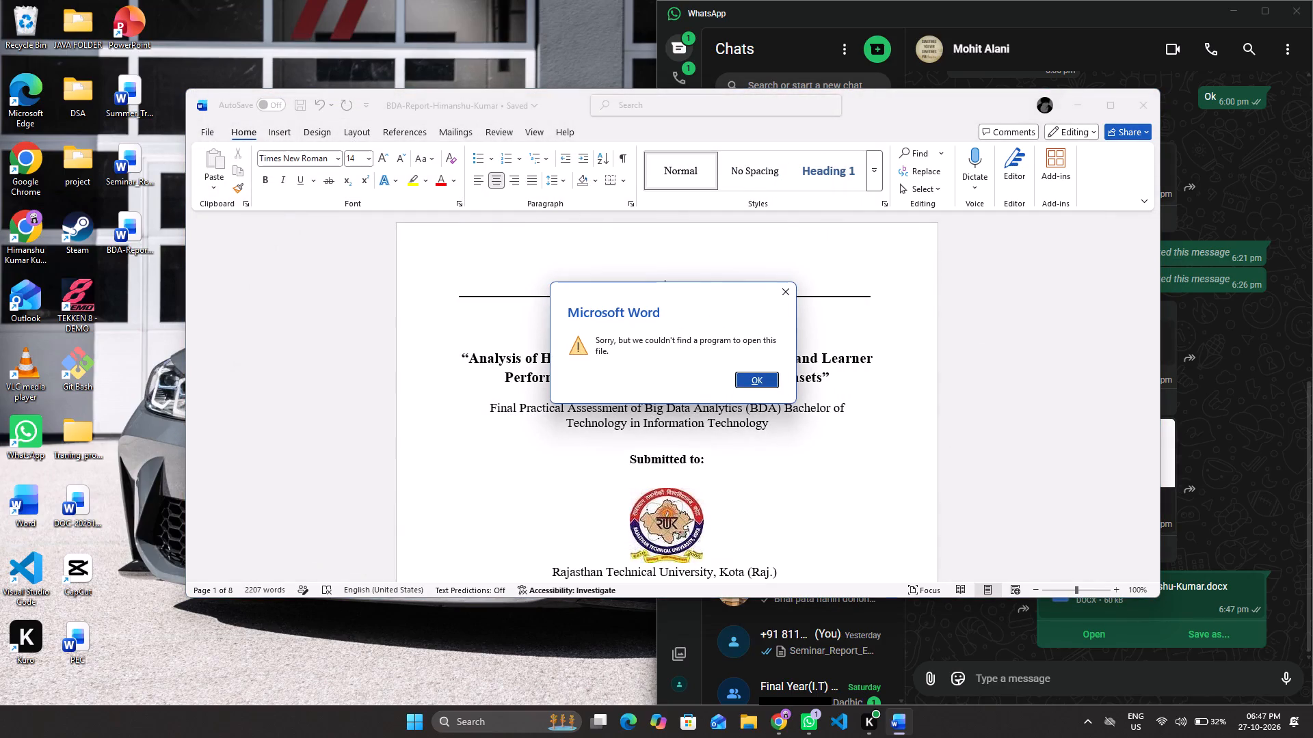
click(754, 384)
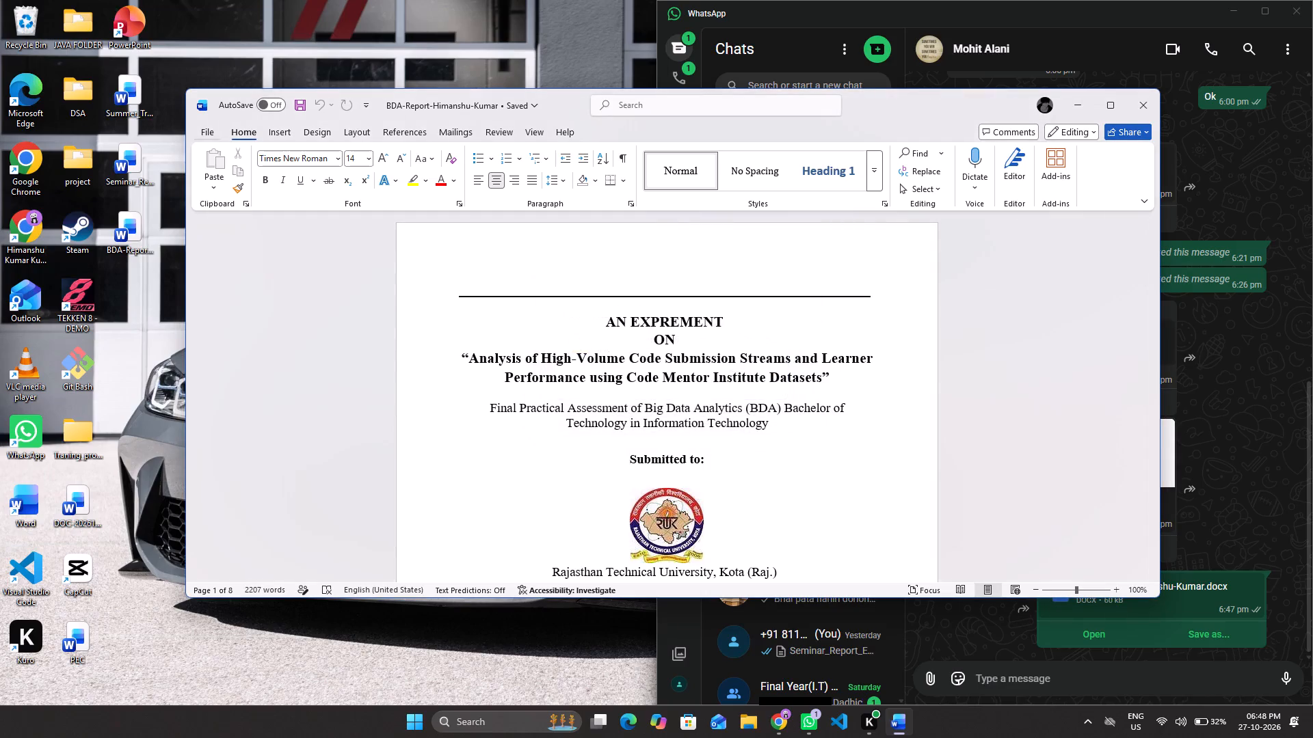
Export the BDA report as a PDF to the Desktop, keeping its current file name.
click(204, 124)
click(224, 390)
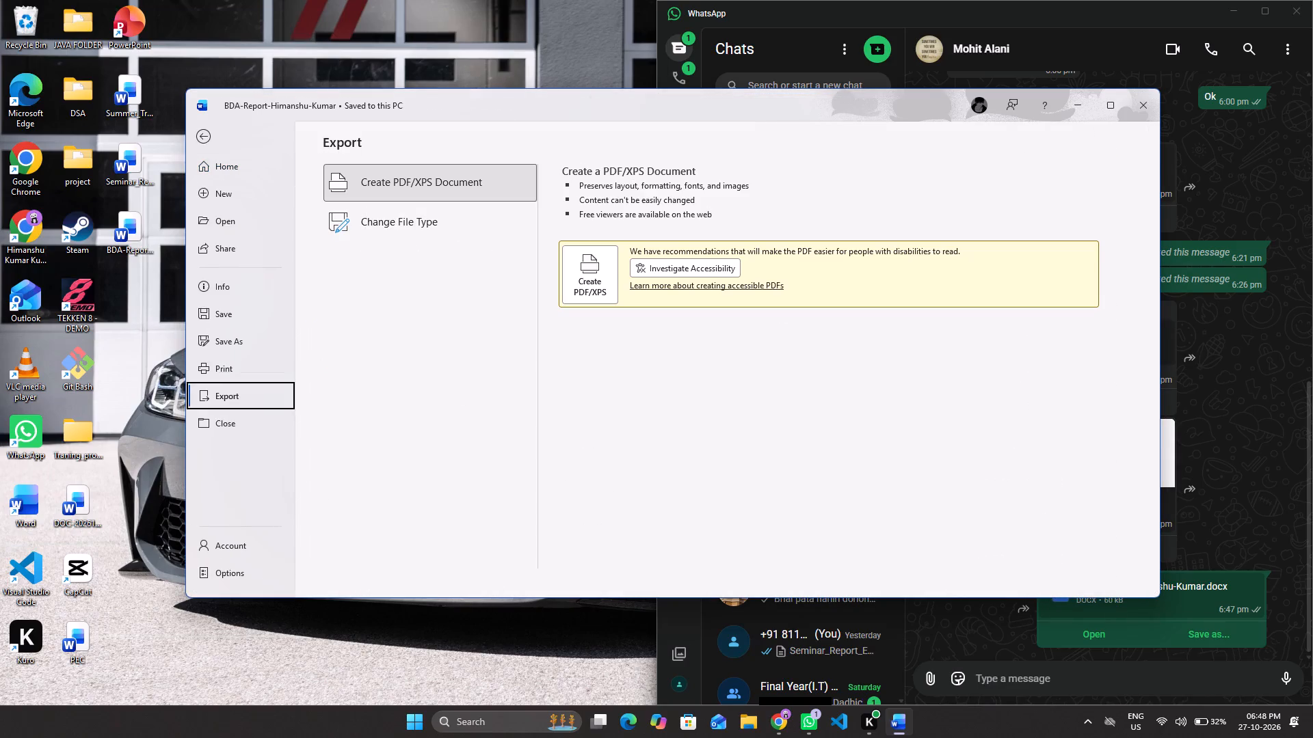
click(417, 180)
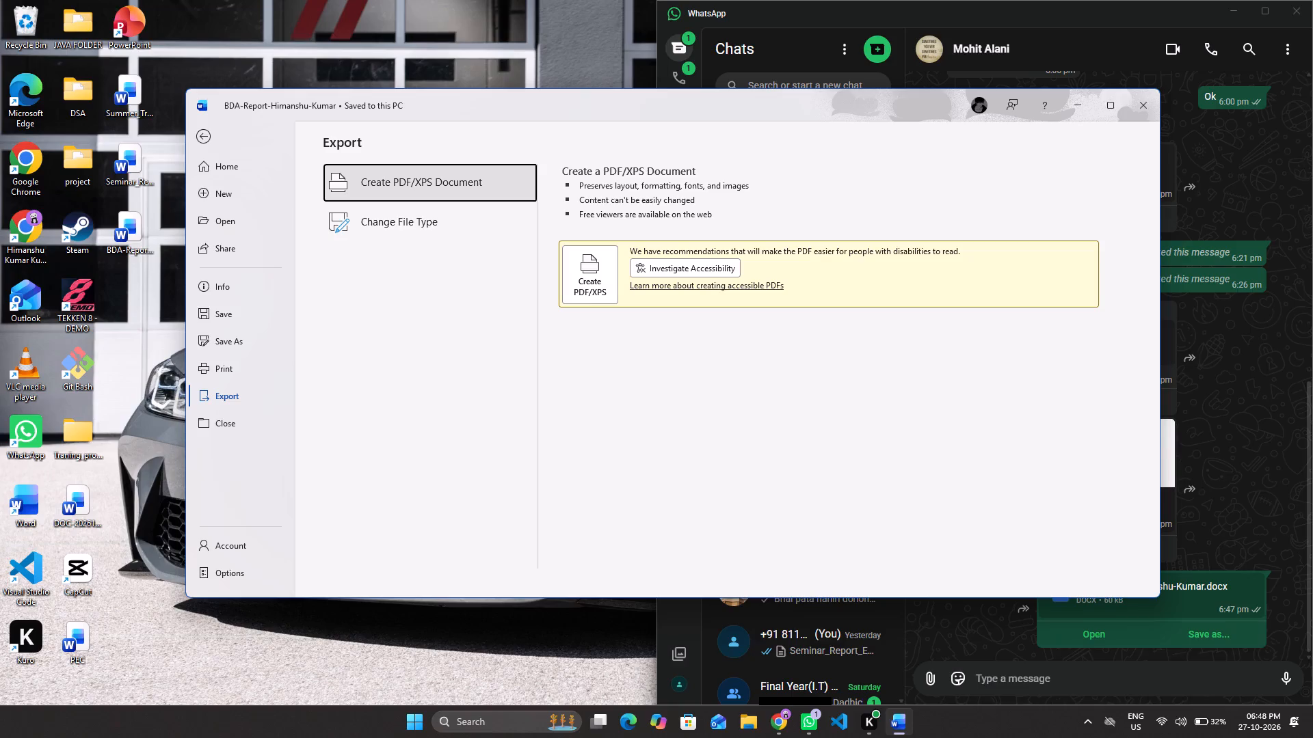
double_click(417, 180)
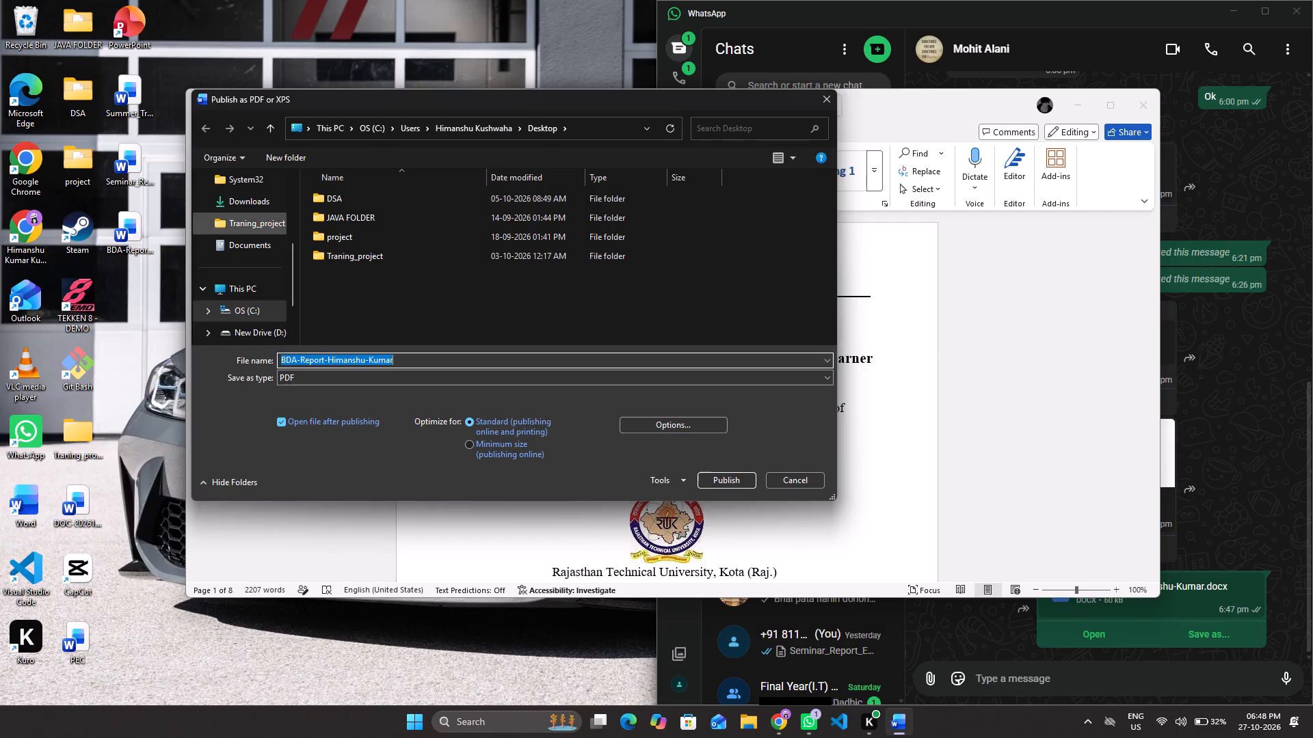
scroll(226, 216, up, 2)
double_click(238, 247)
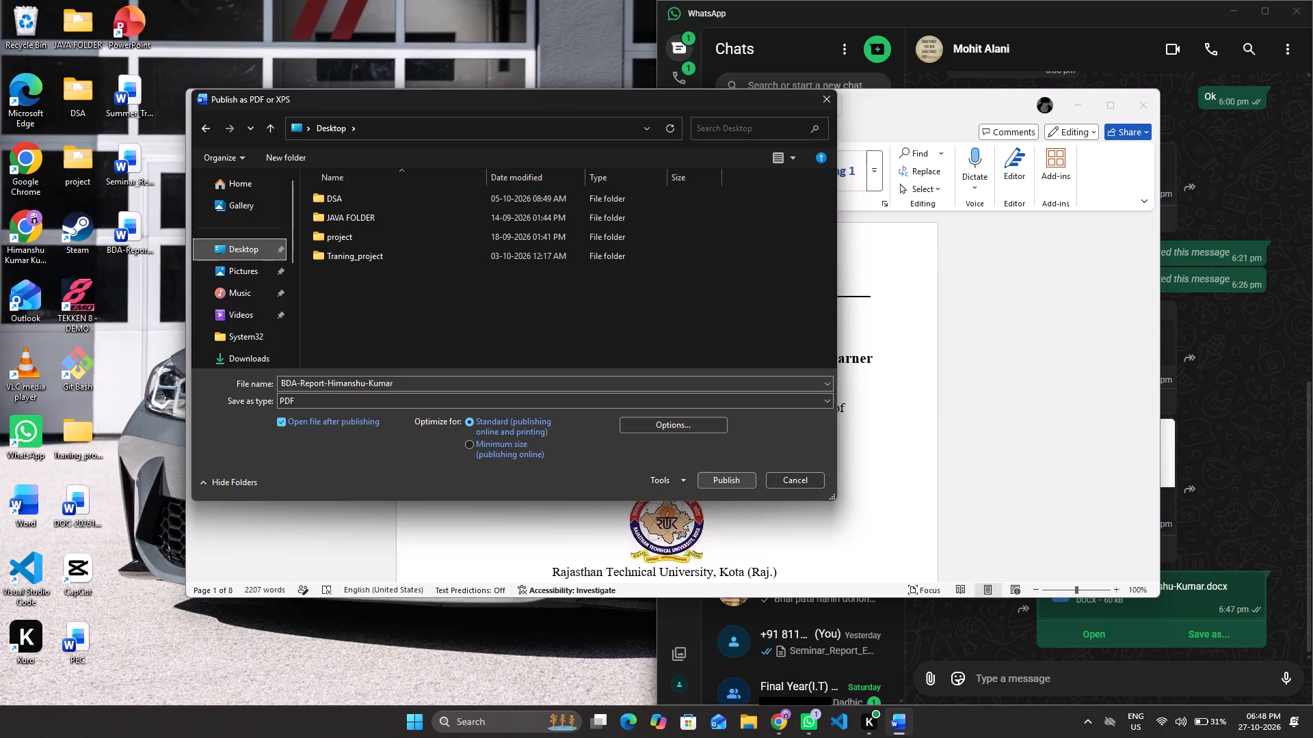
click(713, 482)
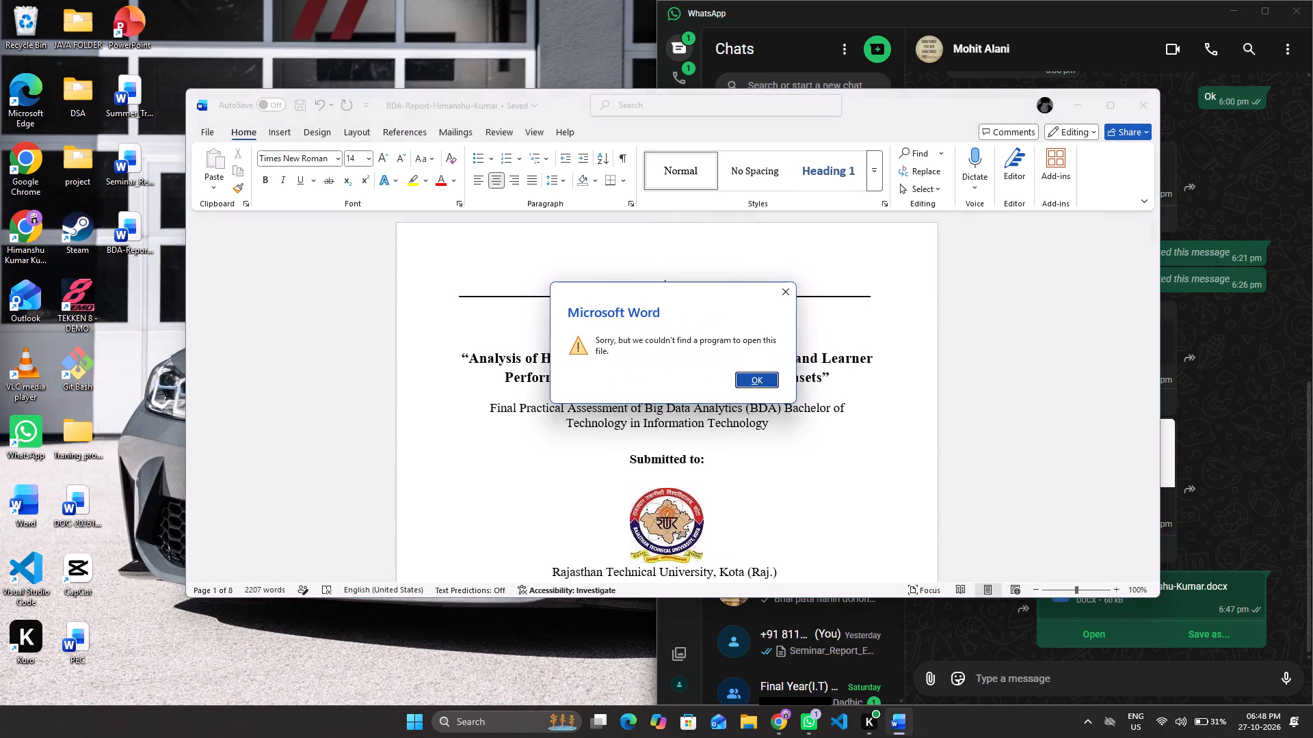
click(755, 377)
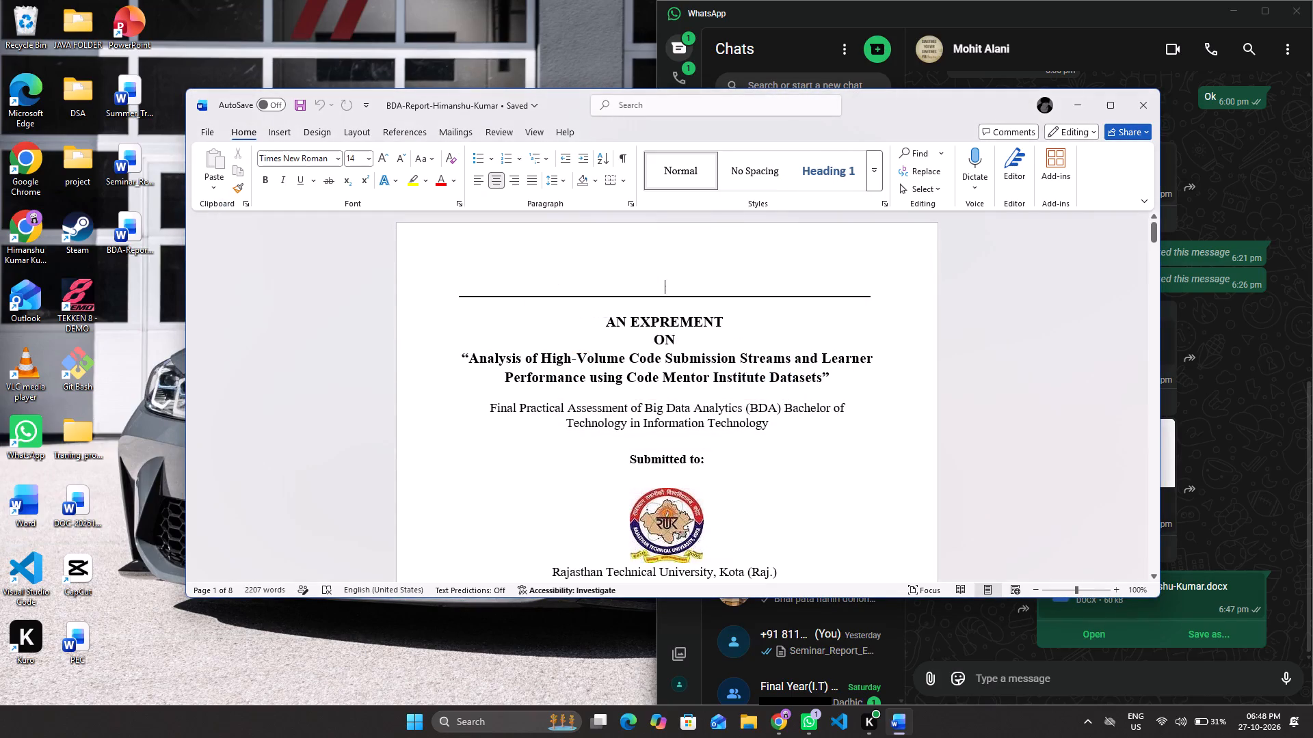
Start another PDF export of the report and examine its publishing options, leaving them unchanged.
click(203, 128)
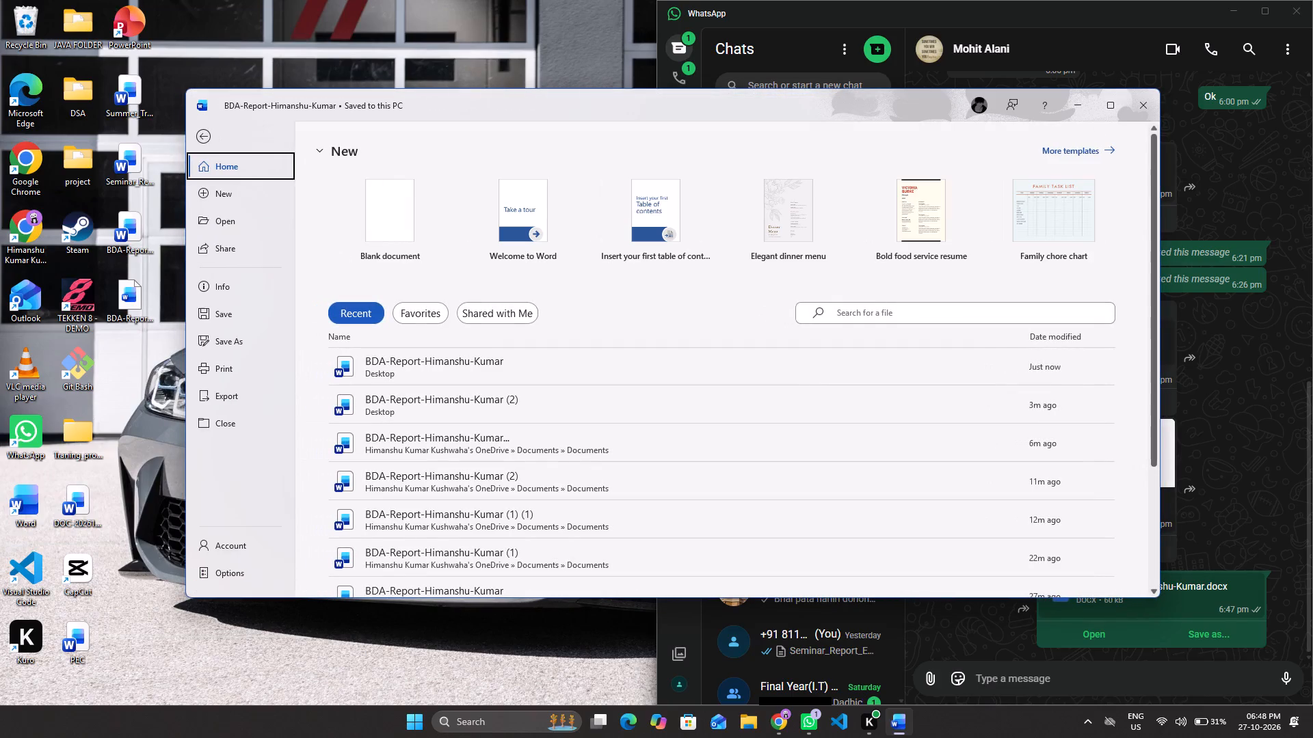
click(221, 389)
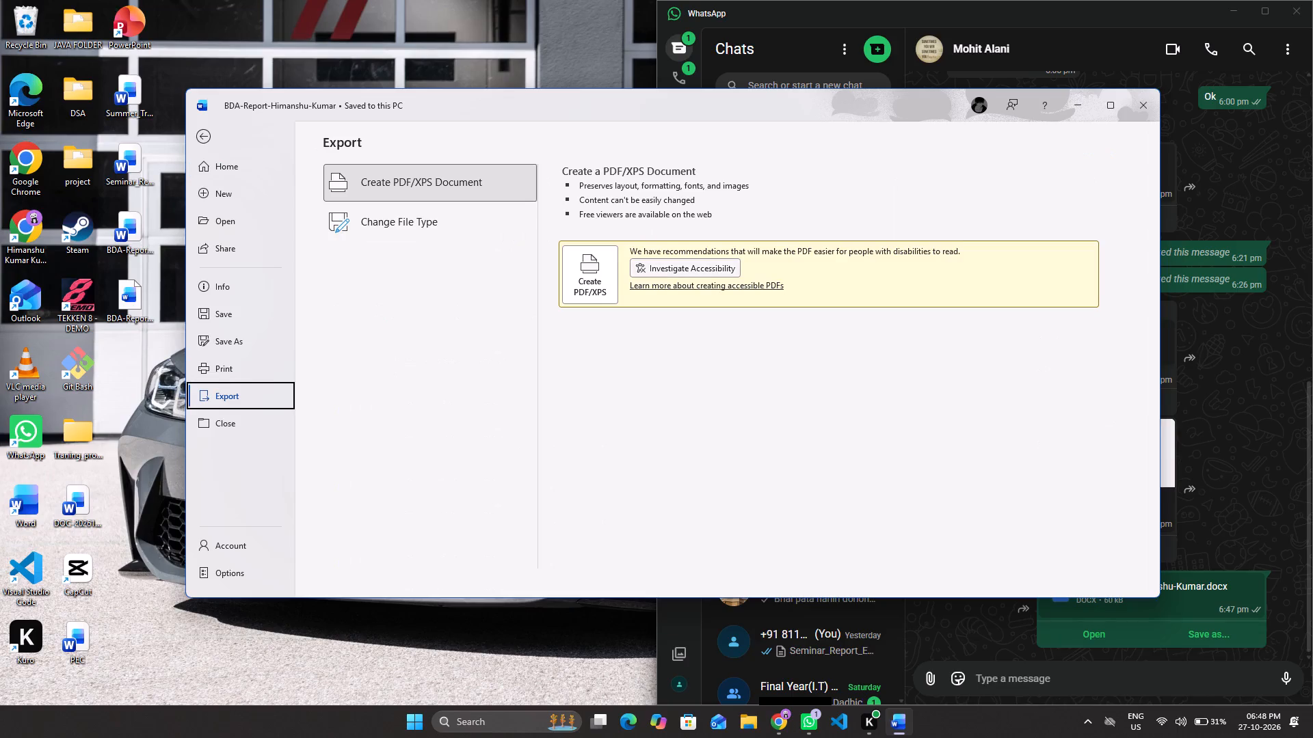
click(591, 290)
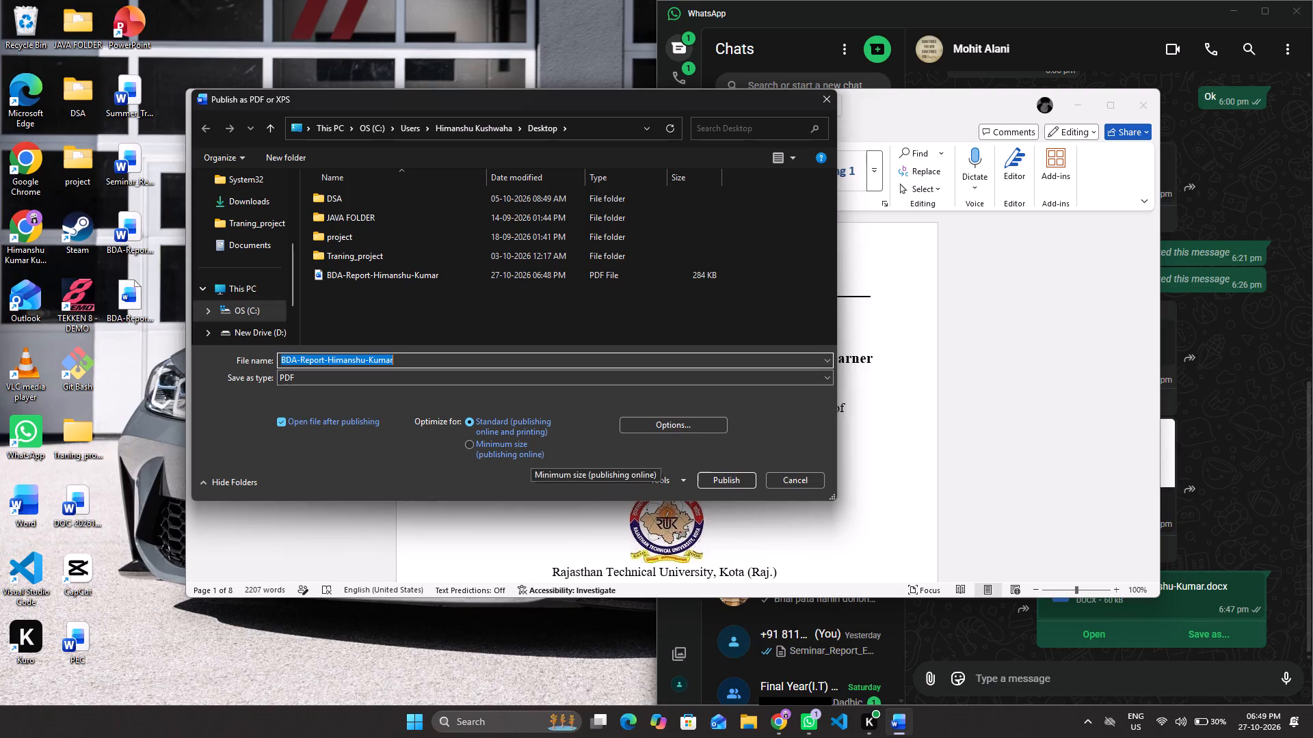
click(633, 428)
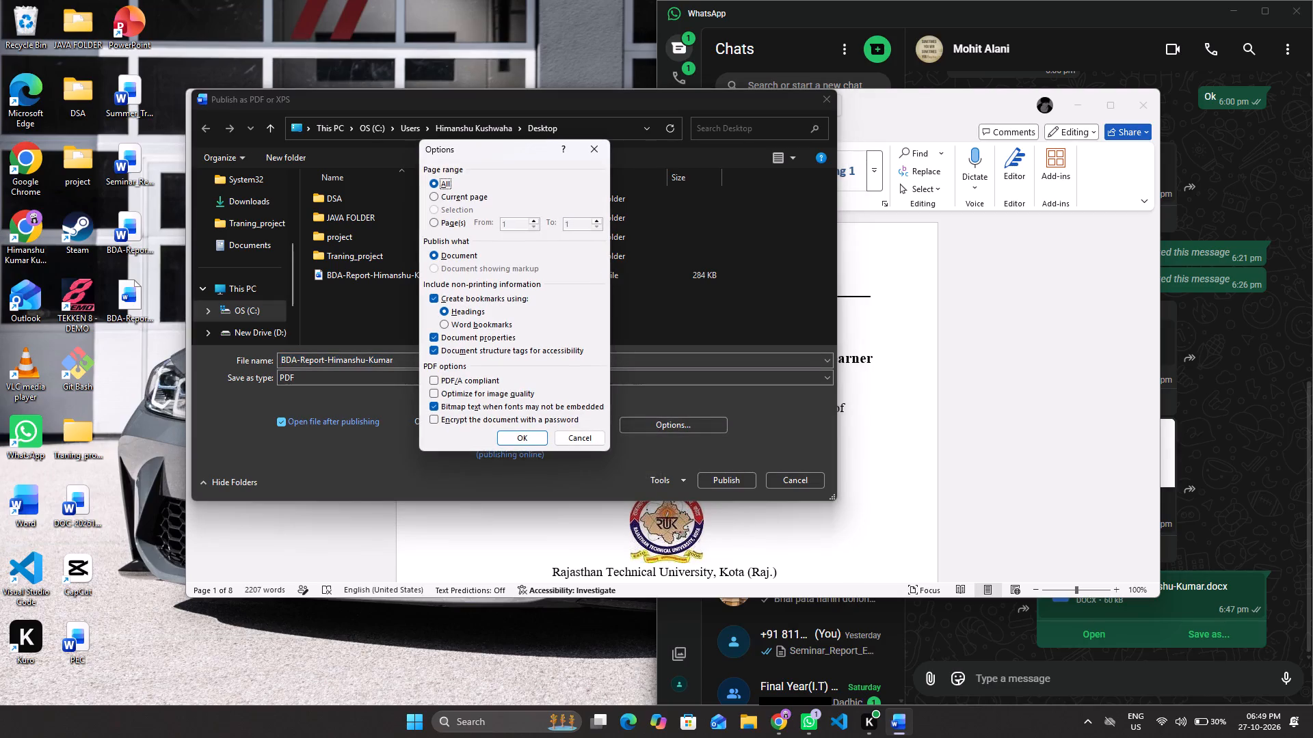
click(633, 428)
click(565, 436)
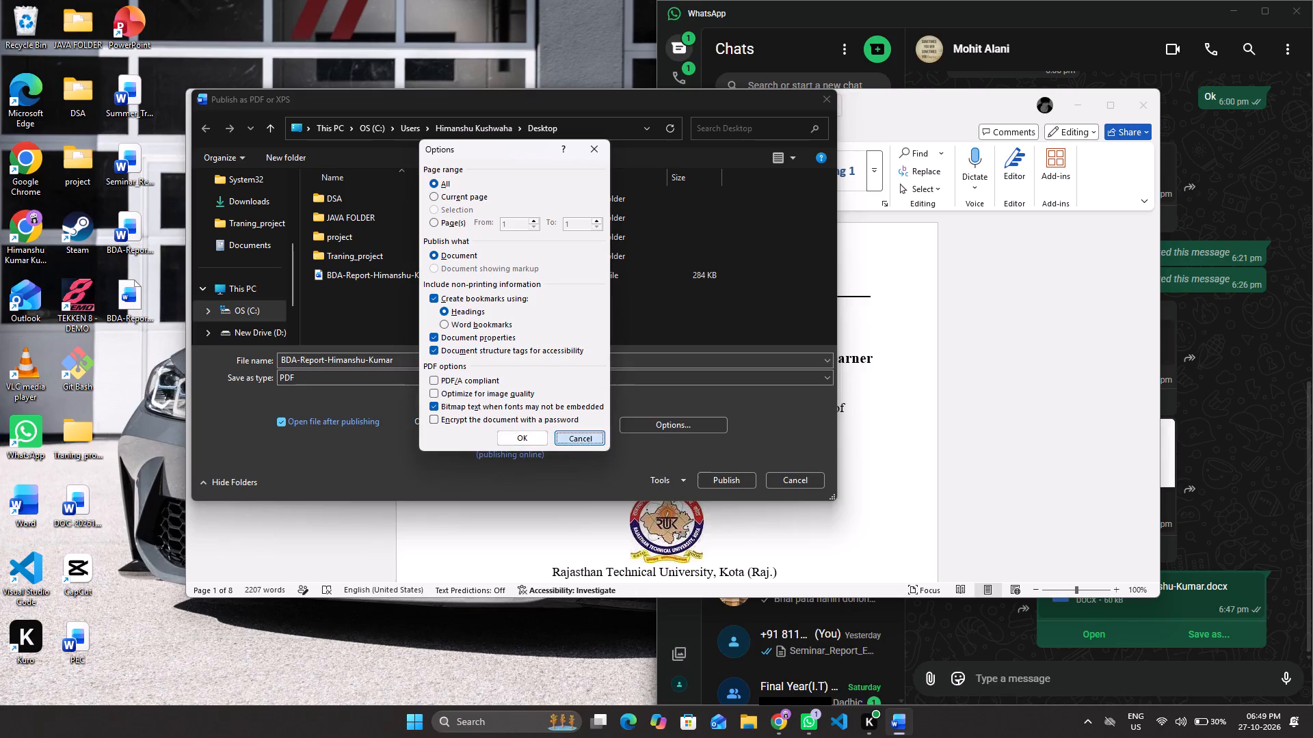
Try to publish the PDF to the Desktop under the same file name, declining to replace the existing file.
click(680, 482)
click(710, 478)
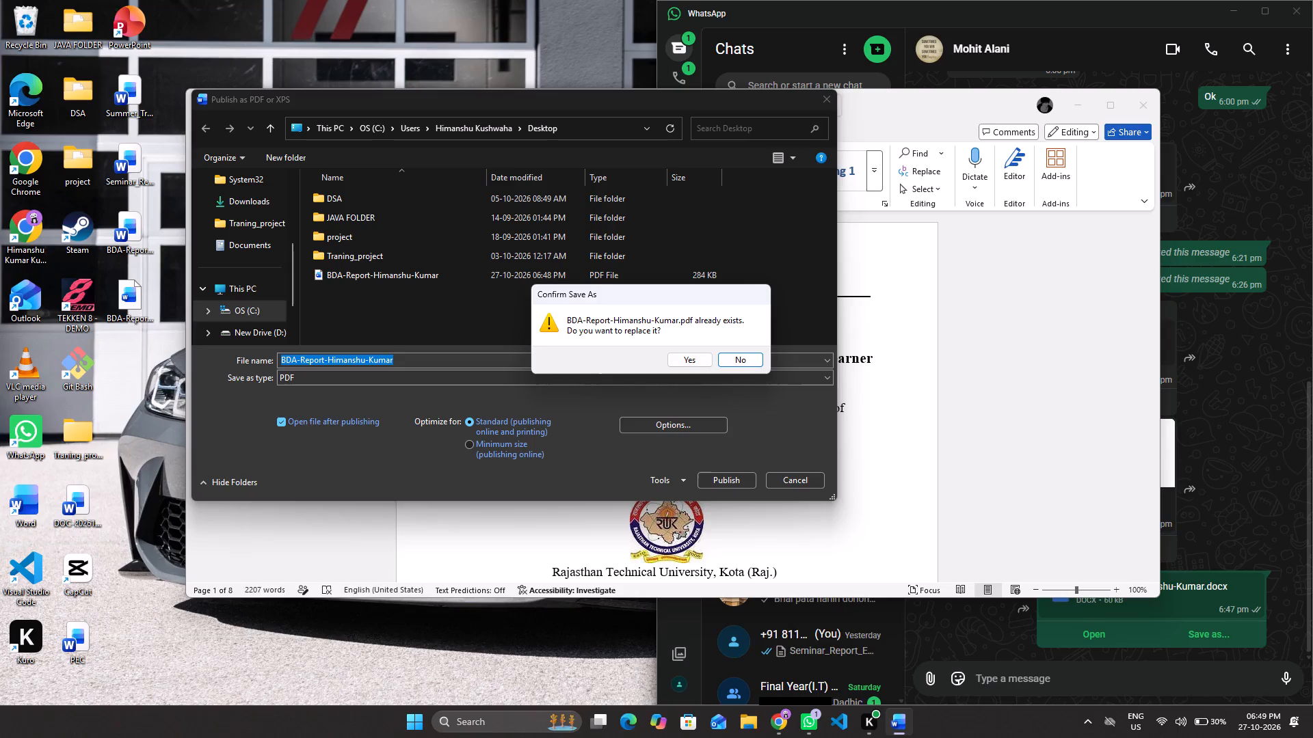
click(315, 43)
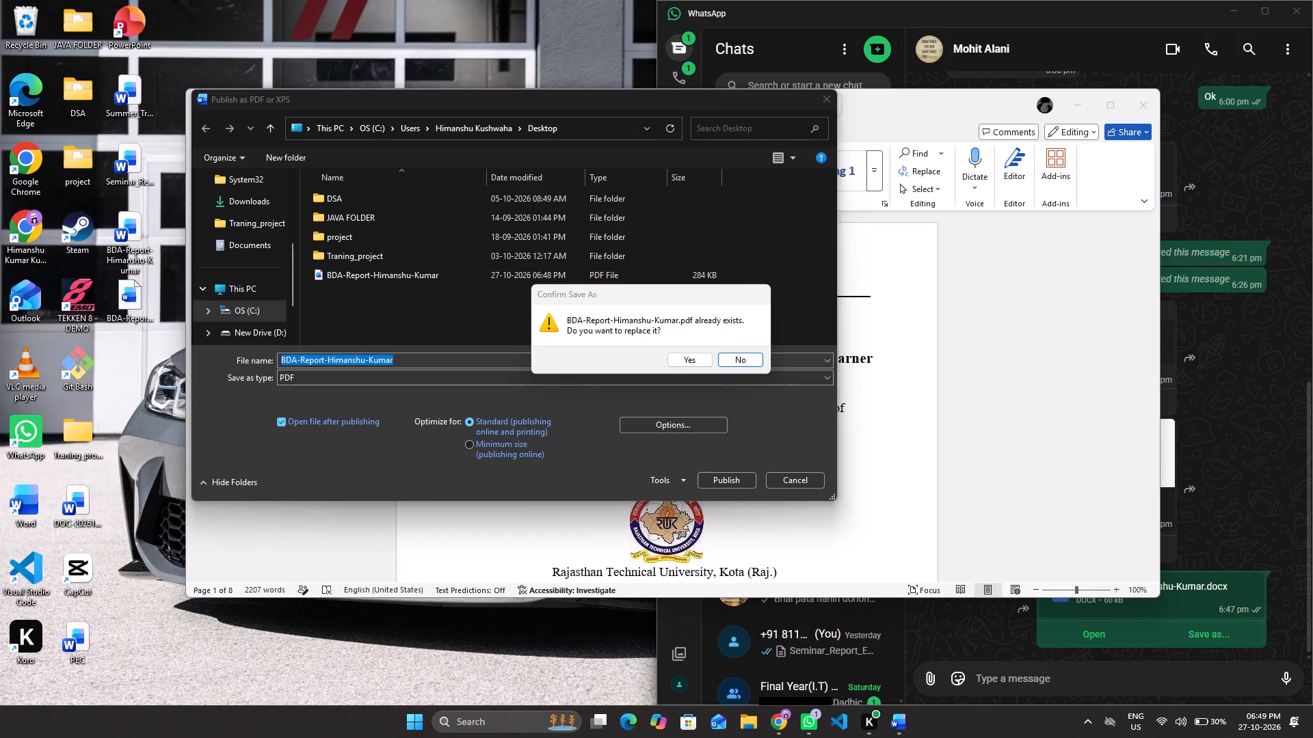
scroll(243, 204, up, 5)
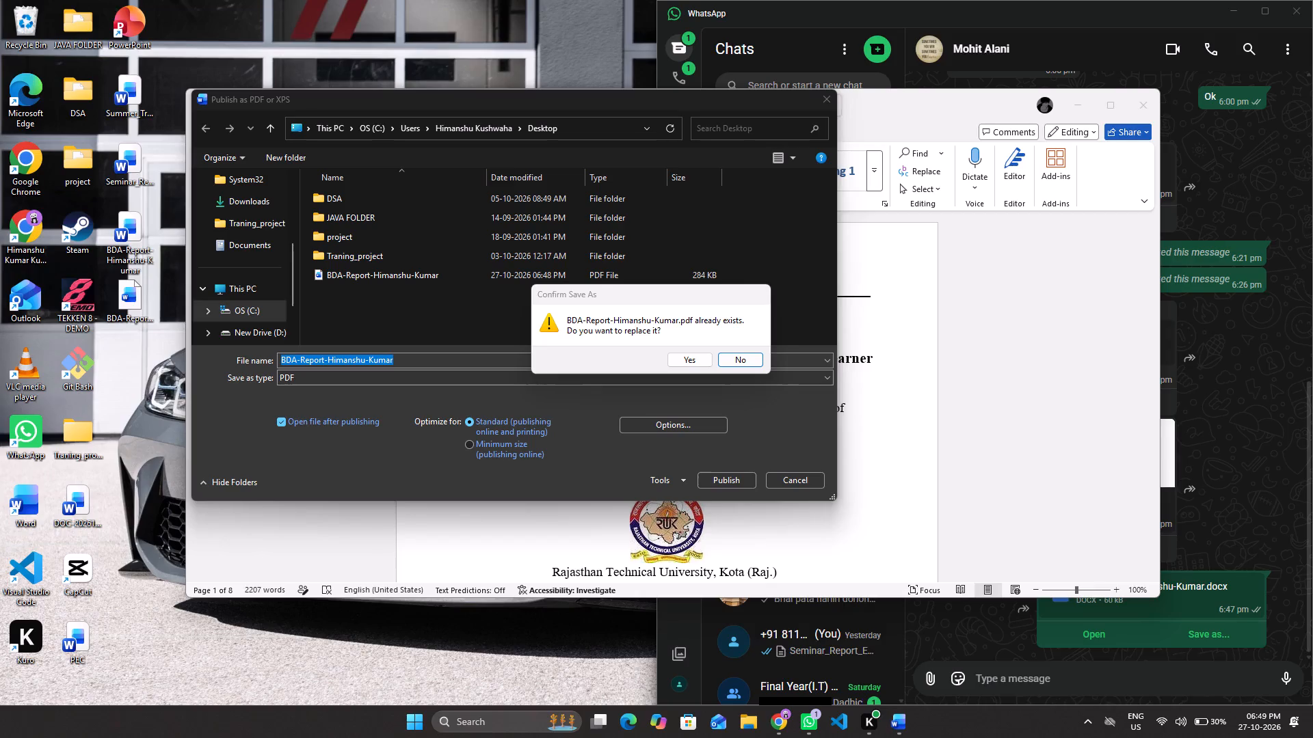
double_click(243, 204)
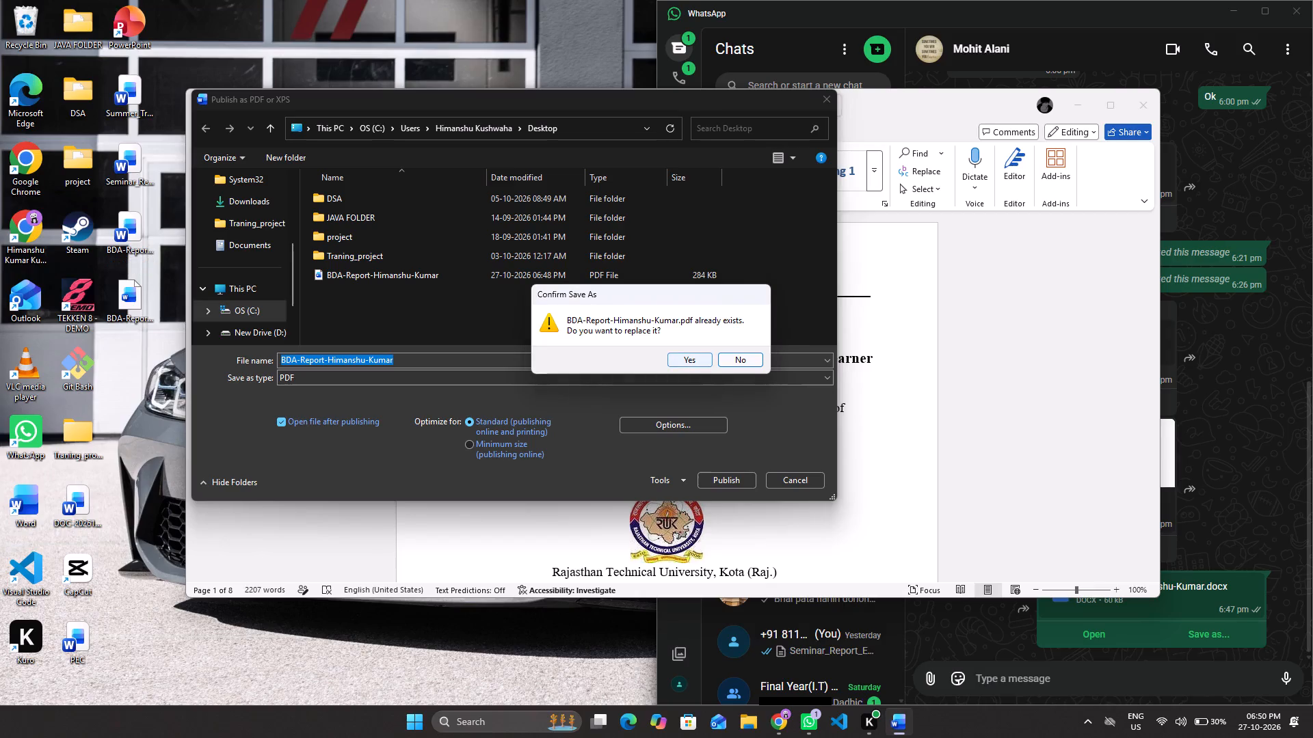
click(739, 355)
Choose the Desktop as the destination folder for the report's PDF export.
scroll(196, 229, up, 5)
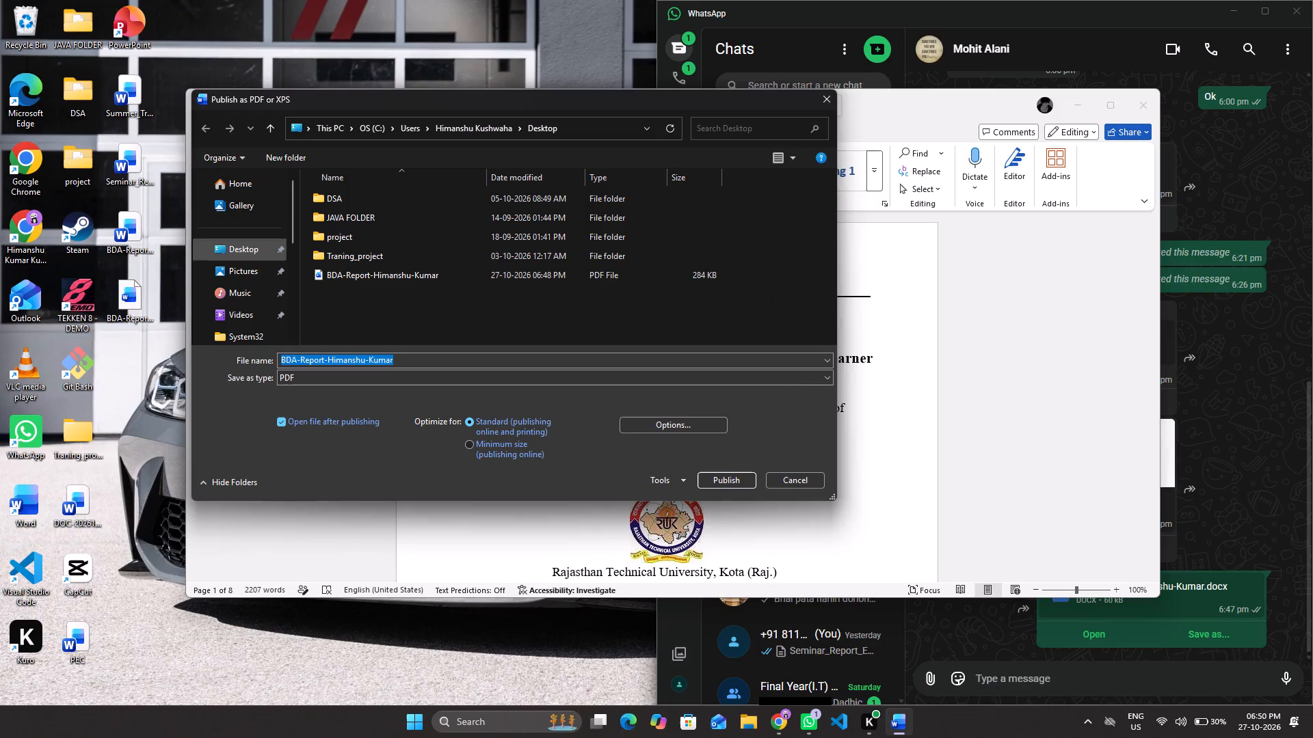
click(259, 243)
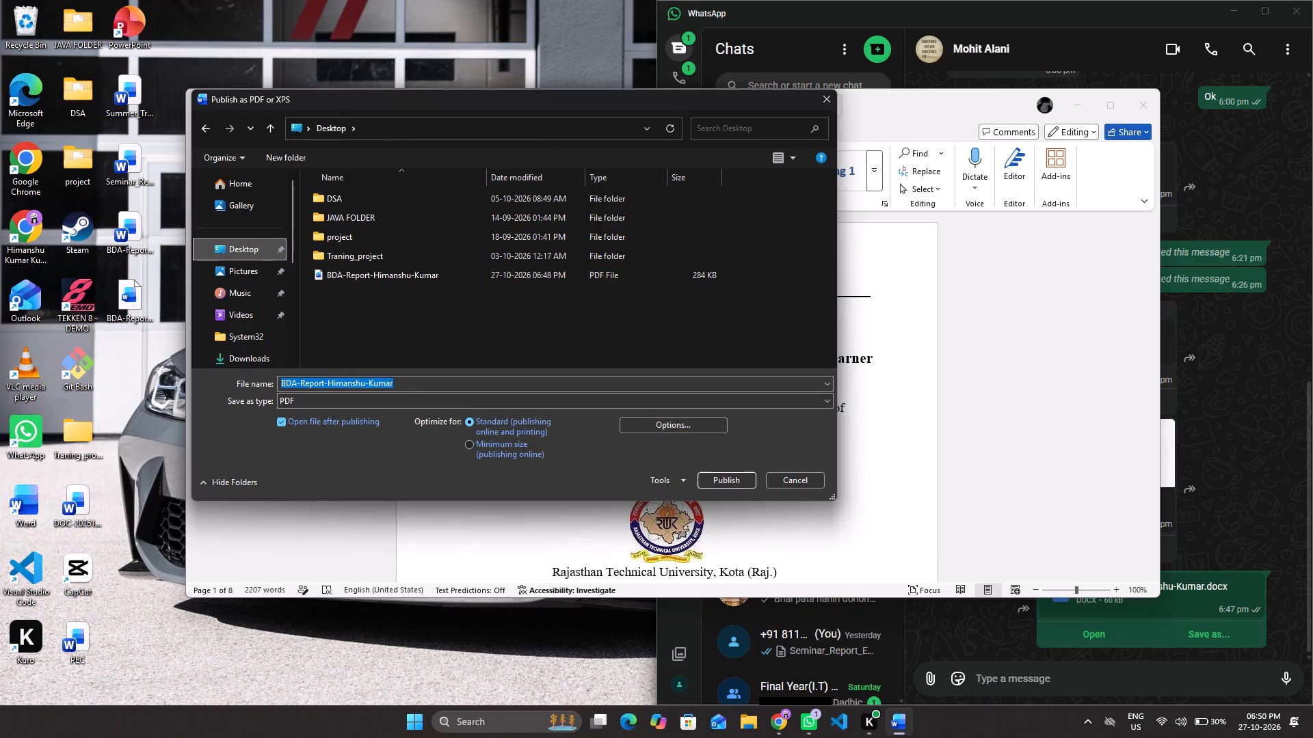
double_click(234, 243)
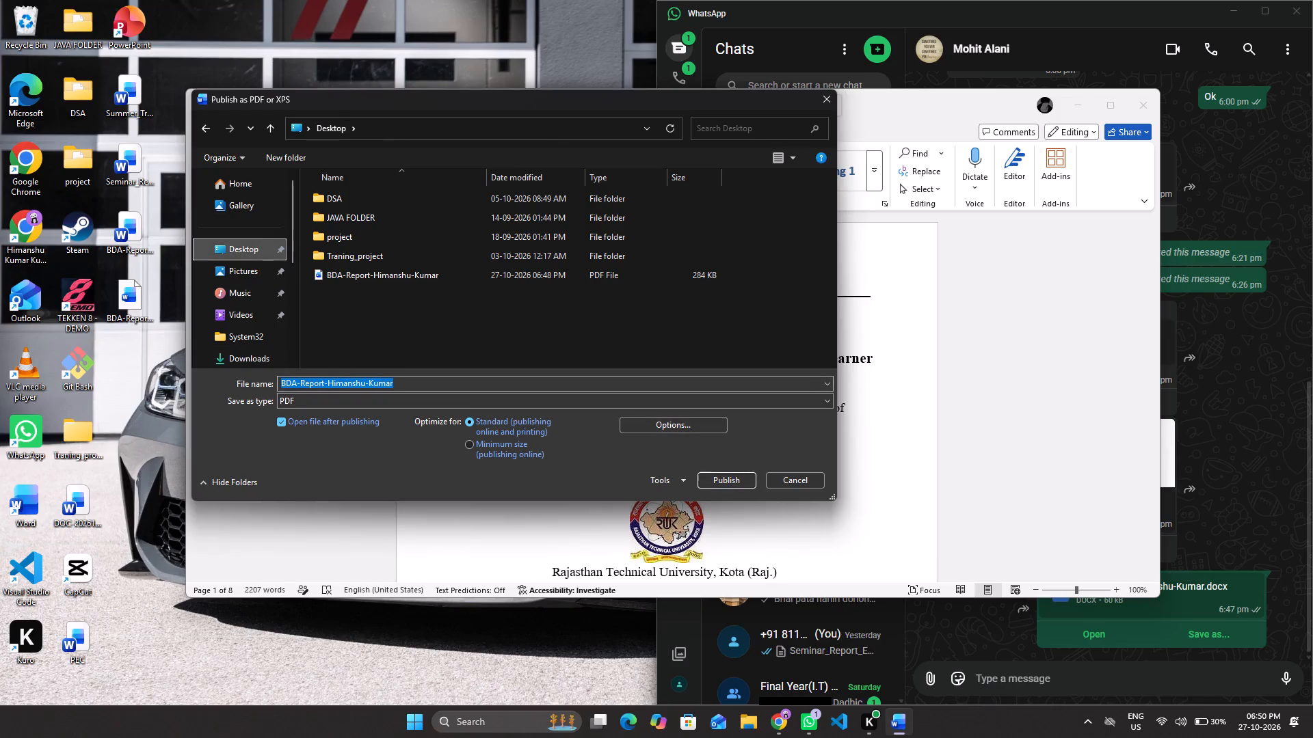
Publish the BDA report as a standard-optimized PDF on the Desktop under its current file name, replacing the existing PDF.
click(717, 477)
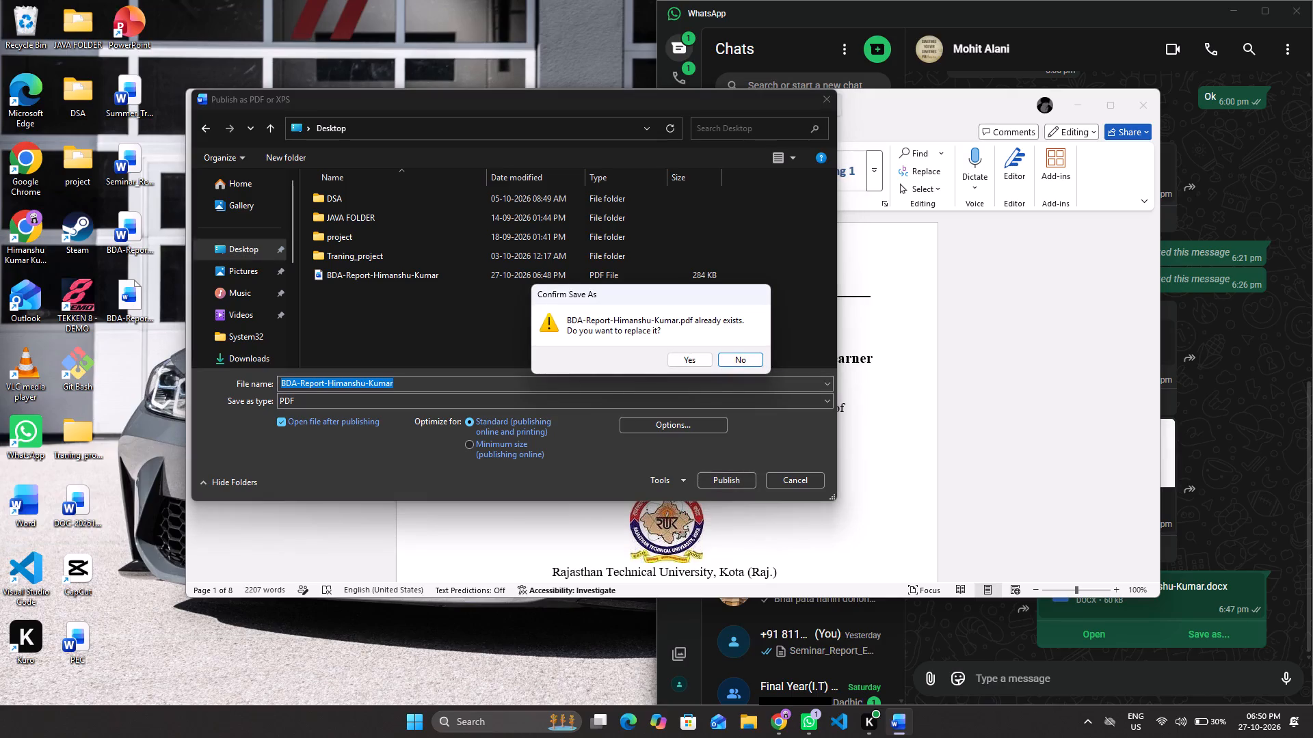
click(686, 355)
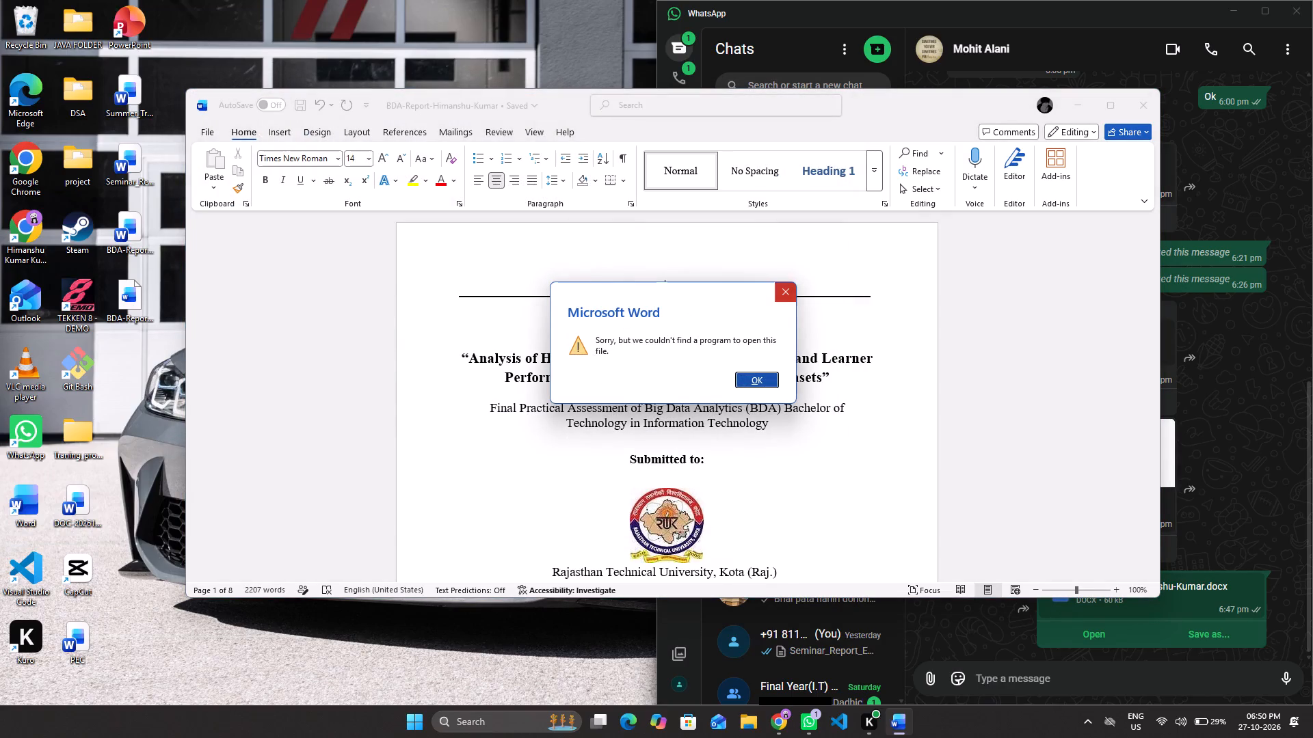
click(780, 292)
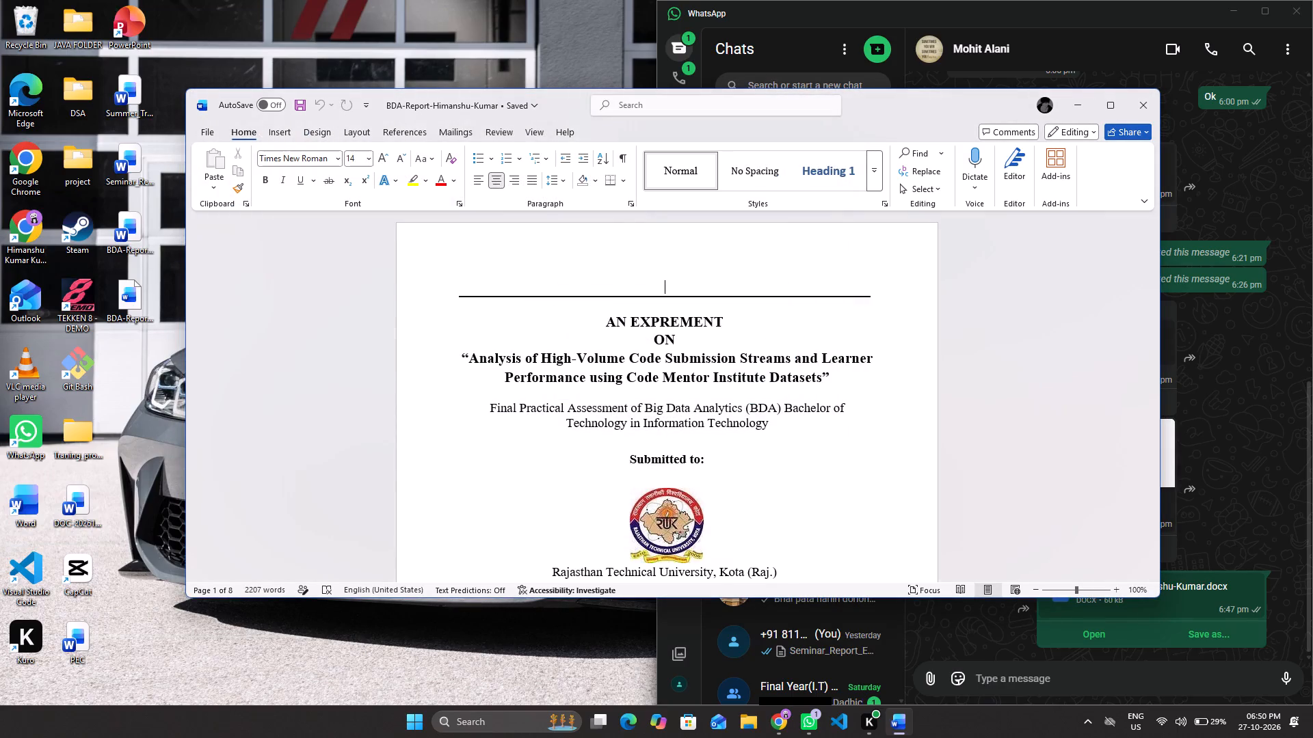
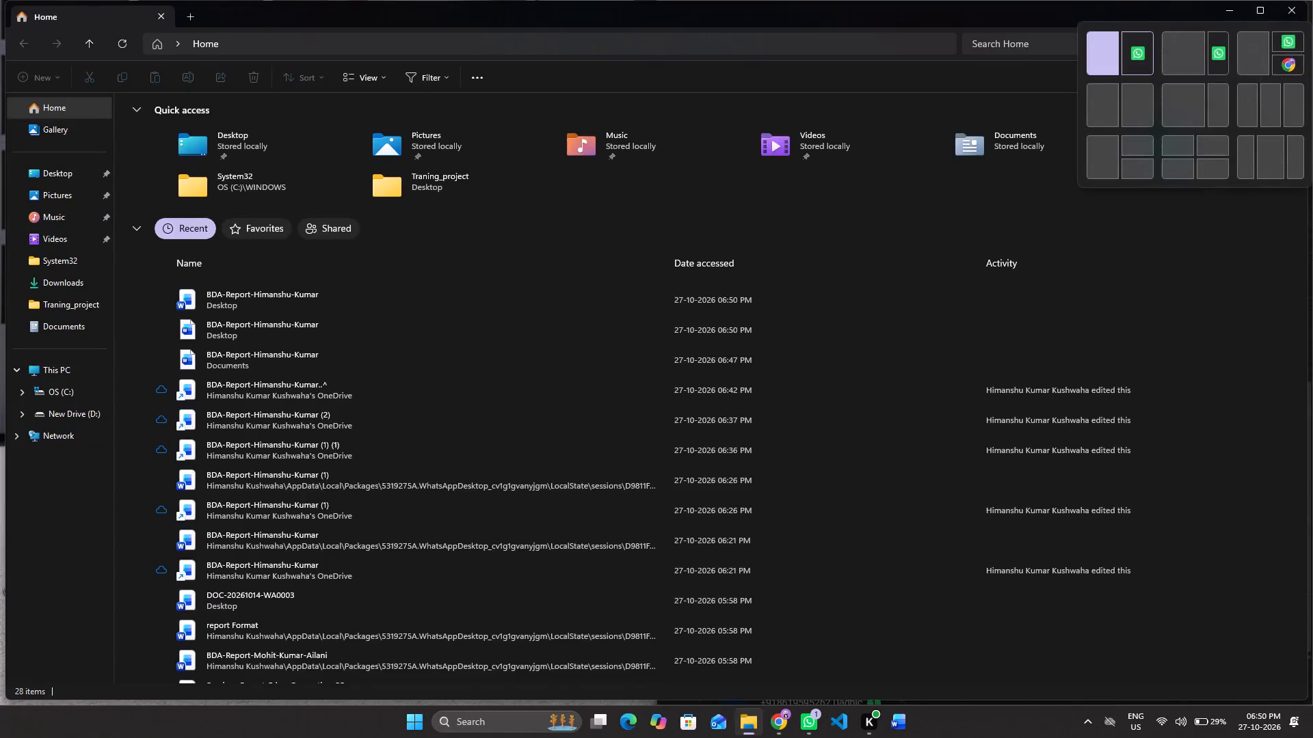
Arrange the file browser side by side with the WhatsApp chat, each filling half of the screen.
click(1106, 44)
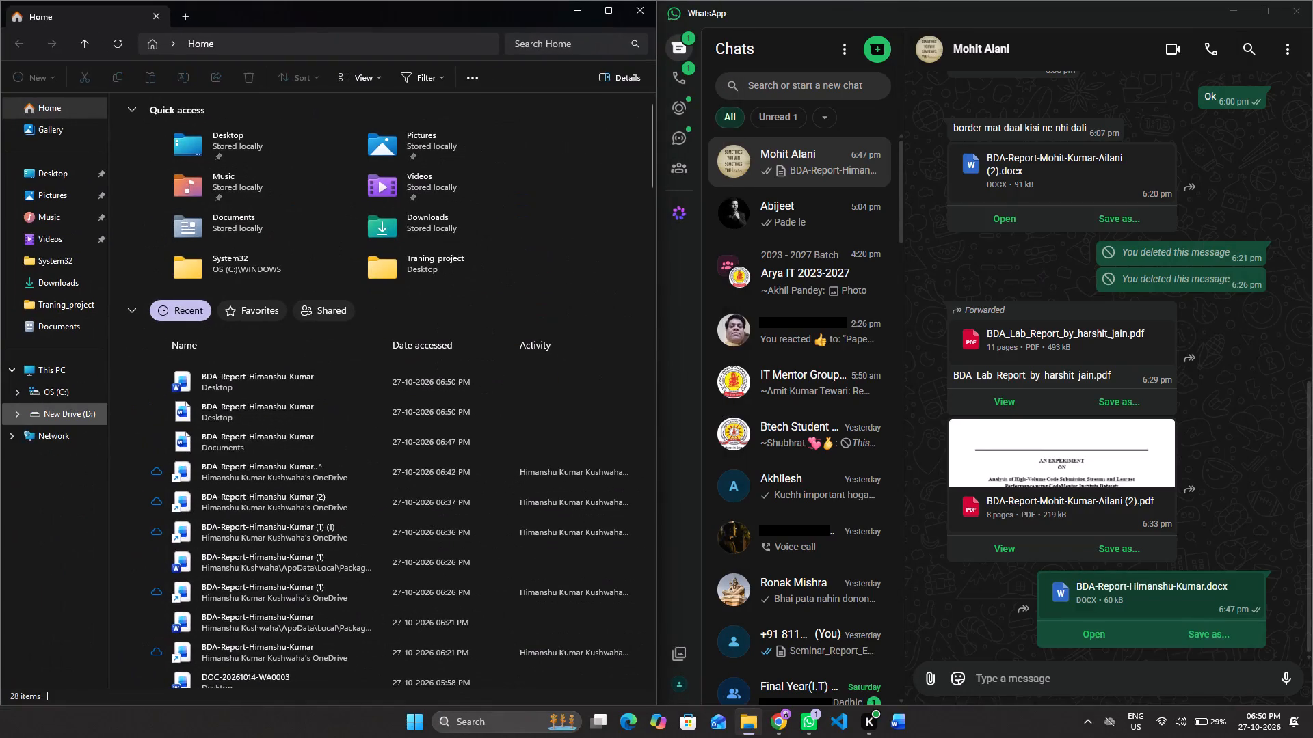
Open the Downloads folder on New Drive (D:) and look through its files for the exported BDA report.
click(34, 409)
click(152, 152)
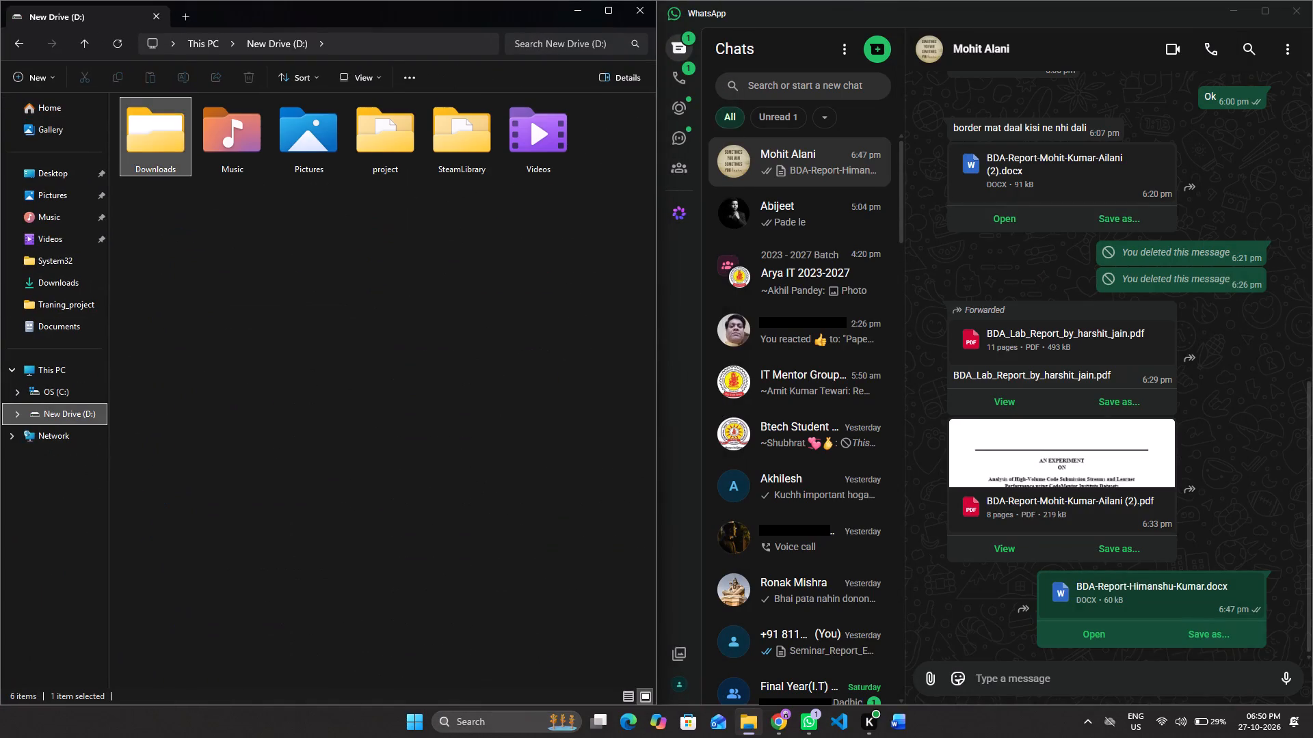
double_click(152, 152)
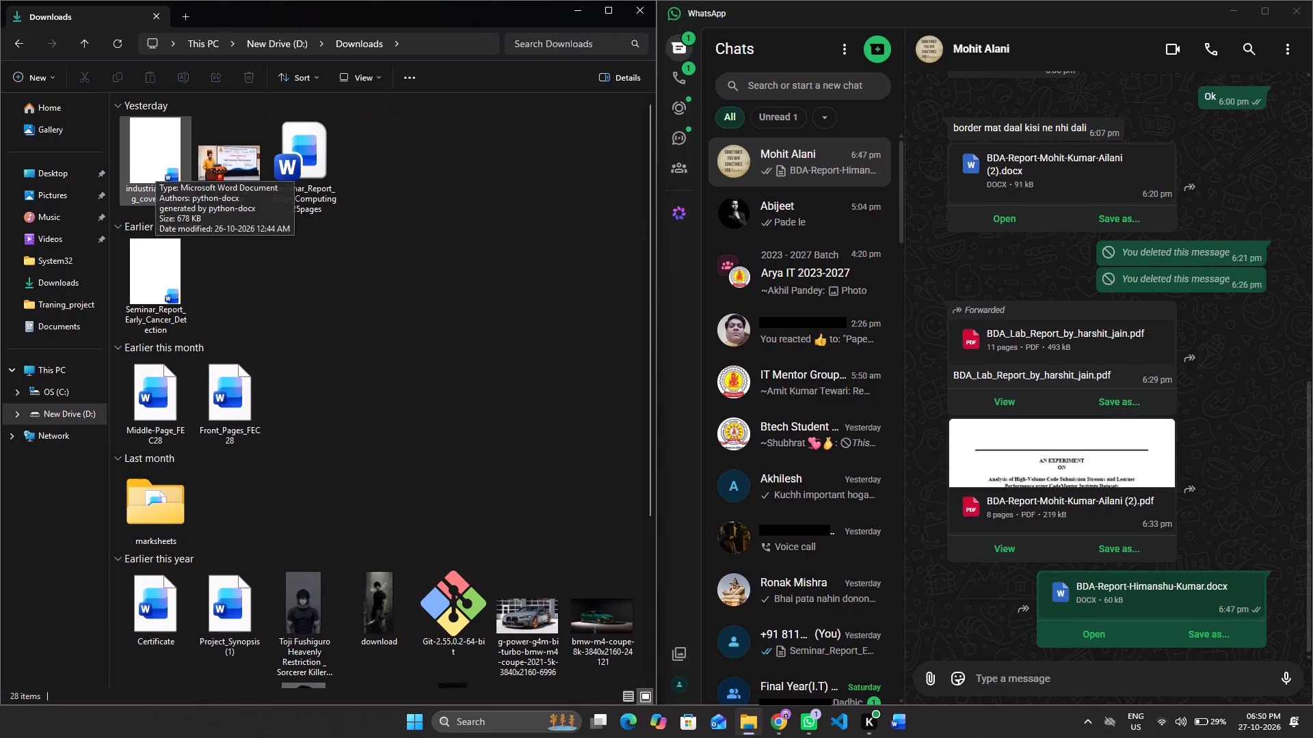
scroll(155, 169, down, 4)
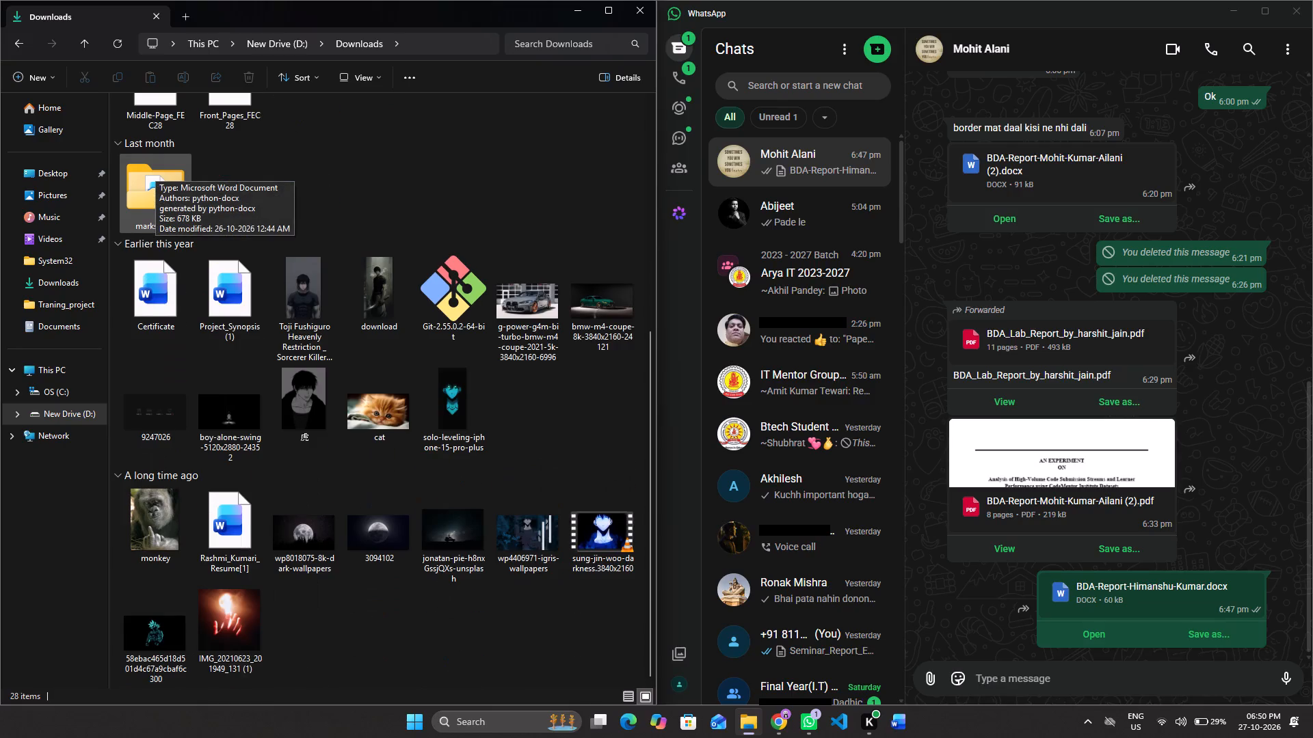
scroll(155, 169, up, 7)
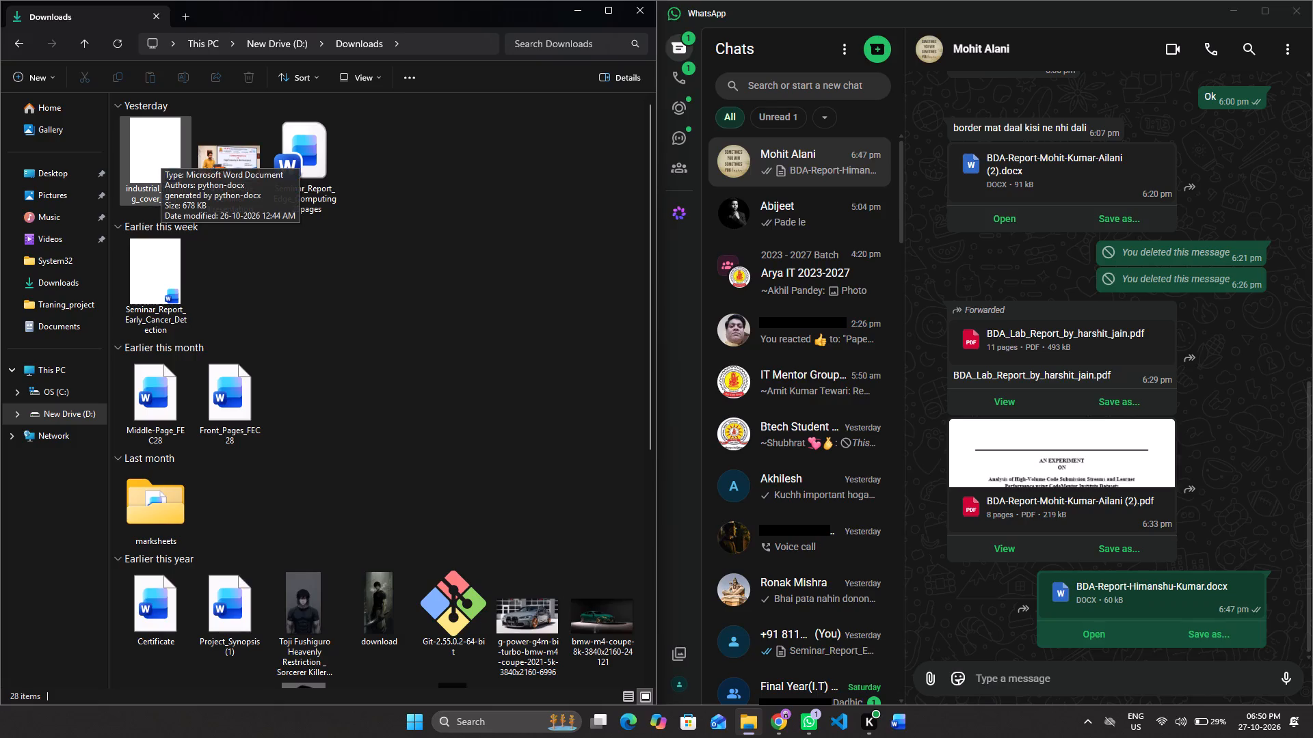
Look through the Downloads folder on New Drive (D:) for the exported report.
click(57, 395)
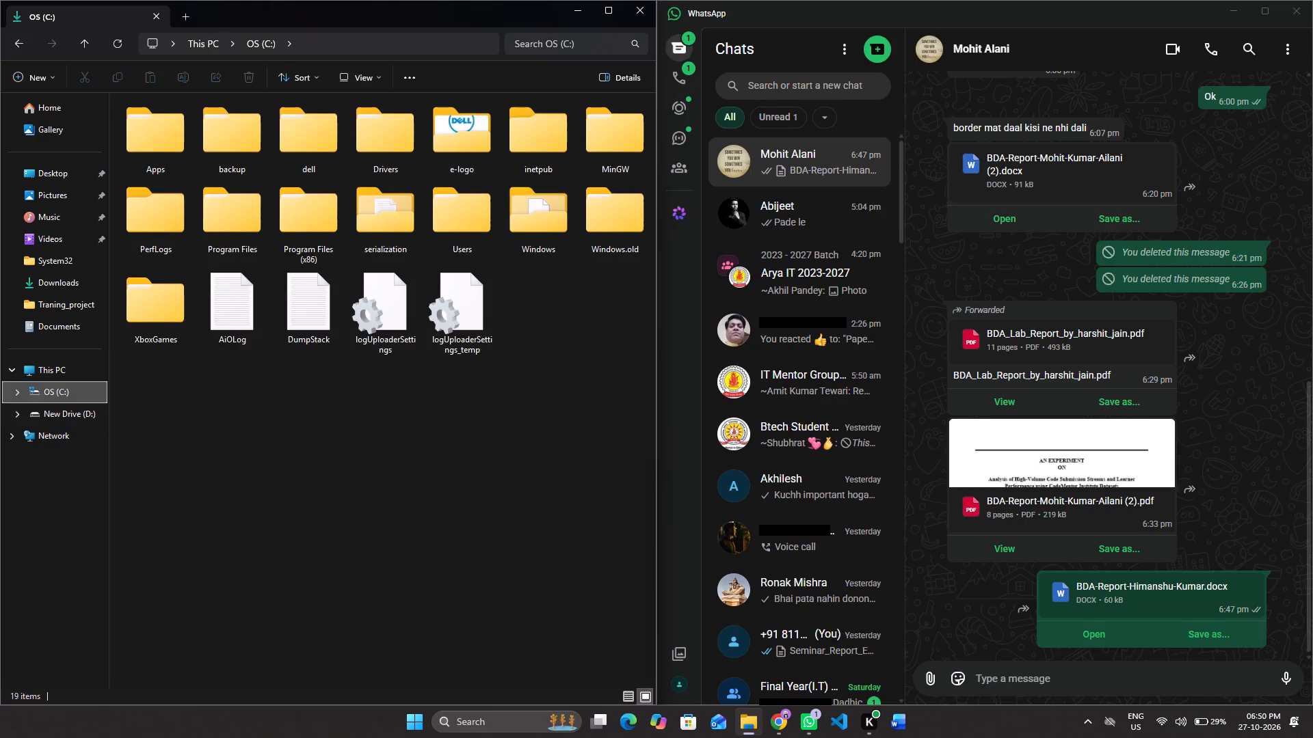
click(58, 412)
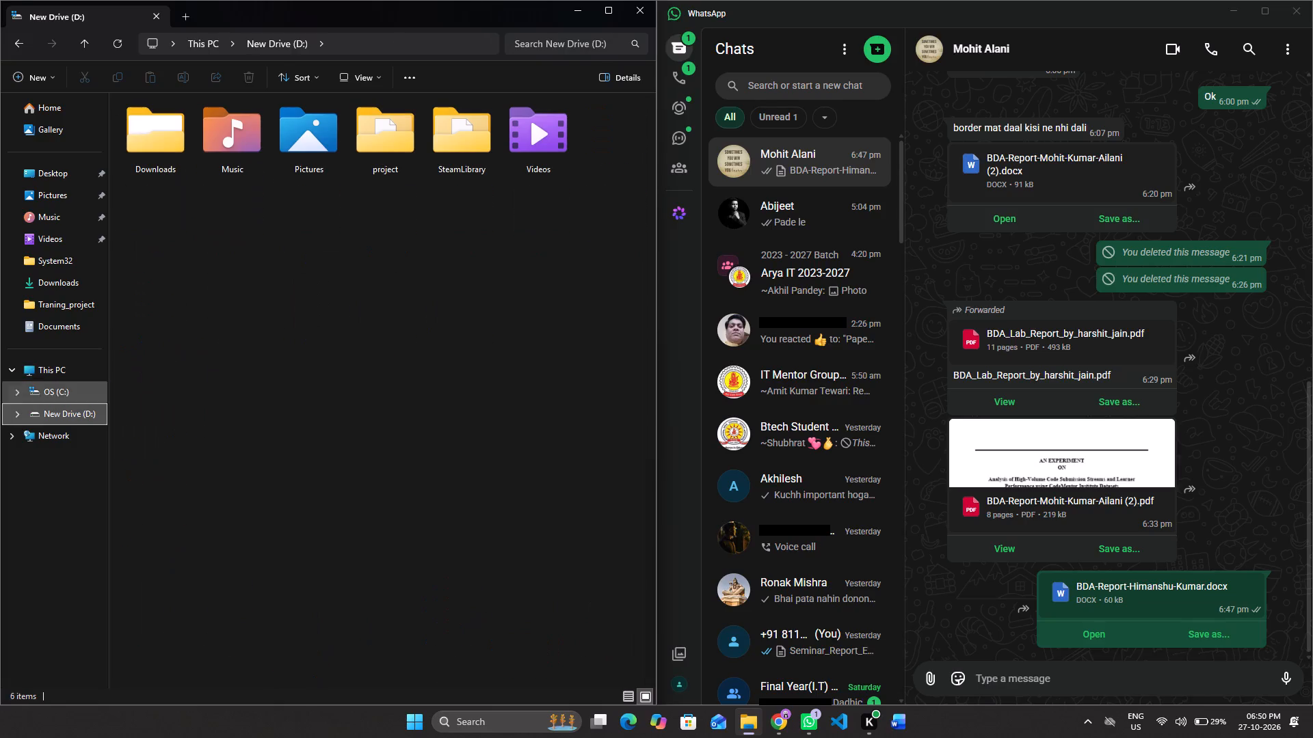
double_click(142, 137)
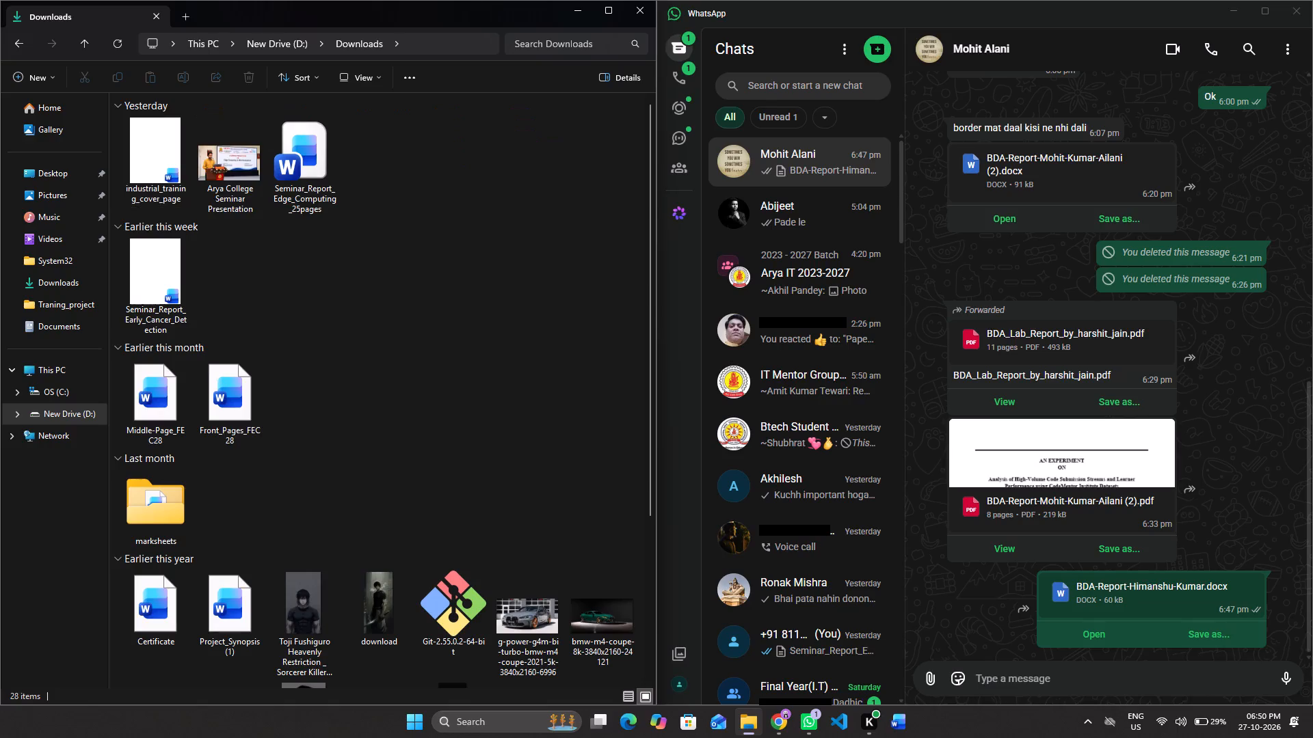
scroll(409, 282, down, 13)
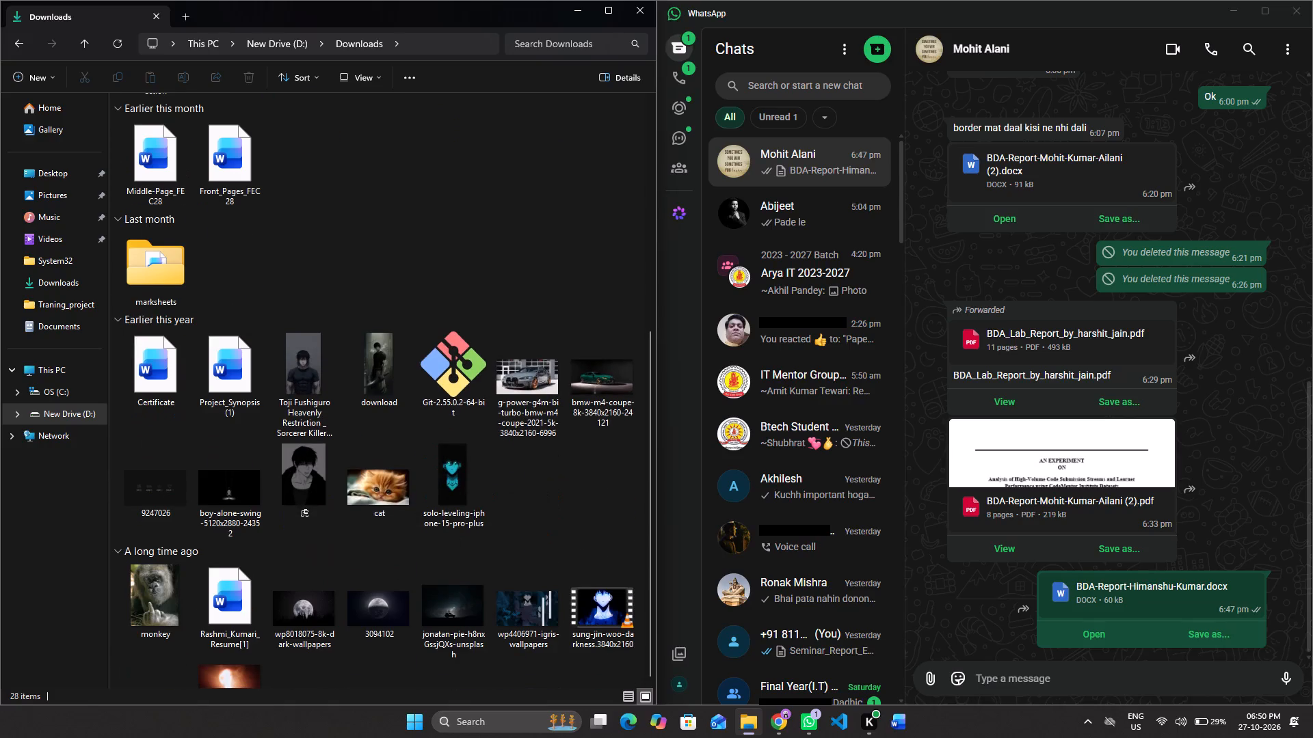
scroll(409, 282, up, 20)
scroll(409, 282, up, 1)
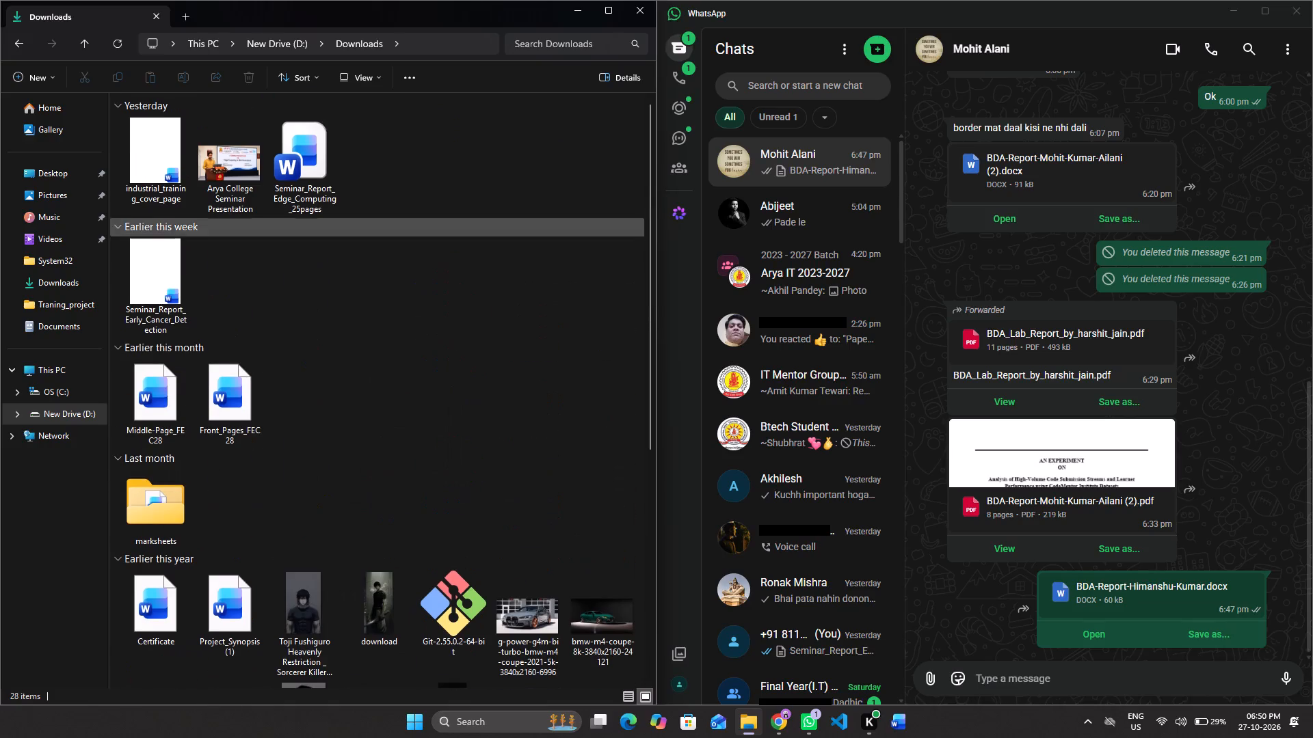
Open the industrial_training_cover_page document from Downloads to check its contents, and close it without enabling editing.
double_click(163, 161)
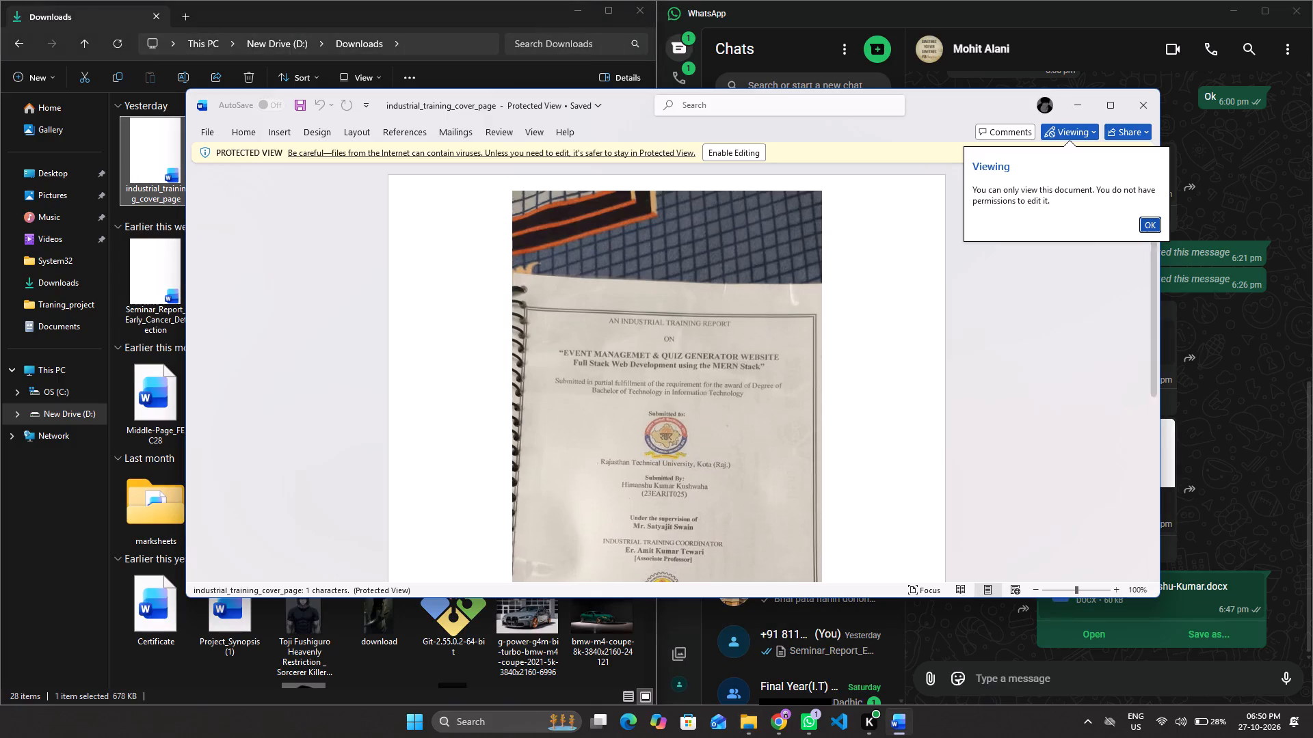
click(1150, 103)
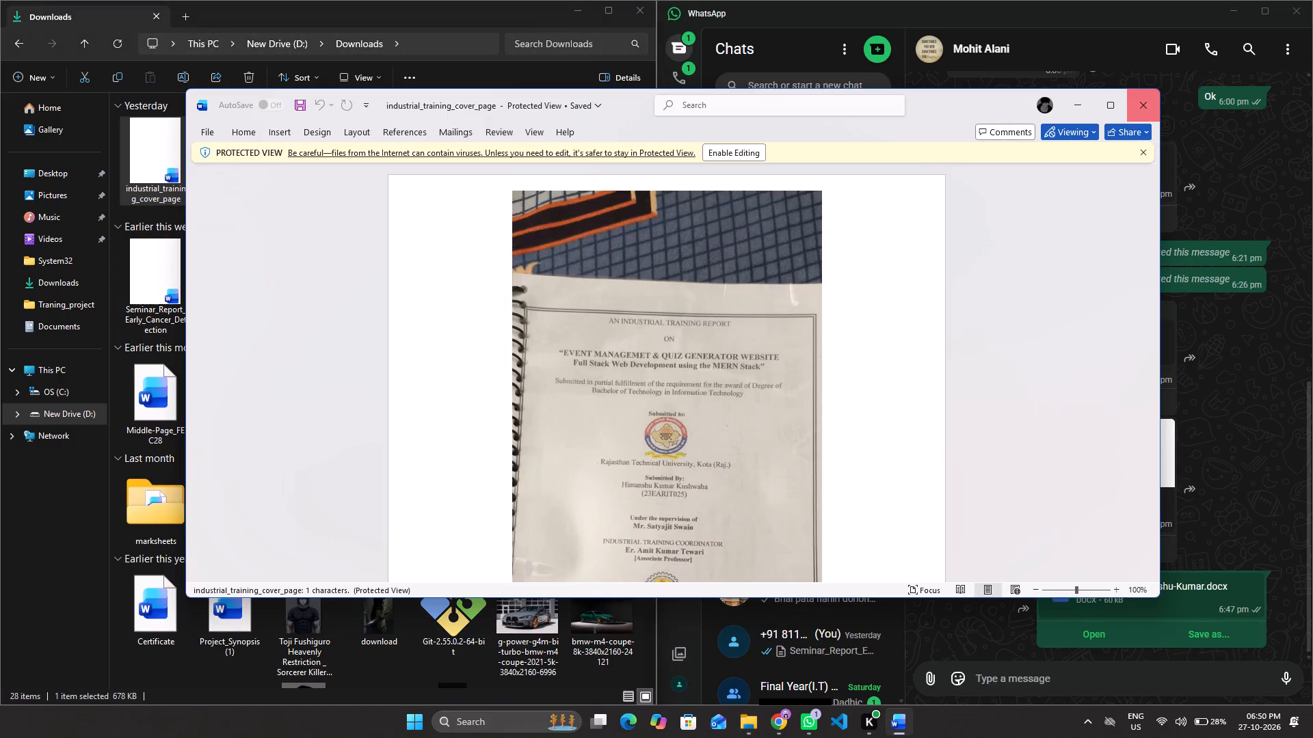
Delete the industrial_training_cover_page document from the Downloads folder on New Drive (D:).
click(136, 146)
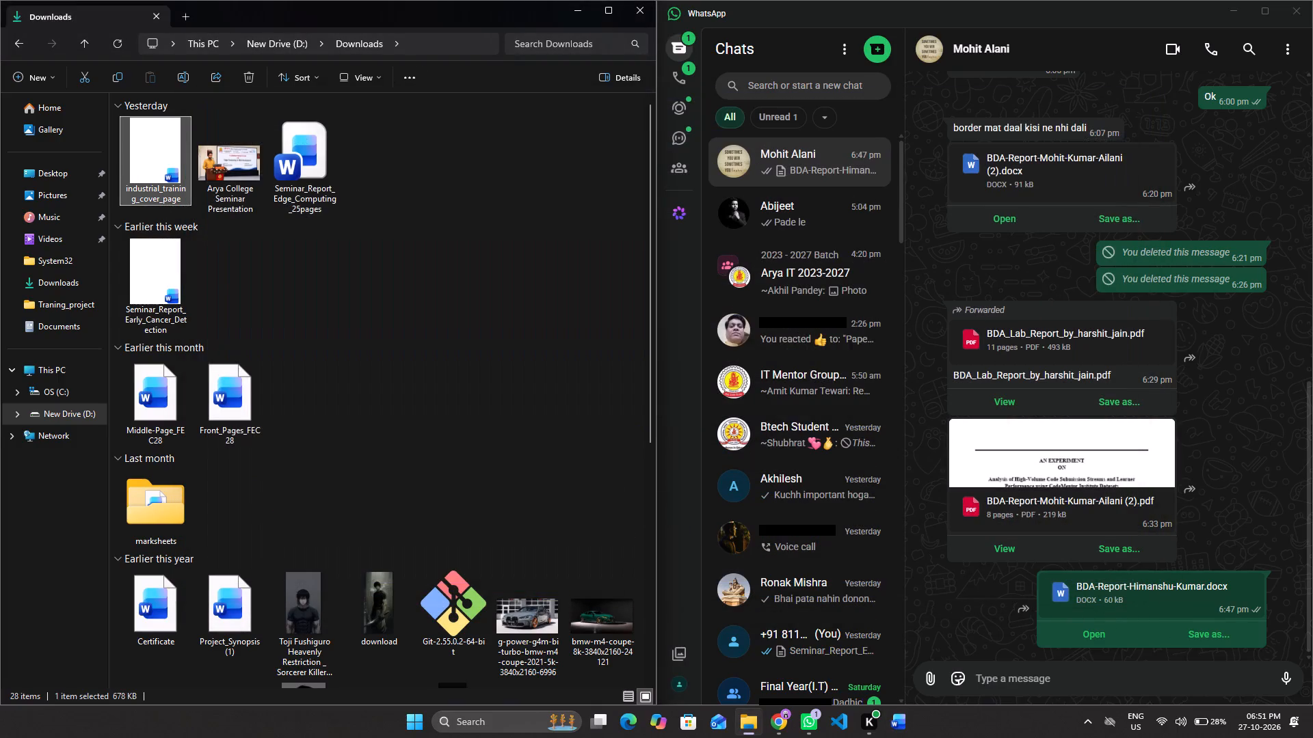
key(Delete)
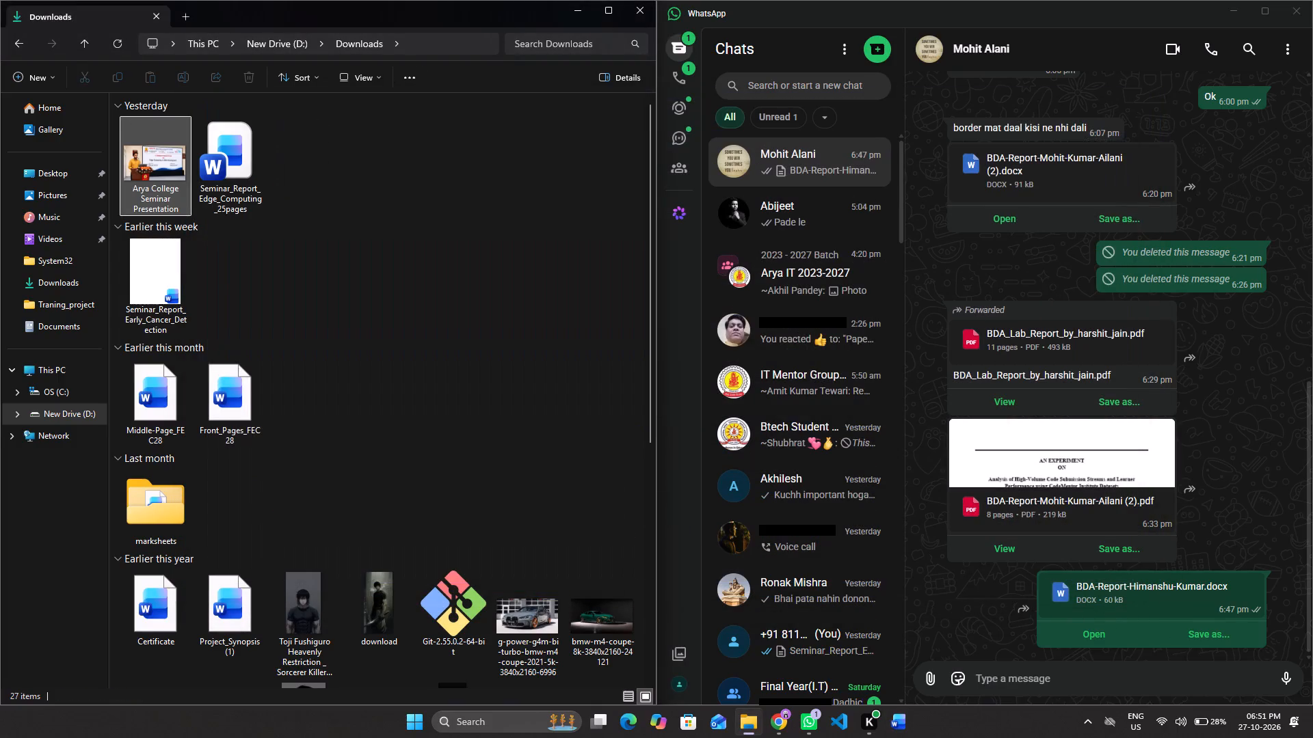
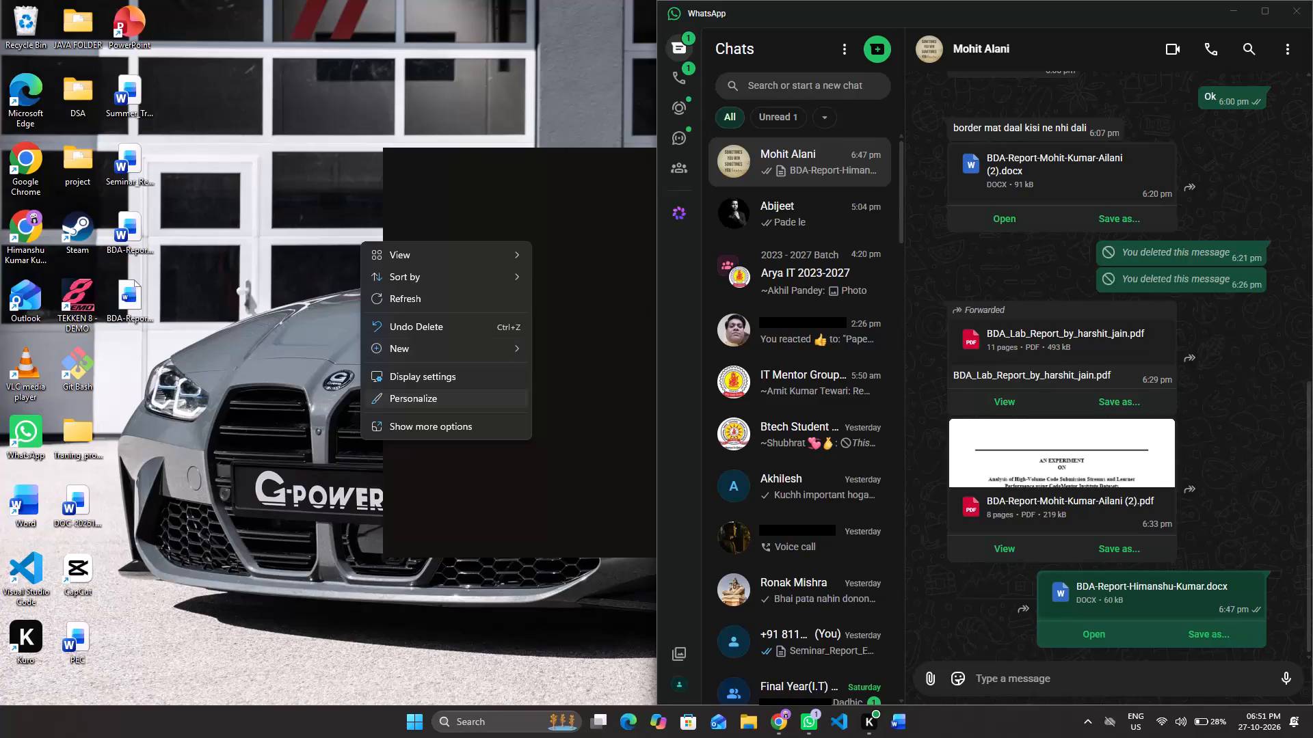
Refresh the desktop and open the exported BDA report PDF from it to check the file.
click(411, 296)
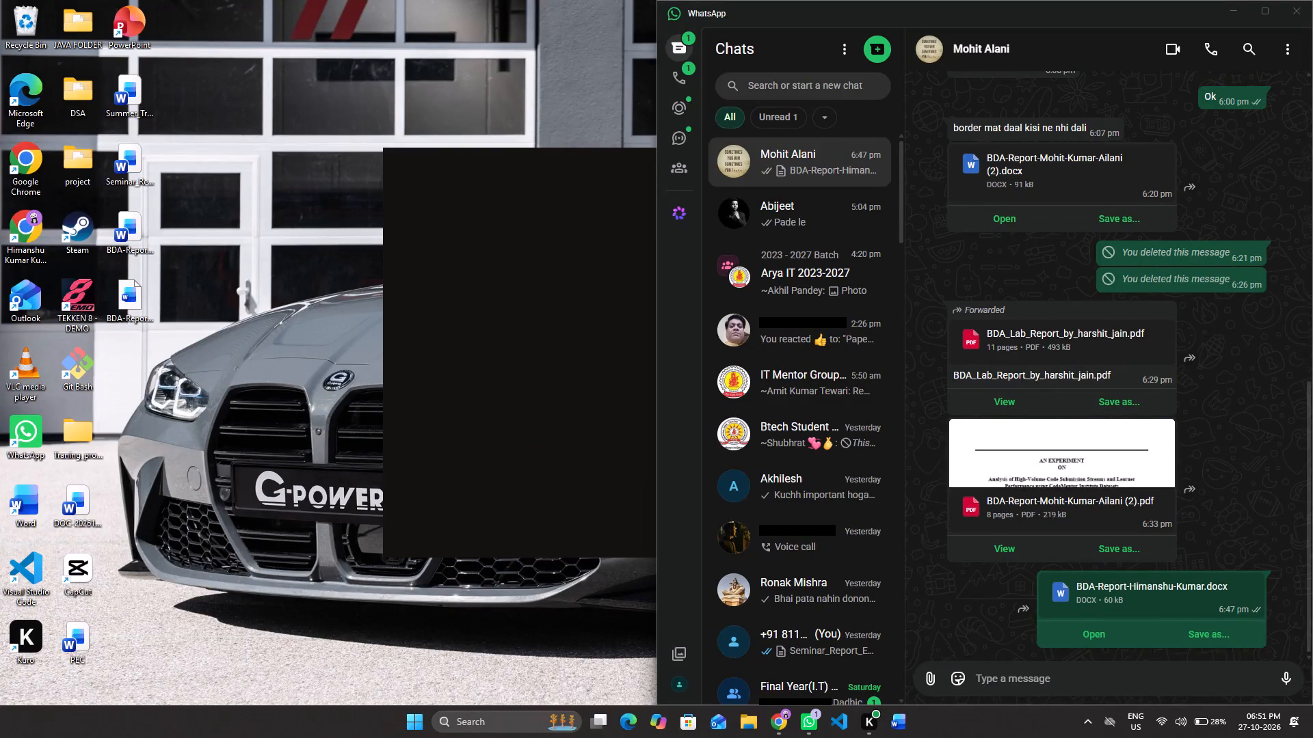
double_click(124, 295)
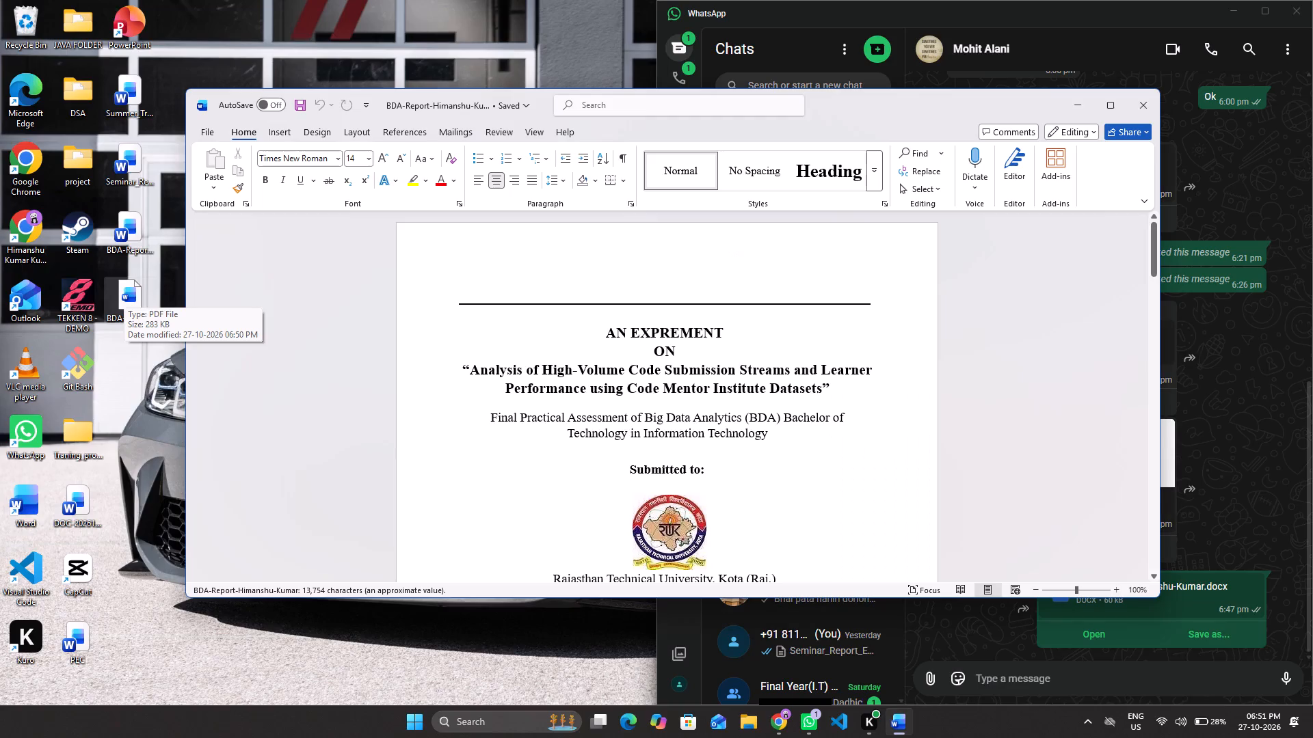
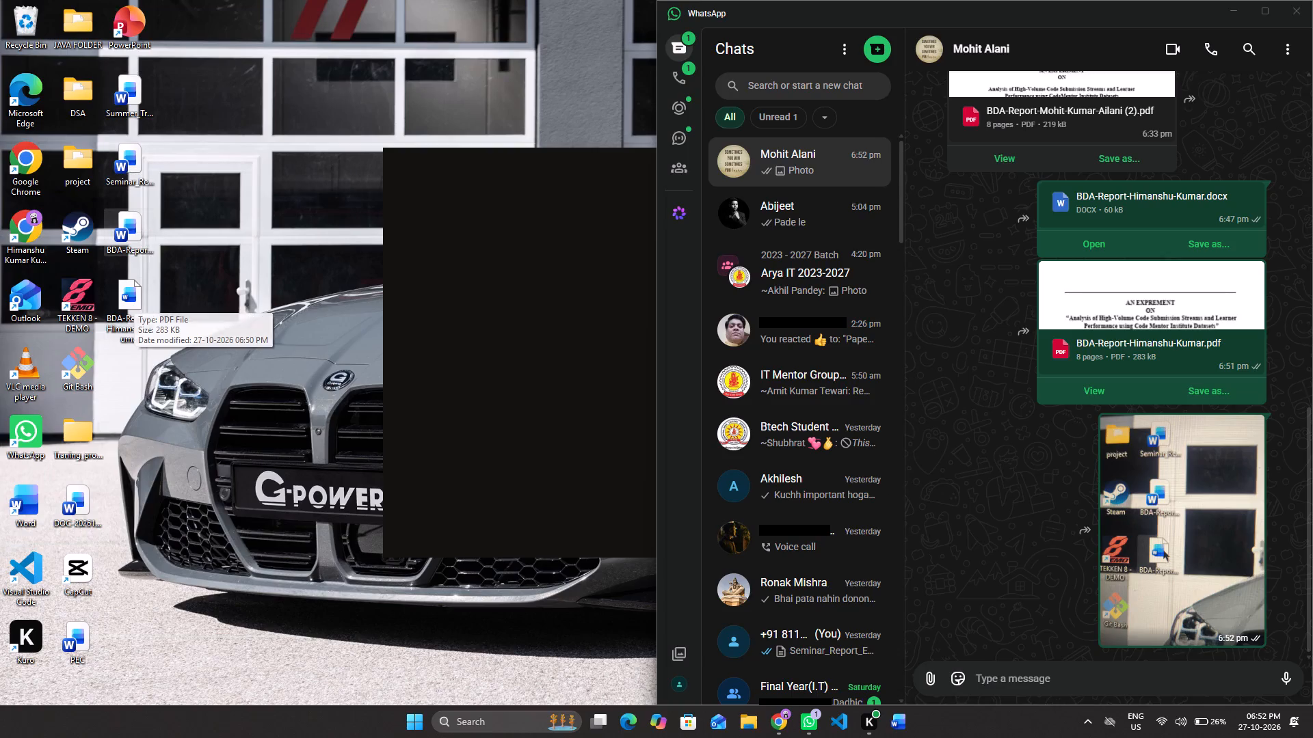
Open the Seminar_Report_Edge_Computing_25pages document from the Desktop and look through it from the cover to the last page and back.
double_click(129, 177)
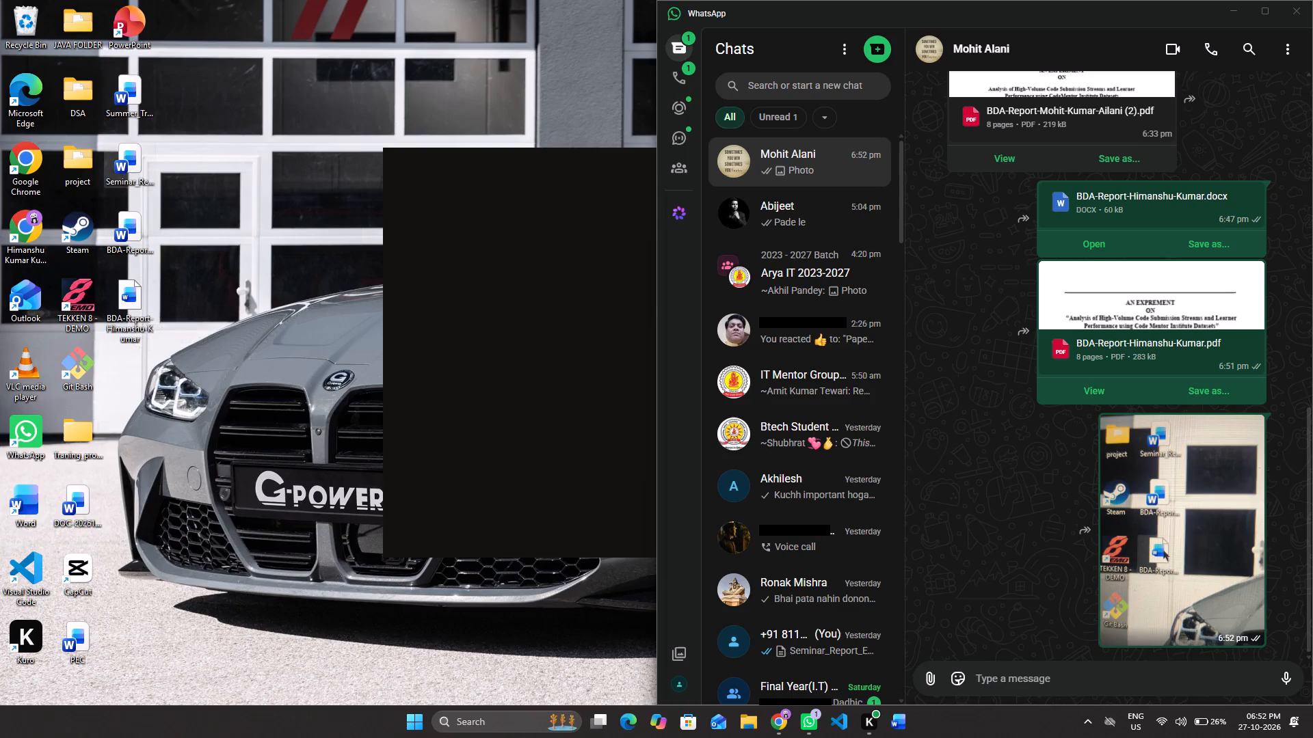
click(137, 159)
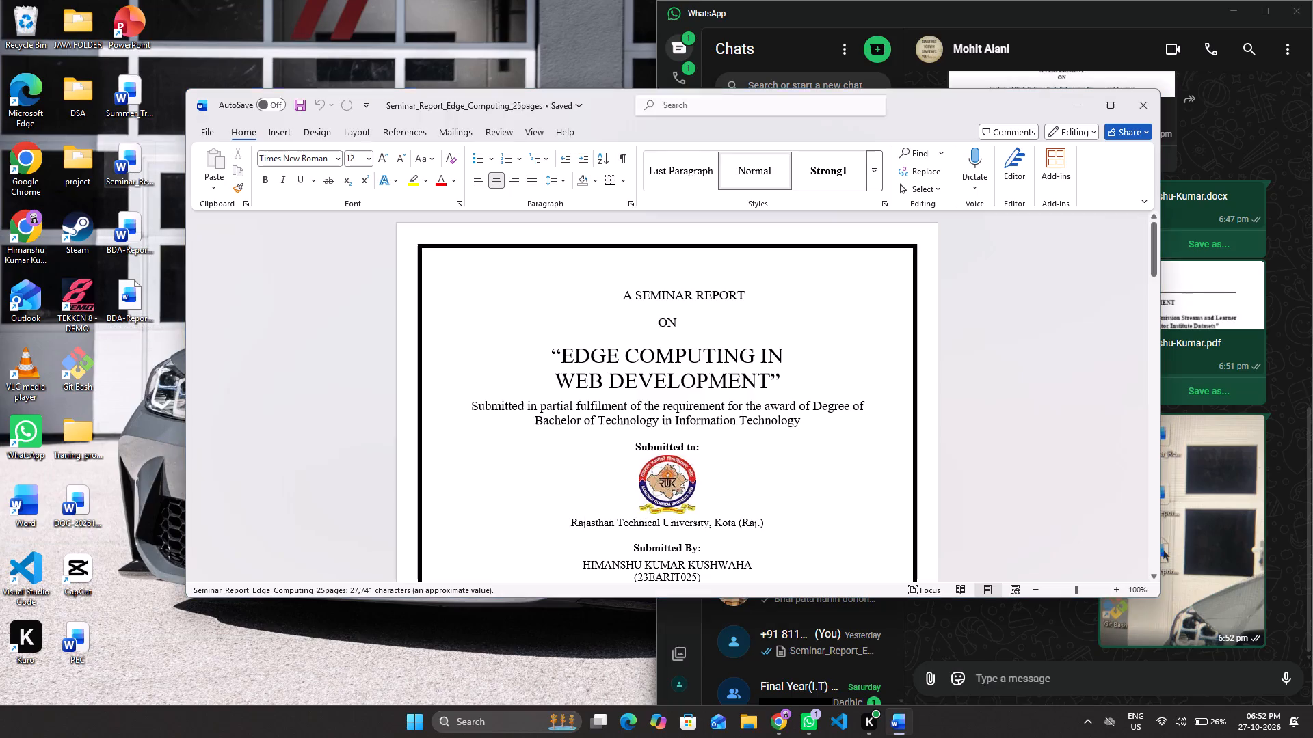
scroll(611, 297, down, 12)
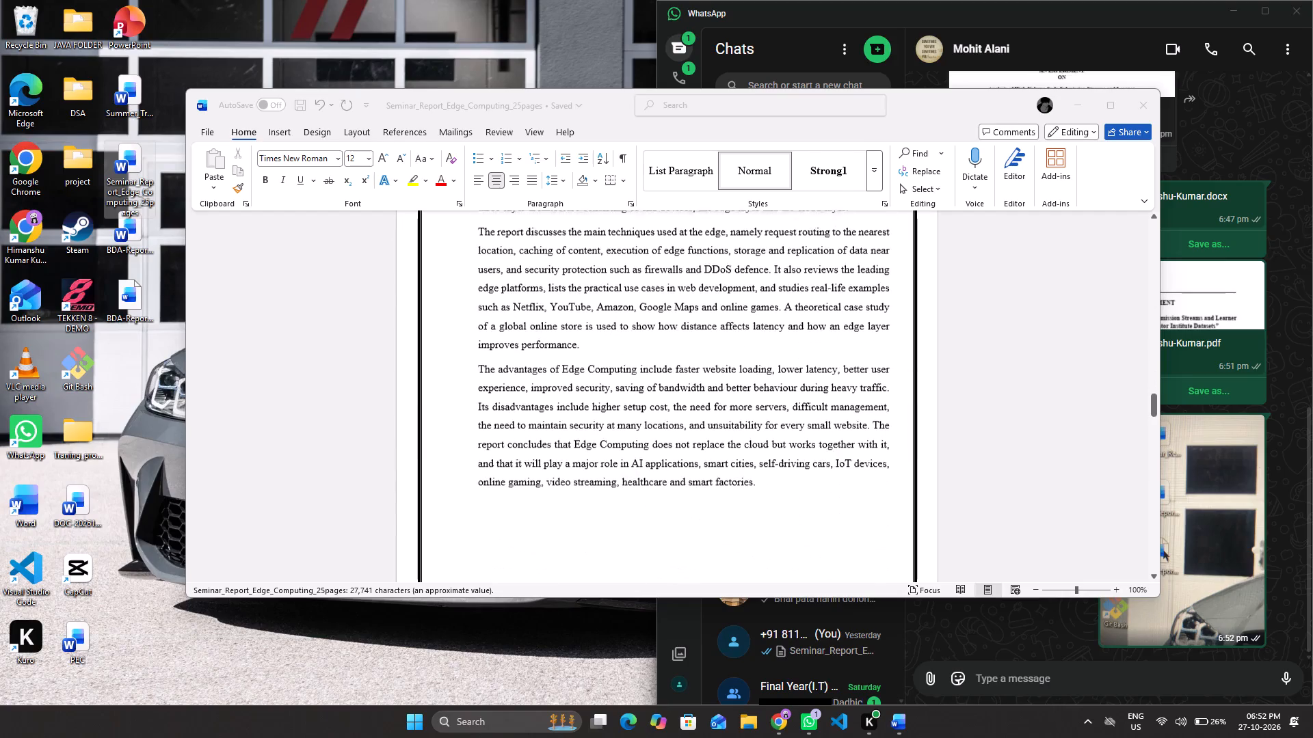
scroll(609, 309, down, 20)
scroll(609, 309, down, 6)
scroll(609, 309, down, 20)
scroll(609, 309, down, 20)
scroll(609, 309, down, 7)
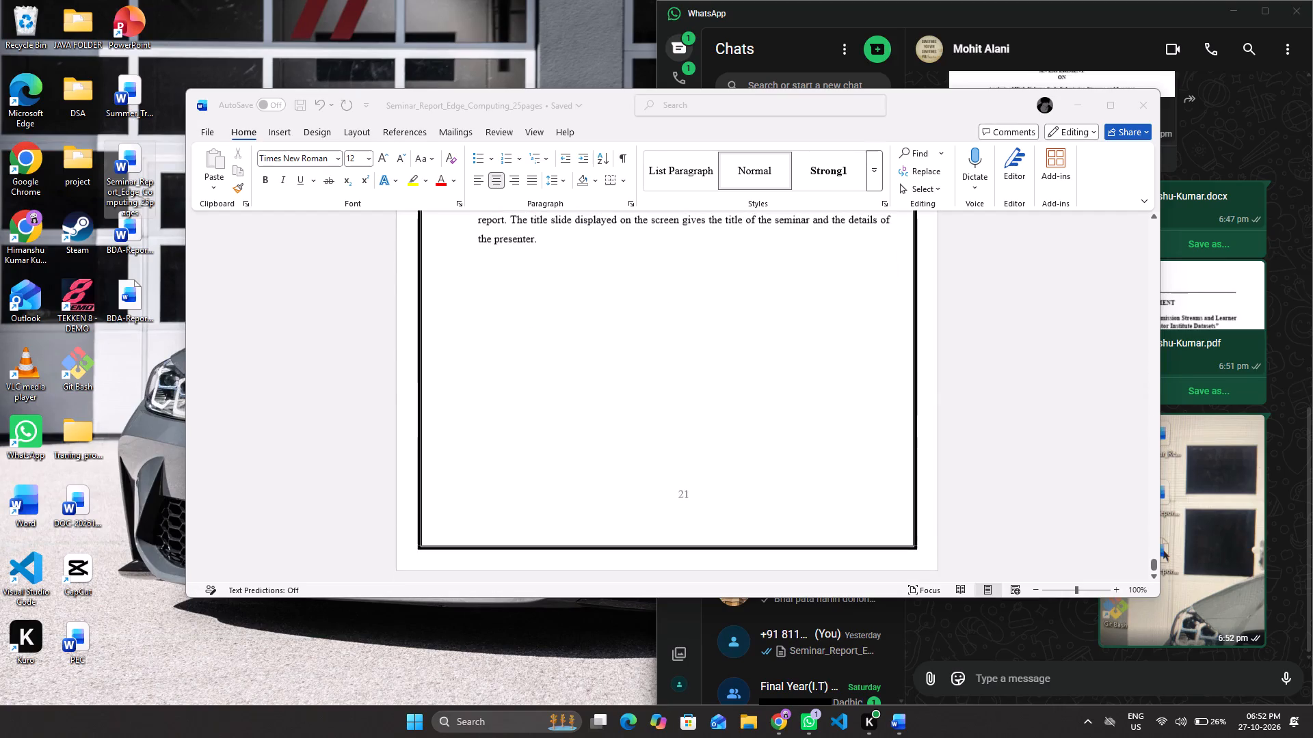
scroll(609, 309, up, 20)
scroll(609, 309, up, 9)
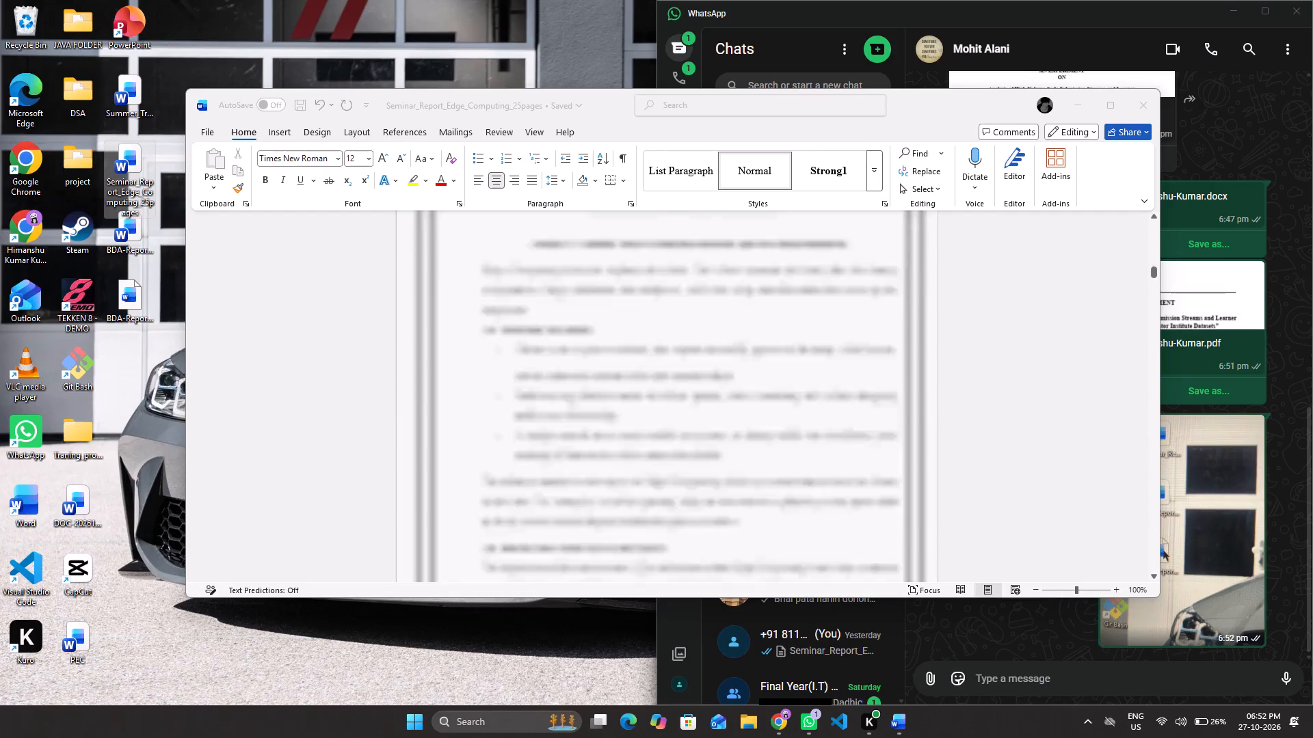
scroll(609, 309, up, 9)
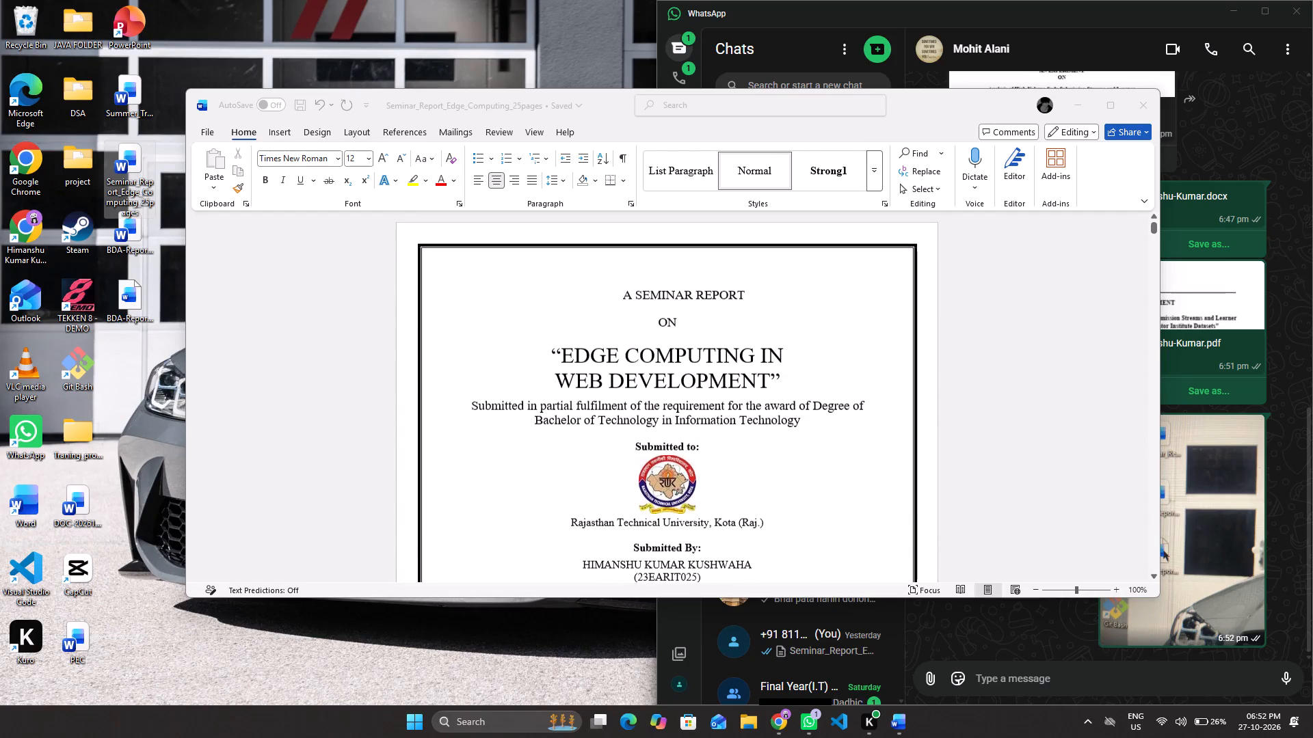